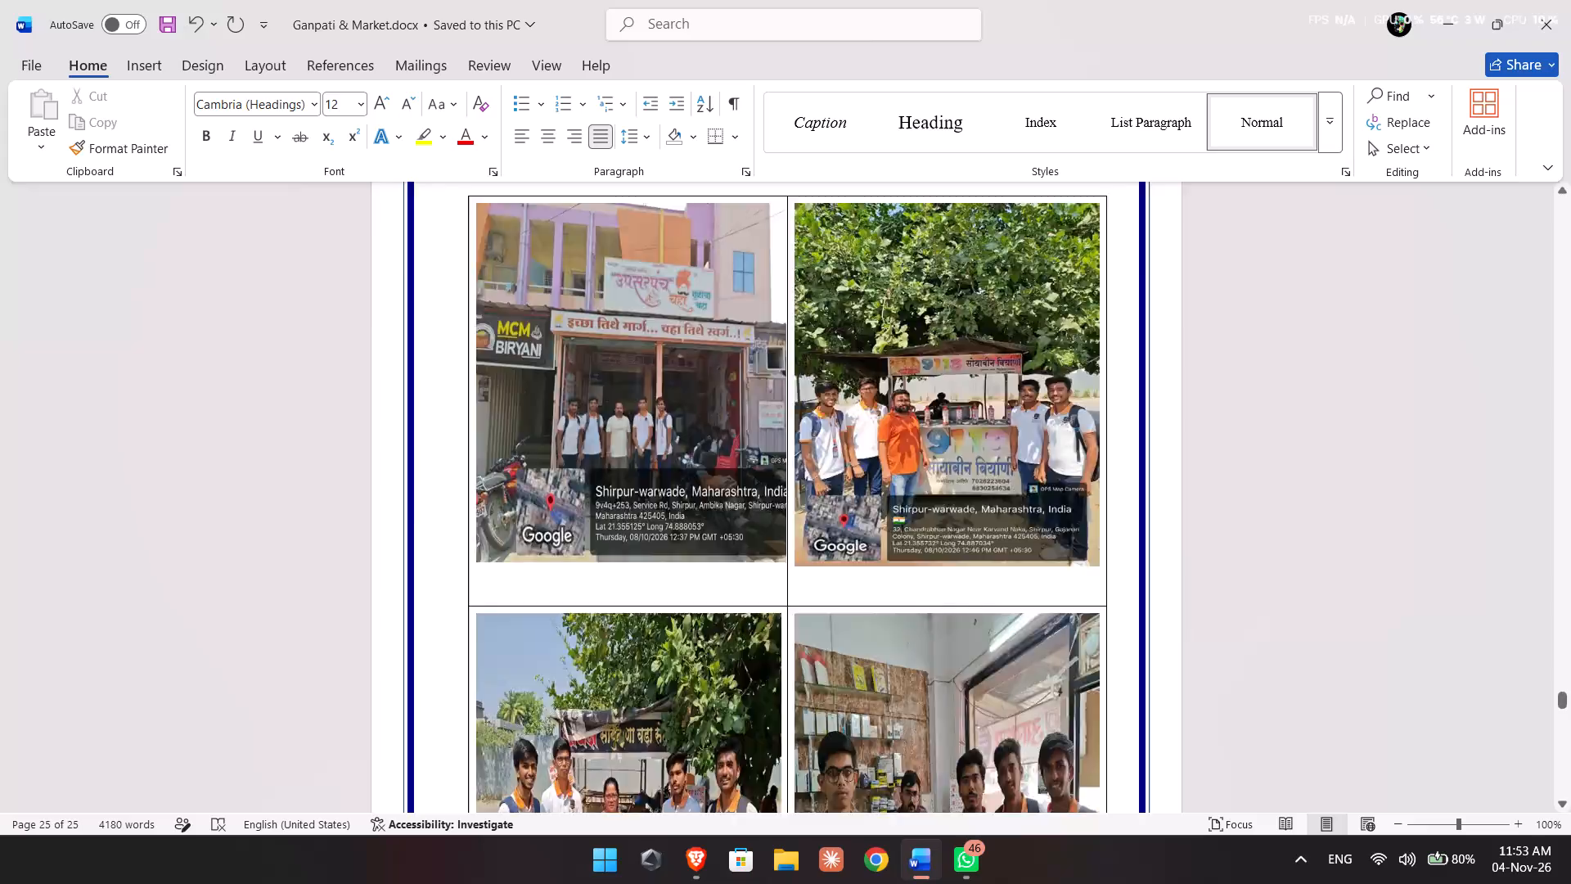
Close the Ganpati & Market.docx report.
scroll(803, 639, up, 20)
scroll(803, 639, up, 20)
scroll(803, 639, up, 20)
scroll(803, 639, down, 2)
scroll(803, 639, up, 20)
scroll(803, 639, up, 20)
scroll(803, 639, up, 20)
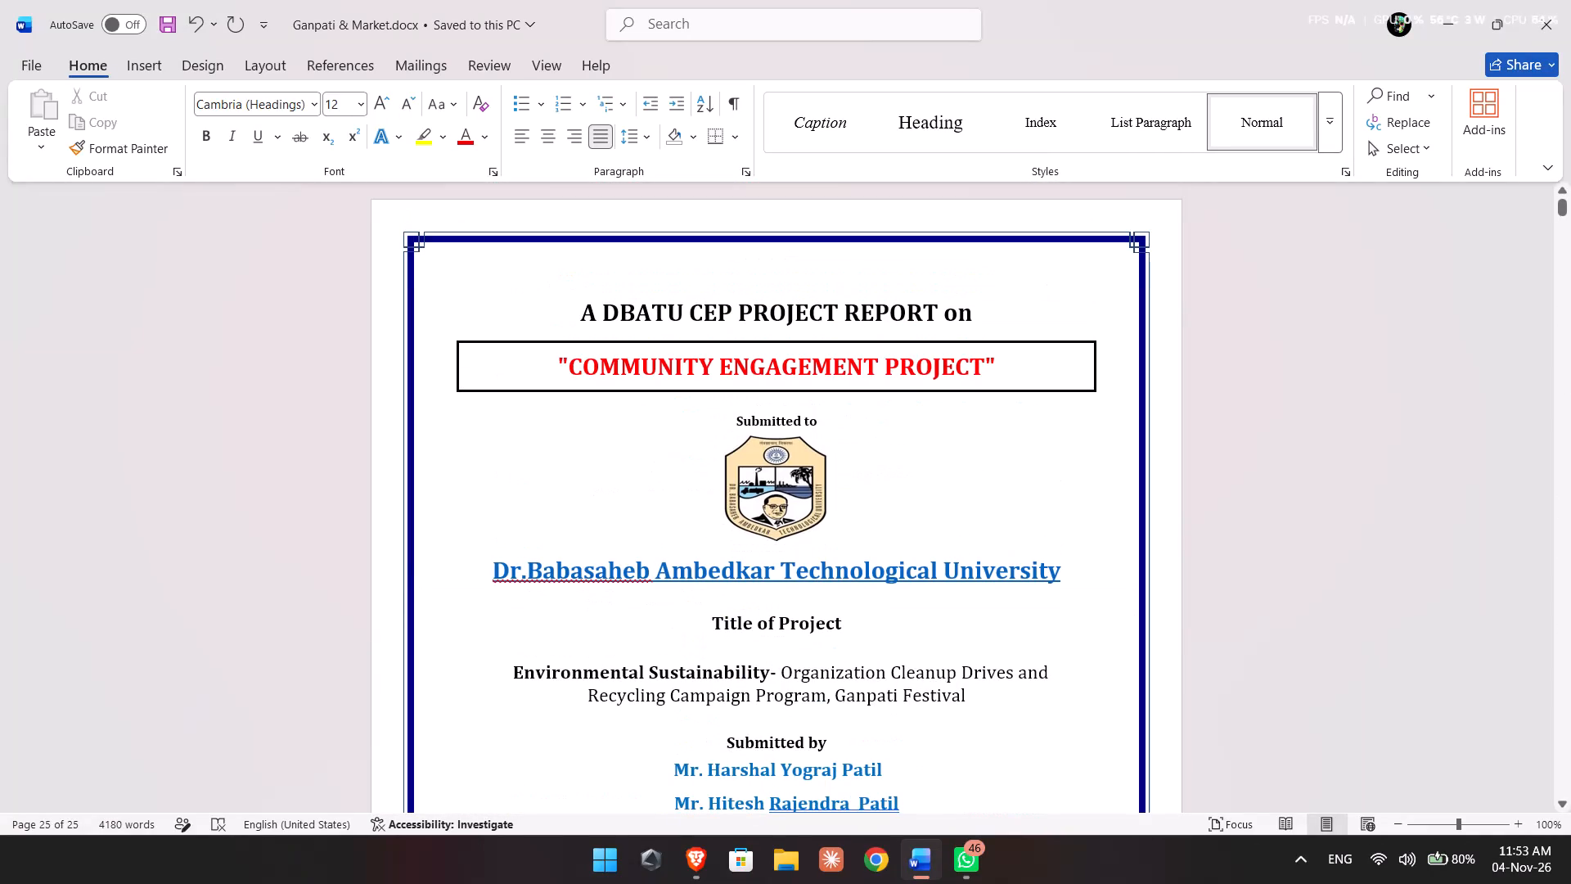
scroll(803, 639, down, 1)
click(1570, 0)
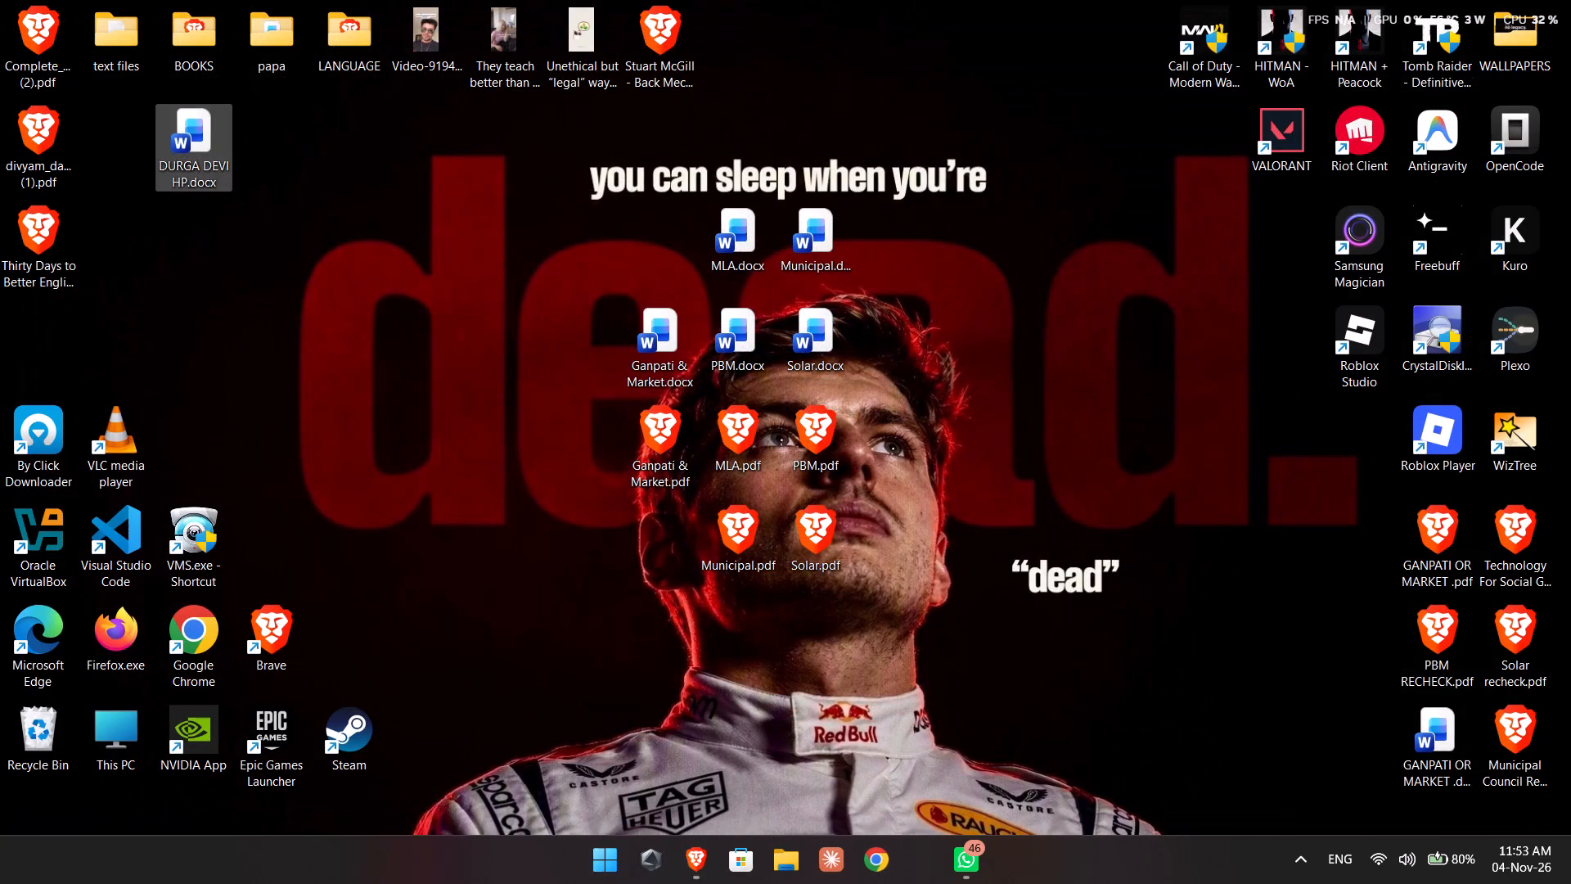
click(182, 117)
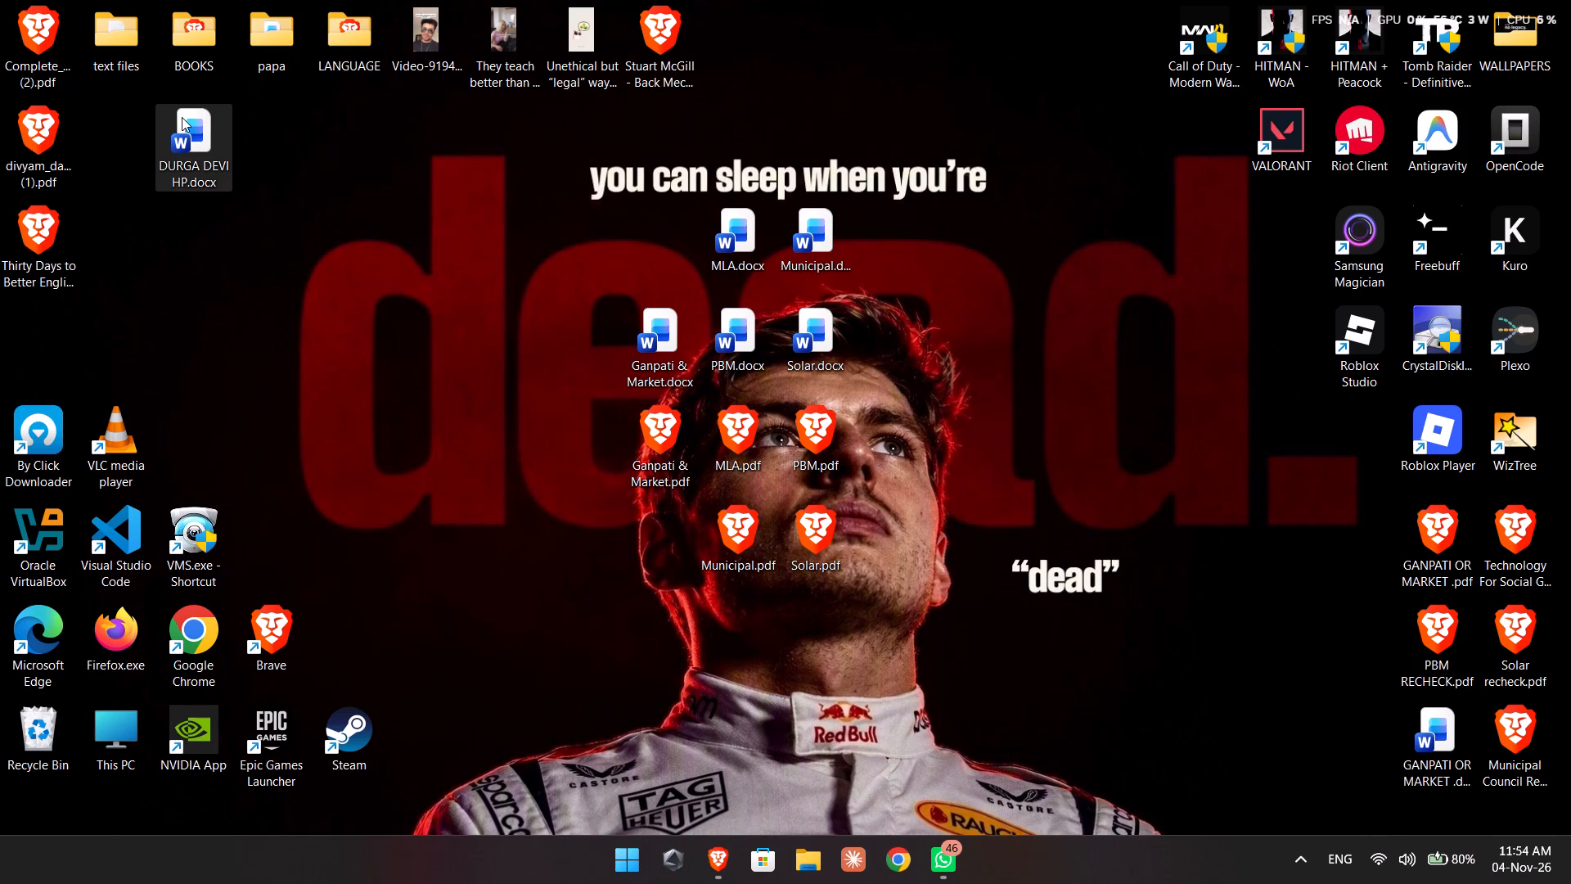
double_click(204, 145)
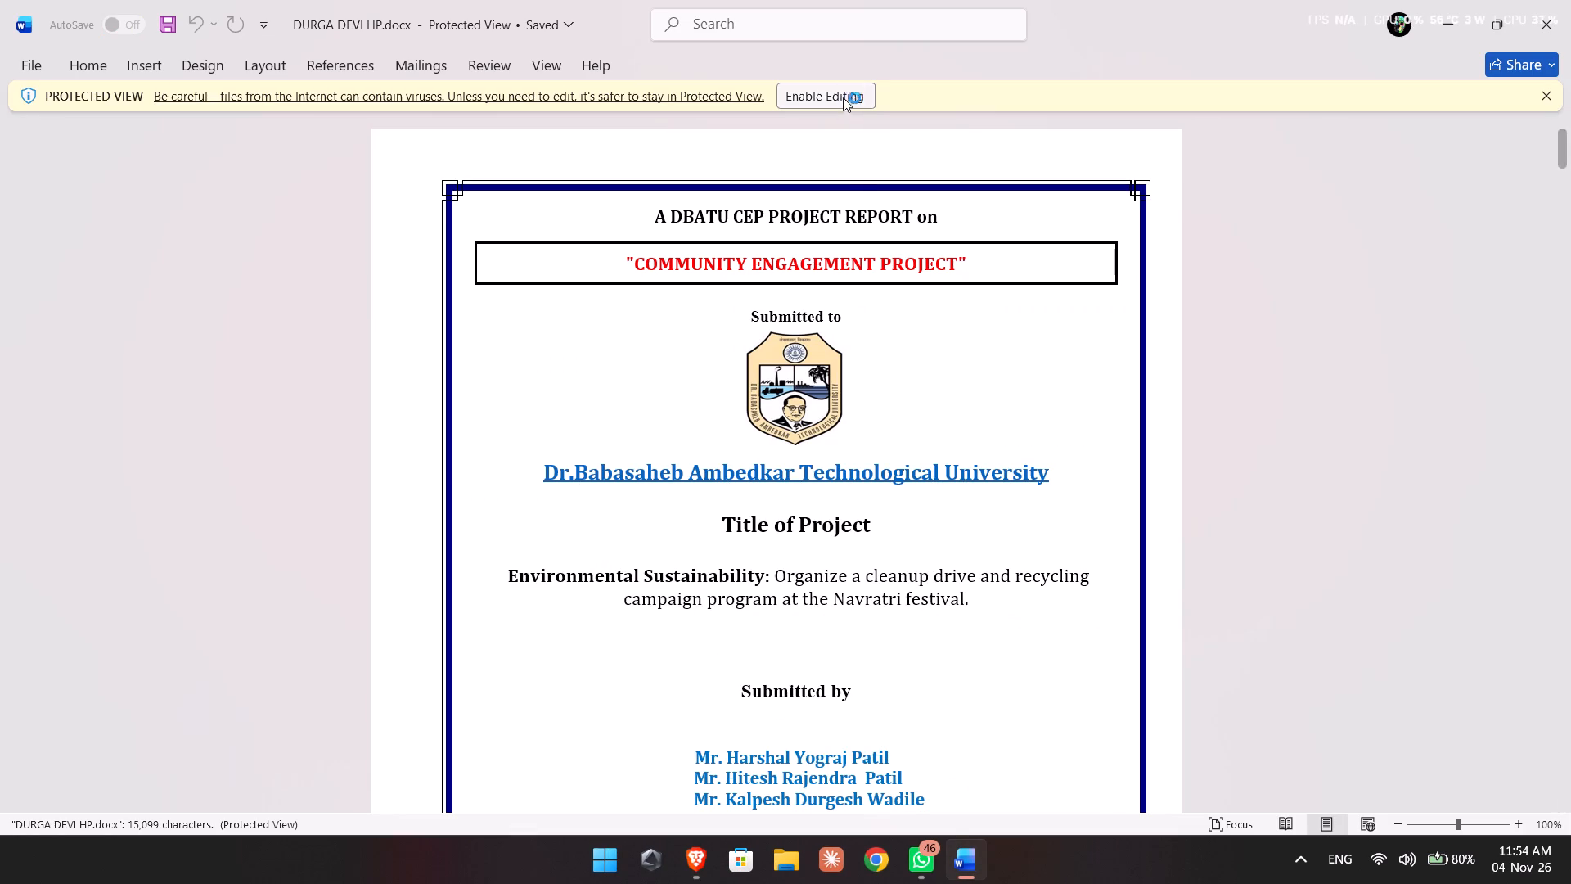
click(843, 103)
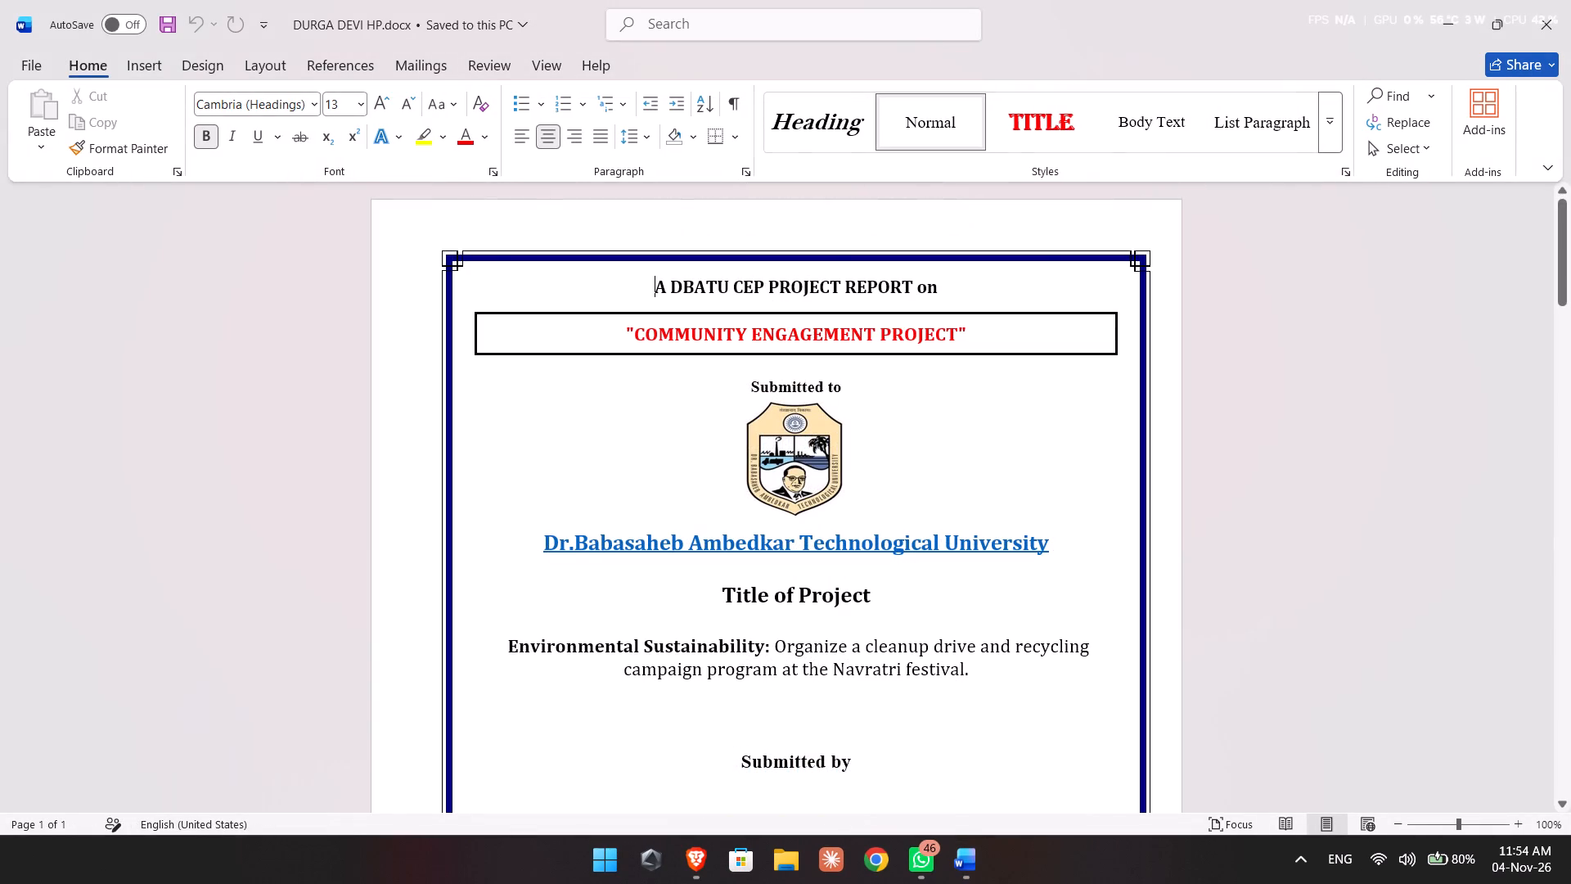
Set the boxed "COMMUNITY ENGAGEMENT PROJECT" title on the cover page to 16 pt.
drag(971, 335, 735, 307)
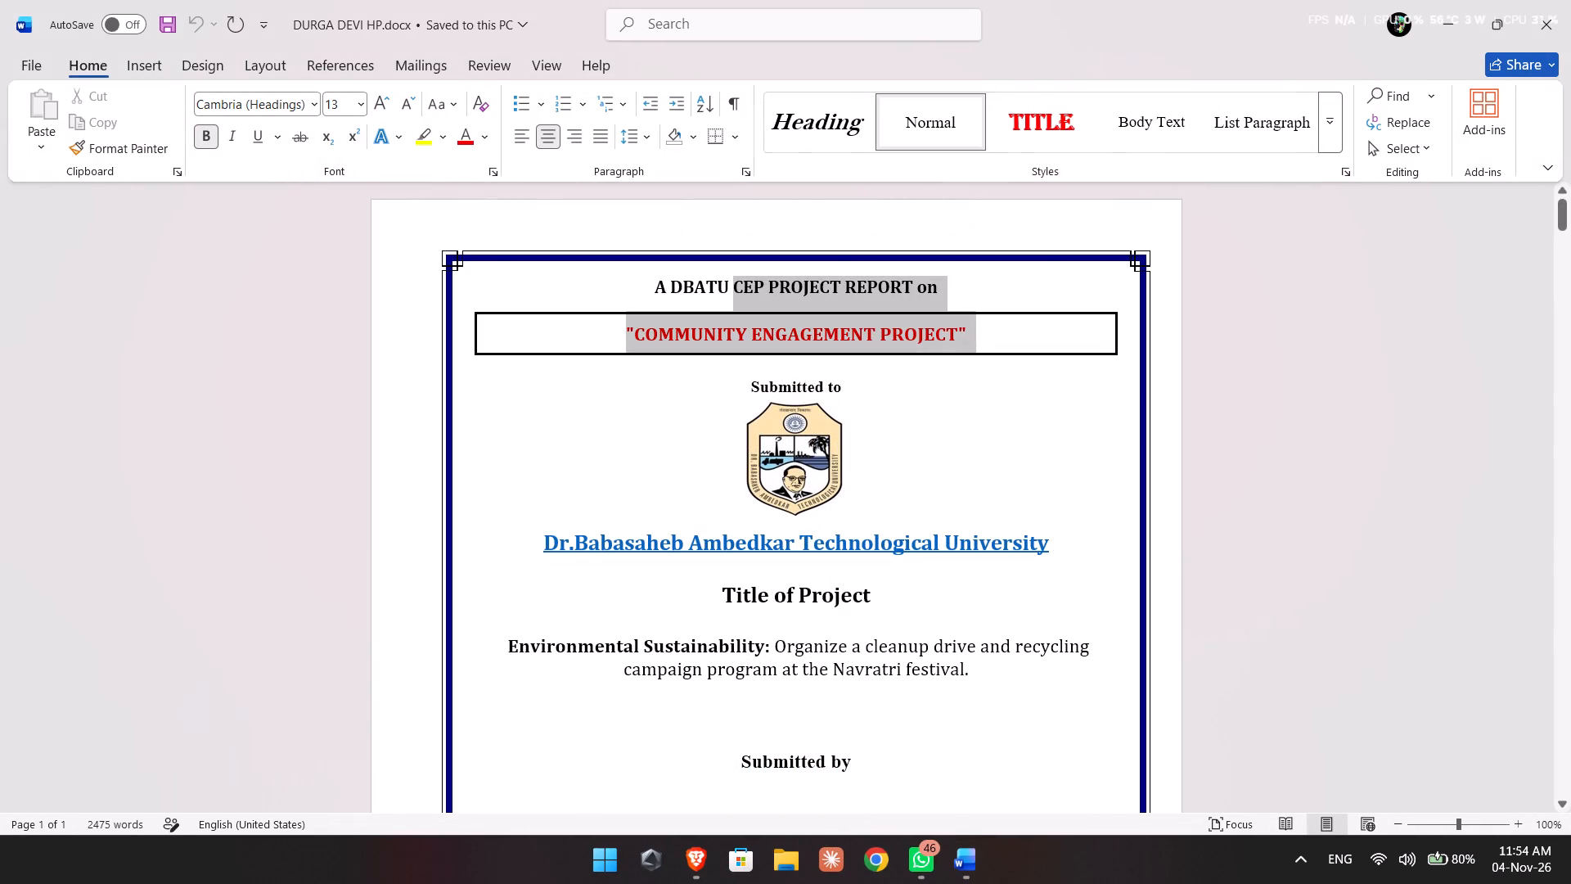
drag(735, 307, 652, 327)
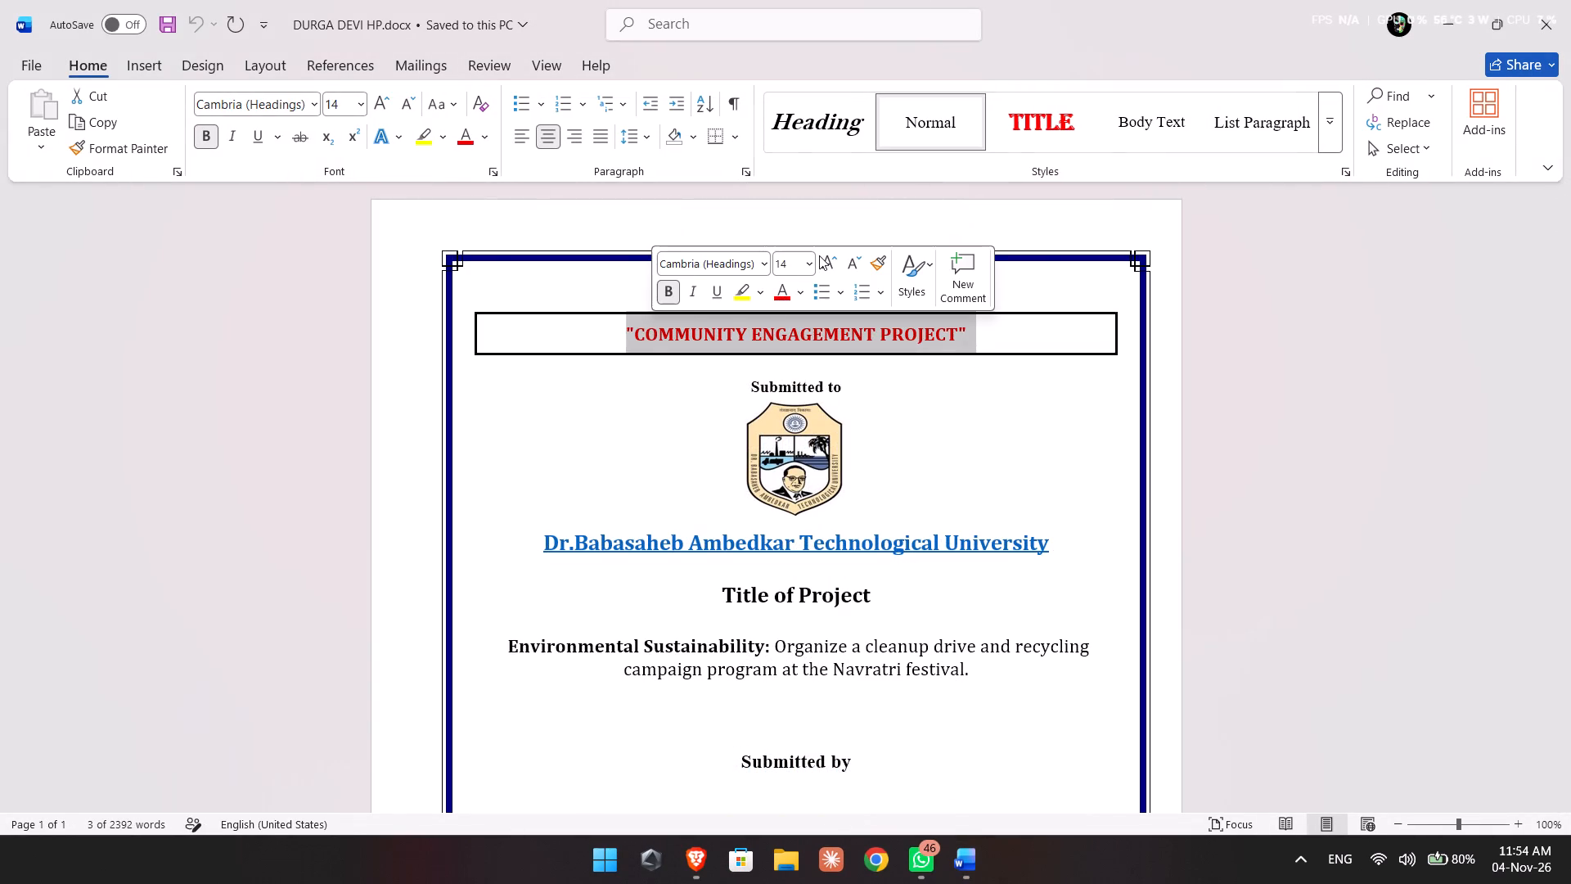
click(813, 262)
click(797, 440)
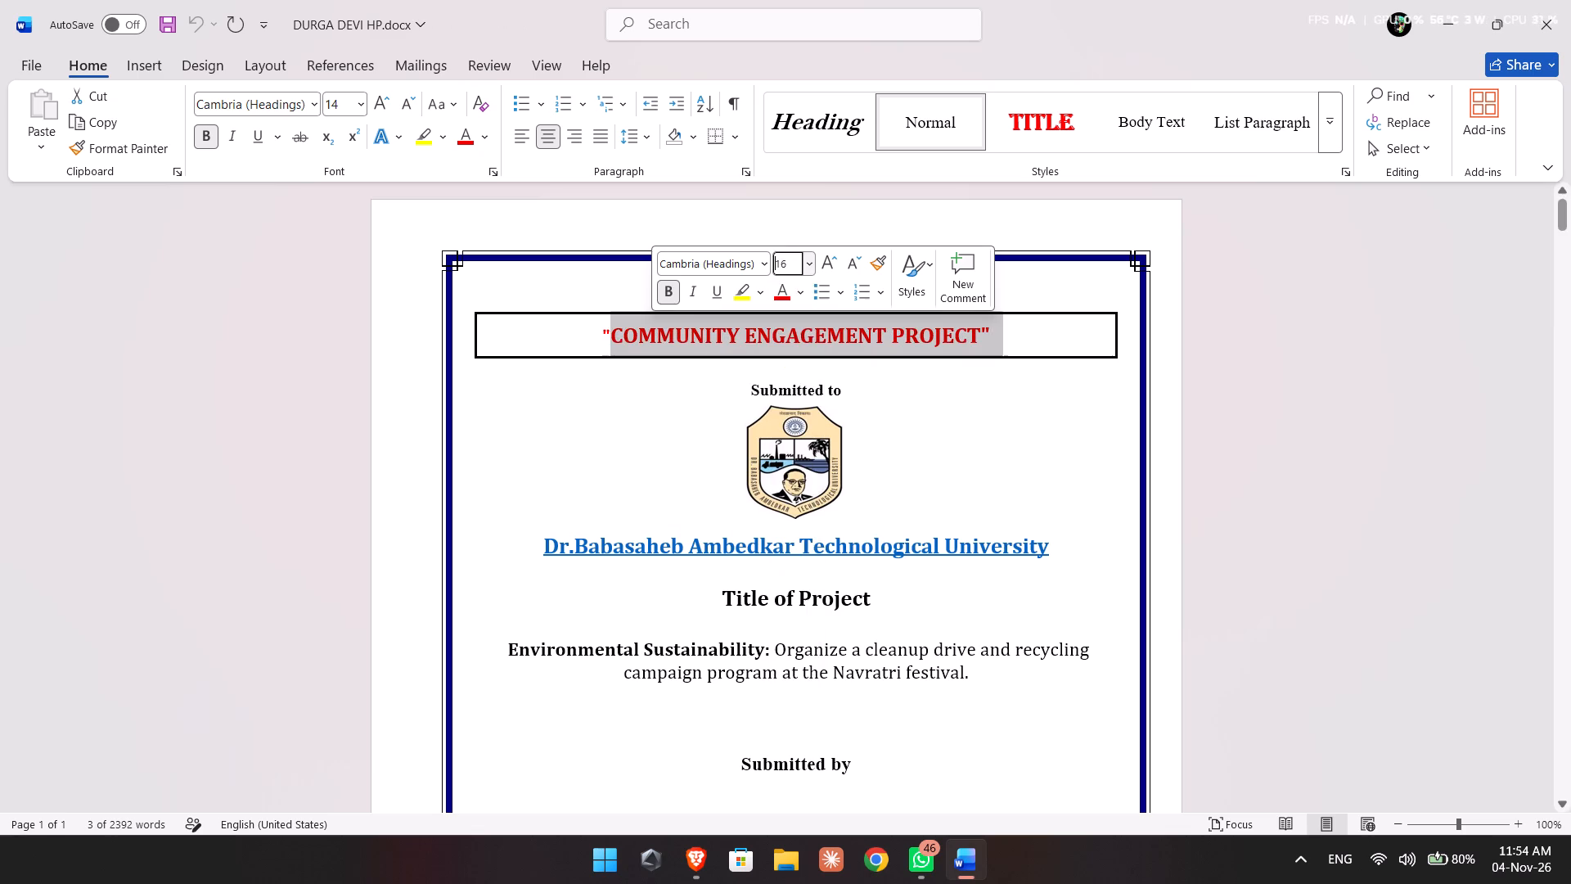
click(794, 368)
Set the "A DBATU CEP PROJECT REPORT on" line at the top of the cover page to 16 pt.
drag(963, 284, 668, 286)
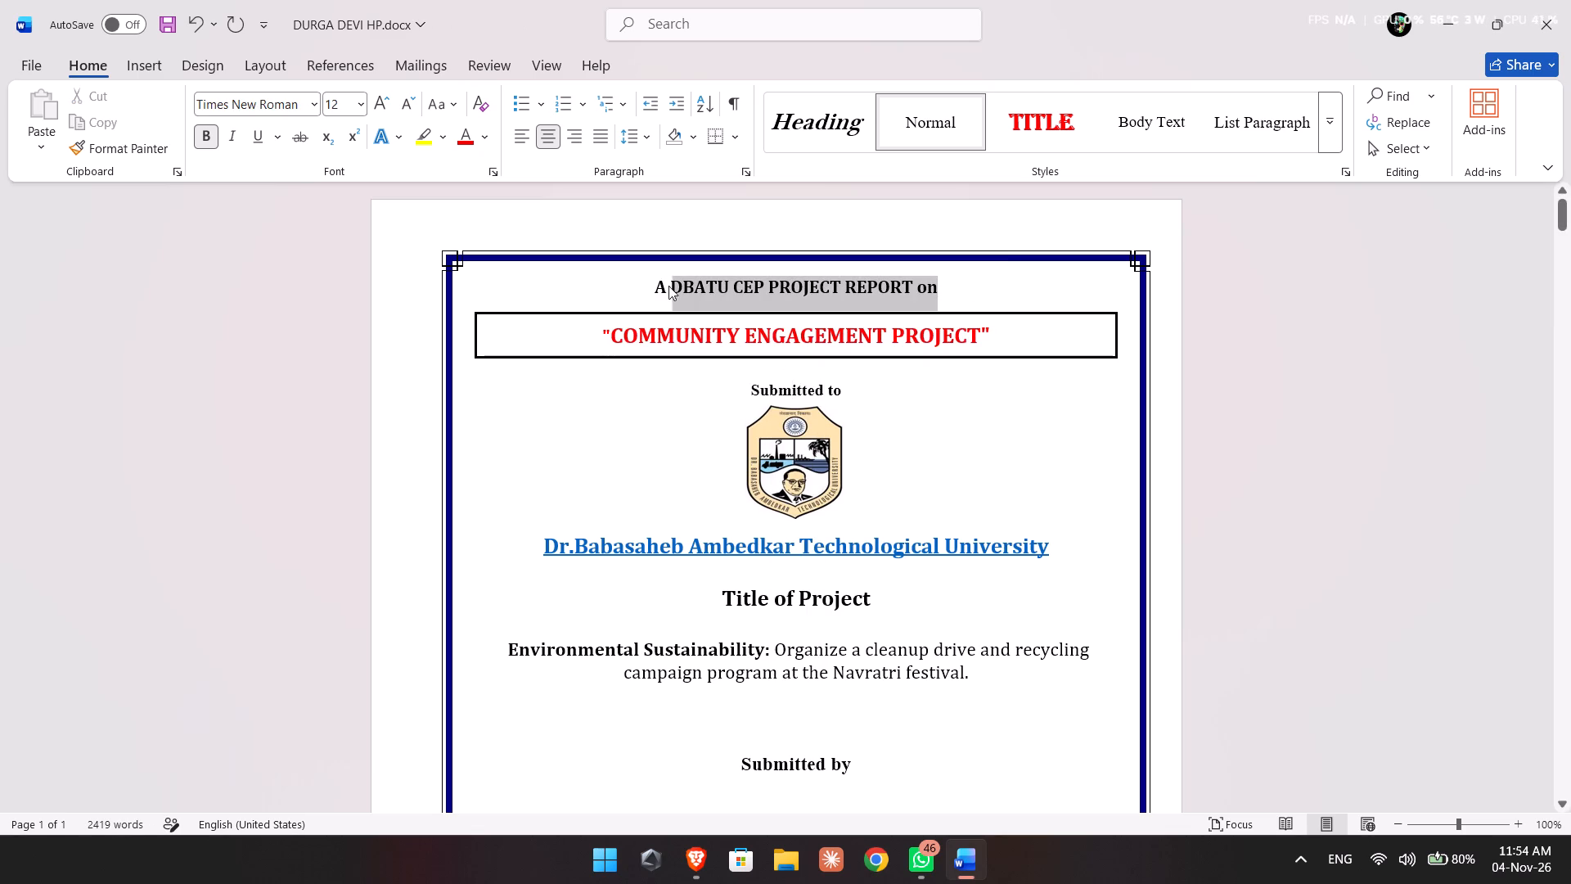
drag(668, 286, 630, 279)
click(785, 217)
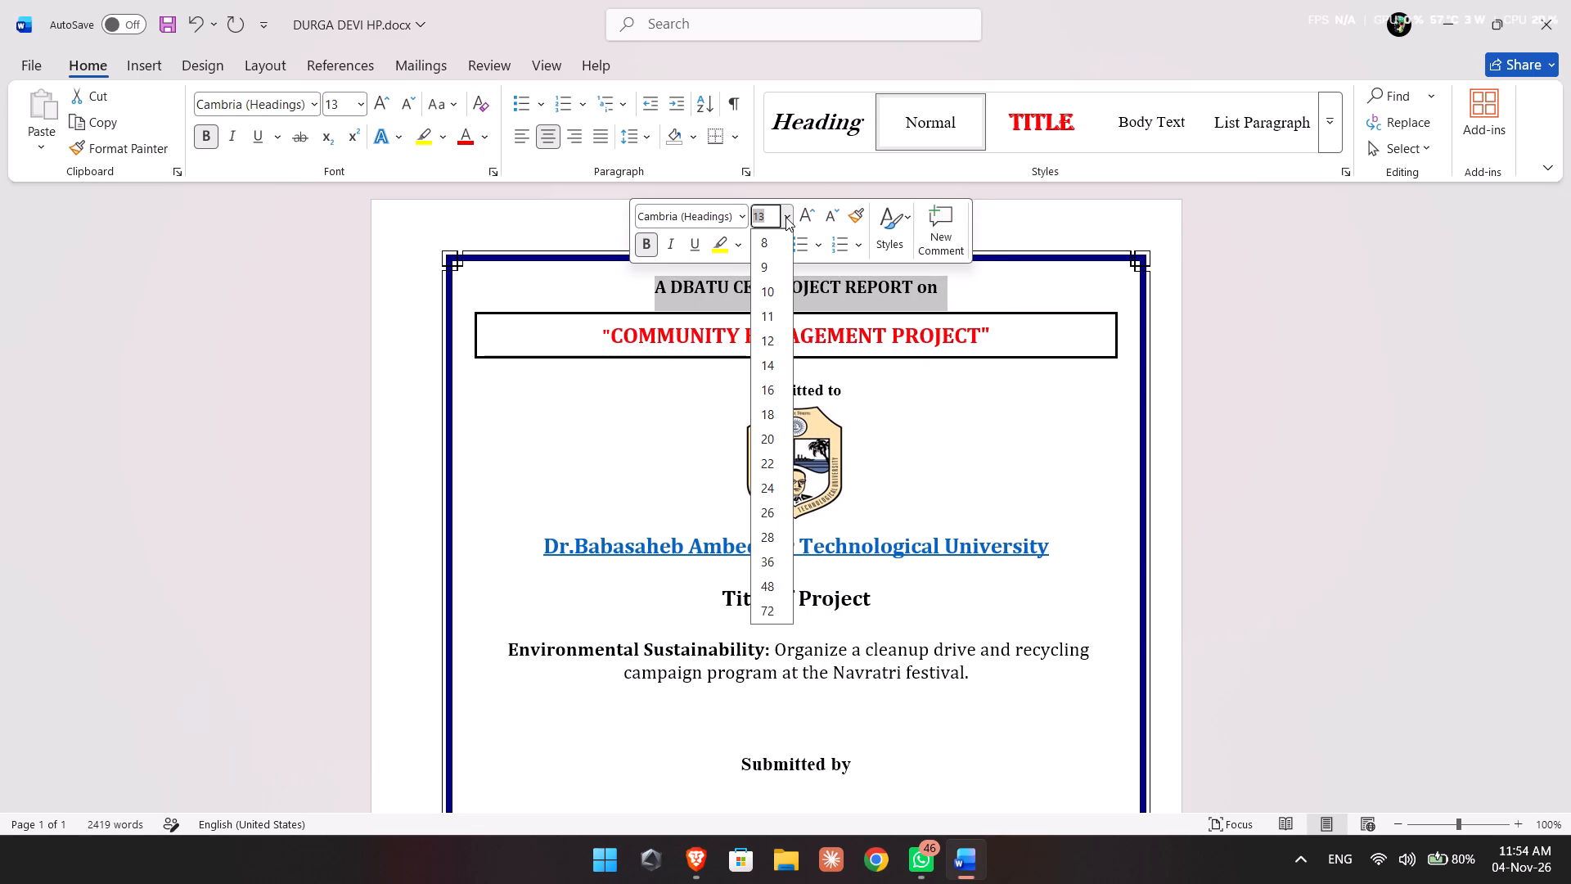
click(768, 388)
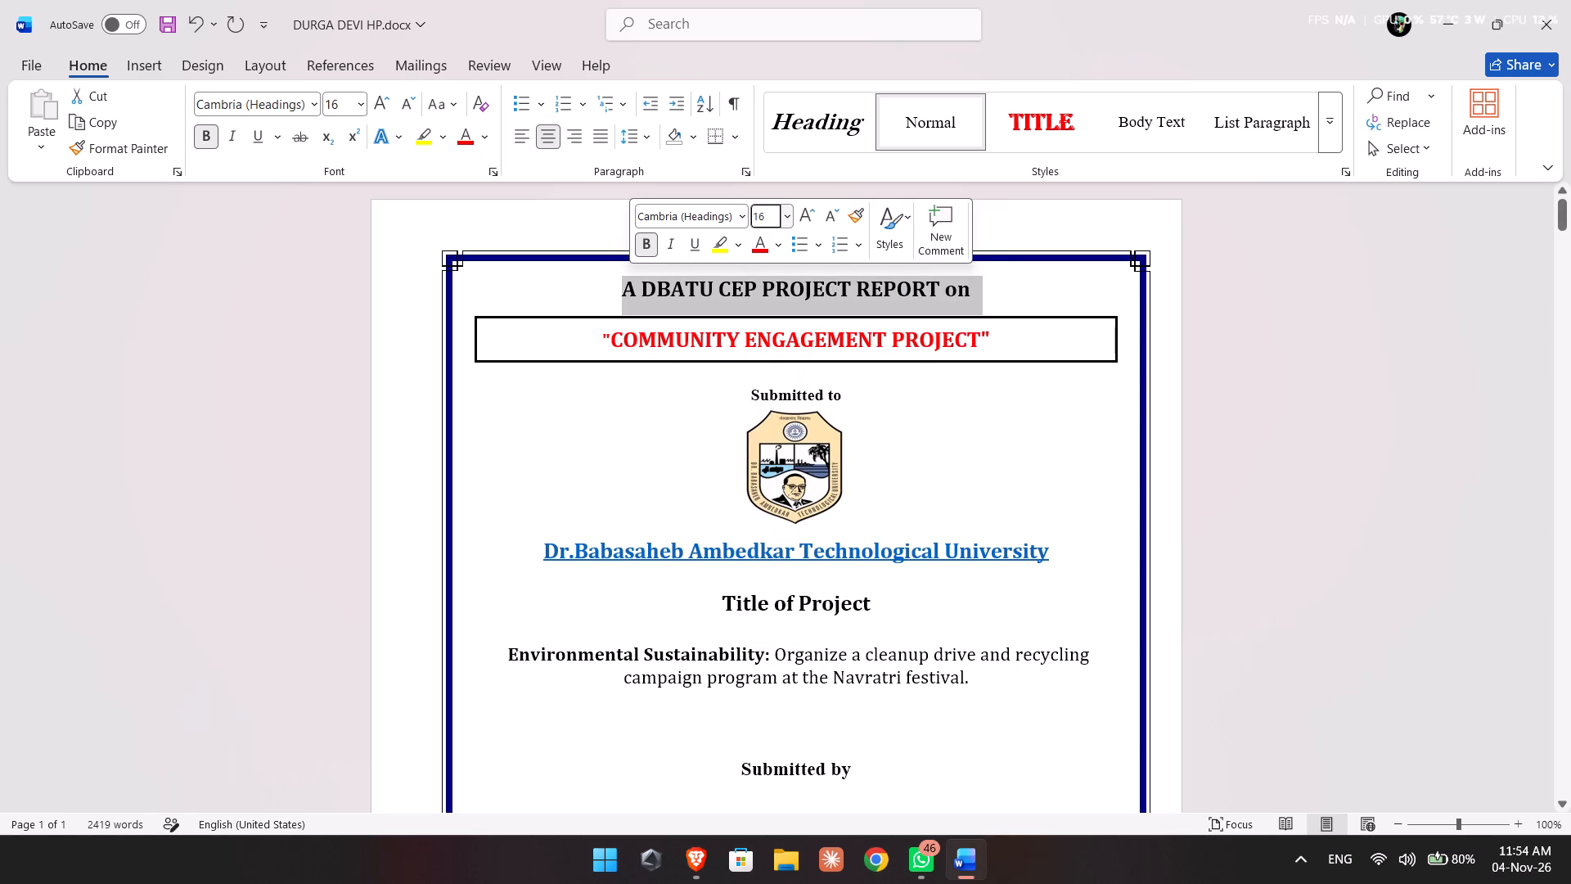
click(911, 444)
Change the font of the cover page's "Submitted to" line to Cambria.
drag(855, 392, 767, 393)
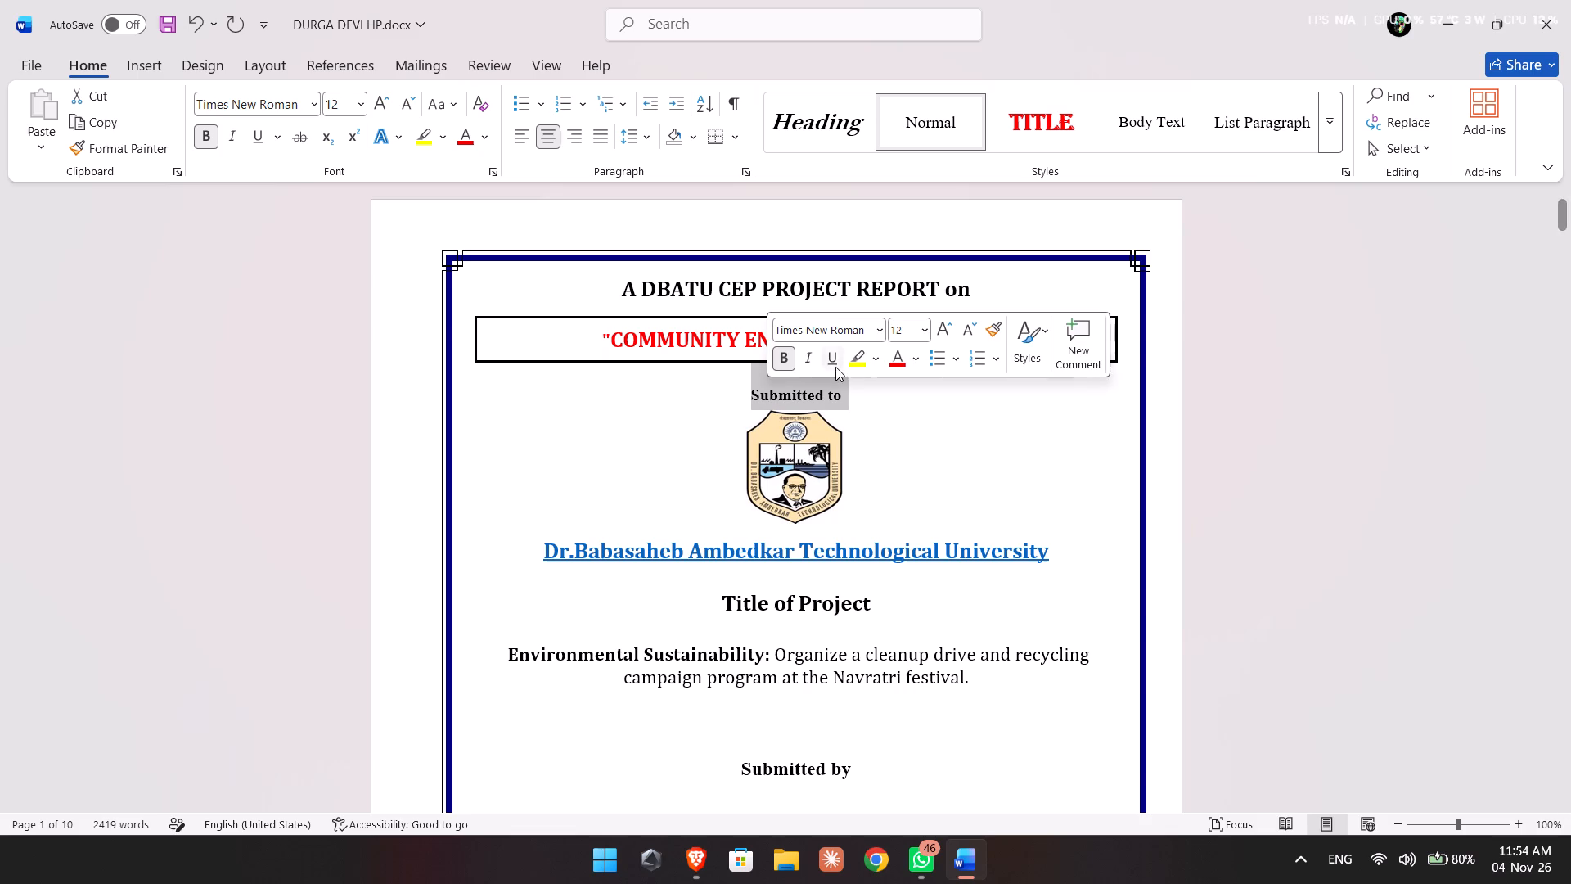
click(875, 328)
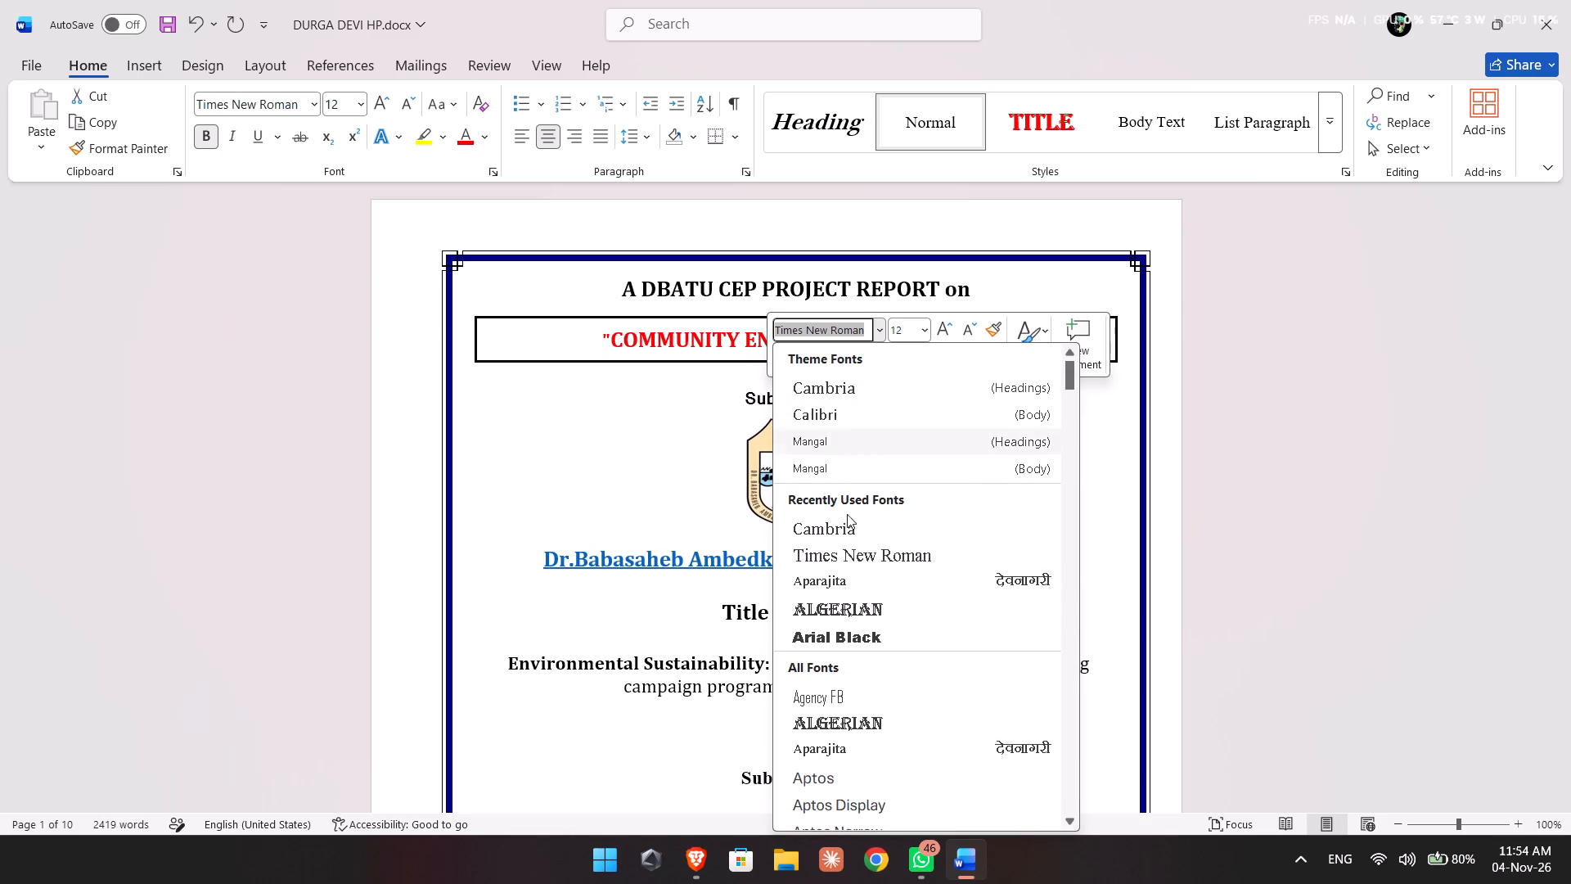
click(842, 521)
click(906, 489)
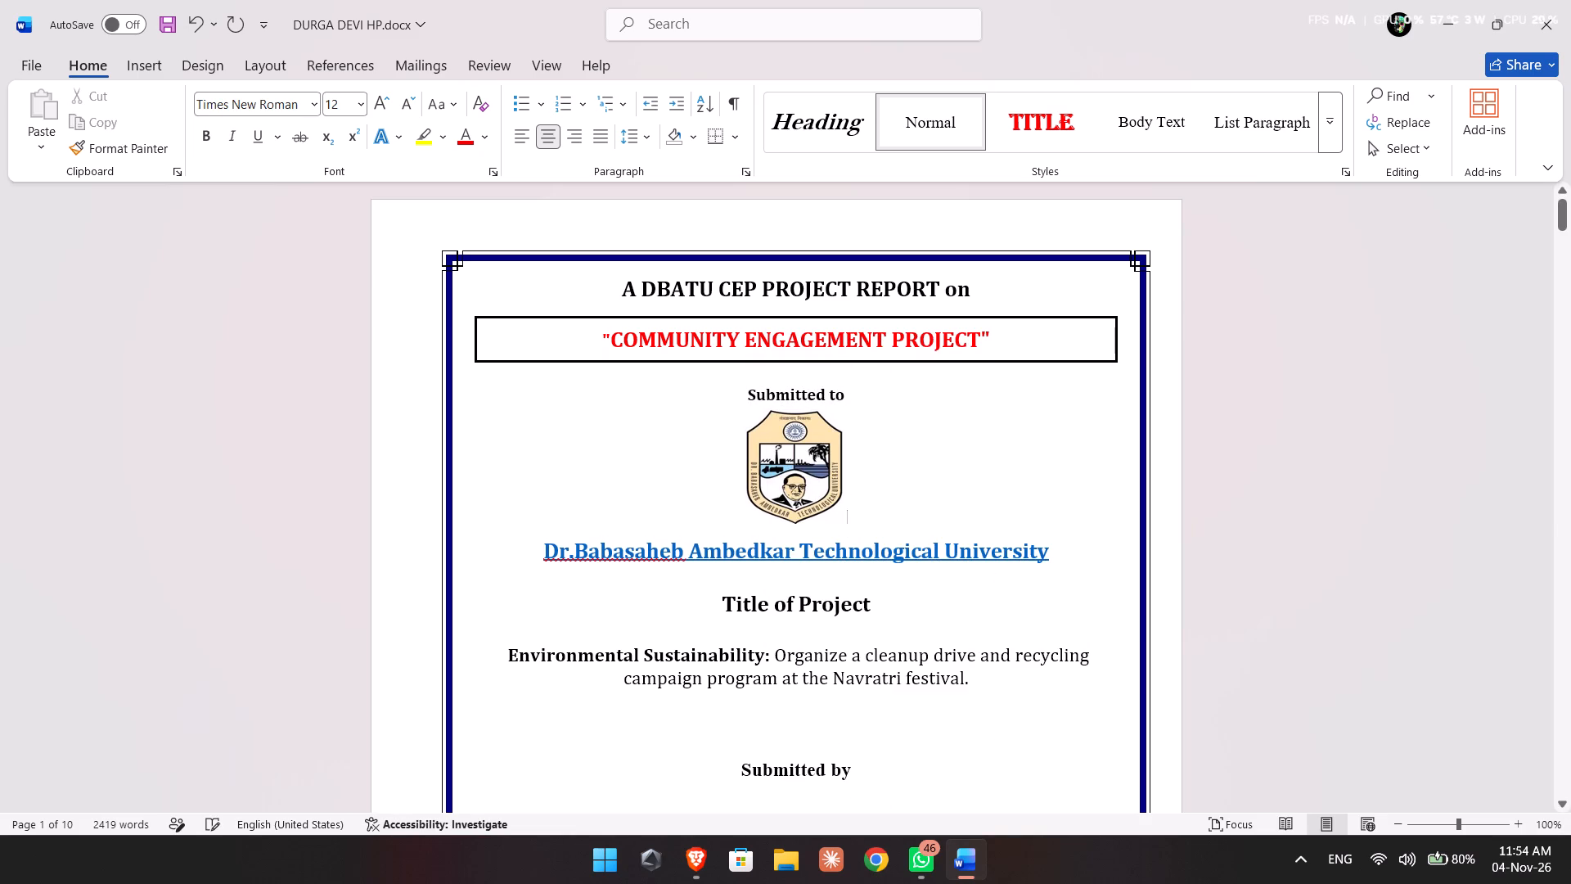
Check the font and size of the boxed title, the university name and the "Title of Project" heading.
click(993, 355)
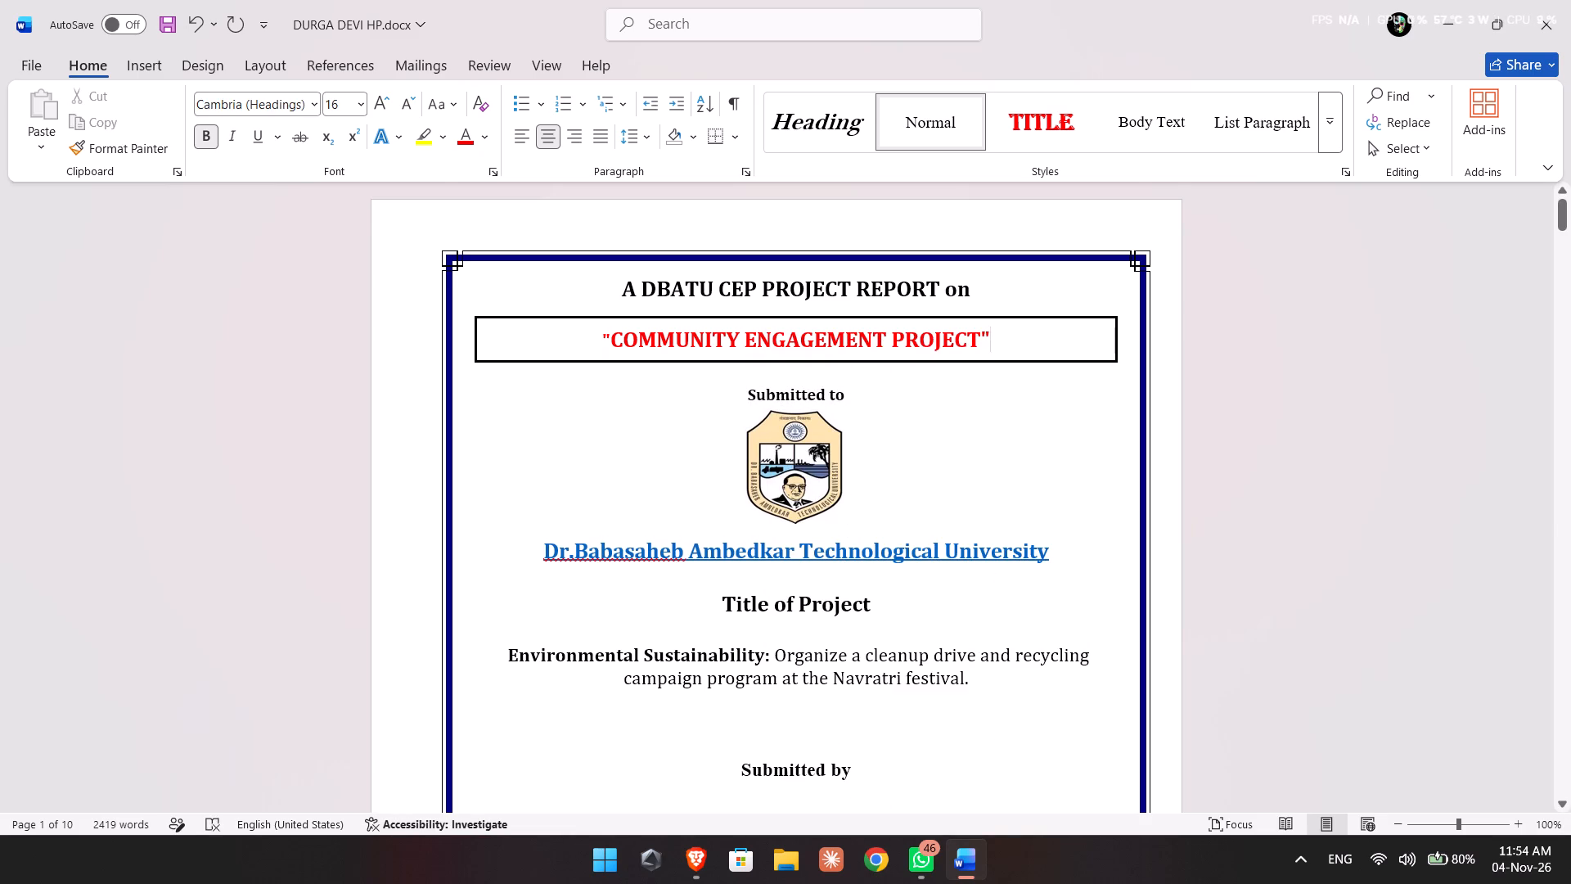
scroll(971, 452, down, 1)
drag(1051, 392, 1047, 392)
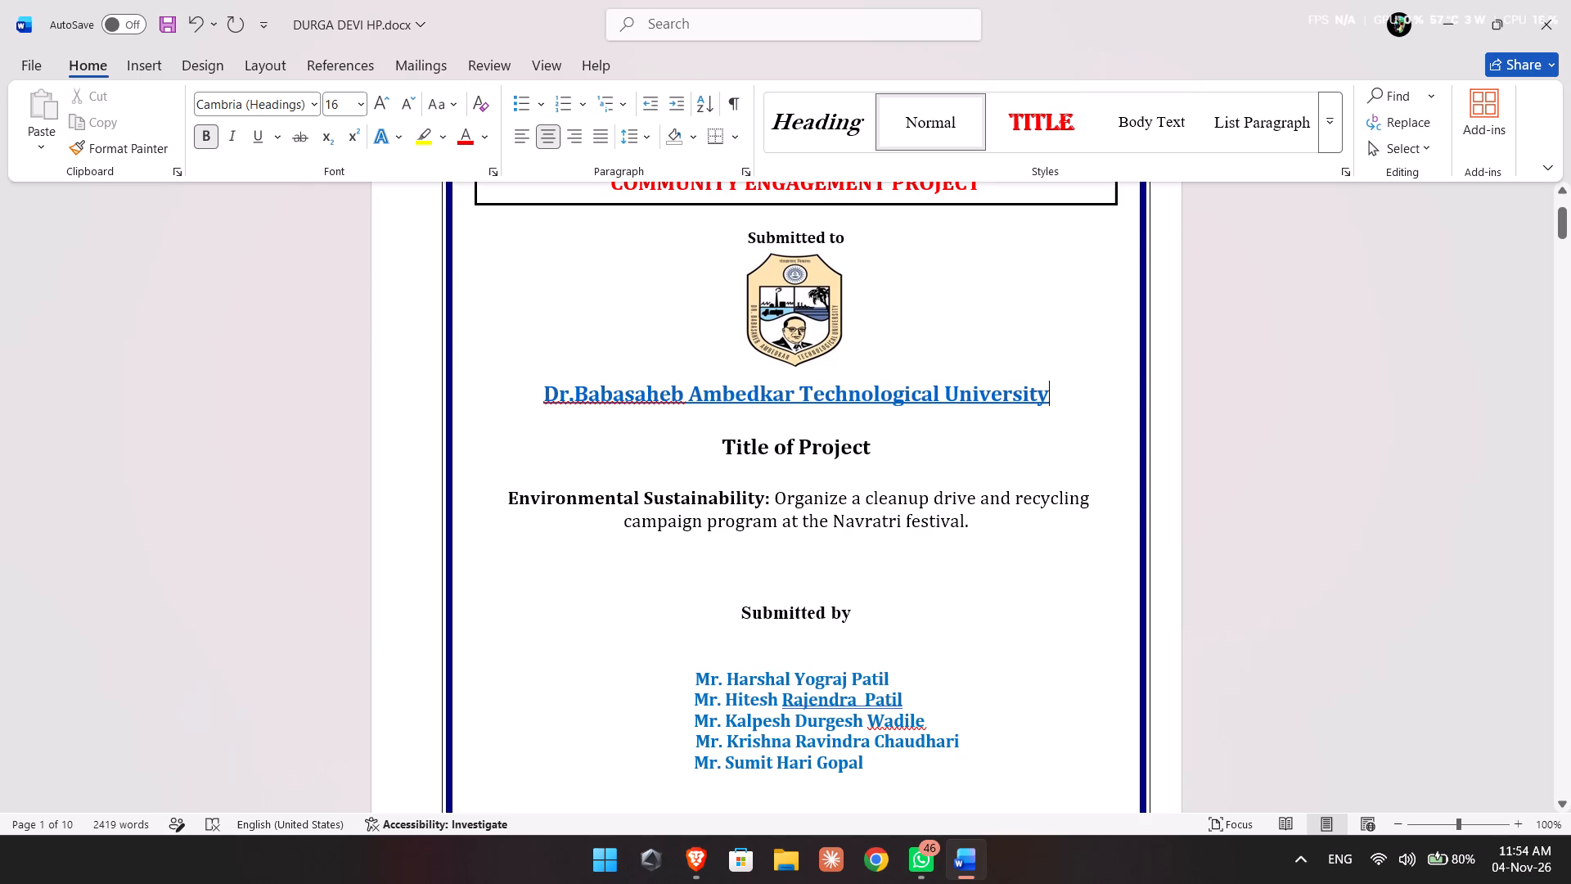
drag(1047, 392, 552, 395)
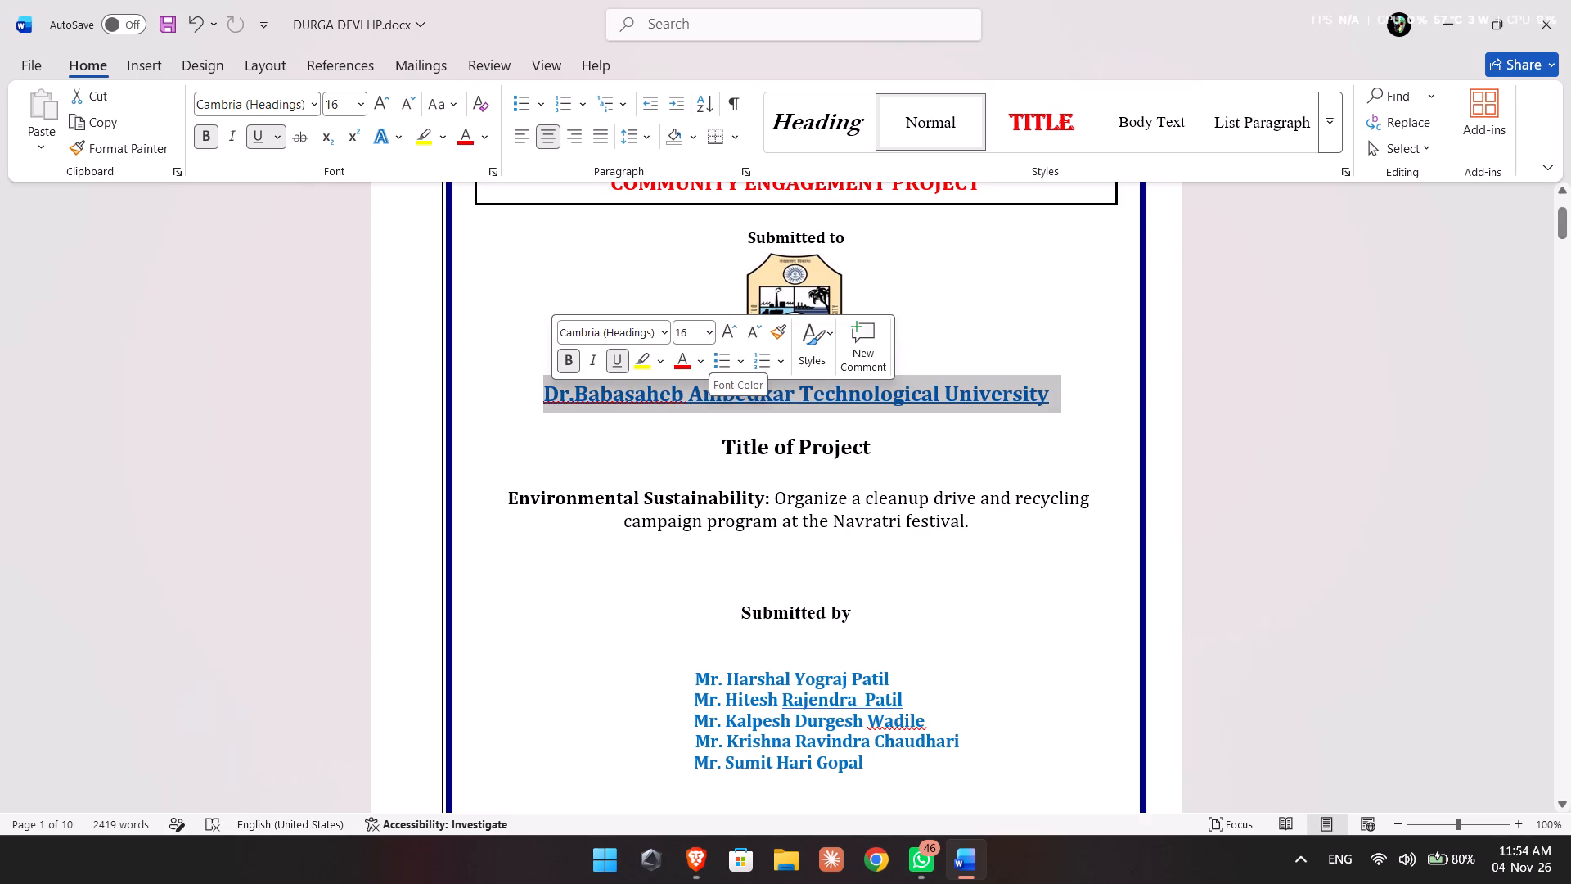
drag(740, 453, 771, 460)
drag(867, 451, 735, 422)
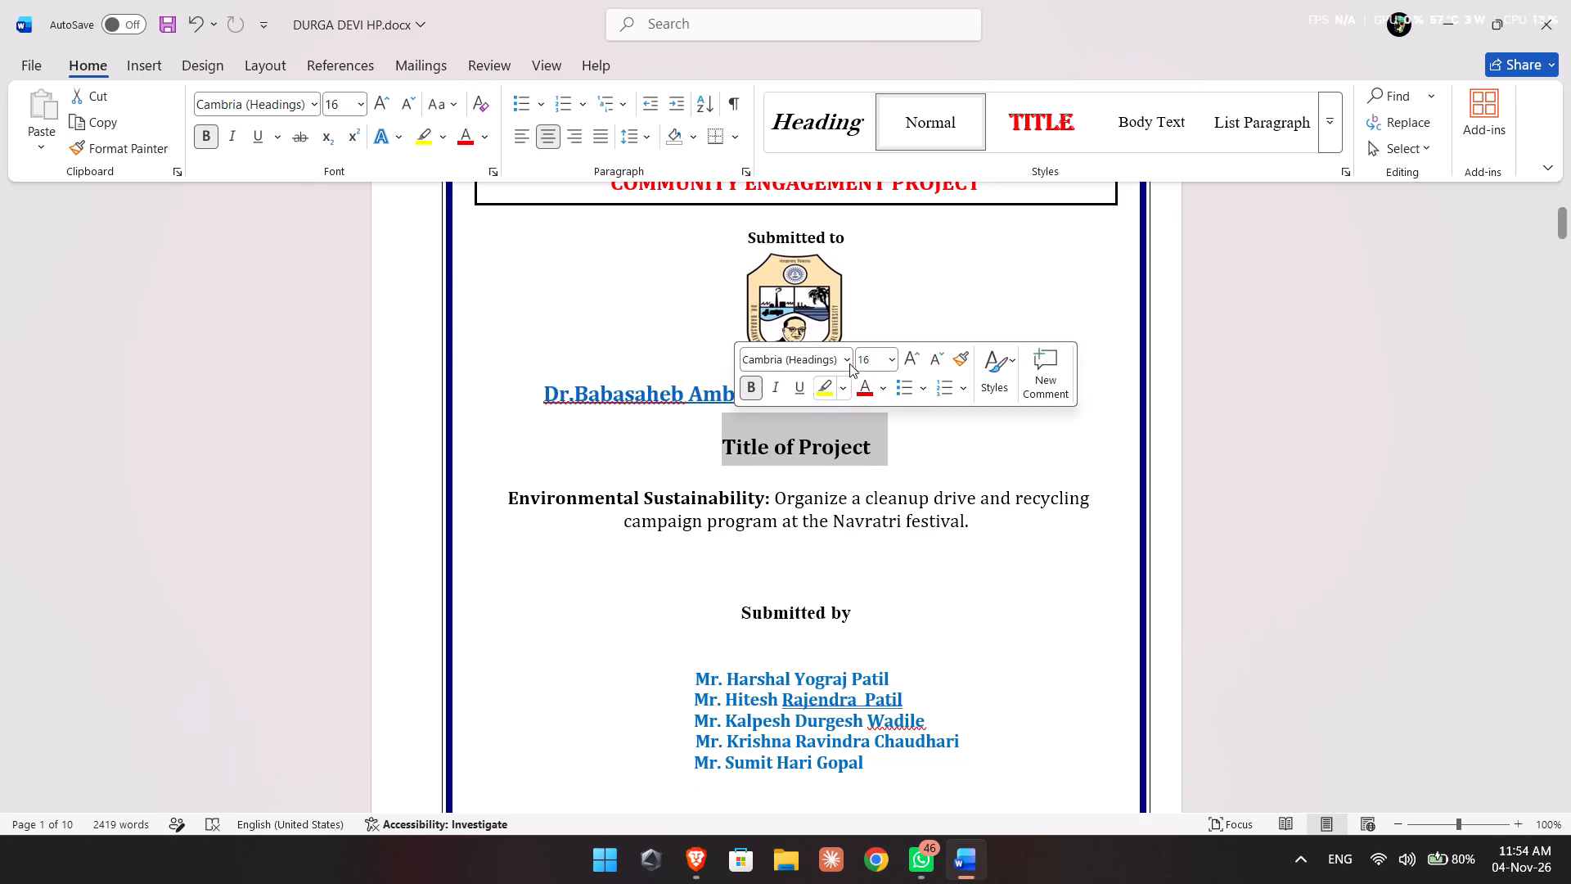
click(860, 514)
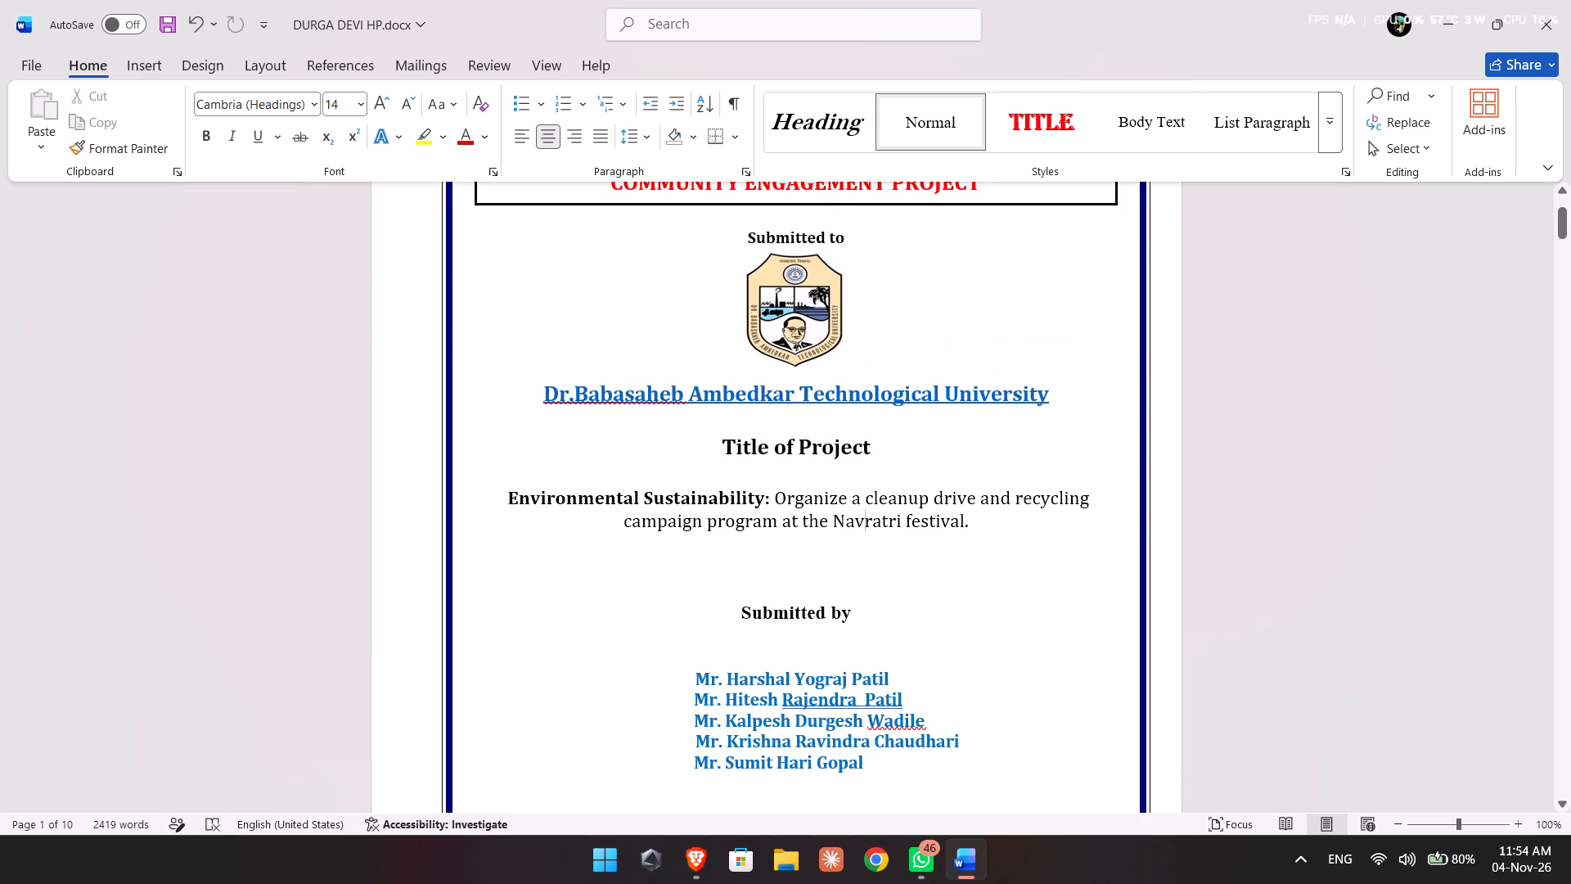
Increase the "Environmental Sustainability" project title text to 16 pt.
drag(976, 526, 526, 505)
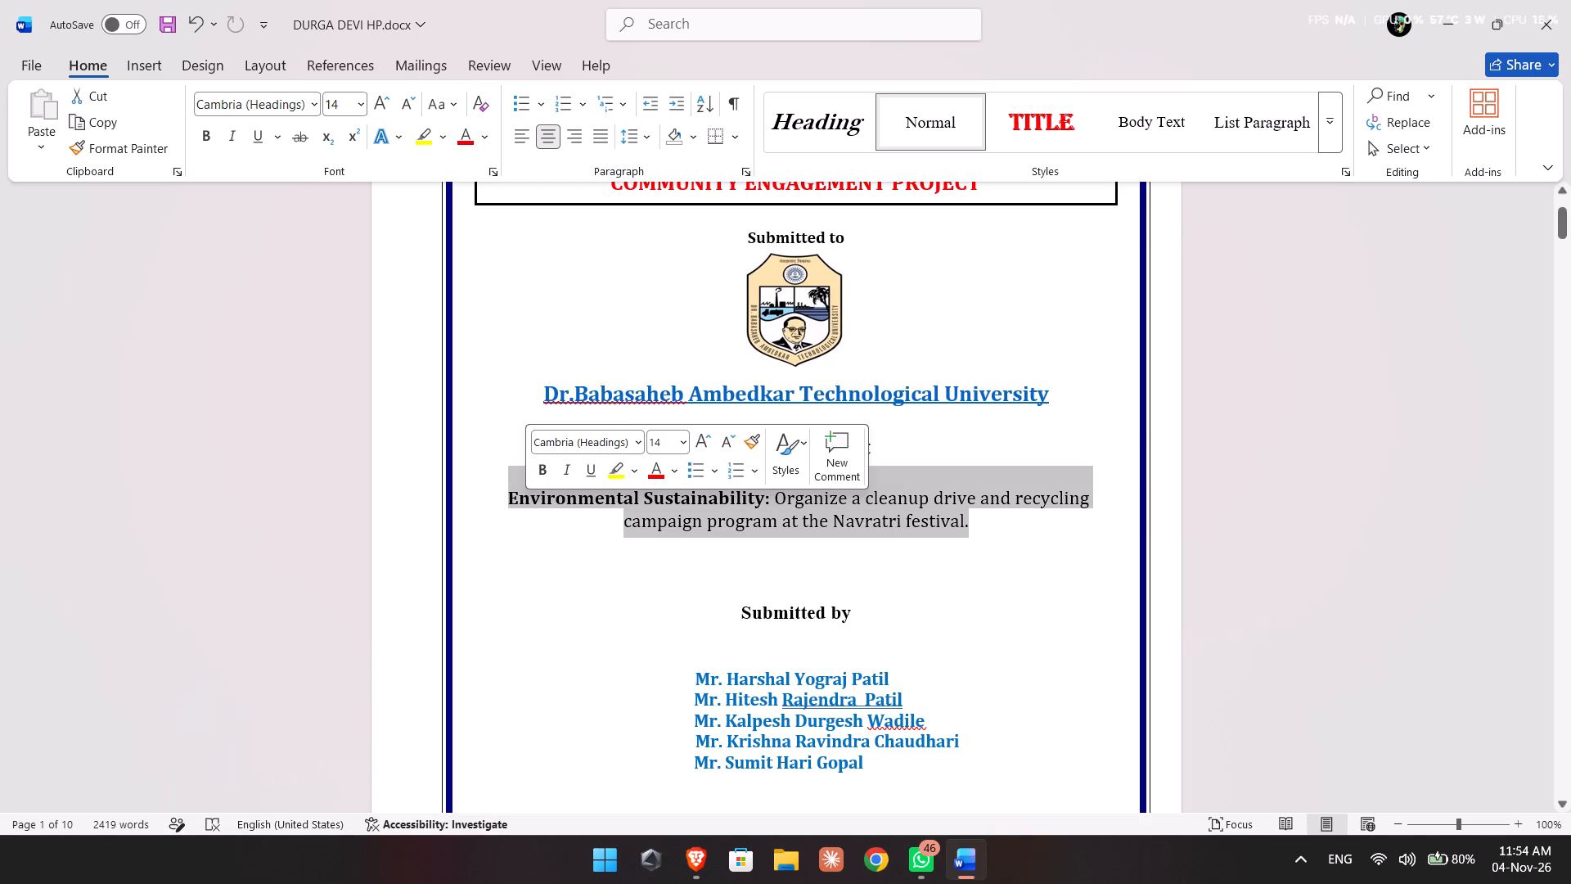
click(709, 439)
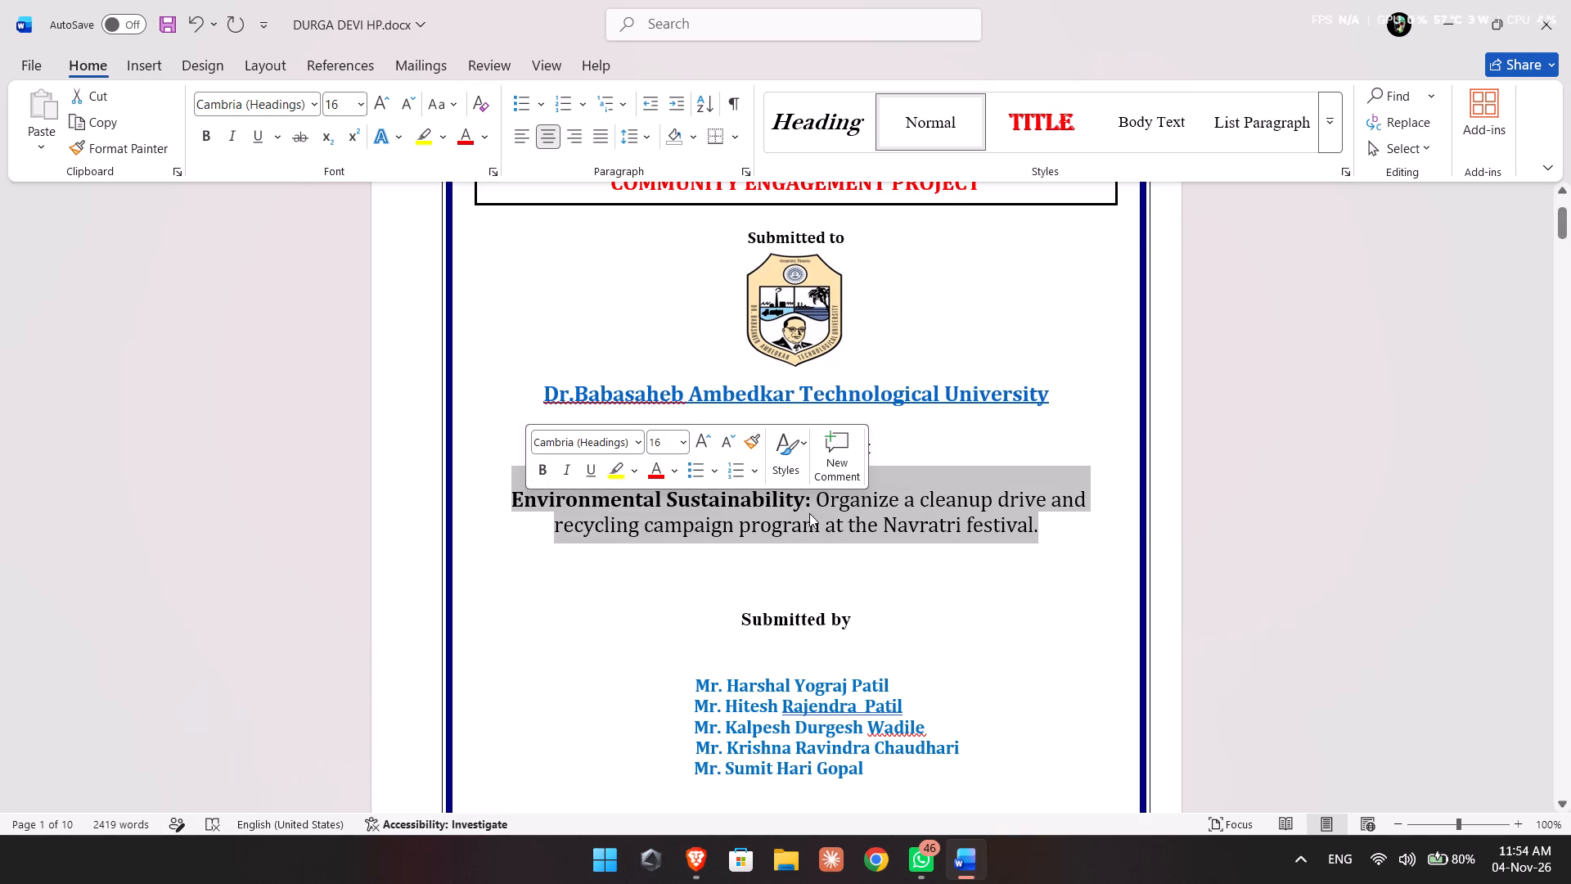
Delete the blank lines between the project title text and "Submitted by".
click(881, 566)
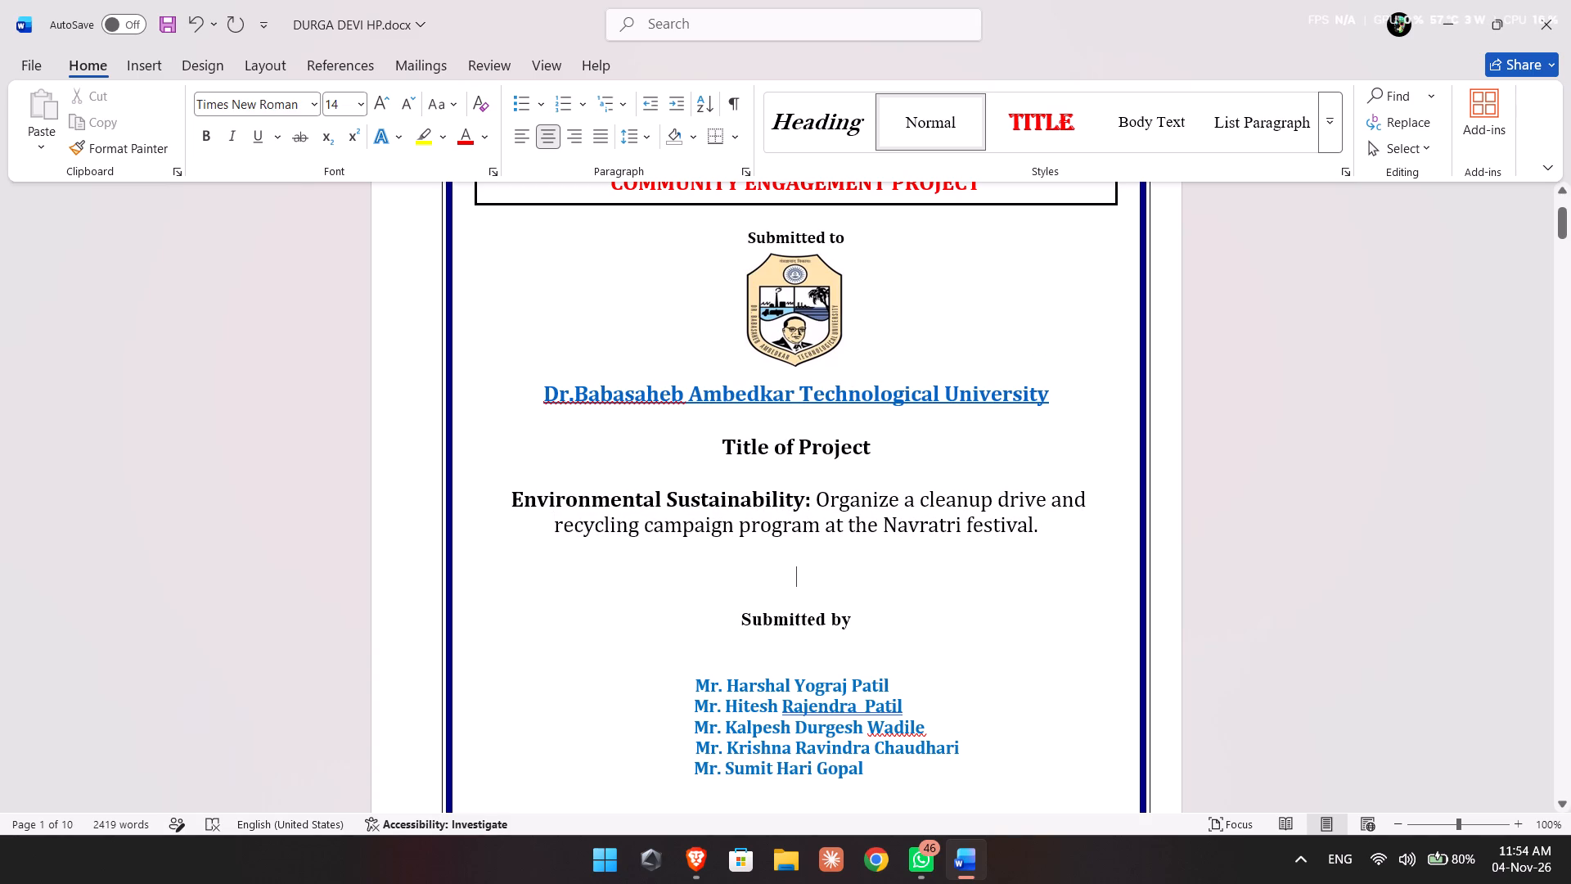
key(BackSpace)
key(BackSpace)
Set the list of student names under "Submitted by" to 14 pt with 1.5 line spacing.
scroll(848, 589, down, 1)
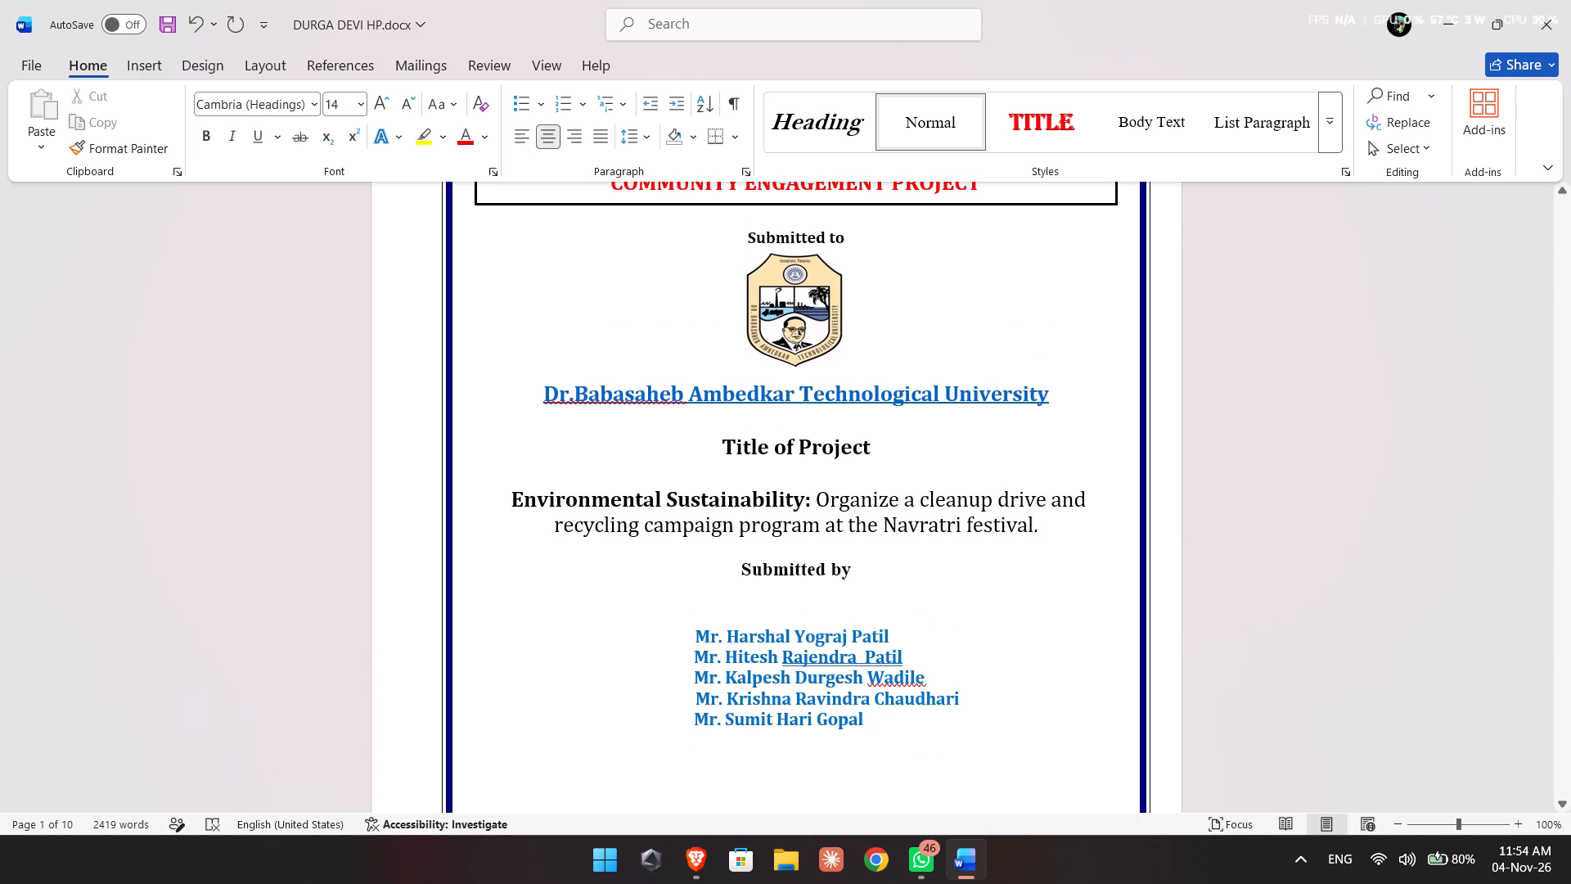
scroll(848, 589, down, 1)
drag(875, 446, 874, 446)
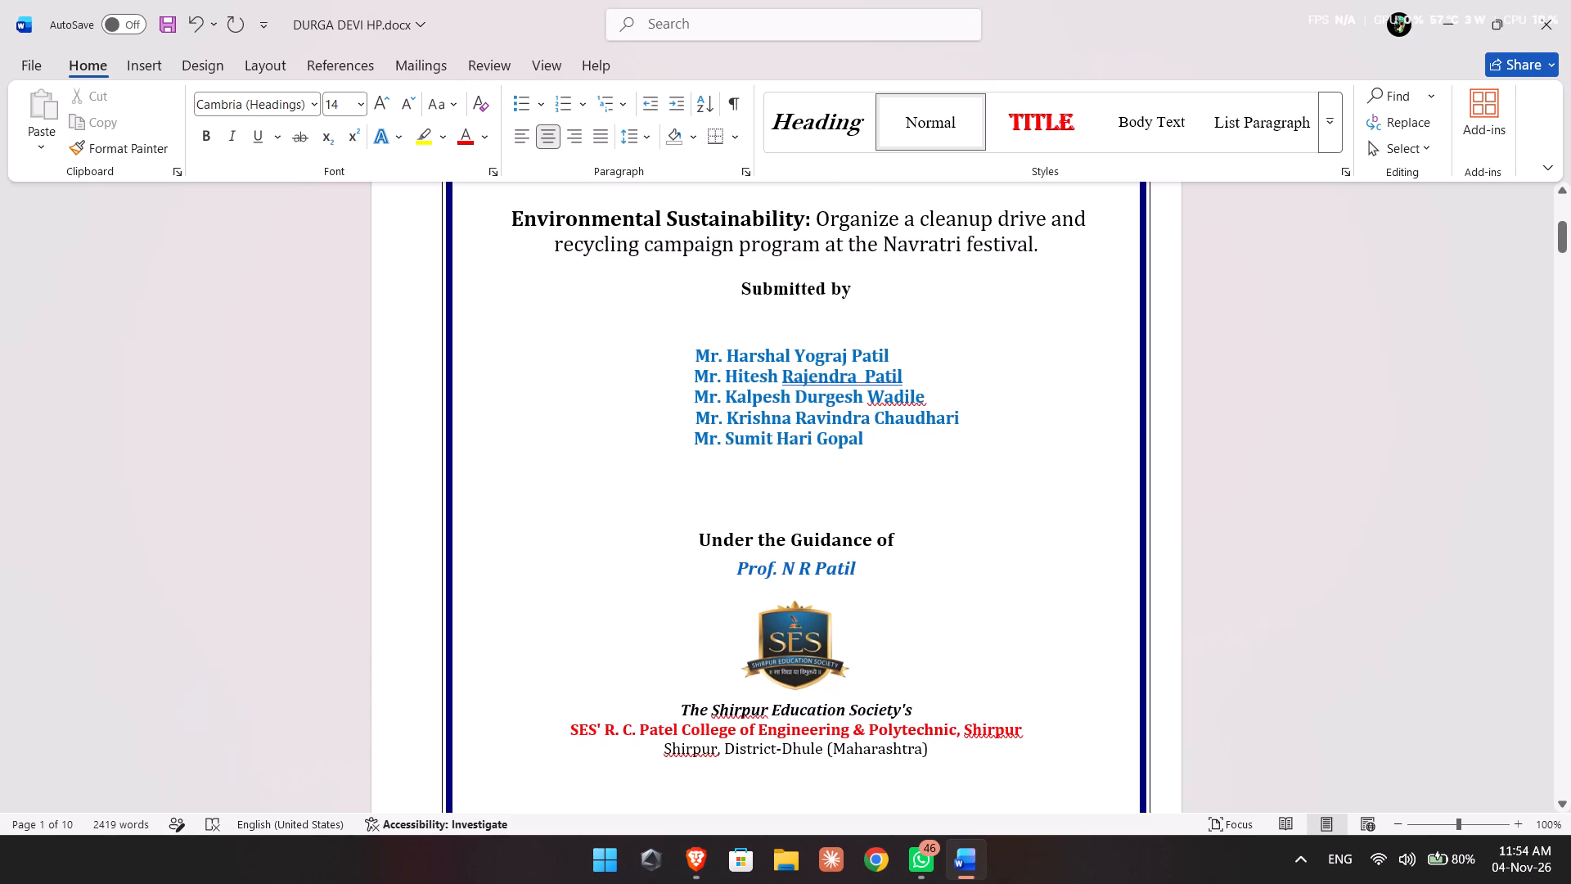
drag(874, 446, 693, 363)
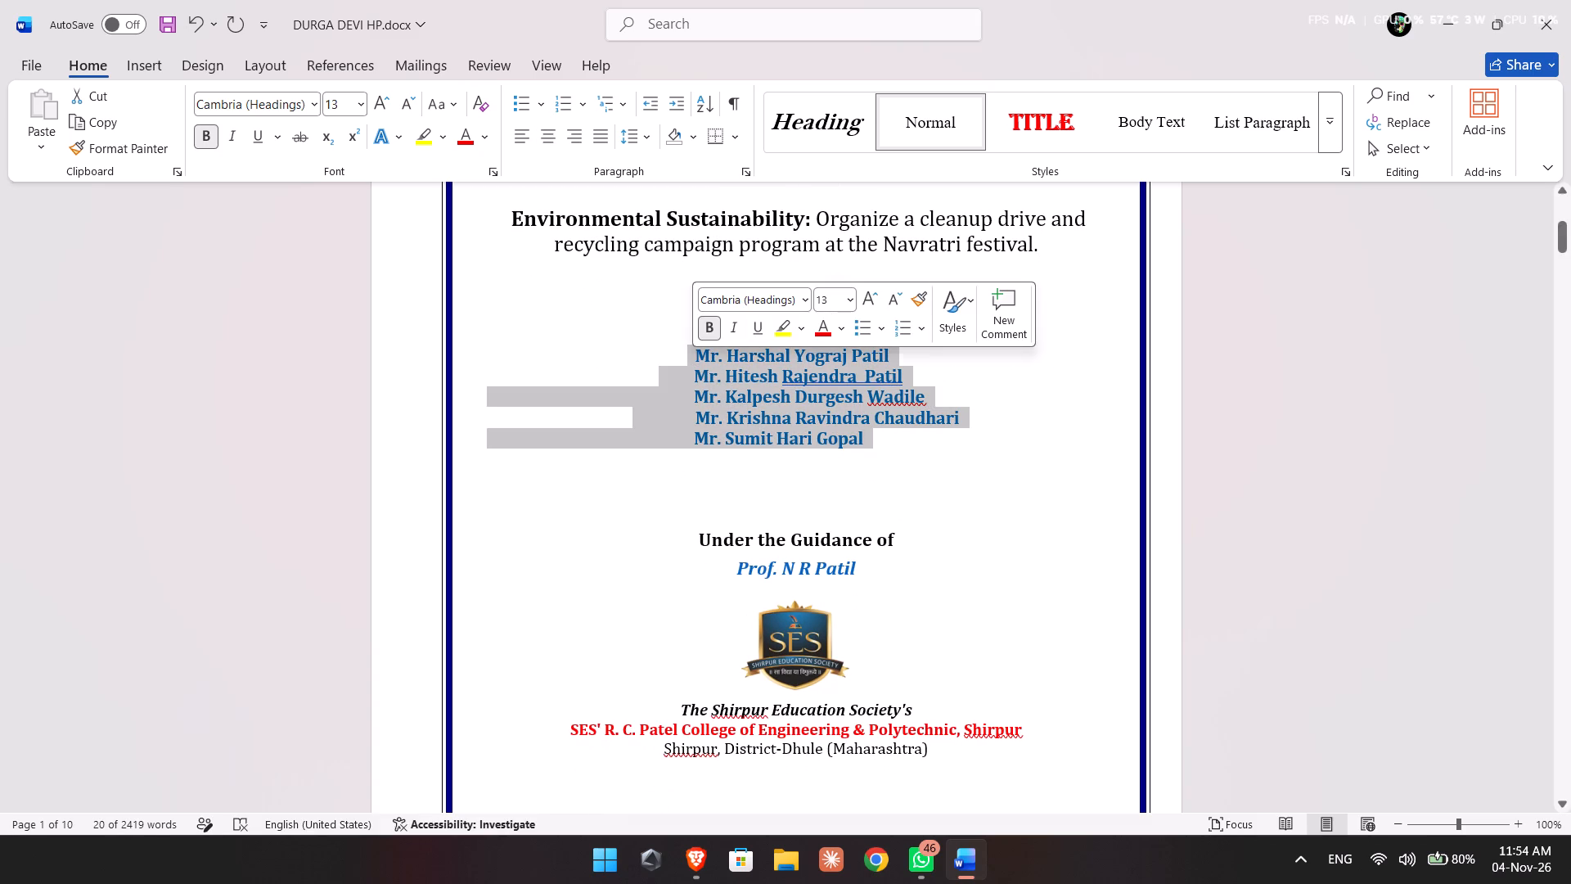
click(390, 95)
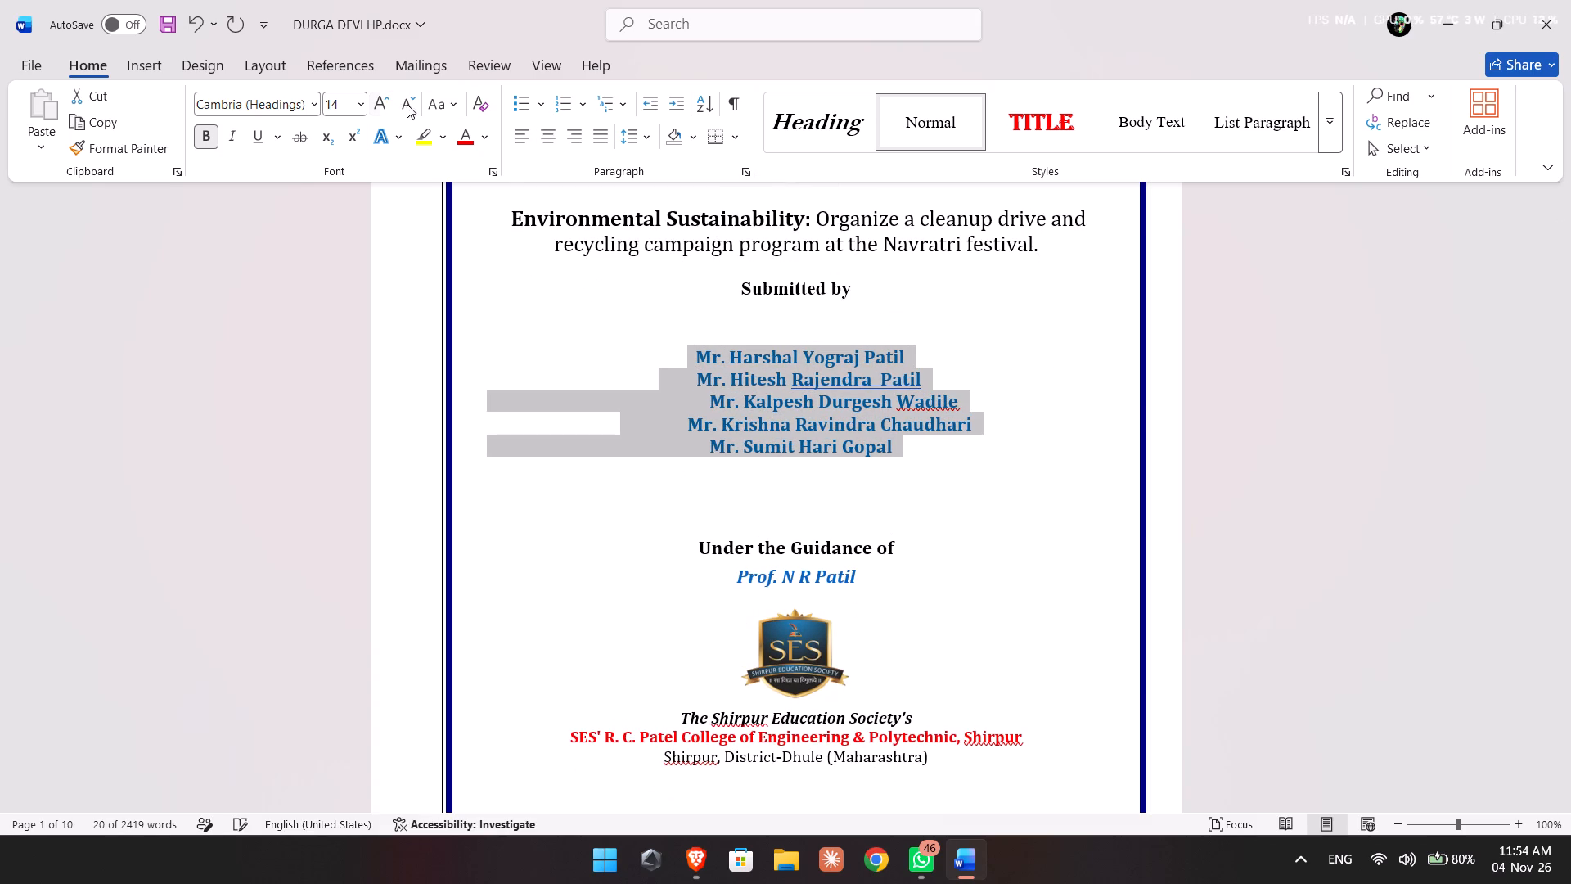
click(629, 125)
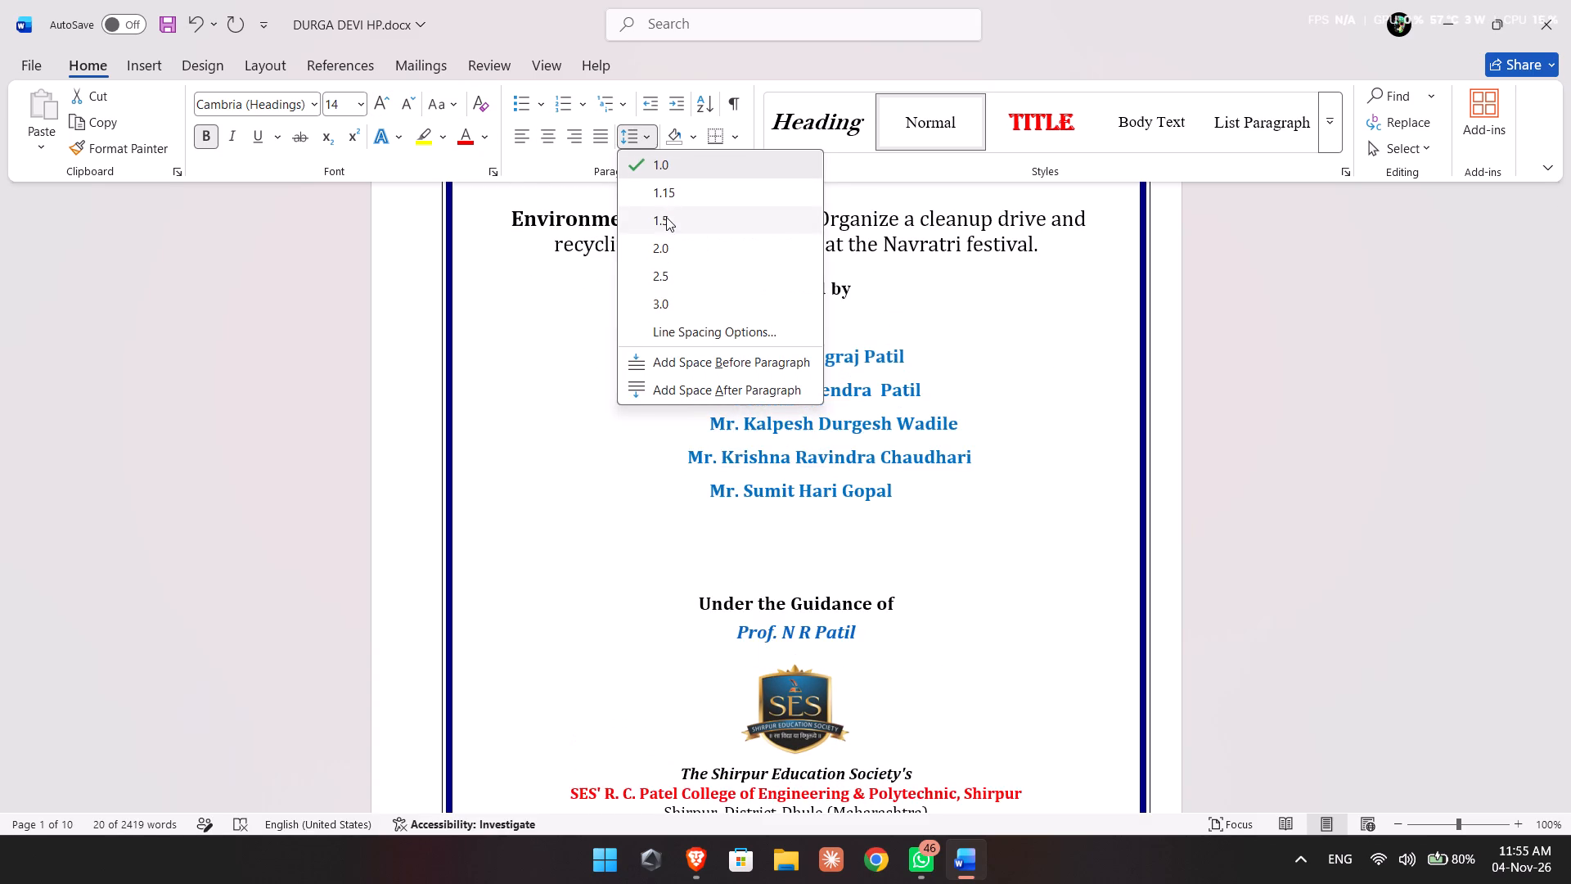
click(666, 217)
Remove the extra blank space above the "Under the Guidance of" line so the cover fits one page.
scroll(761, 539, down, 2)
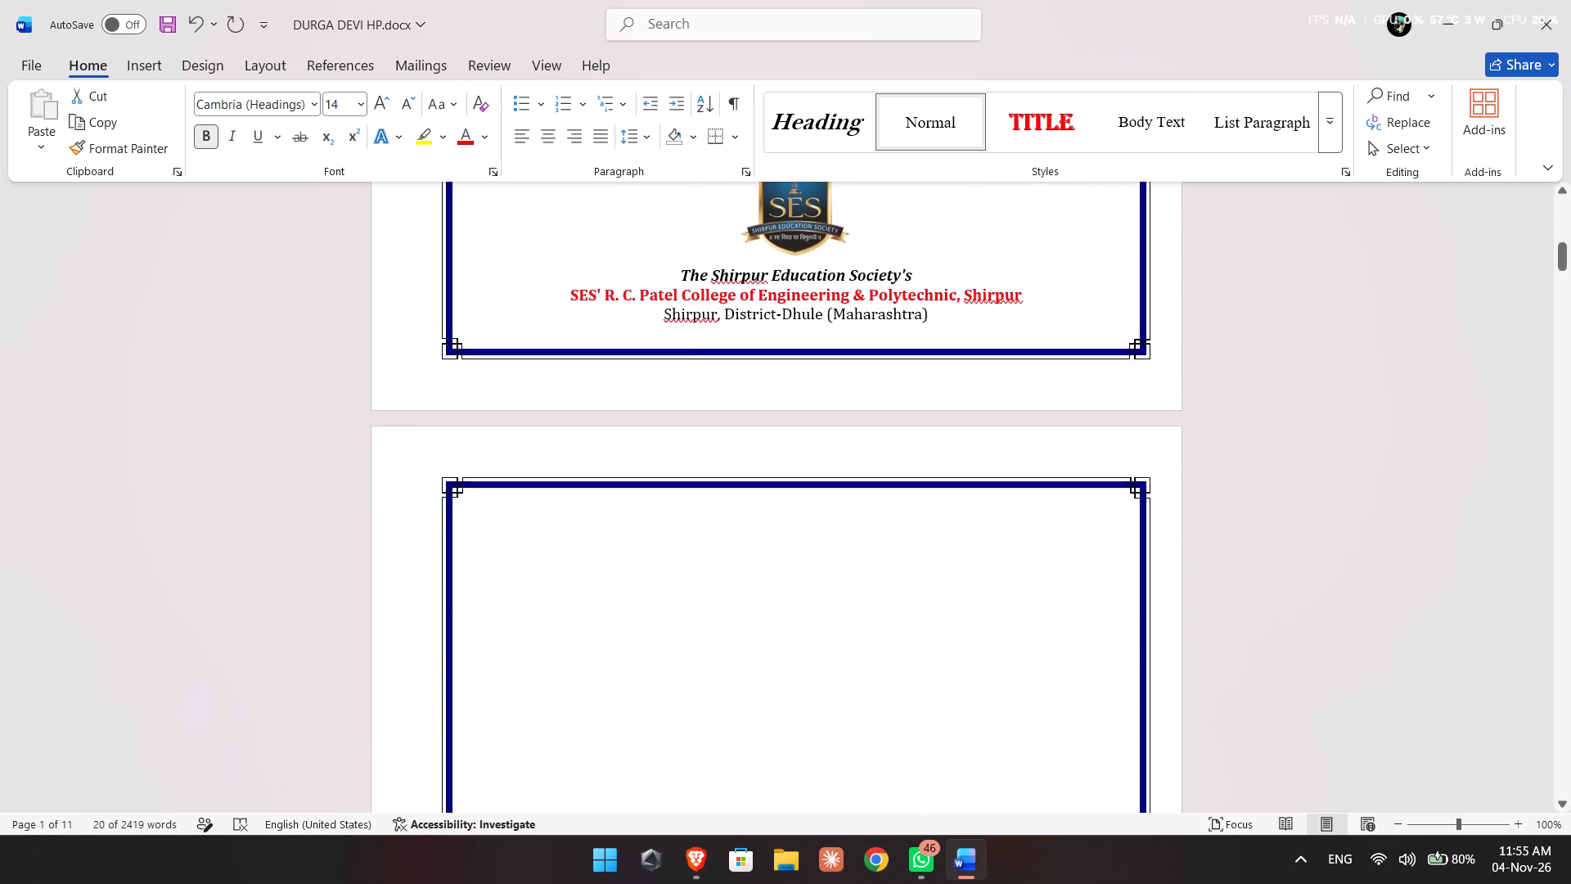
scroll(761, 539, up, 2)
click(670, 528)
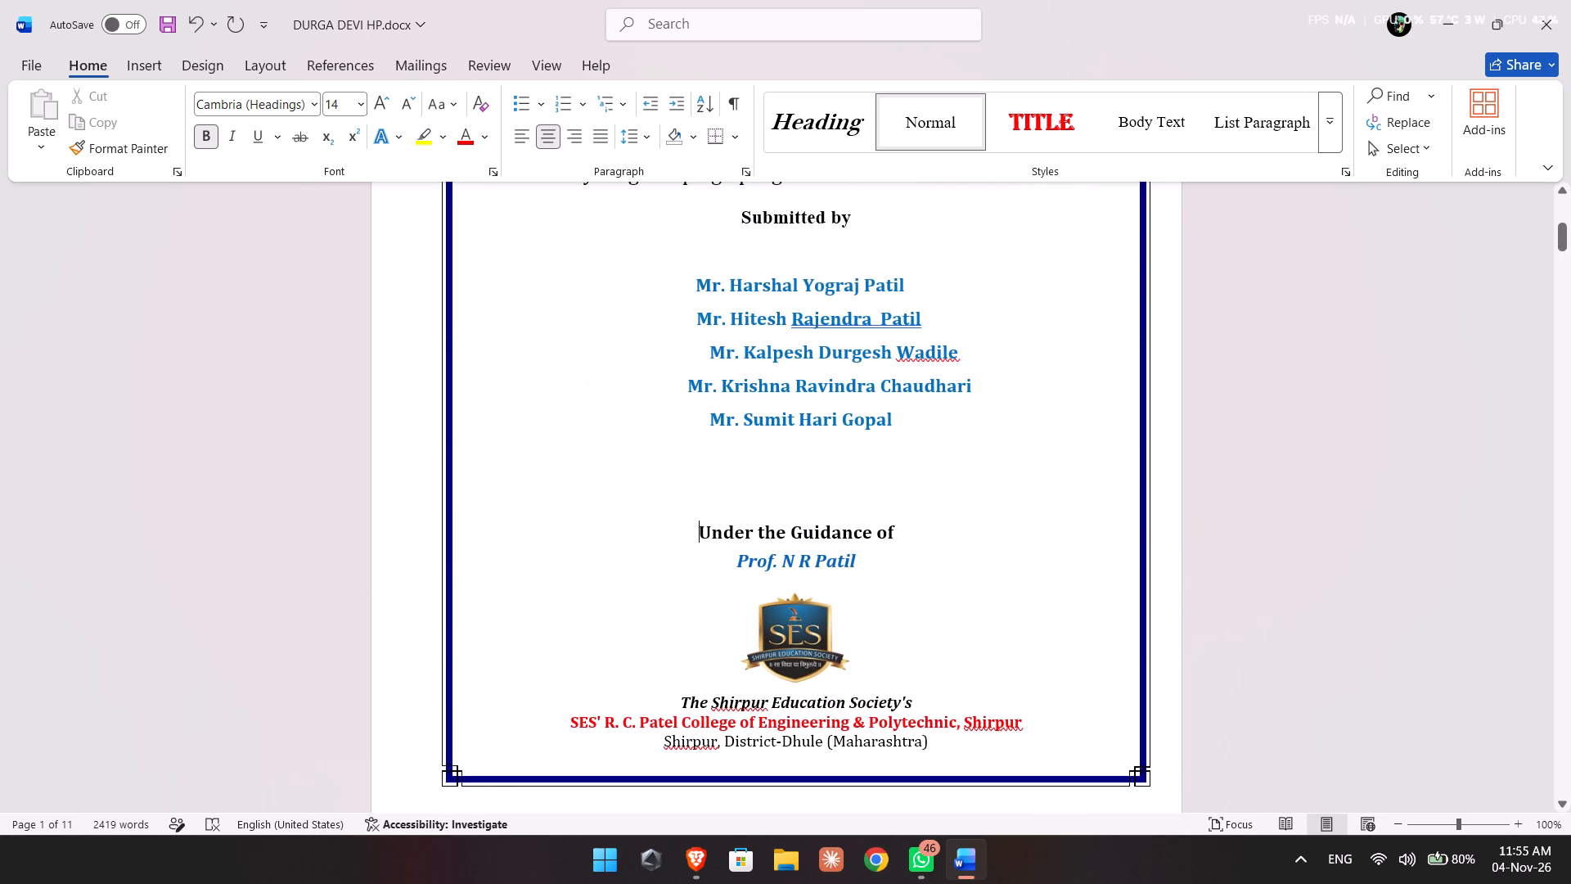
key(BackSpace)
key(BackSpace)
Centre the "Under the Guidance of" line above the professor's name.
key(space)
key(space)
key(space)
key(space)
key(space)
key(space)
key(space)
key(space)
key(space)
key(space)
key(space)
key(space)
key(space)
key(space)
key(space)
key(space)
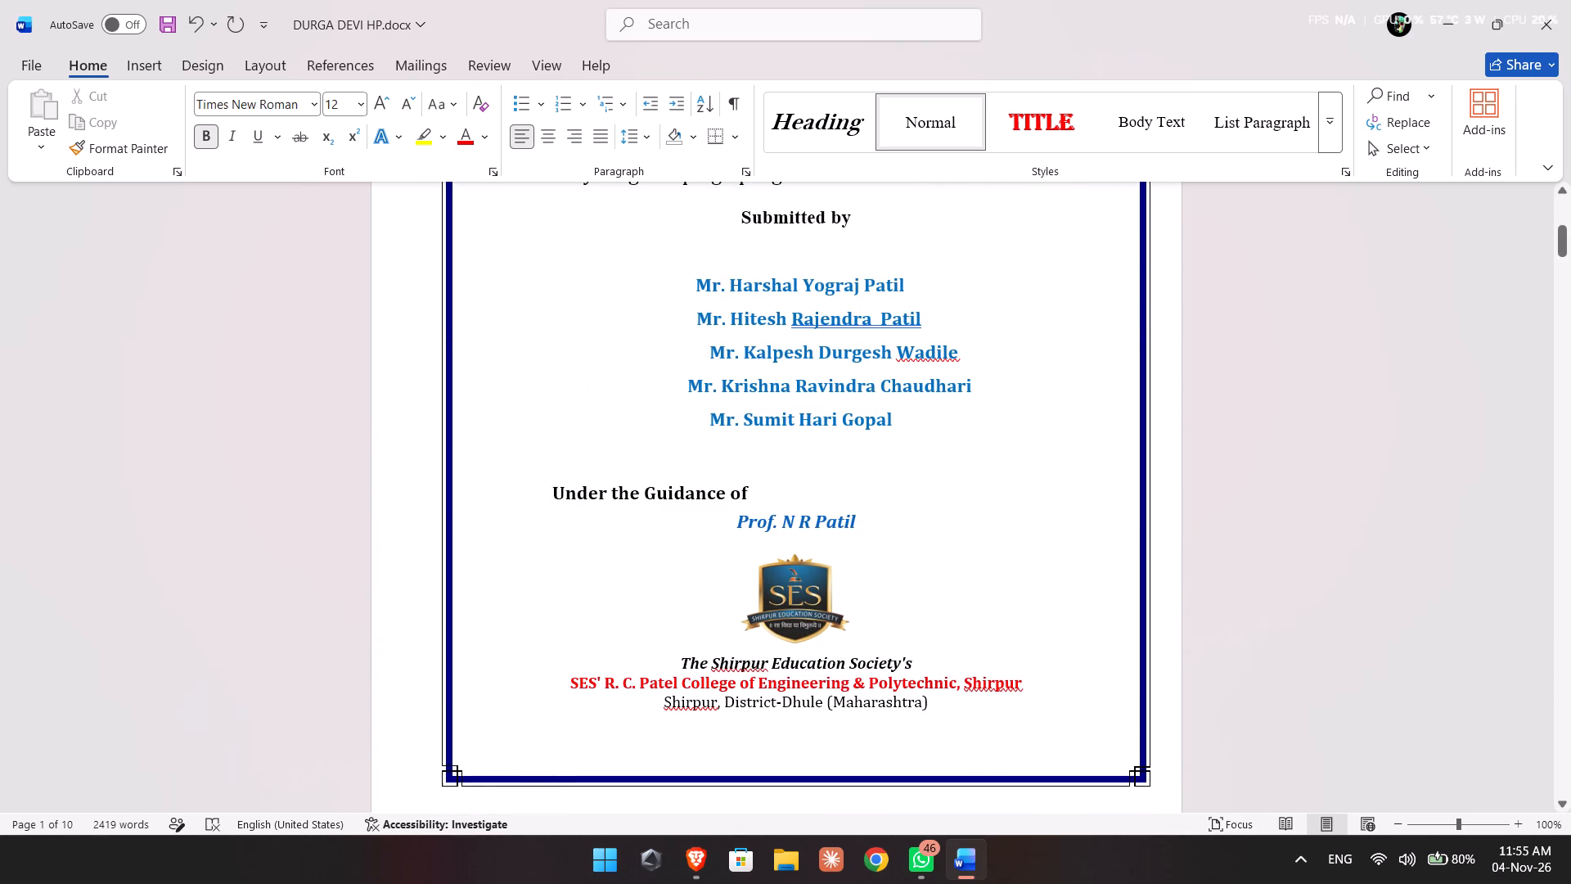
drag(758, 491, 538, 471)
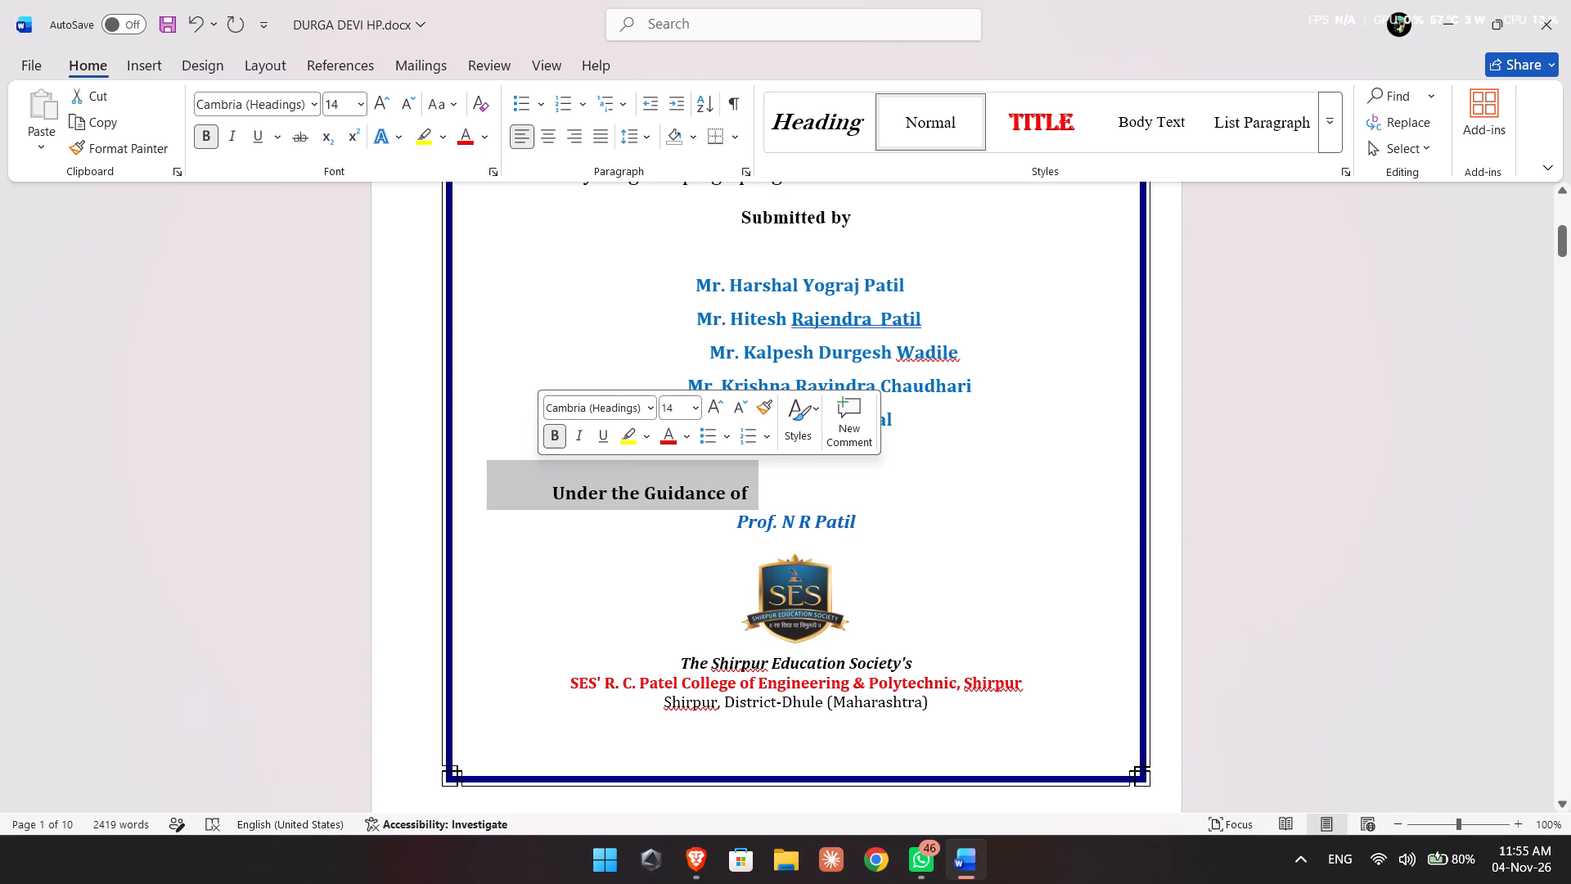
click(551, 138)
click(550, 417)
Check the font and size of the INDEX heading and the chapter titles in the index table.
scroll(776, 544, down, 1)
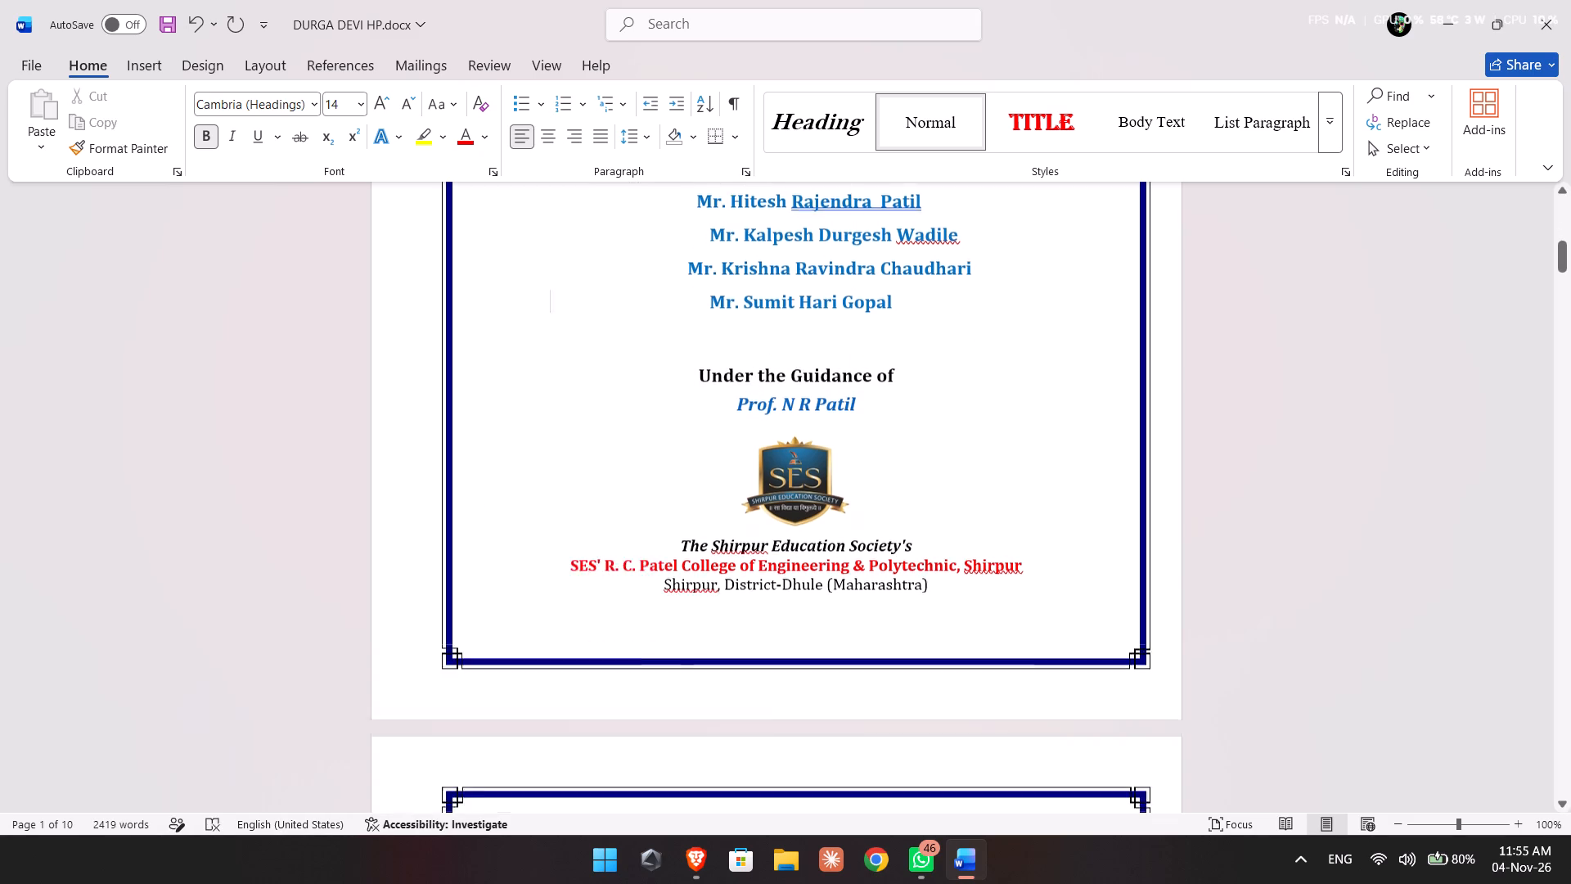
scroll(776, 544, down, 1)
click(831, 315)
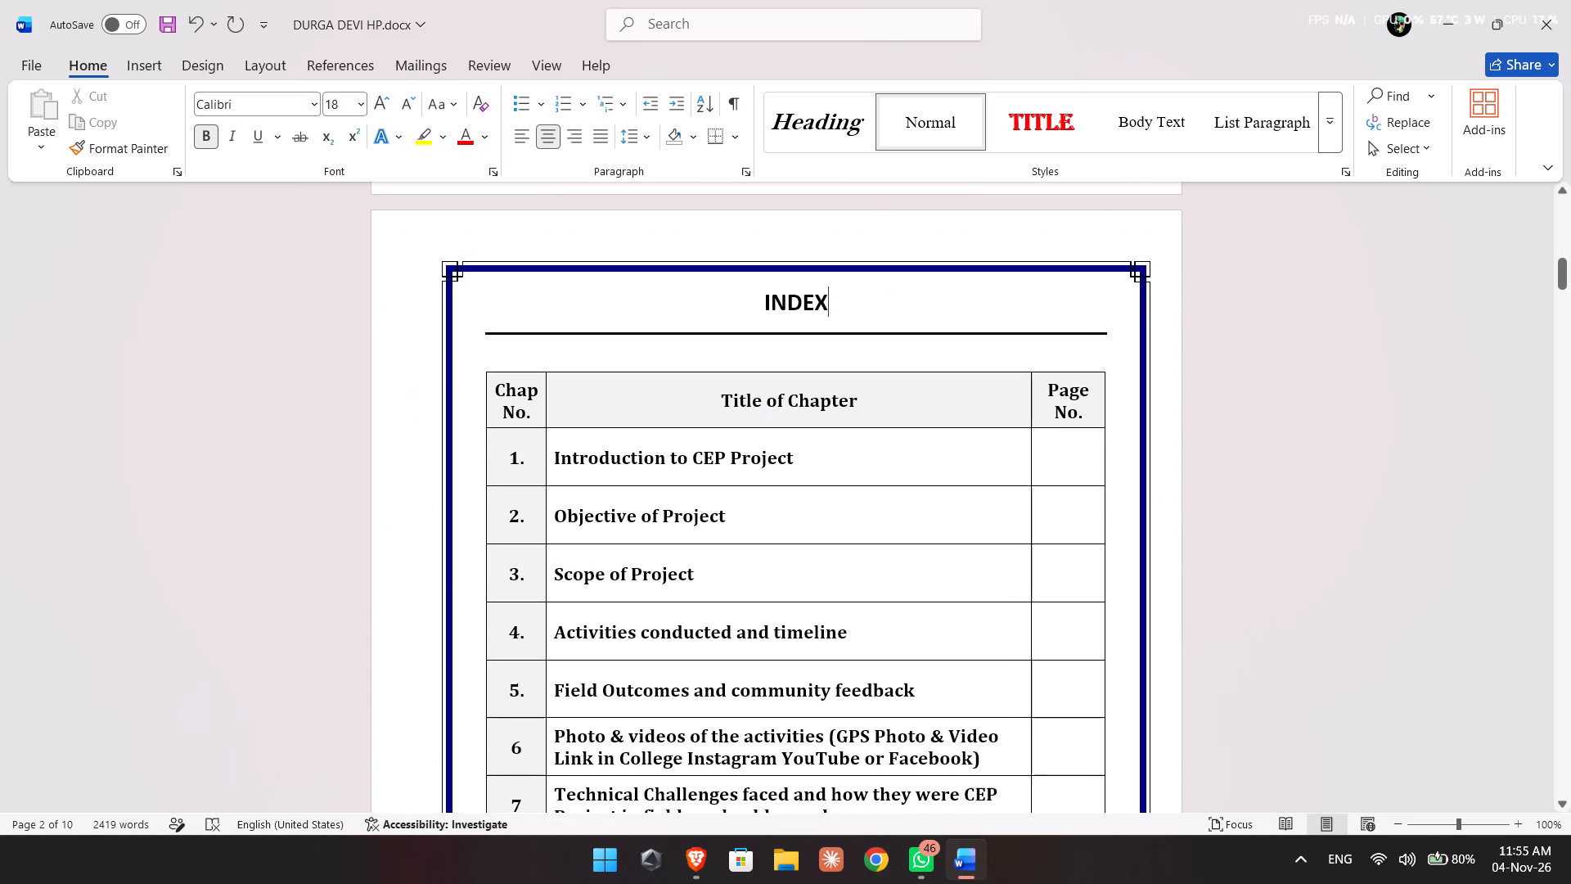
drag(834, 295, 763, 302)
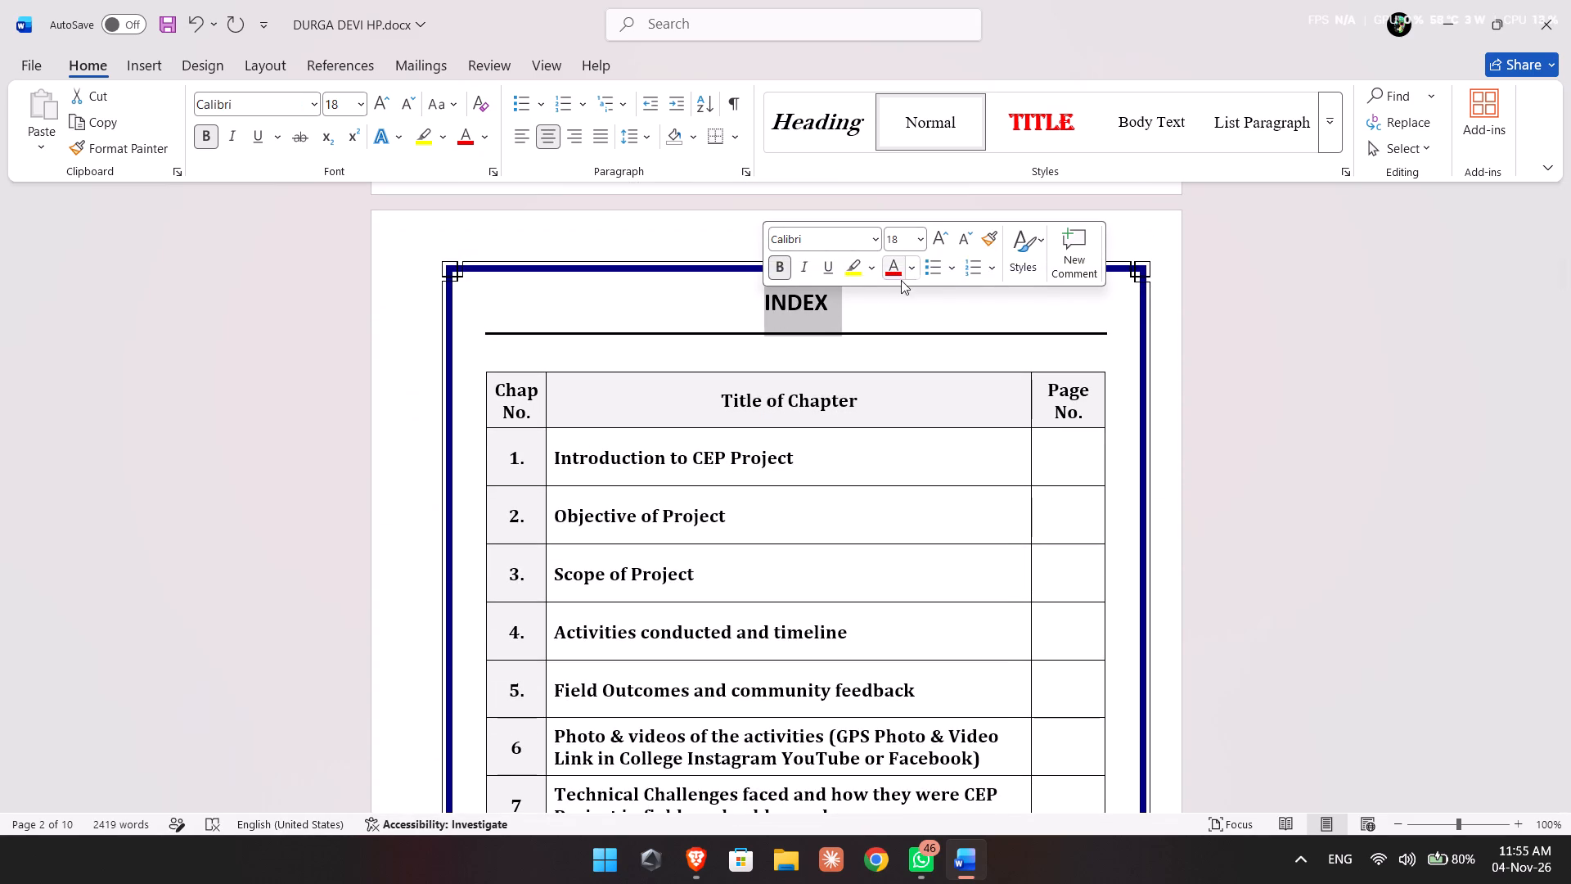
click(823, 444)
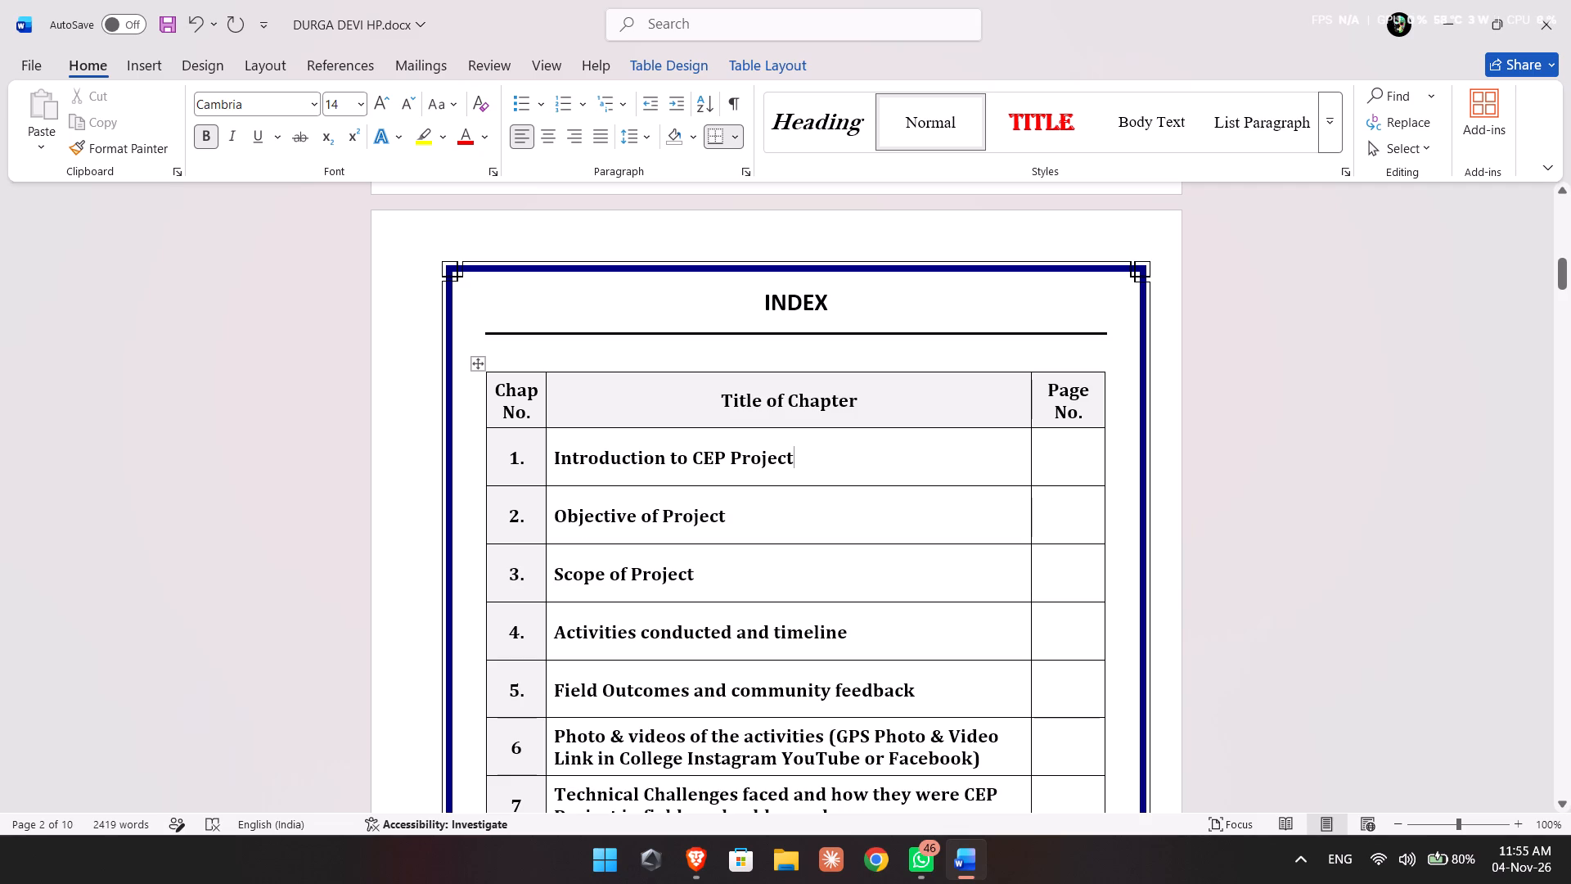
Open Ganpati & Market.docx from the desktop and examine how the chapter titles in its index table are worded and formatted.
scroll(814, 503, up, 4)
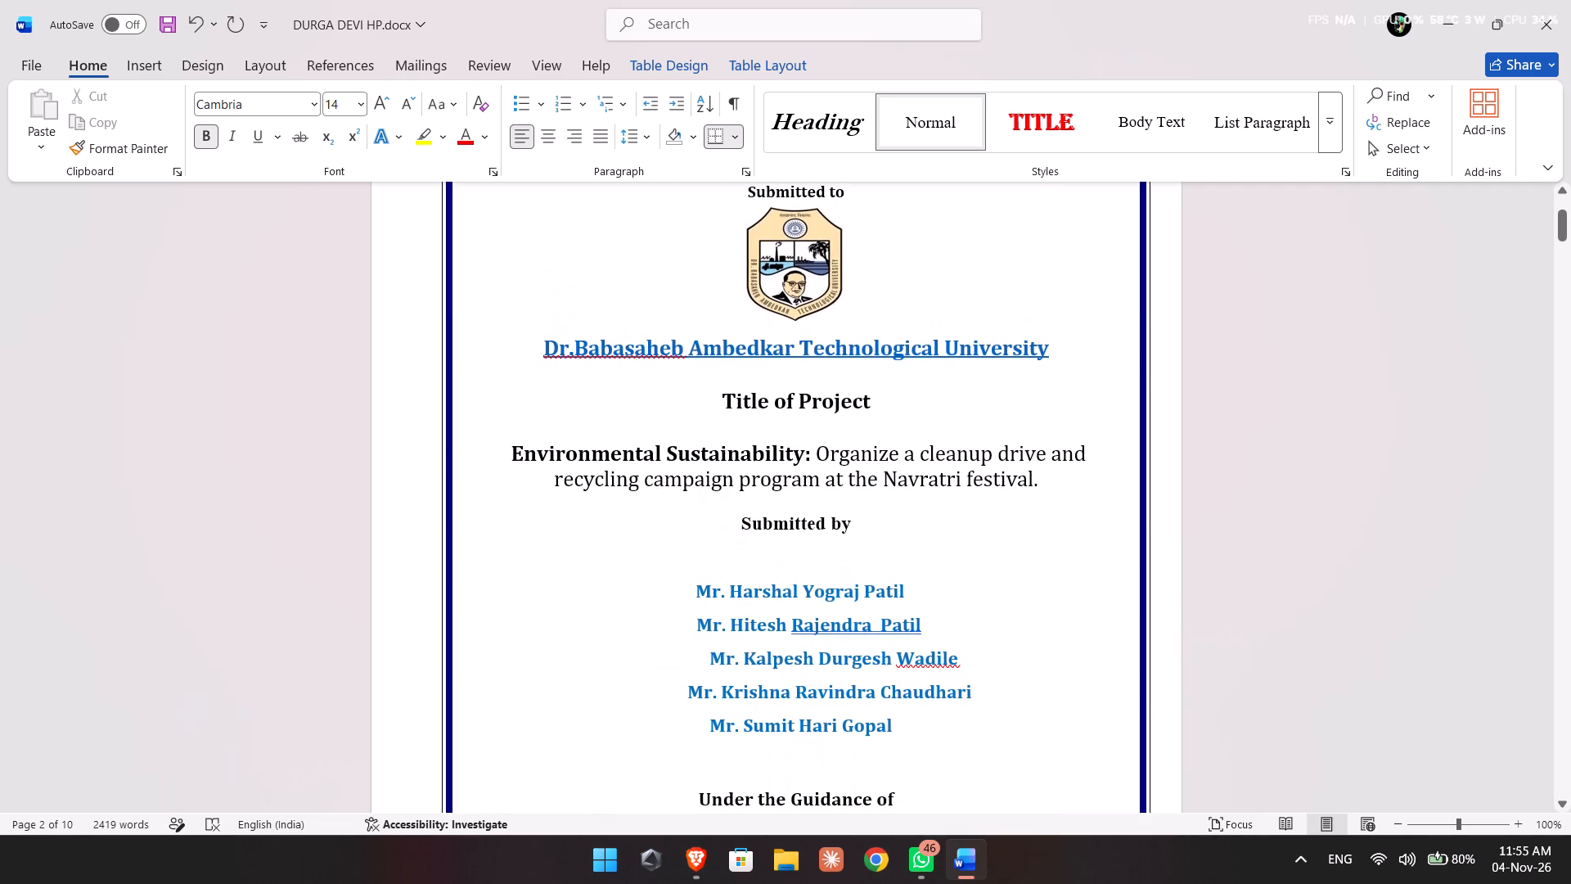
scroll(814, 516, up, 1)
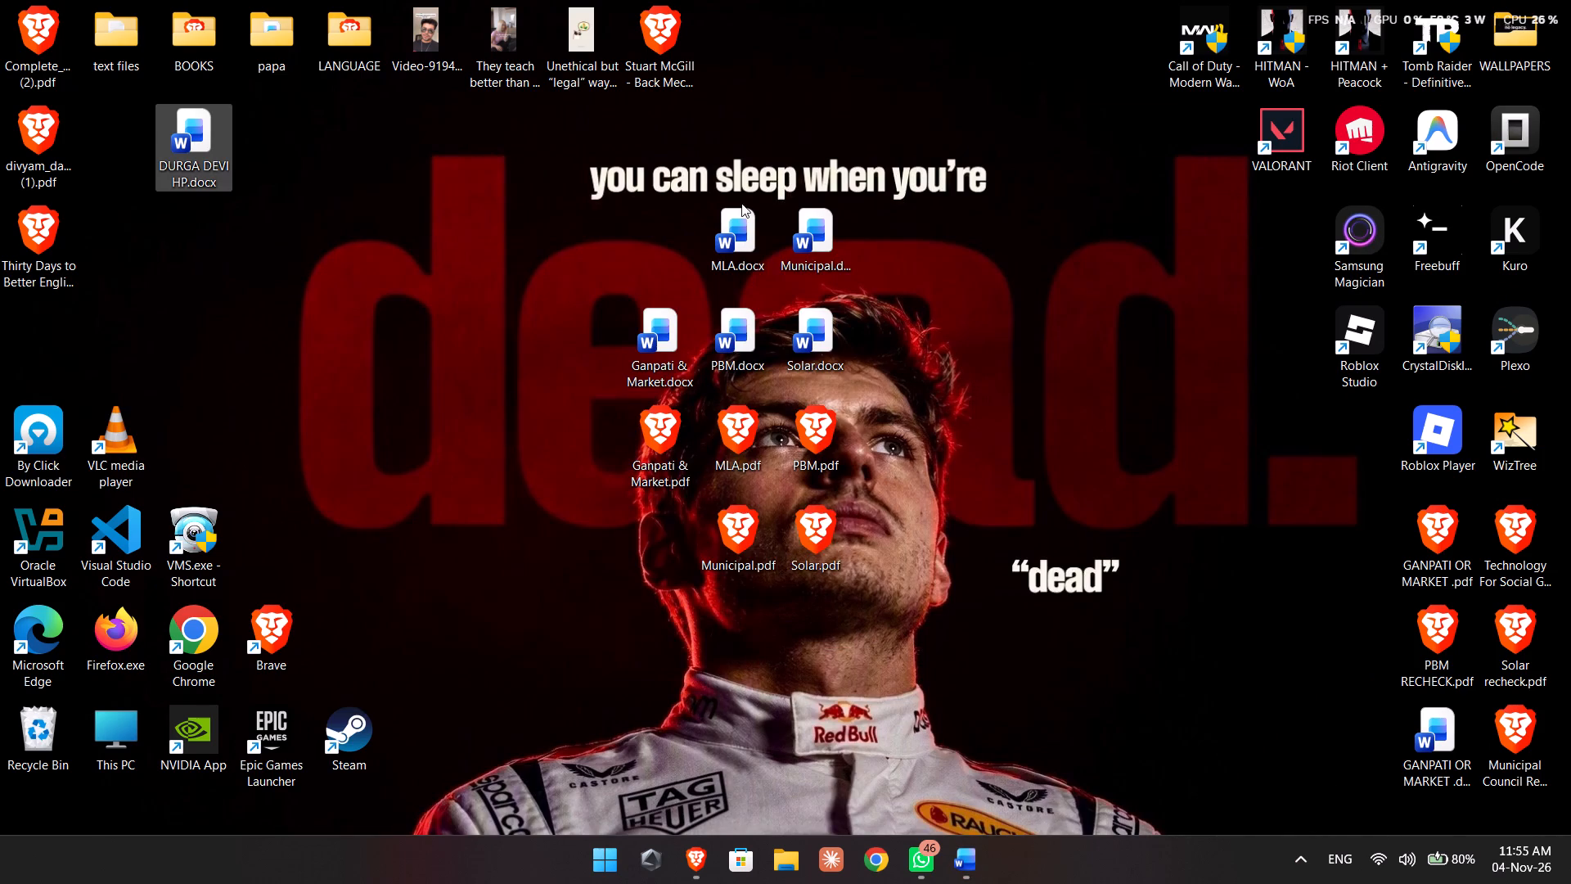
double_click(665, 354)
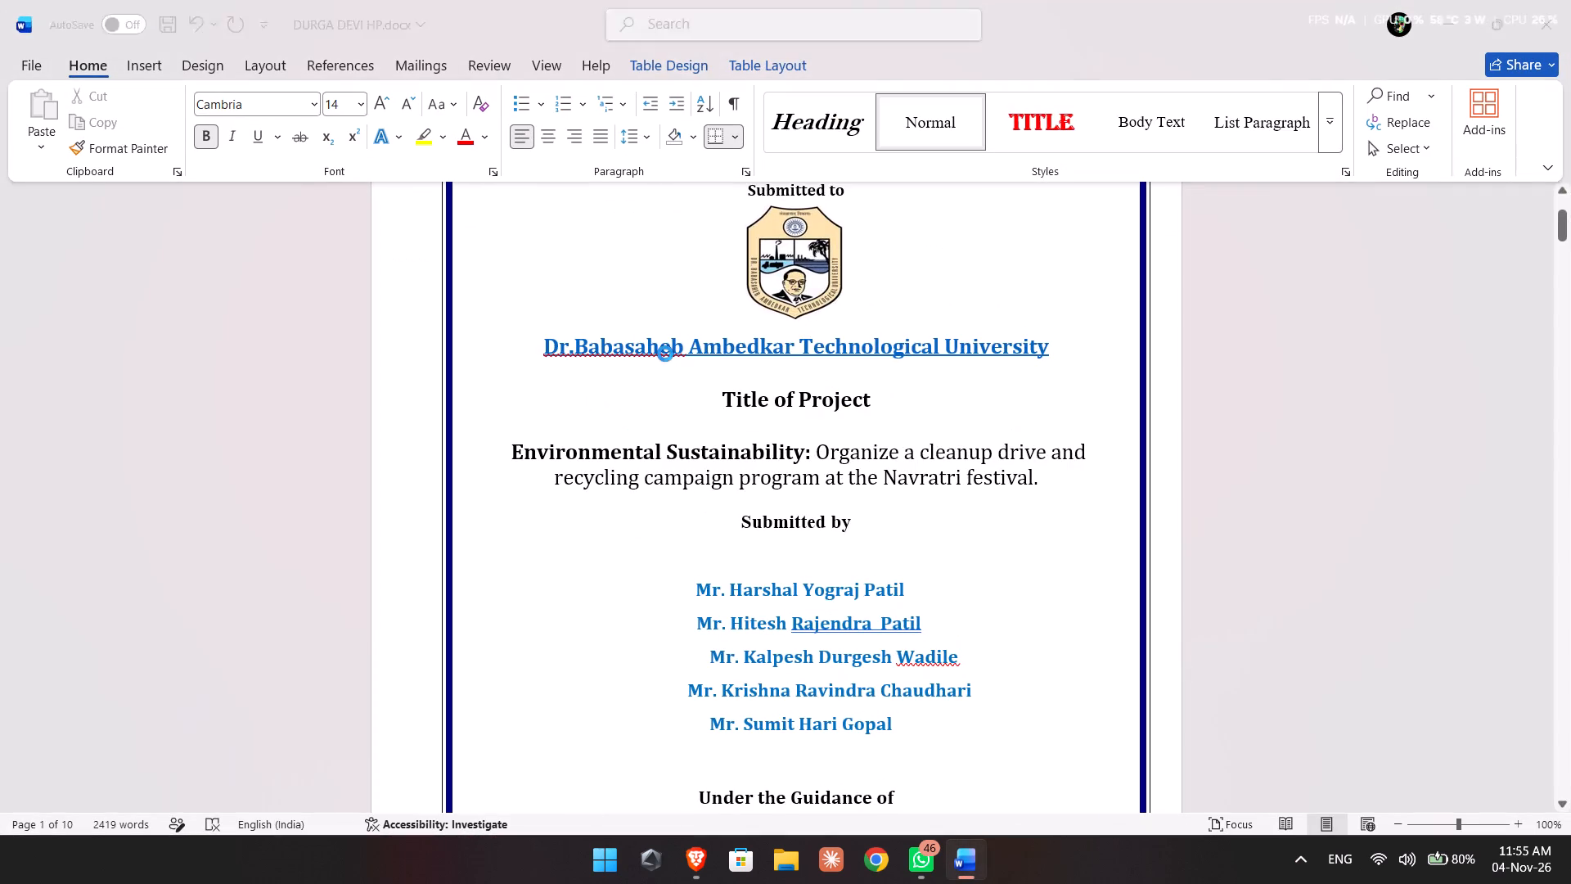
scroll(730, 759, down, 1)
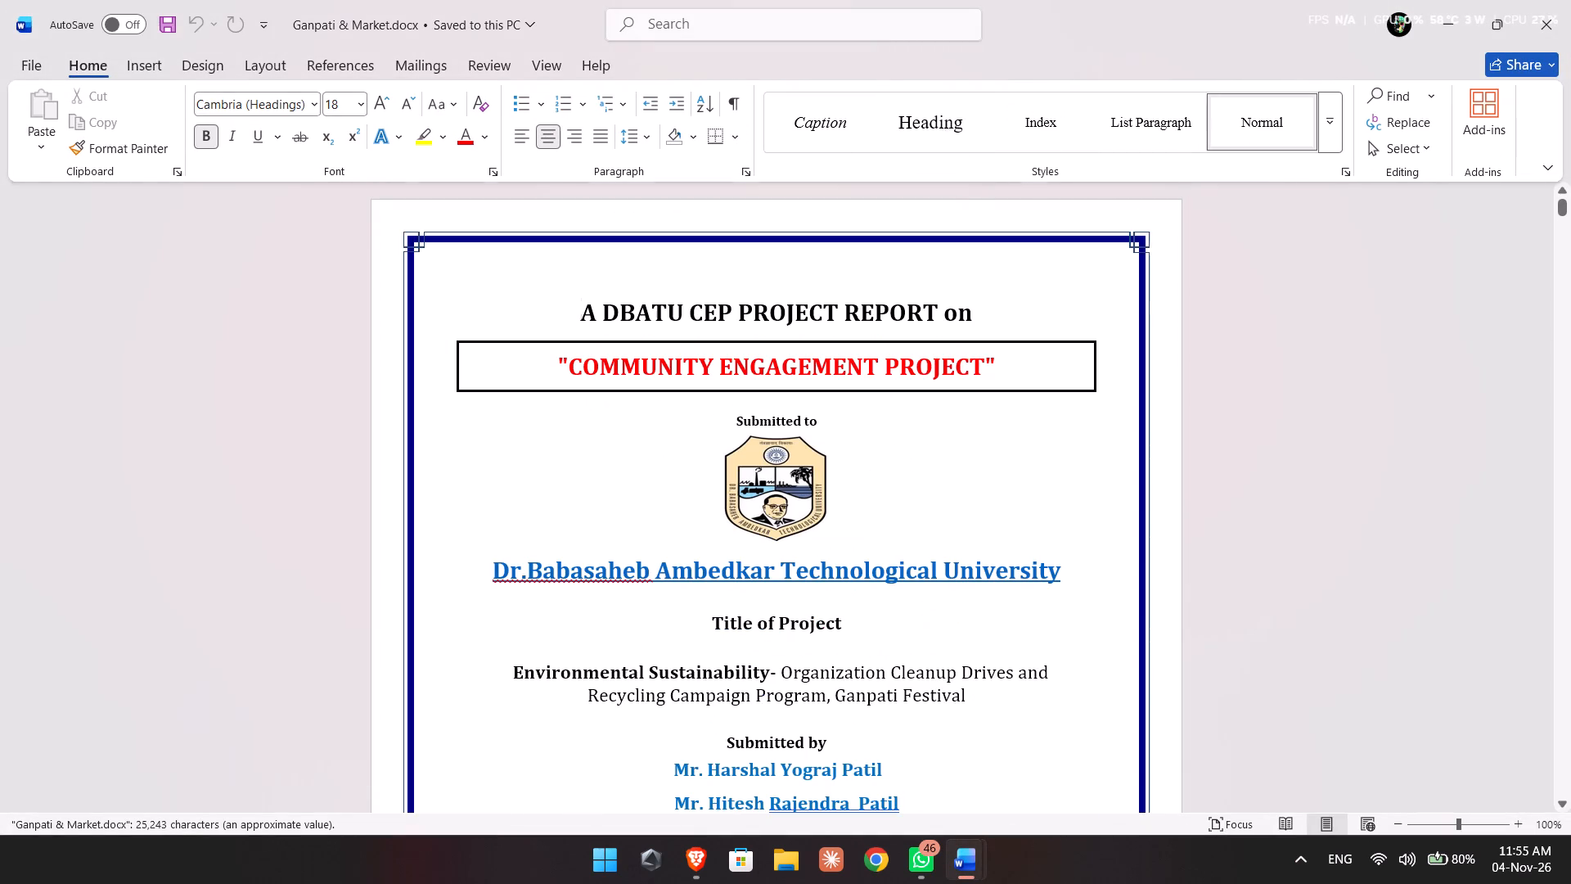
scroll(730, 759, down, 2)
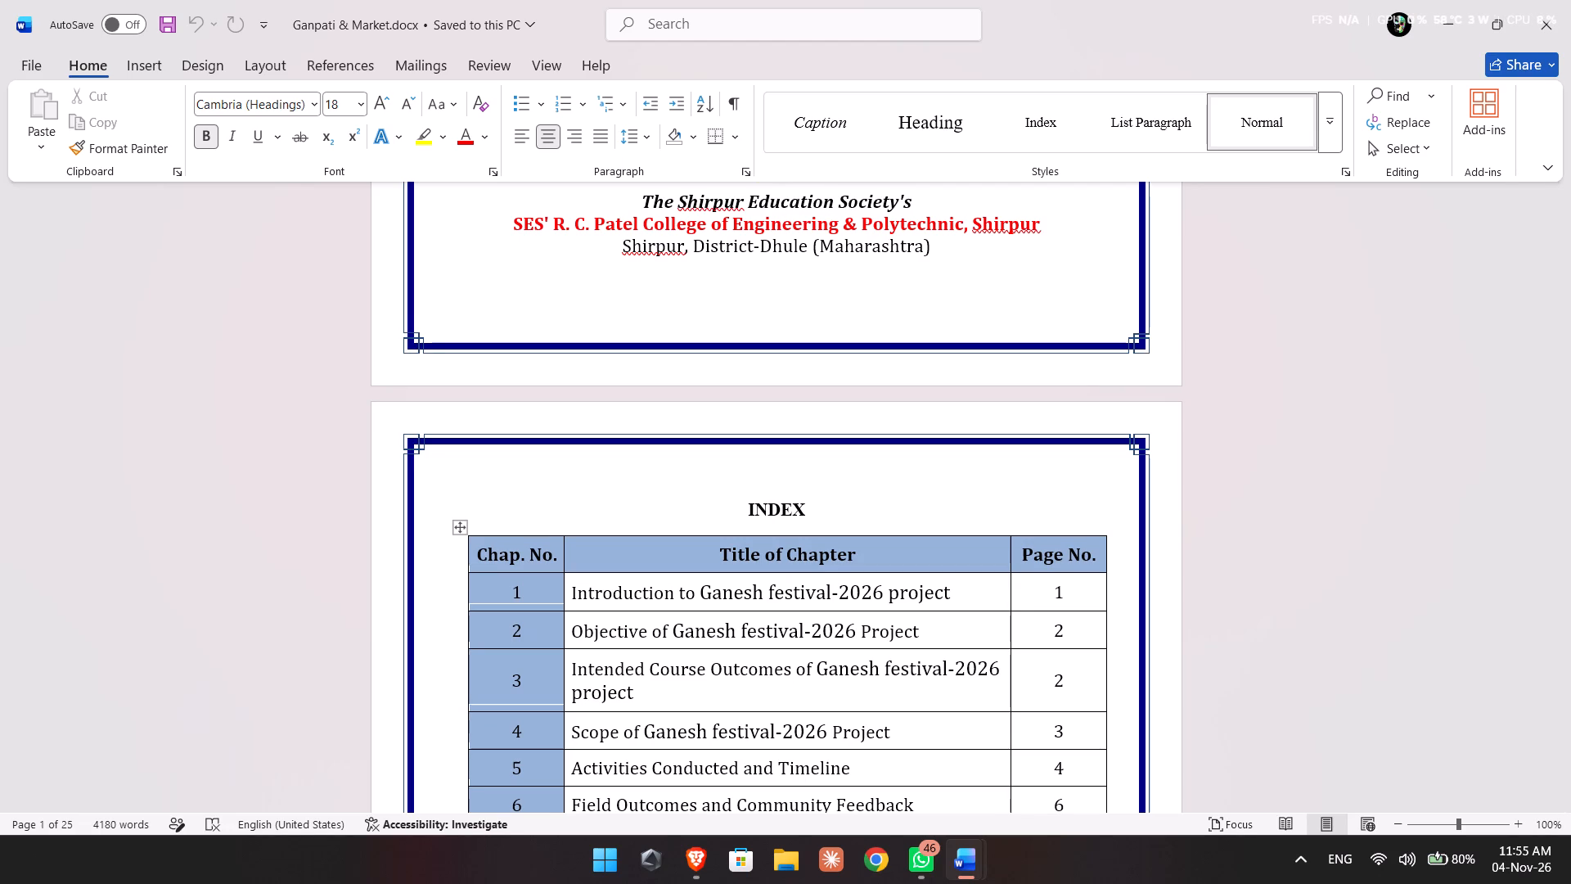
click(758, 588)
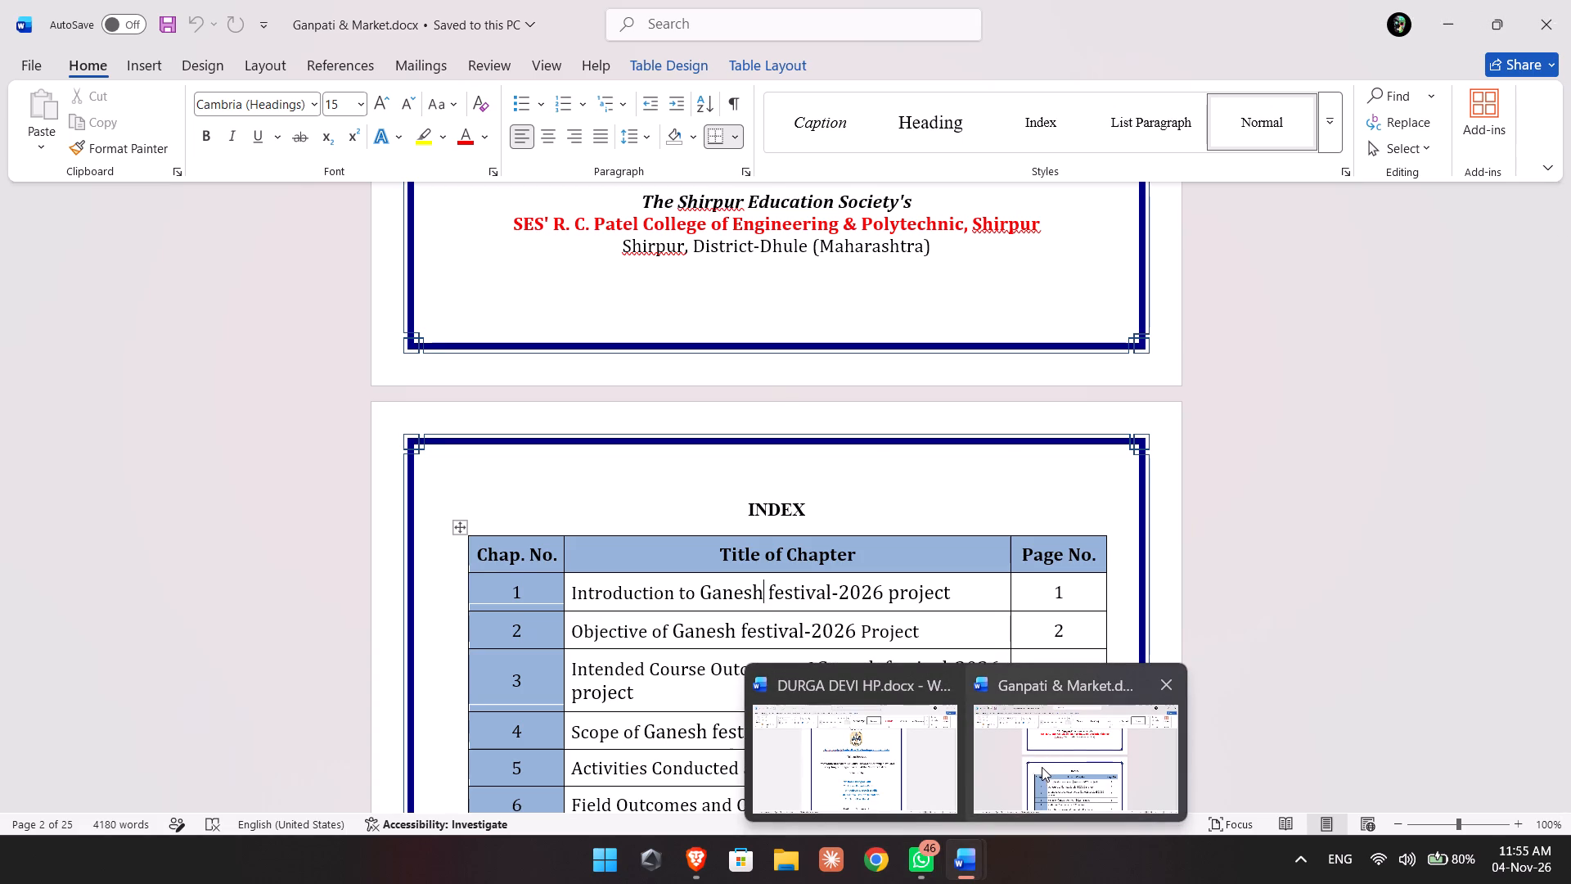
Back in DURGA DEVI HP.docx, replace "CEP" with "Navratri 2026" in the first chapter title of the index table.
click(944, 763)
scroll(919, 667, down, 3)
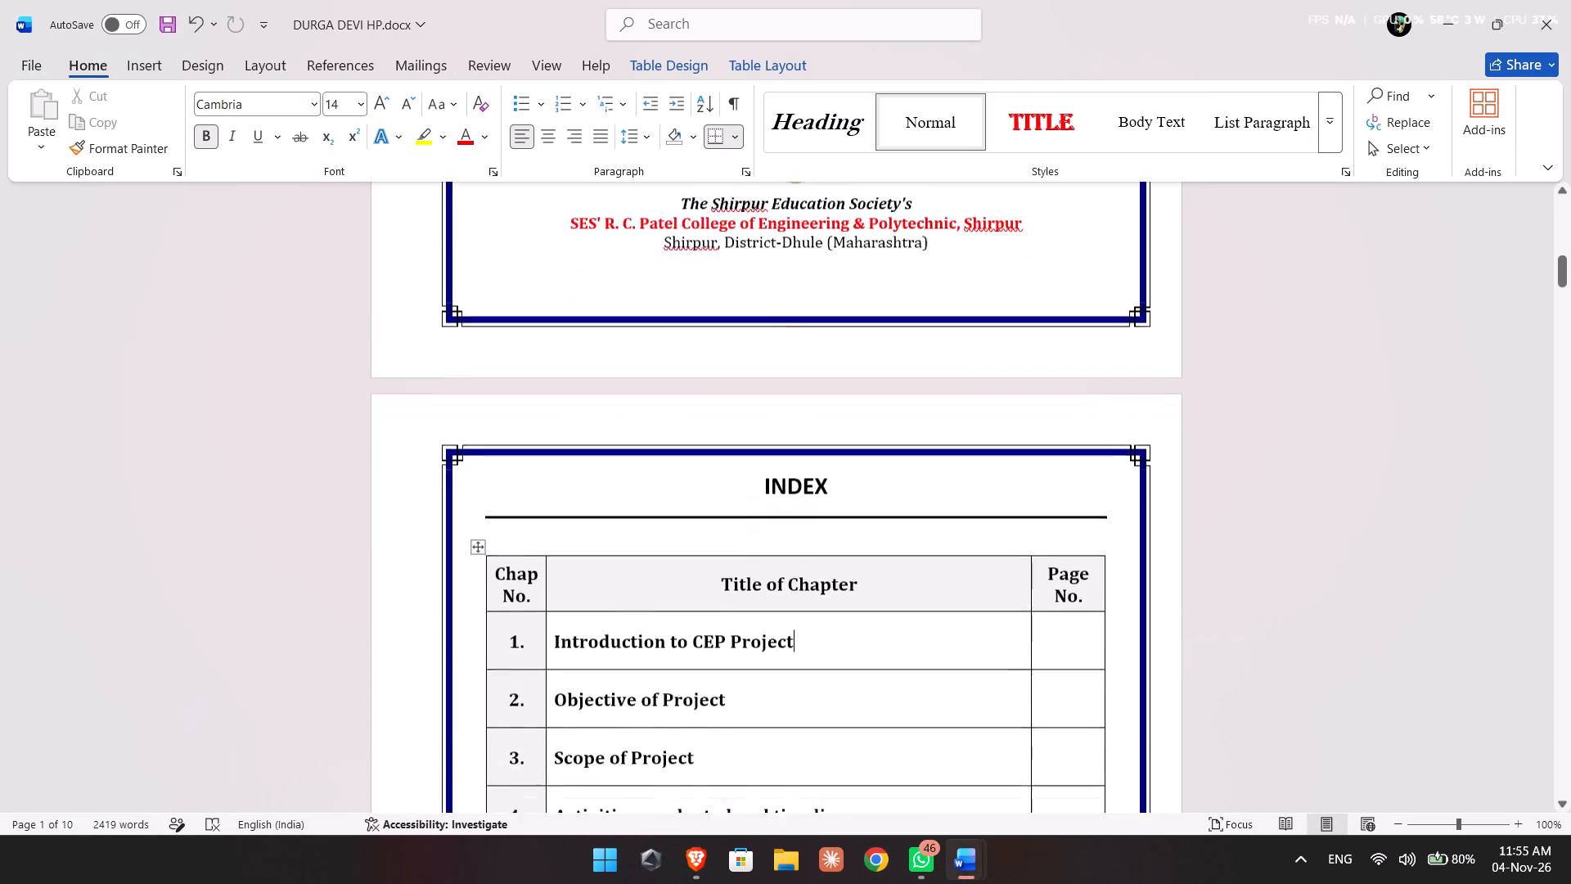
scroll(919, 667, down, 1)
drag(732, 466, 690, 471)
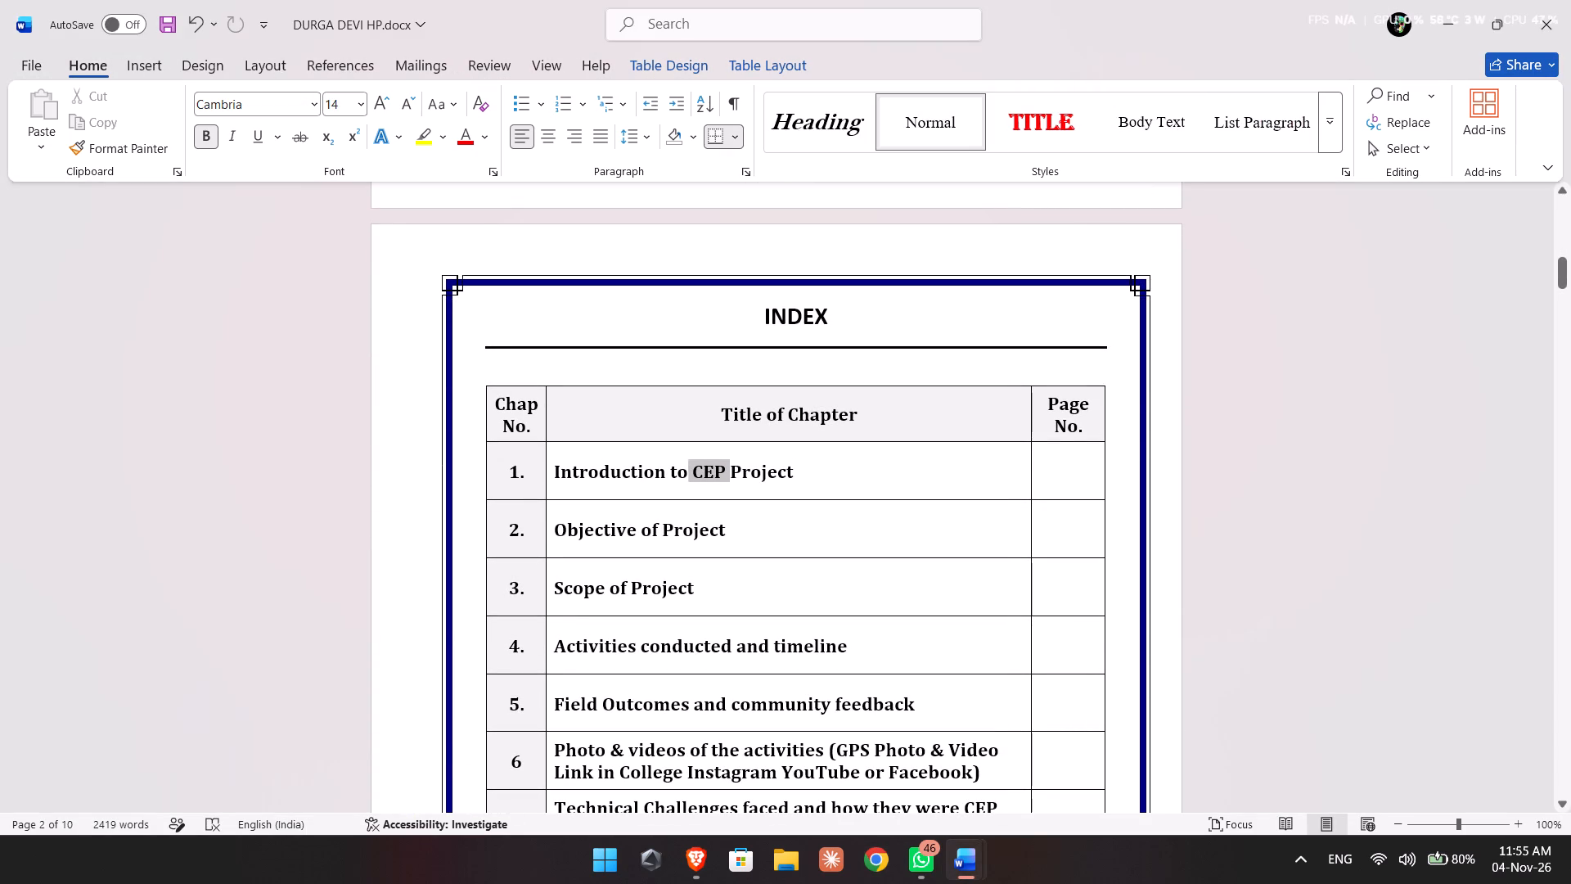
drag(690, 471, 693, 474)
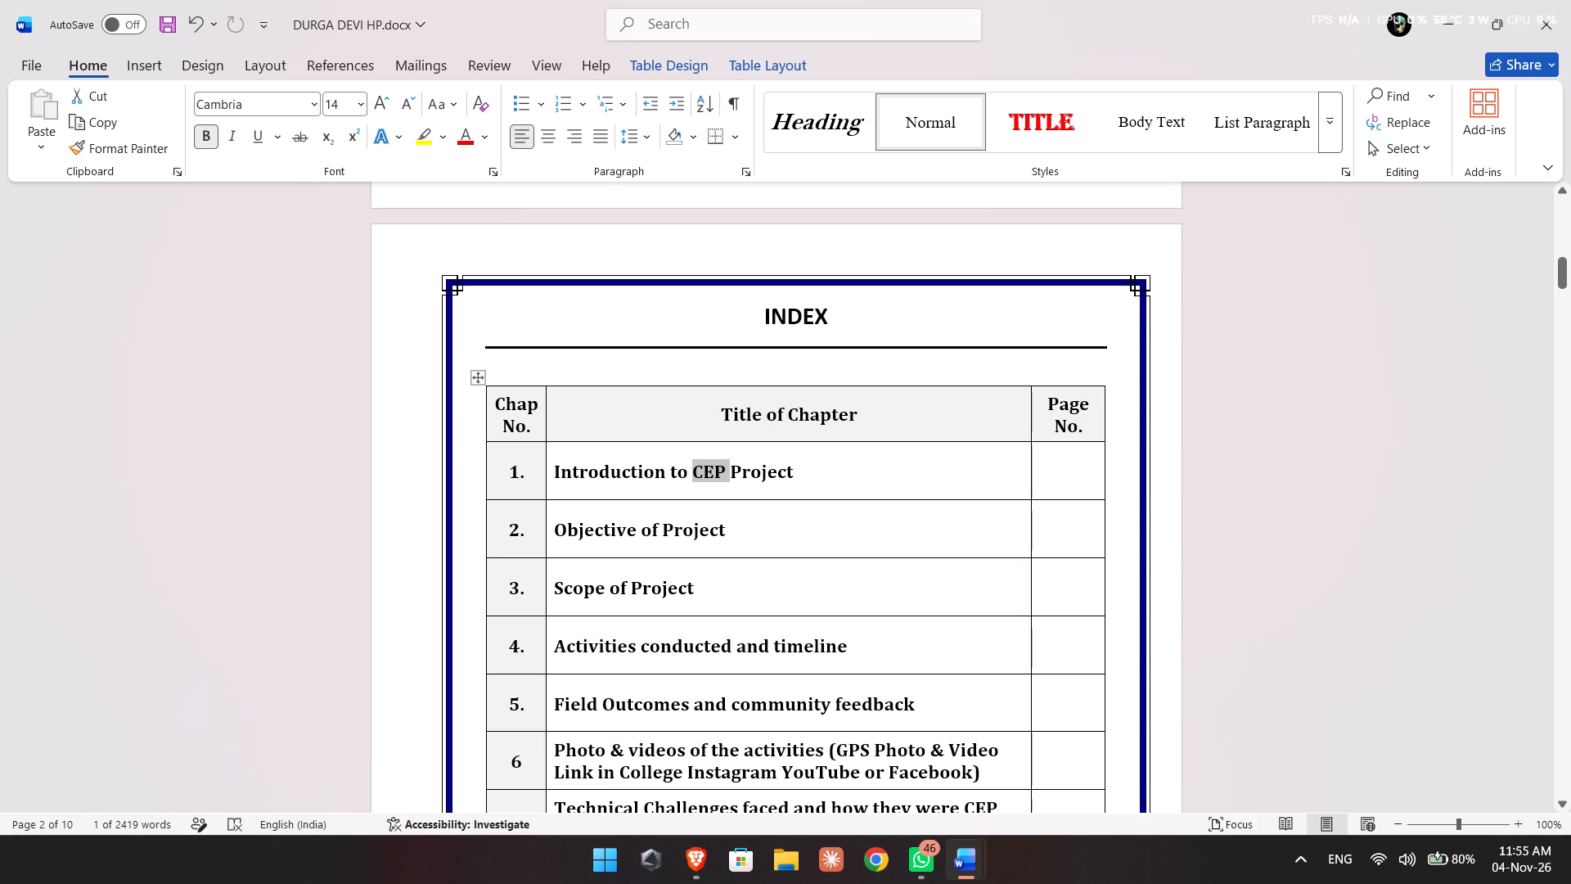
key(shift+n)
text(avratri)
key(space)
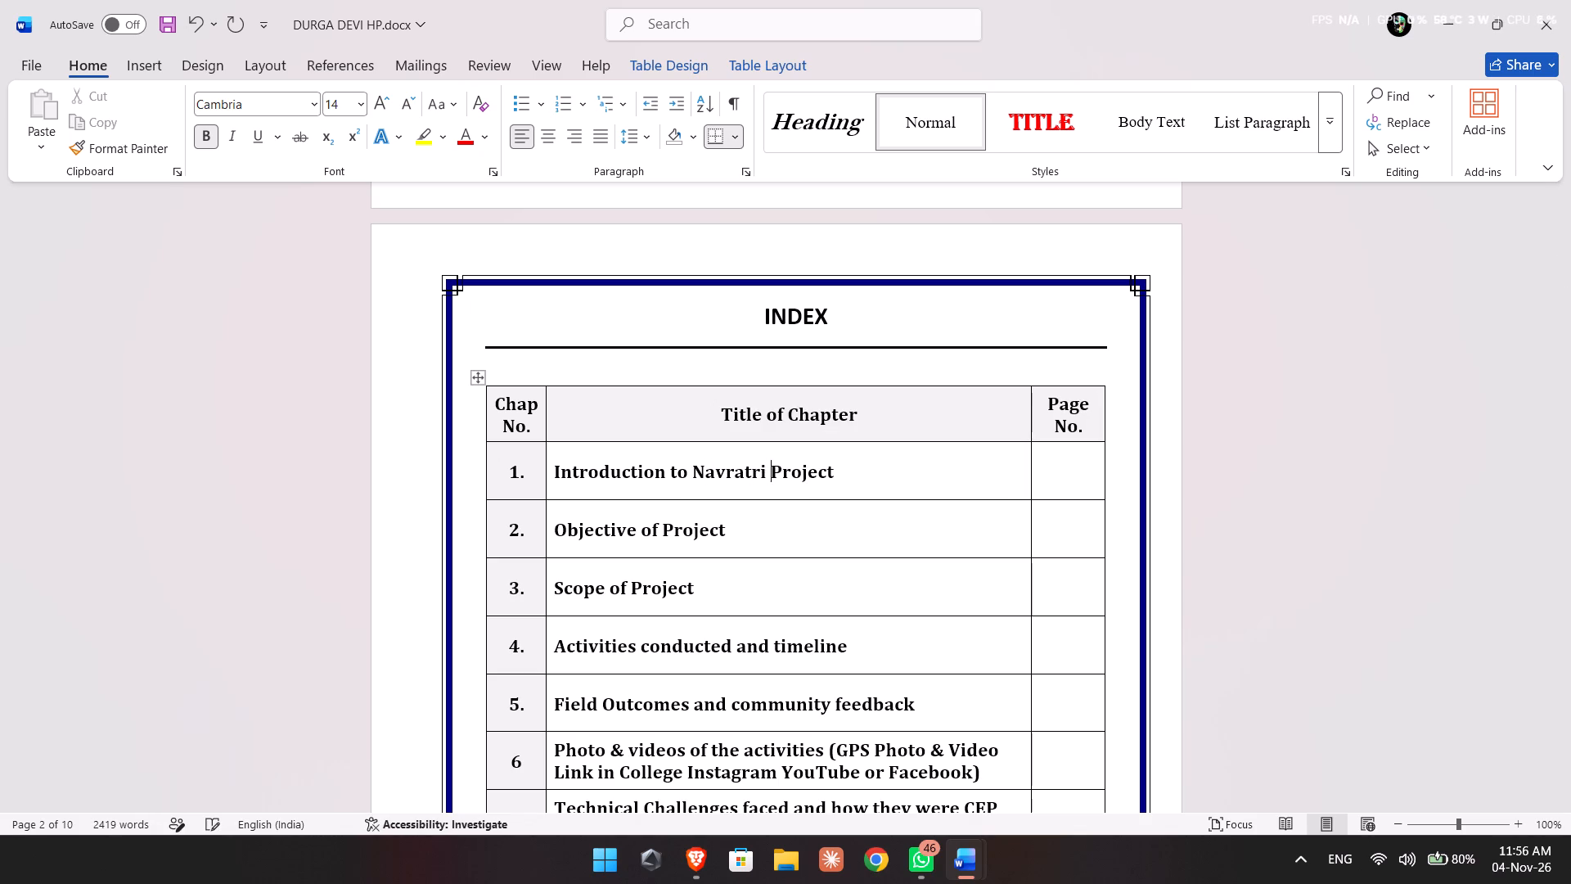
text(2026)
key(space)
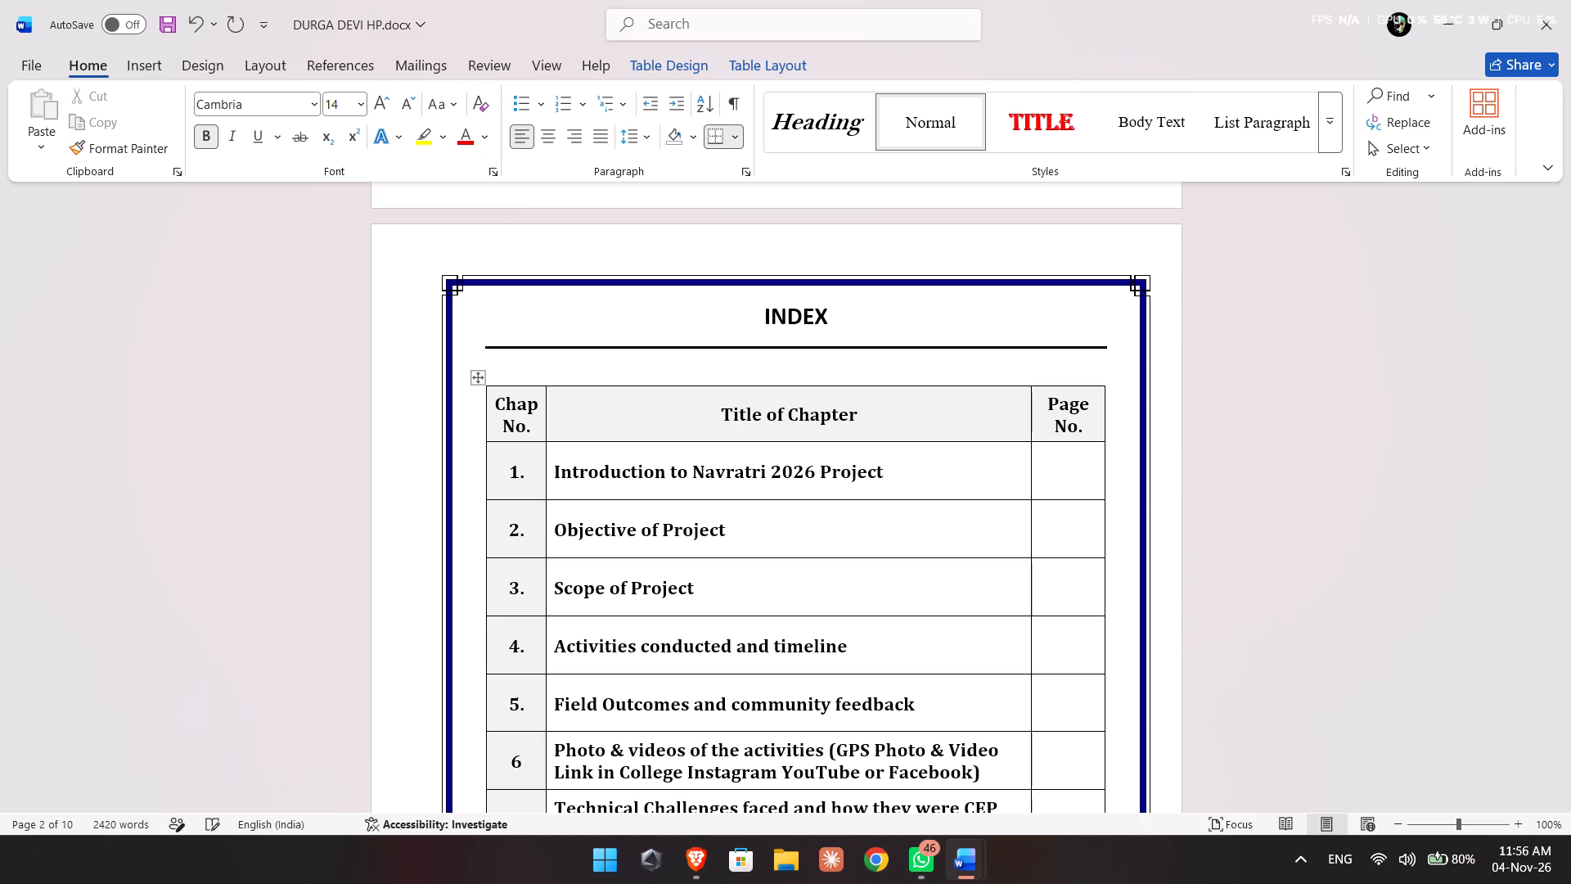
Insert "Festival" before 2026 in the first chapter title so it reads "Introduction to Navratri Festival 2026 Project".
drag(889, 472, 731, 476)
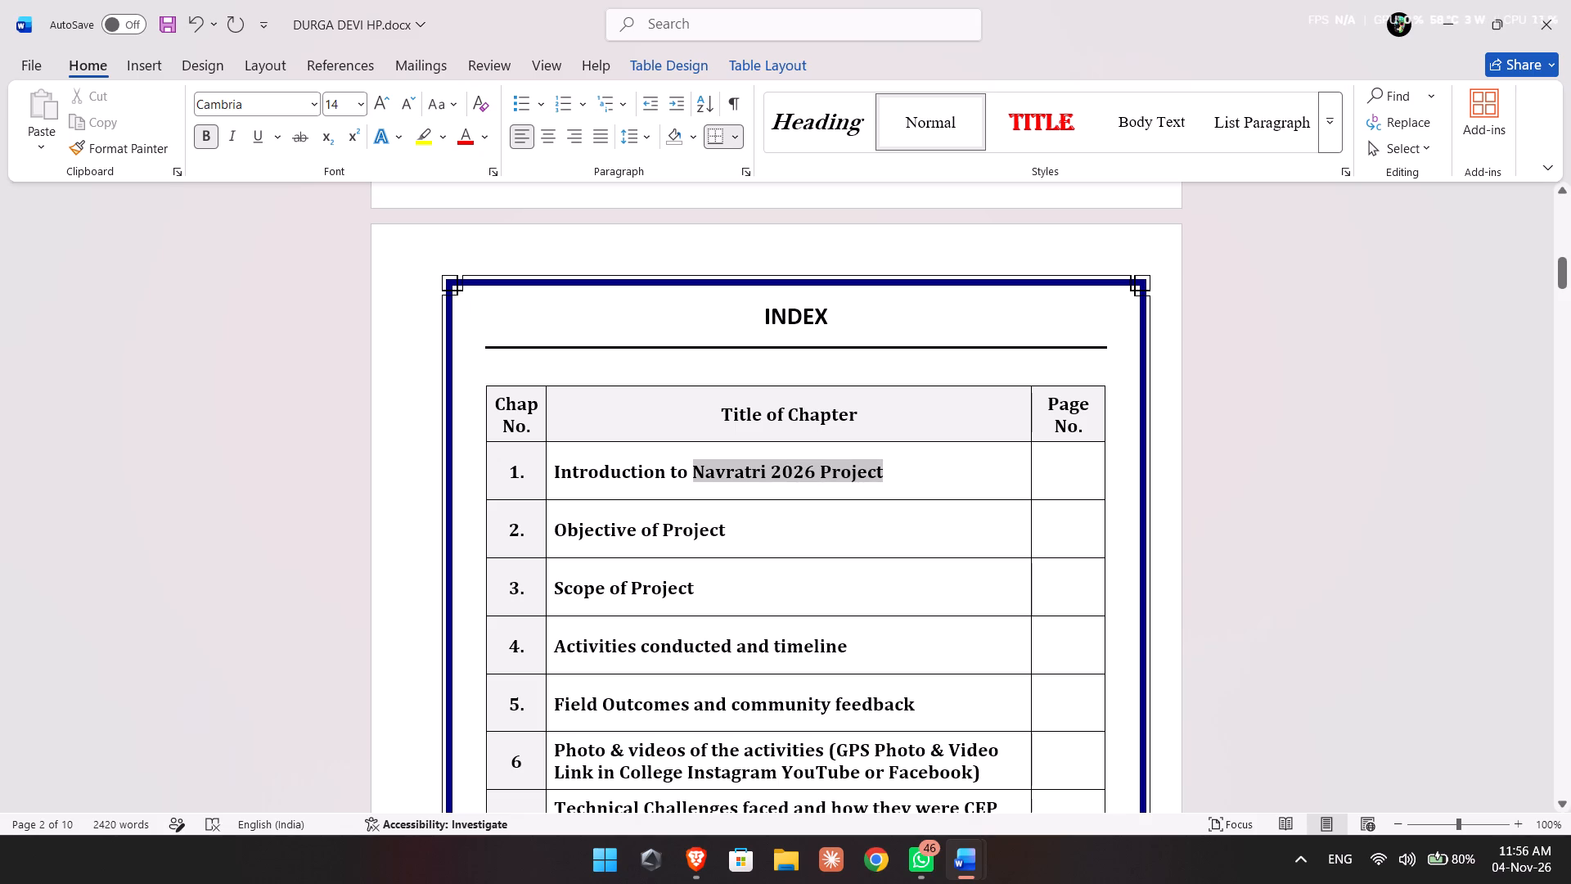
drag(731, 476, 721, 476)
click(749, 476)
click(770, 469)
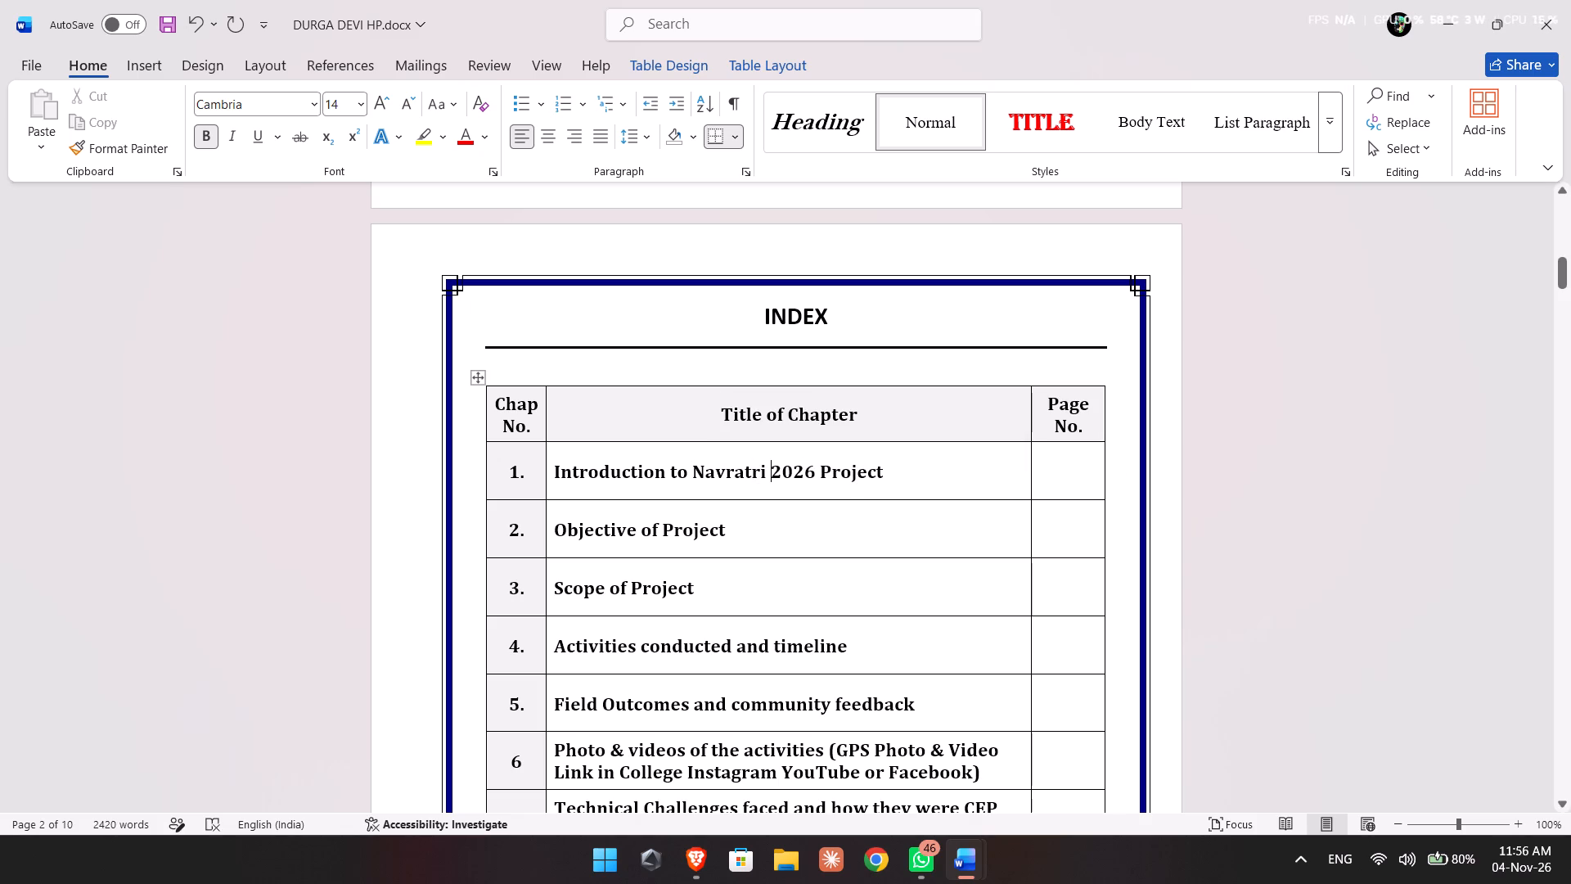
text(Fe)
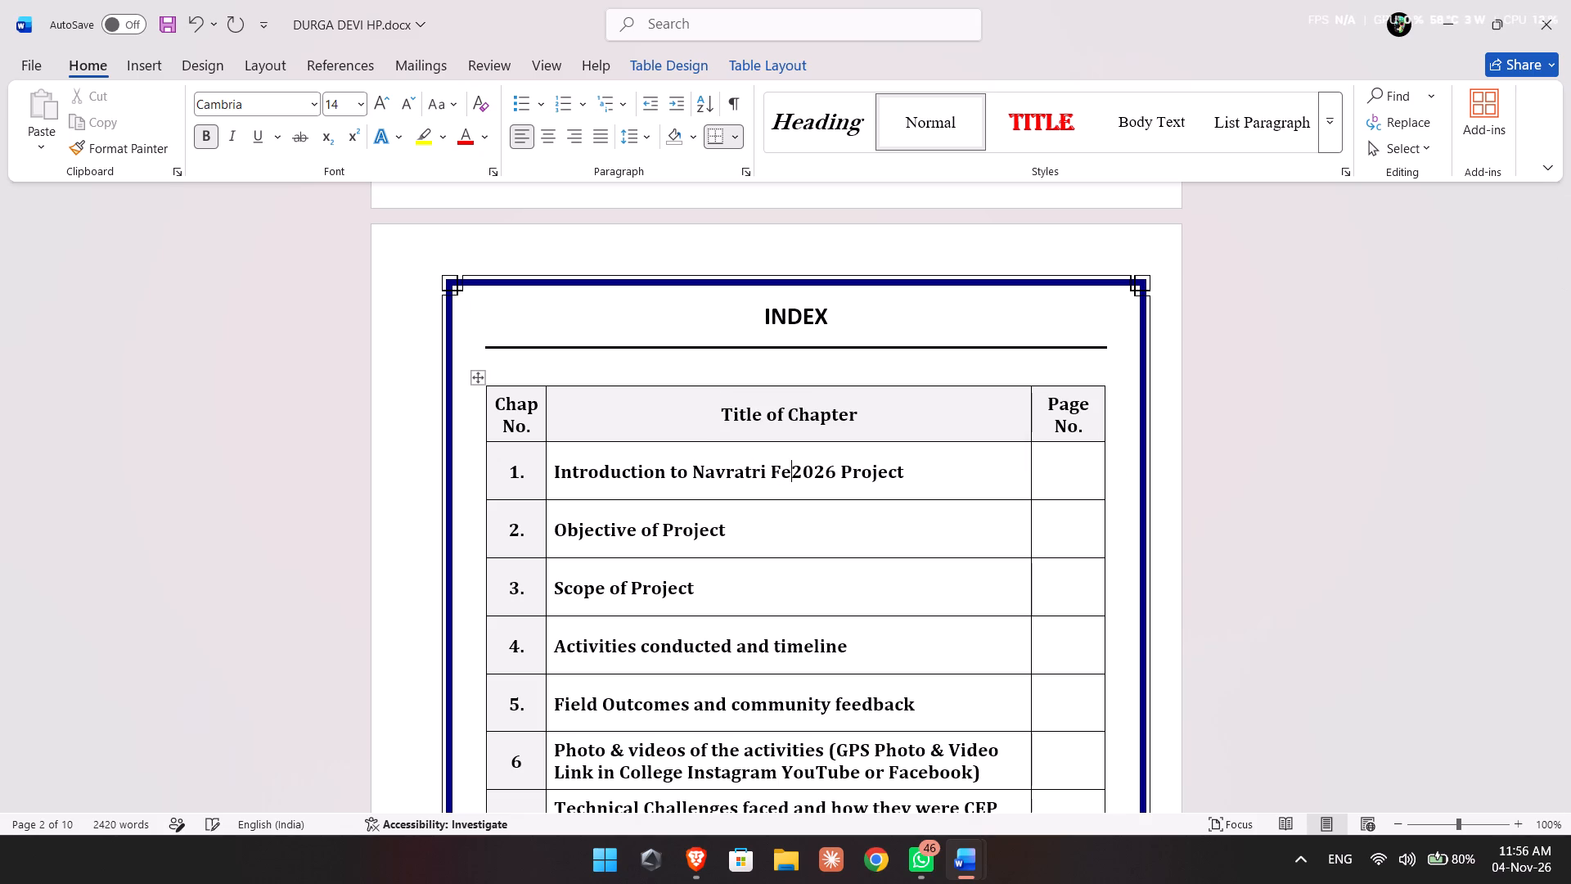
text(tival)
key(space)
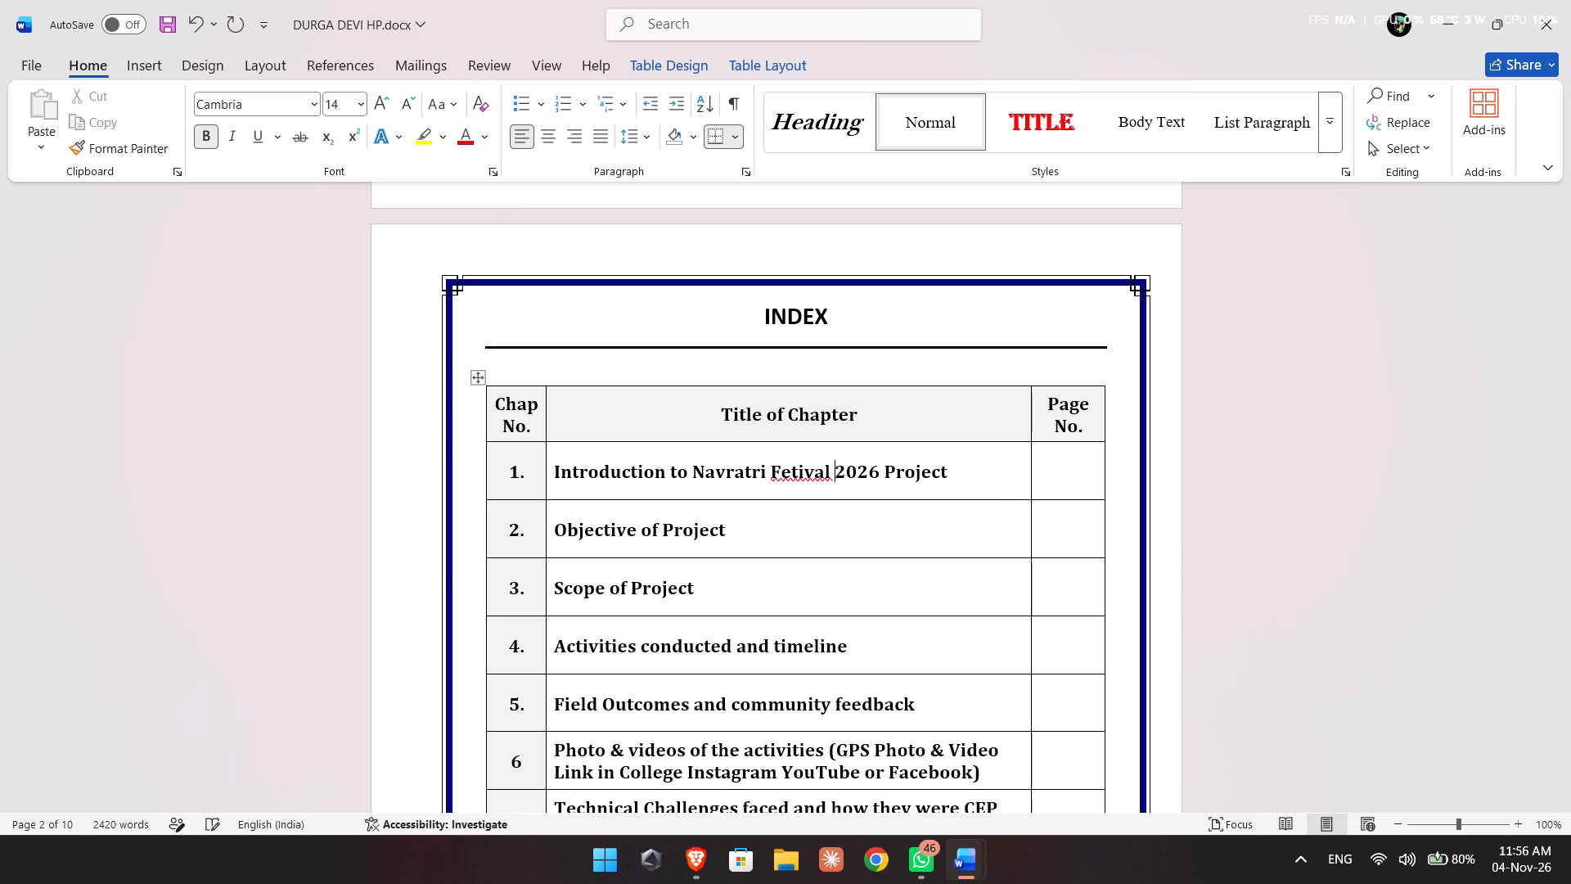
key(BackSpace)
key(BackSpace)
key(BackSpace)
key(BackSpace)
key(BackSpace)
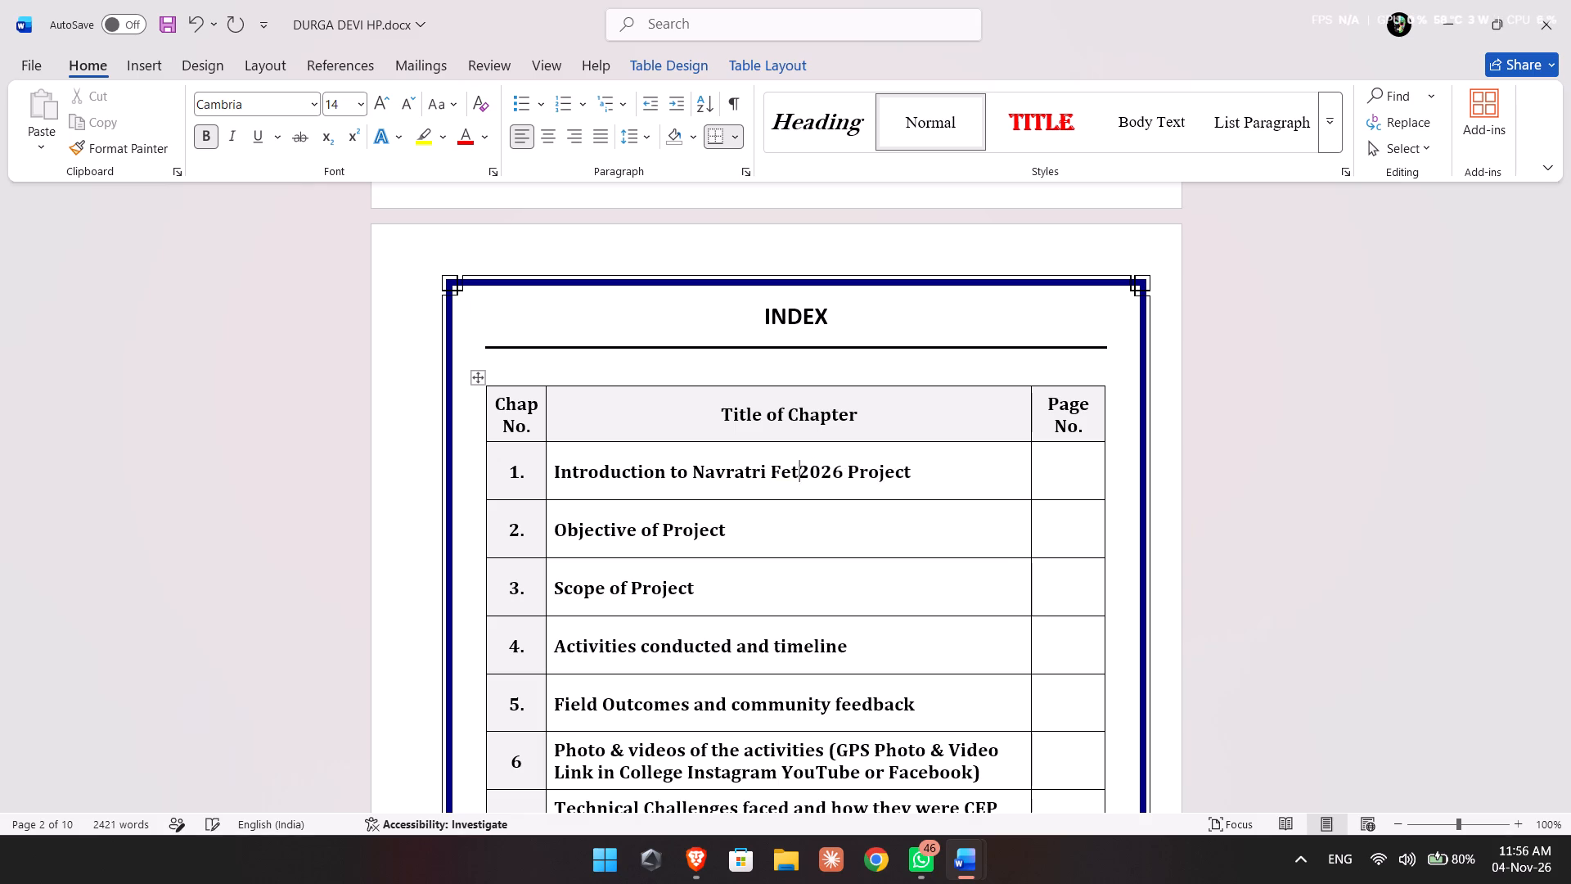
key(BackSpace)
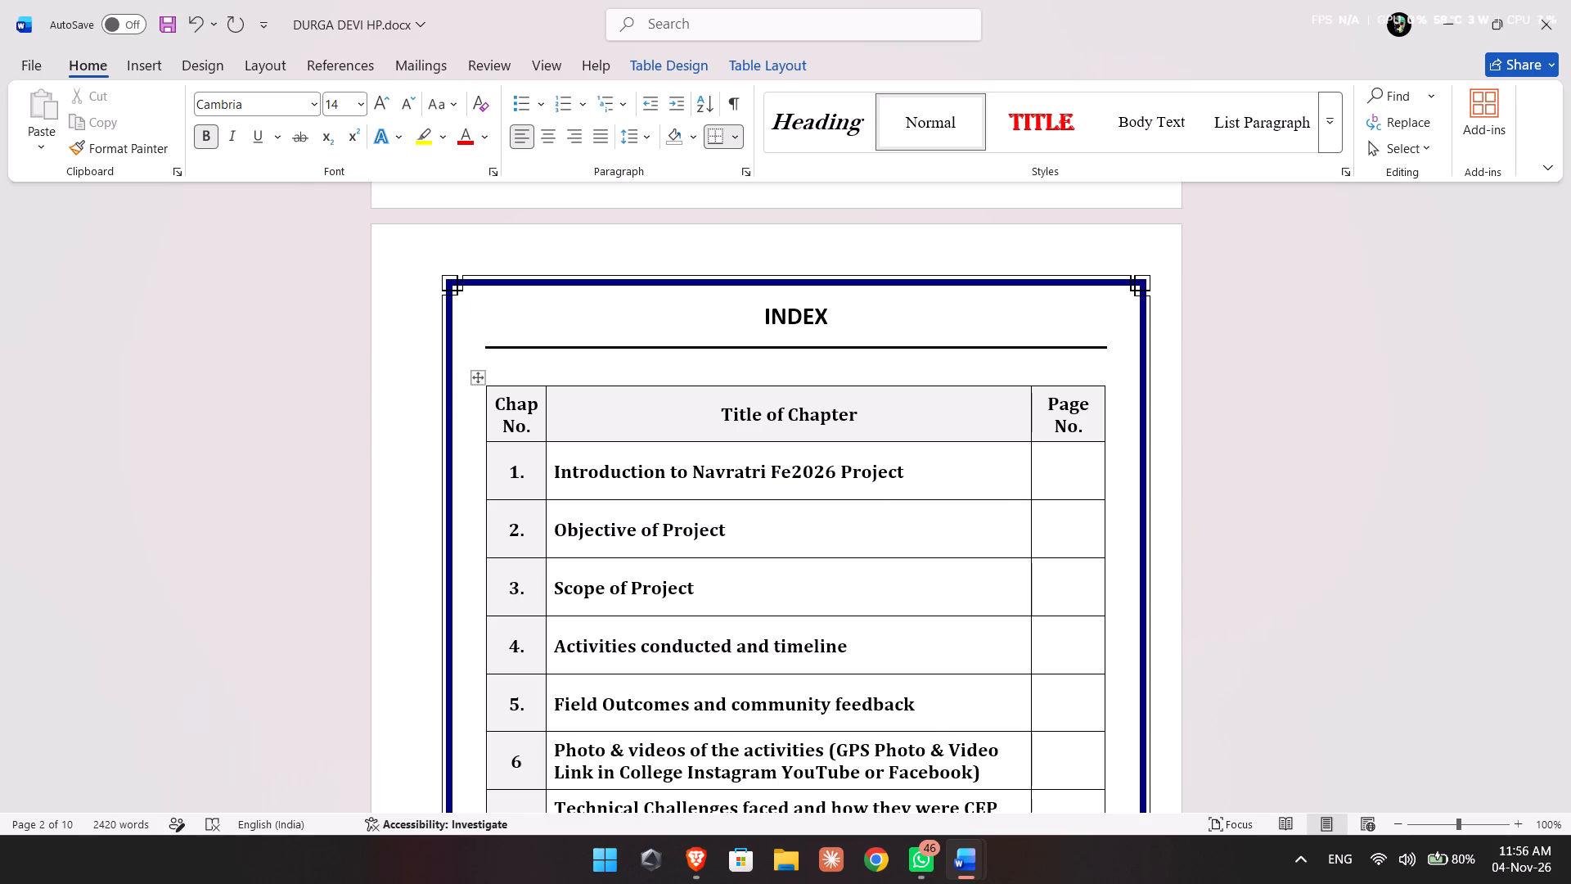
text(ws)
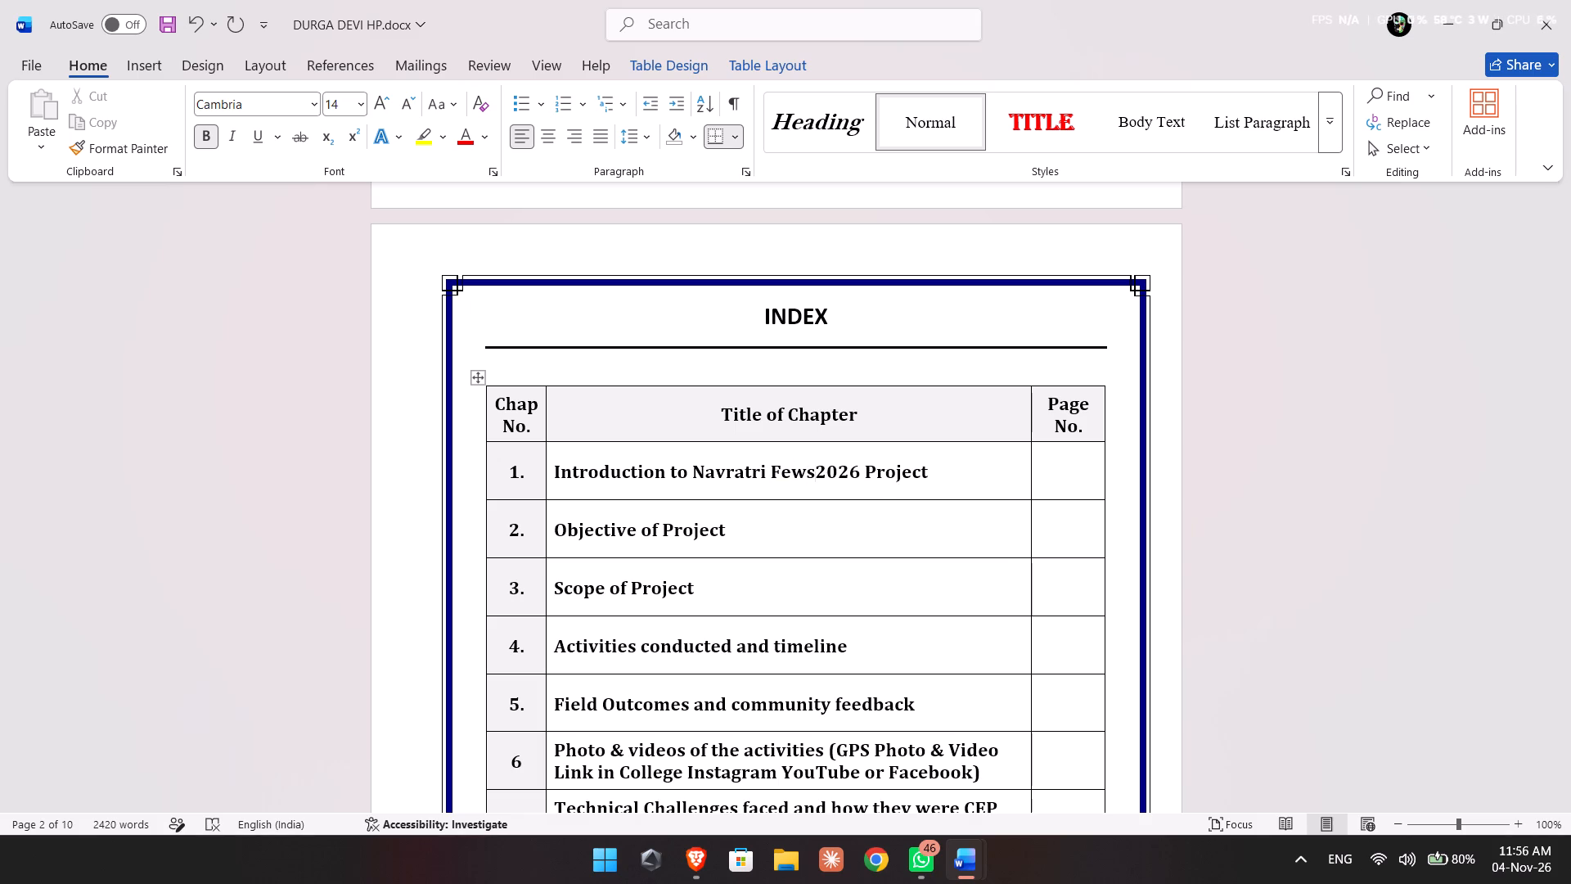
key(Left)
key(BackSpace)
key(Right)
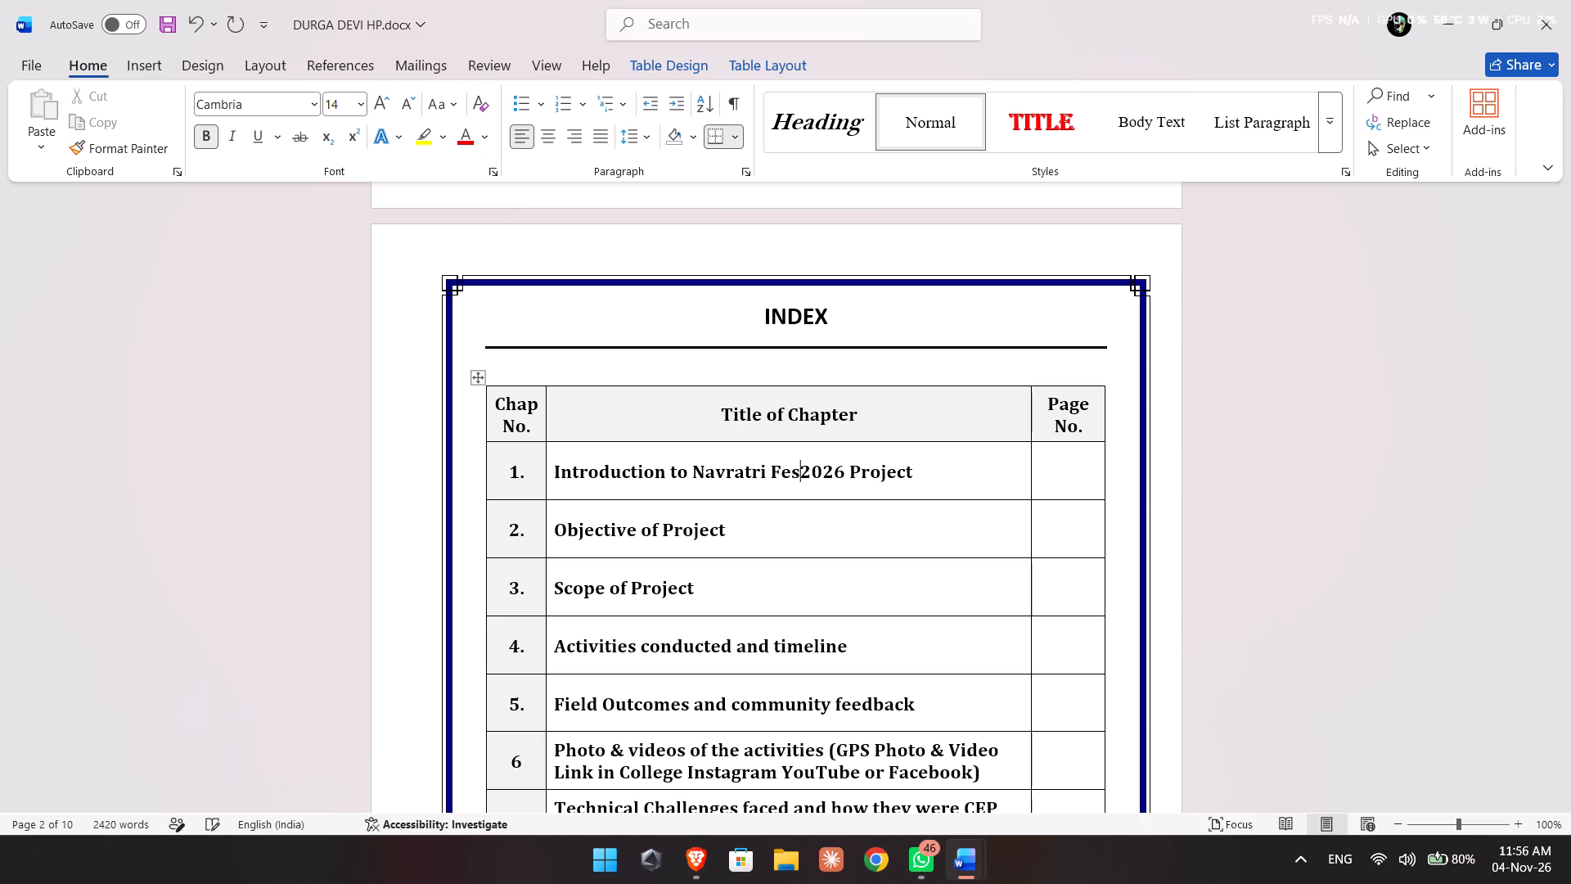
text(tival)
key(space)
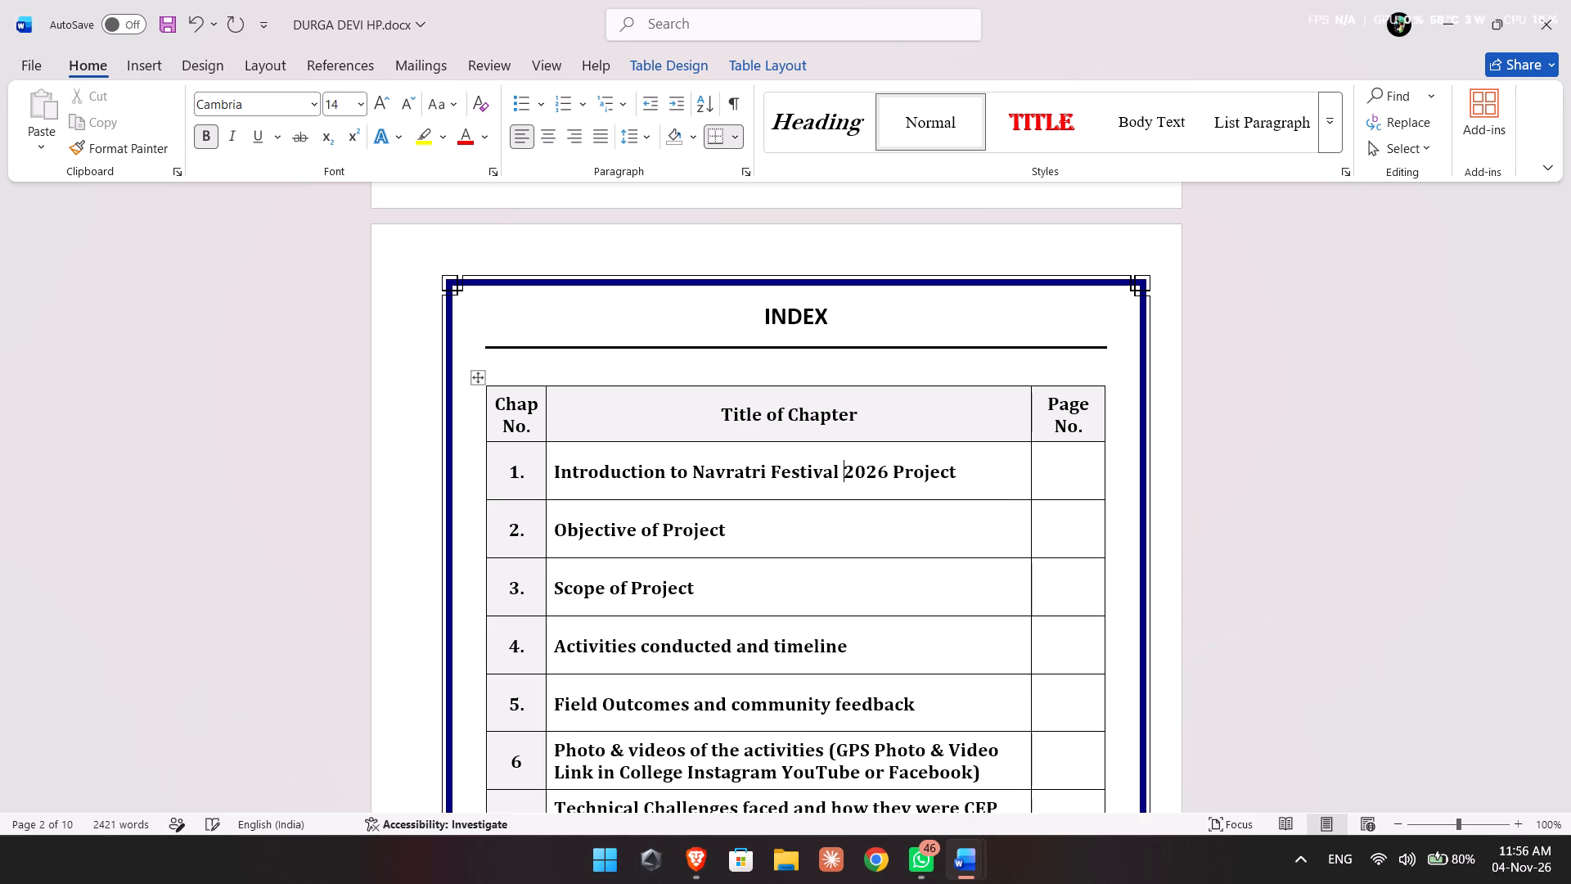
Copy "Navratri Festival 2026 Project" from the first chapter title and replace "Project" with it in the "Objective of Project" title.
drag(960, 480, 749, 479)
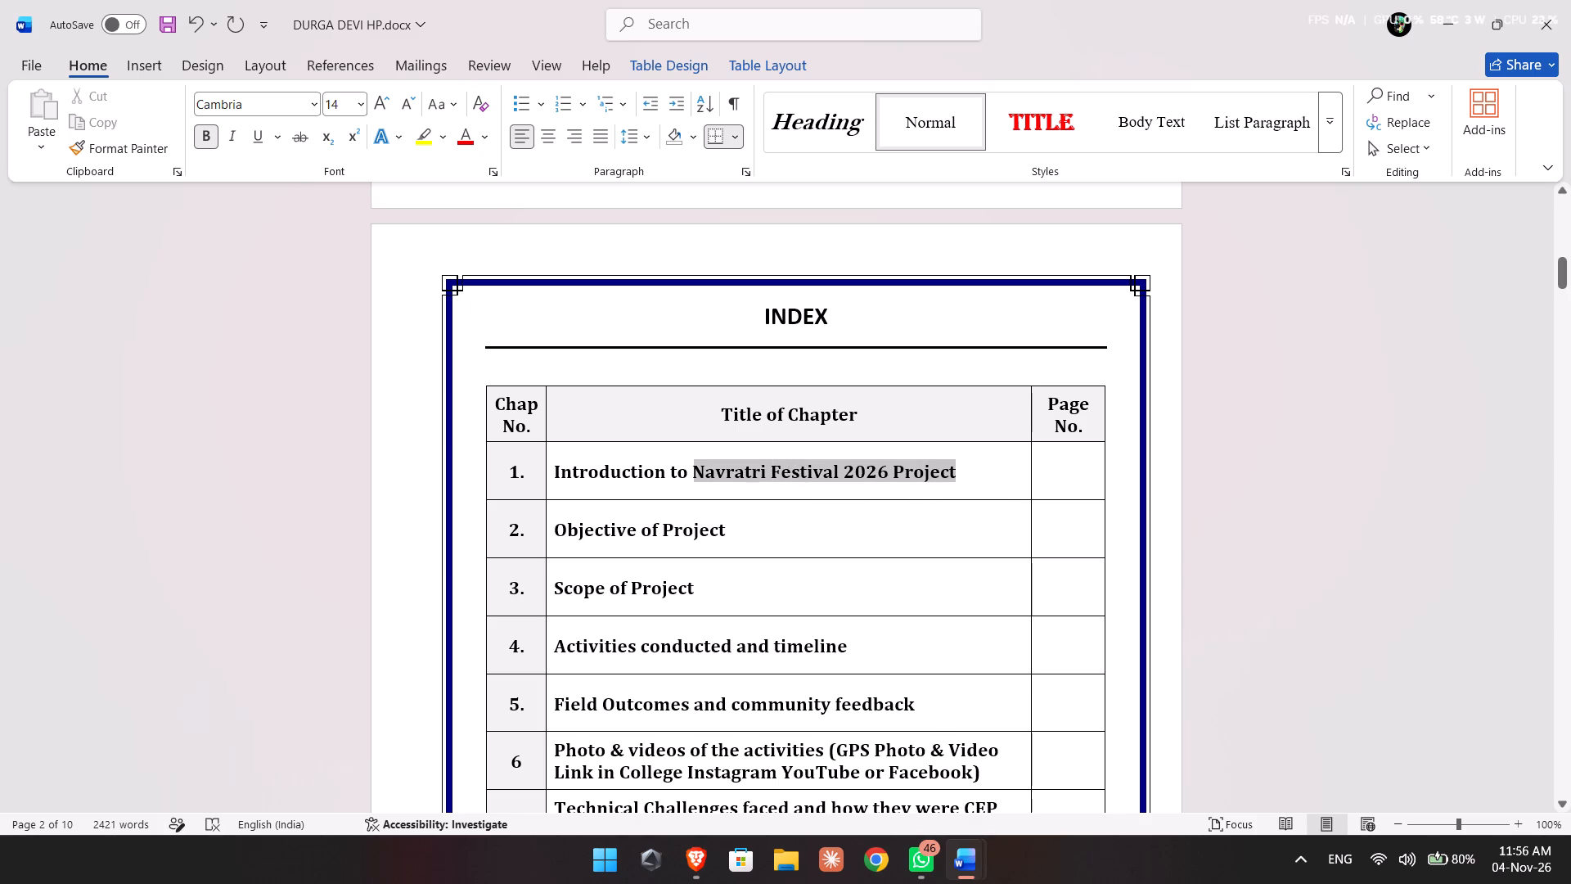
drag(749, 479, 737, 480)
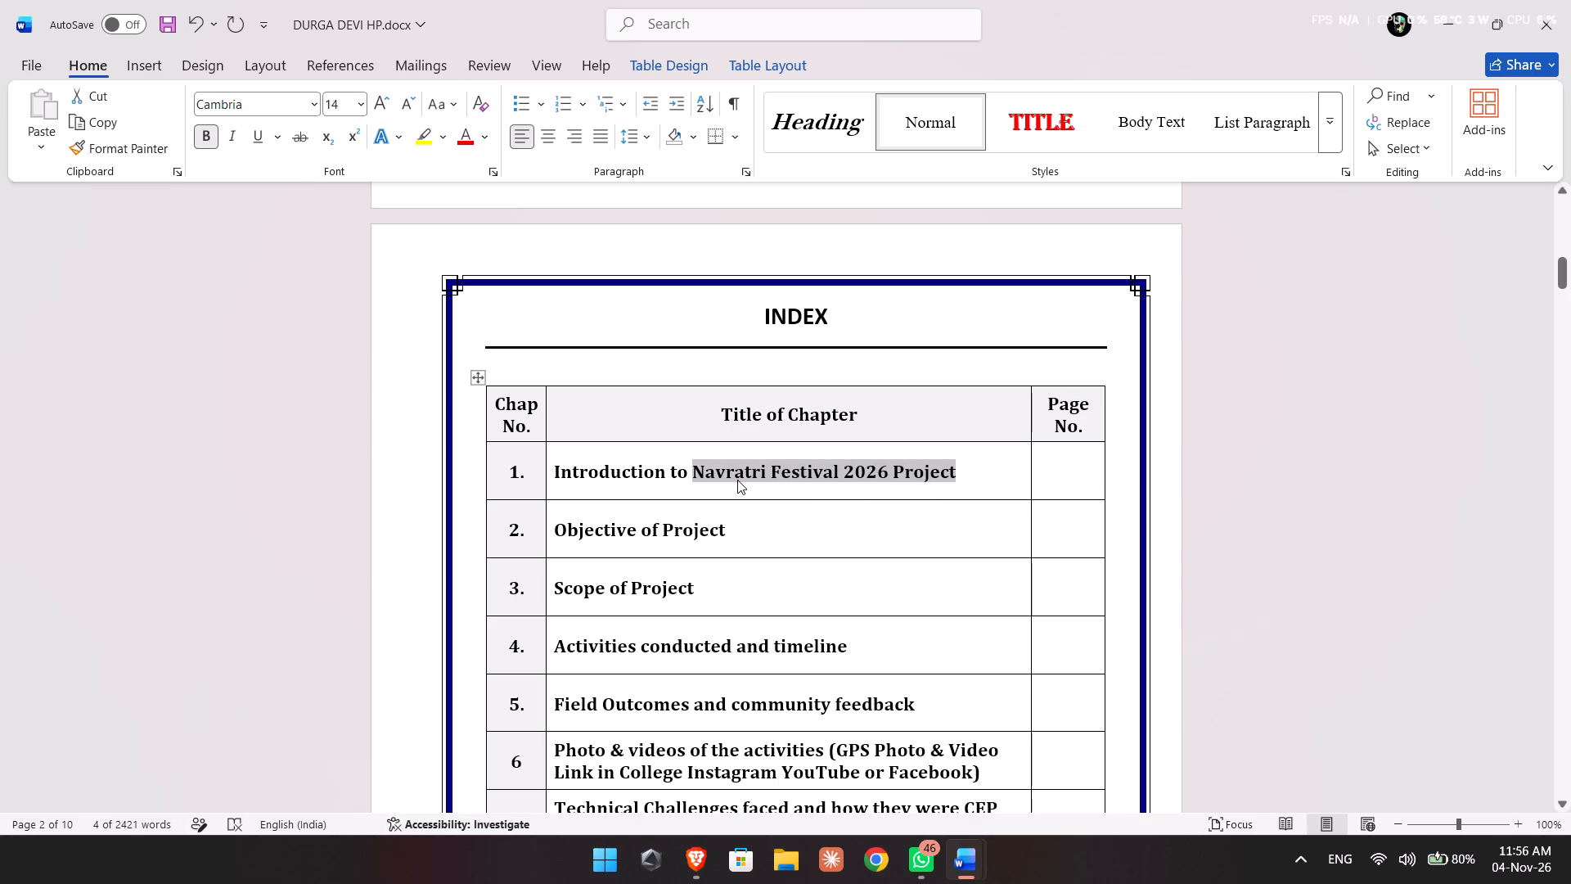
key(ctrl+c)
click(722, 548)
drag(728, 536, 670, 534)
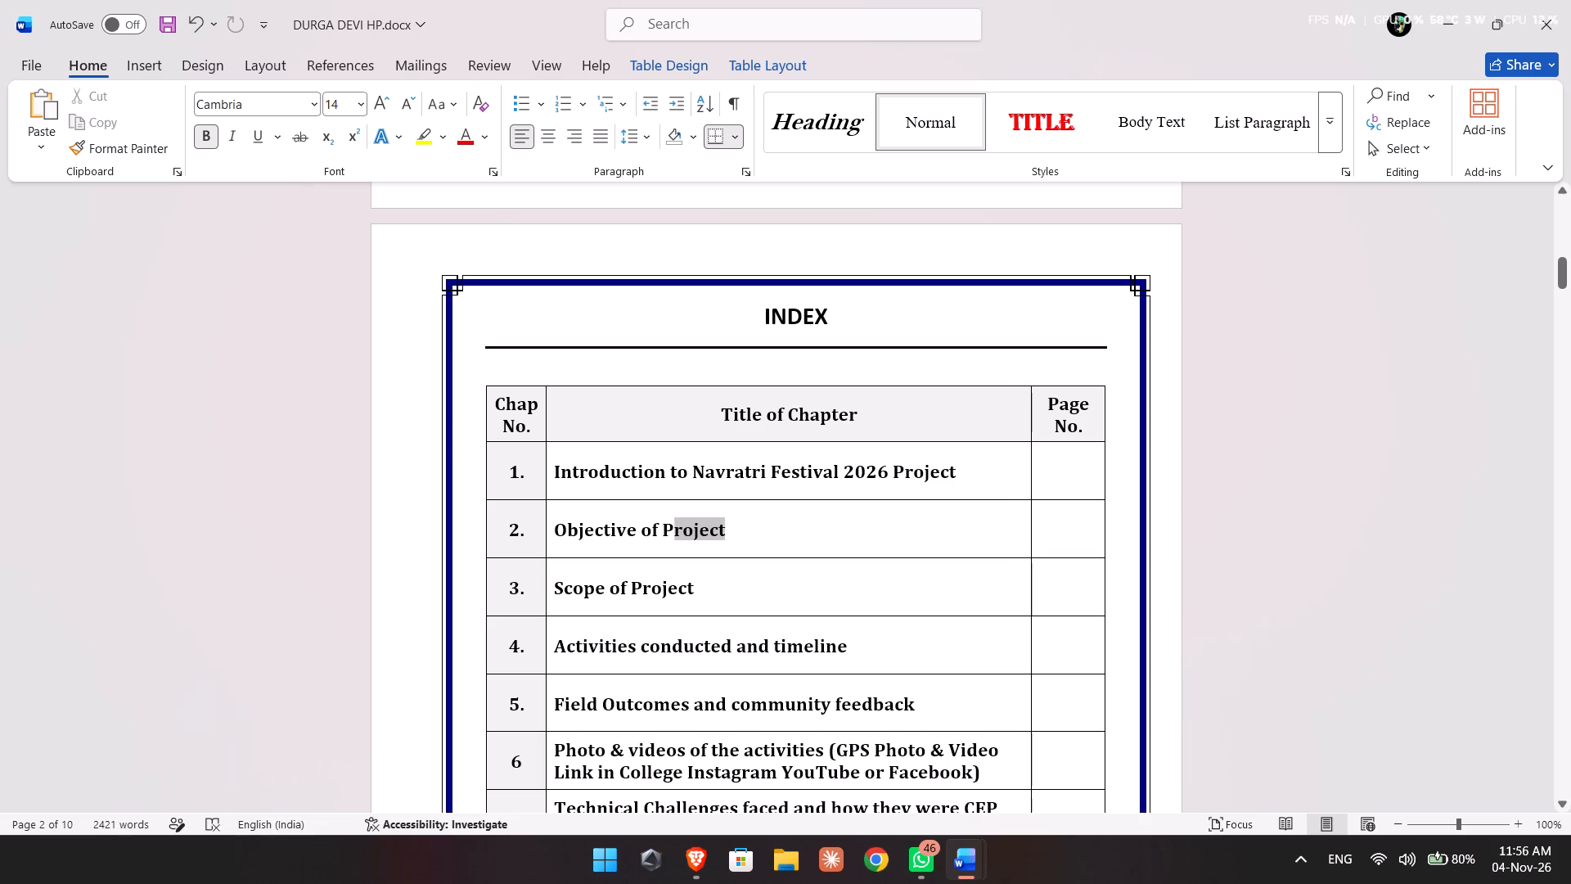
drag(670, 534, 661, 532)
key(ctrl+v)
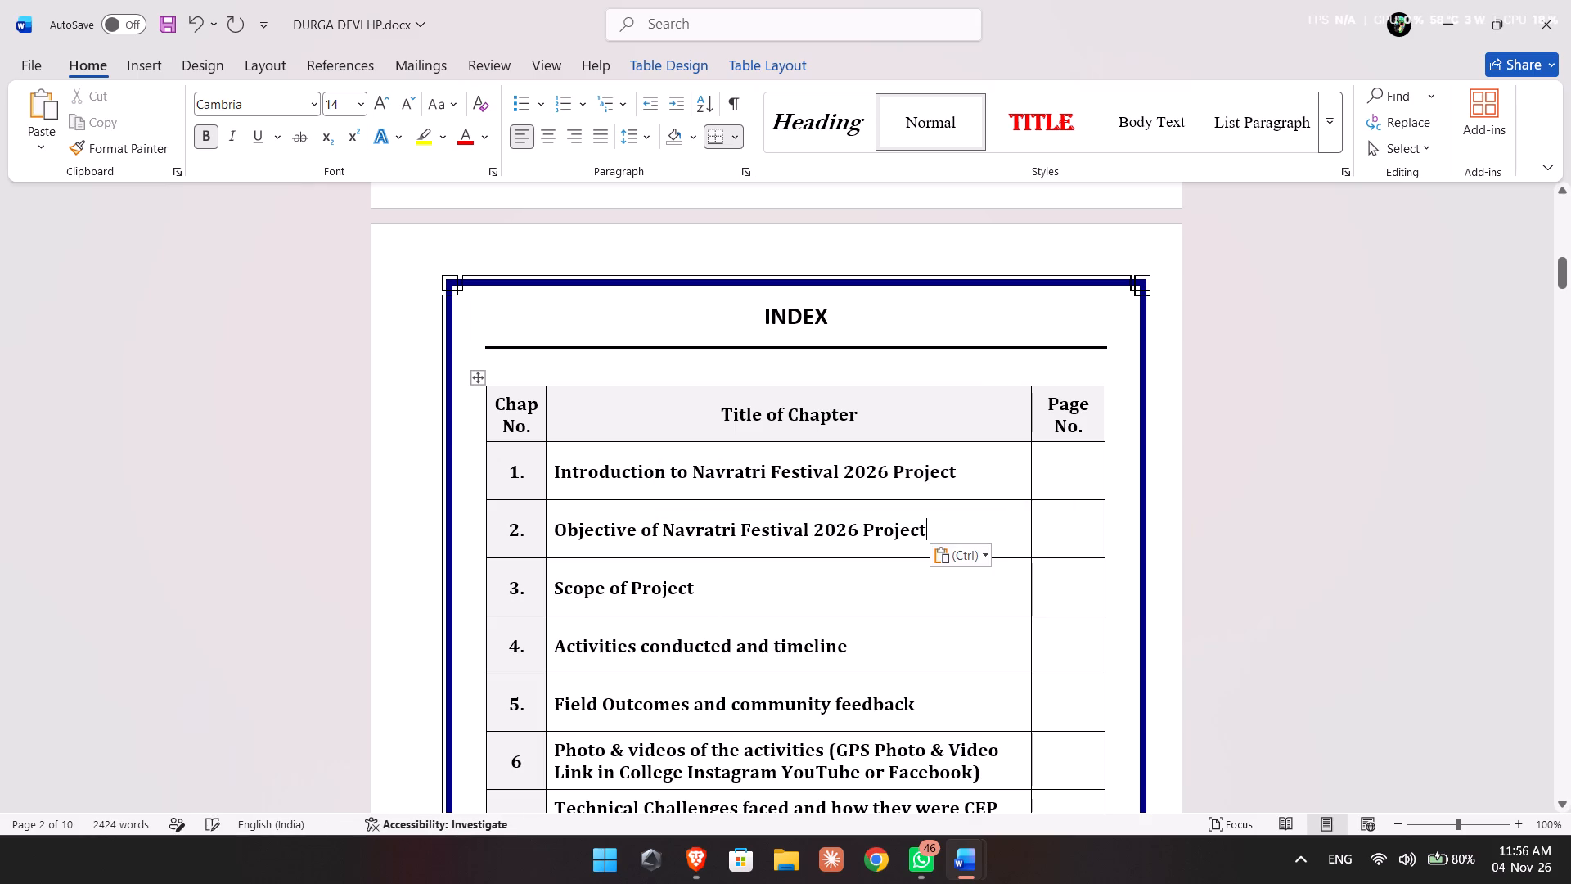
Replace "Project" in the "Scope of Project" index title with the copied "Navratri Festival 2026 Project".
click(712, 591)
drag(697, 595, 626, 596)
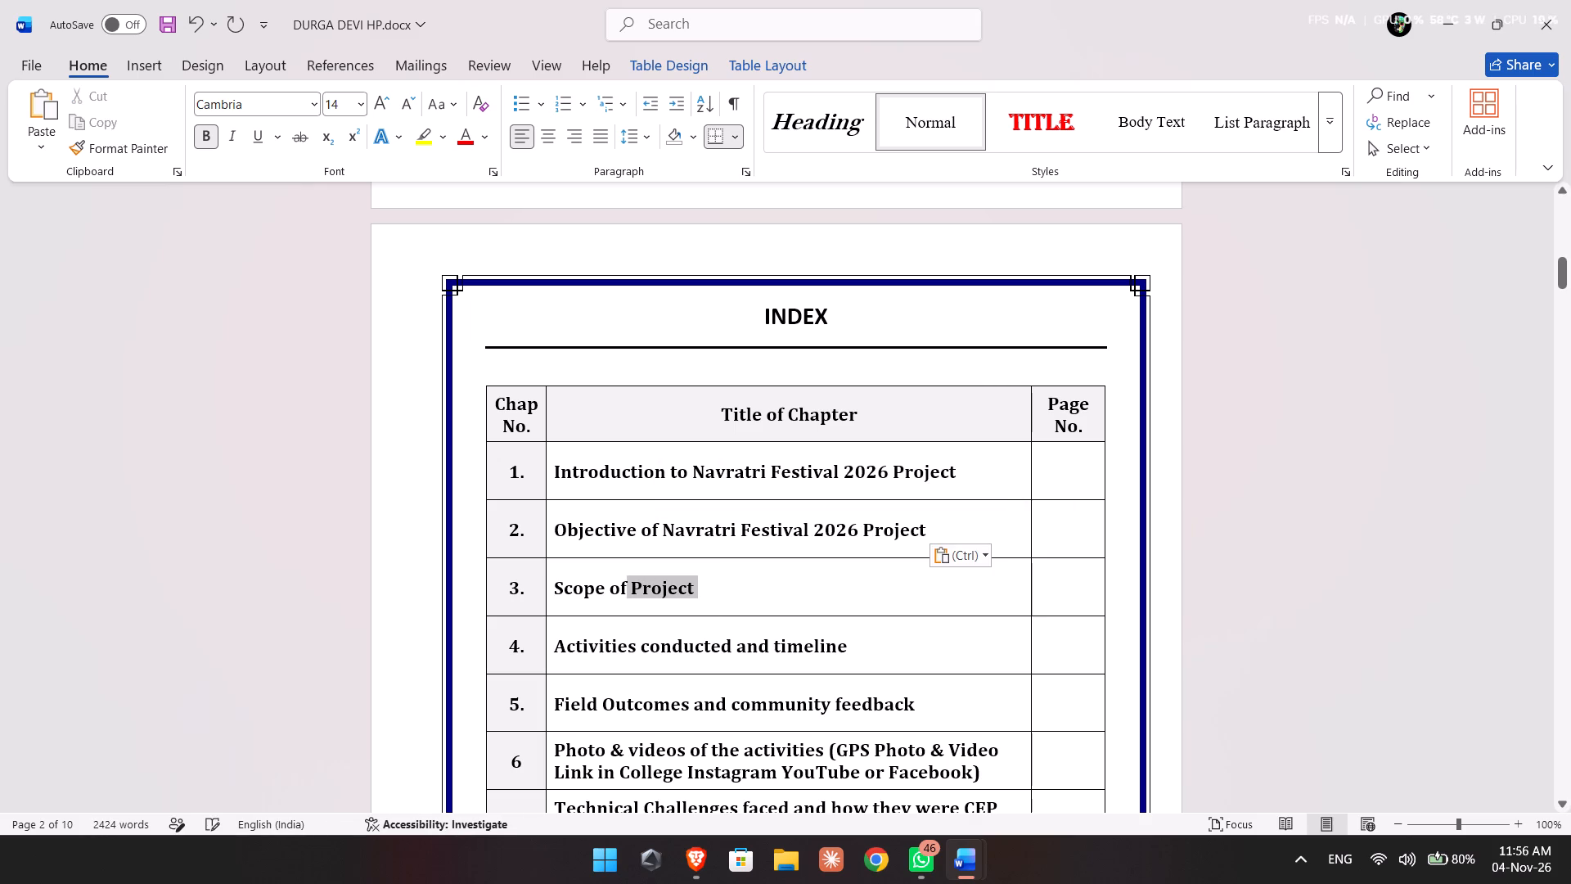
drag(626, 596, 632, 593)
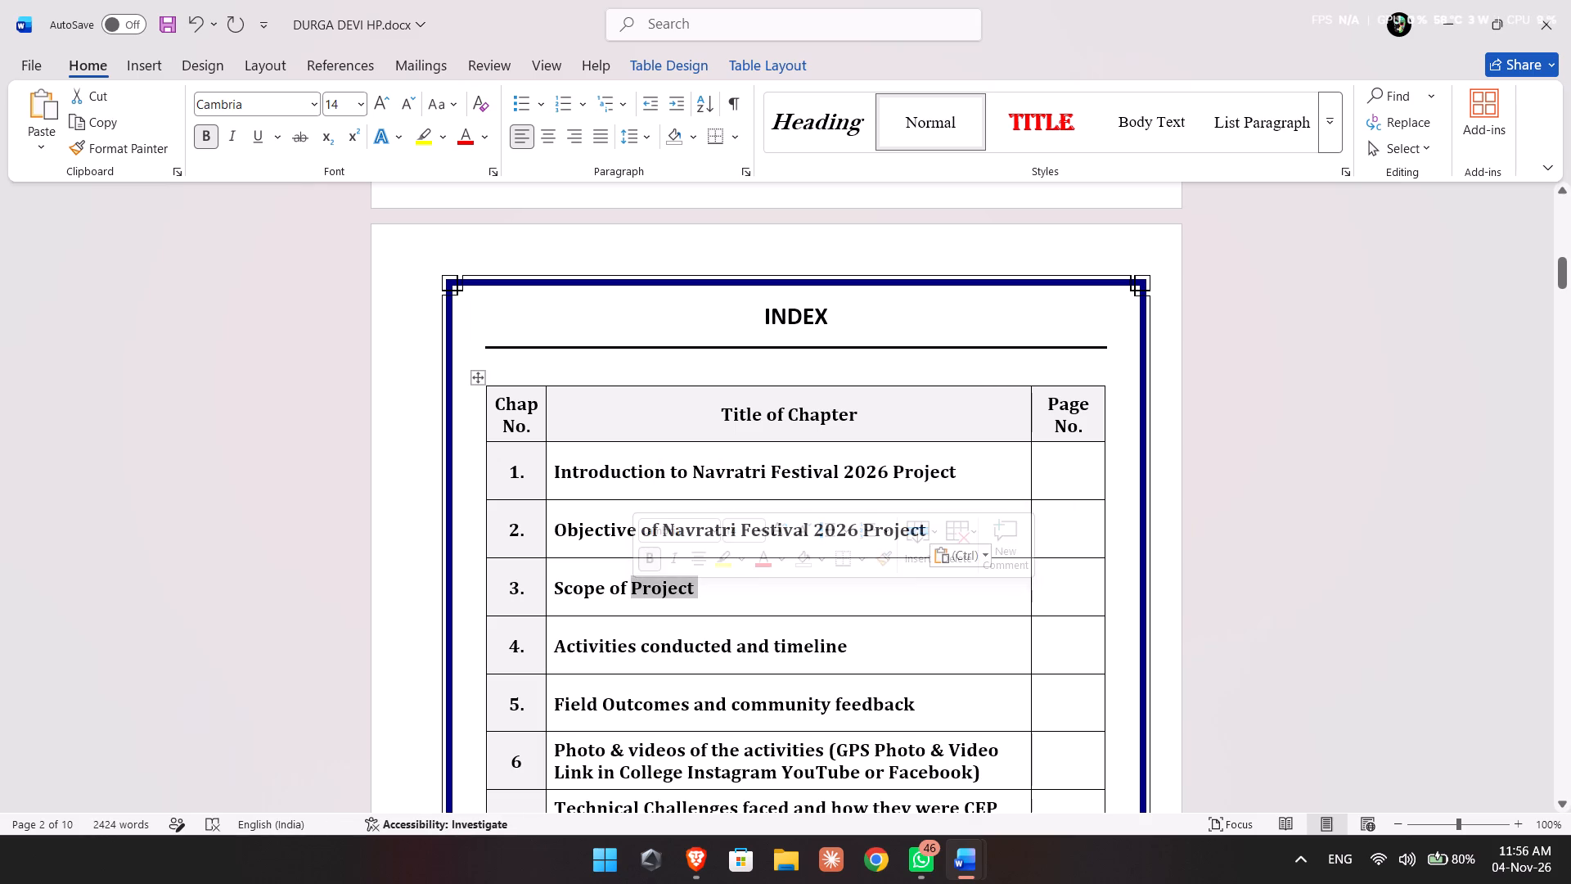
key(ctrl+v)
click(841, 647)
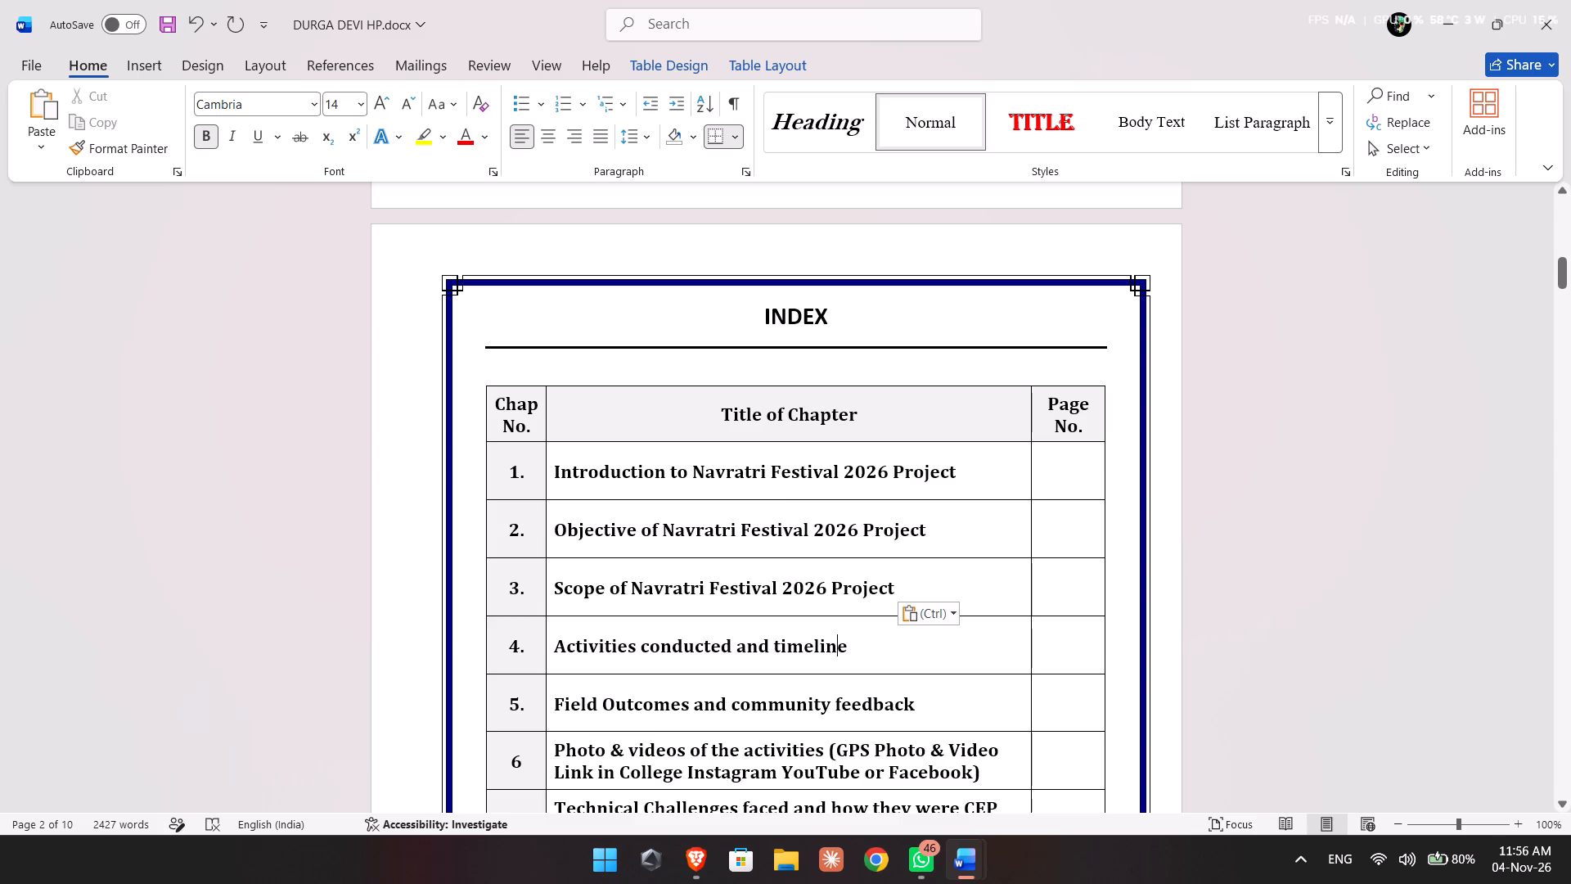
Delete the bracketed text about GPS photo and video links from the chapter 6 title, leaving "Photo & videos of the activities".
scroll(841, 647, down, 1)
scroll(911, 647, down, 1)
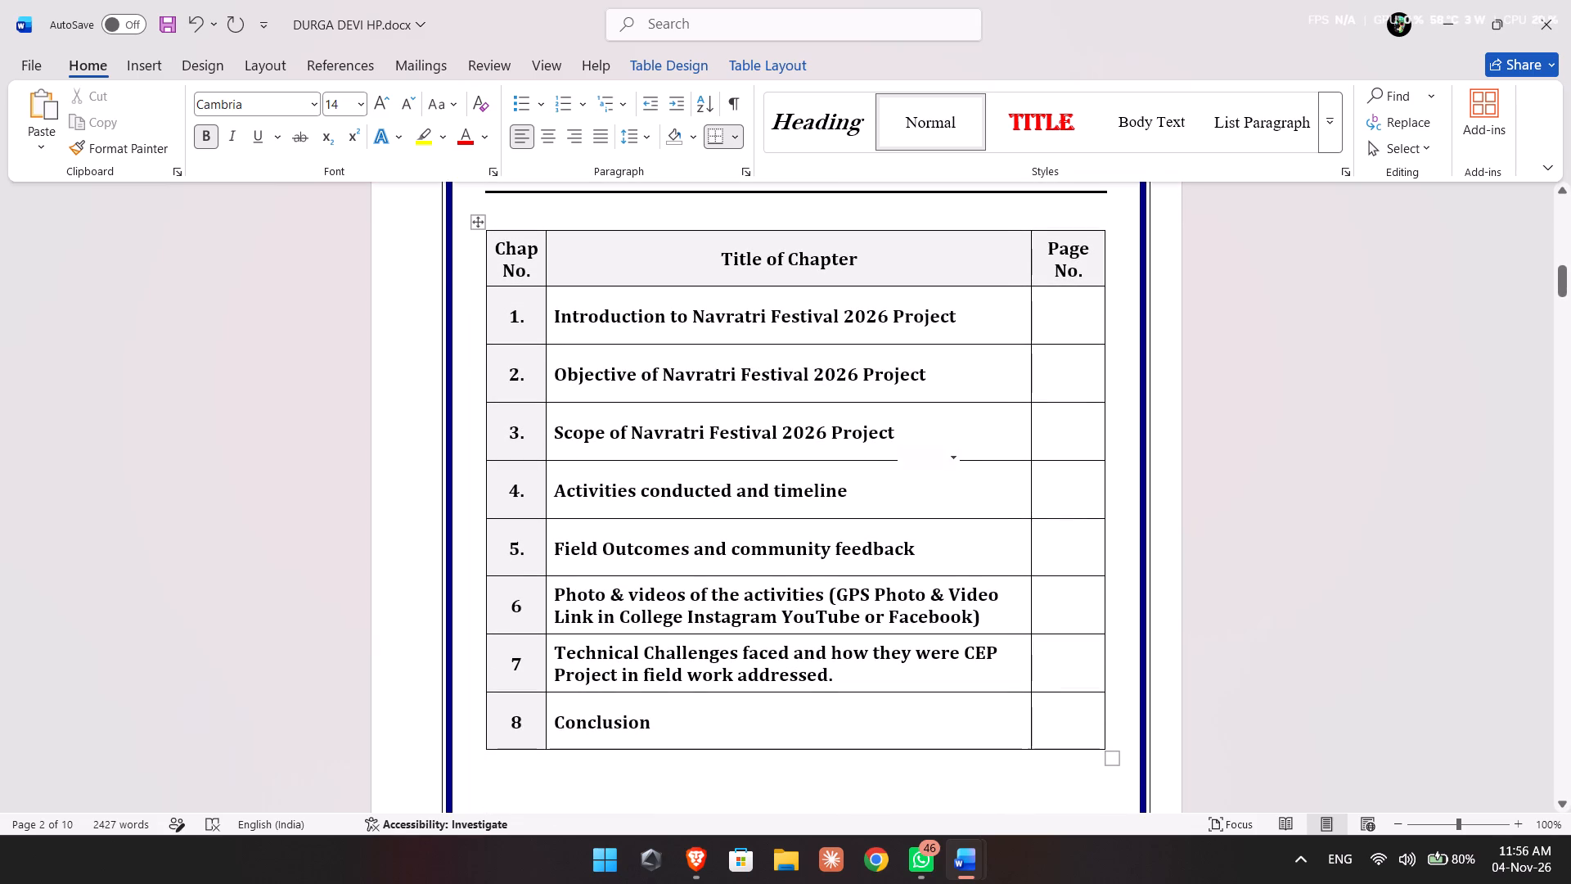
scroll(950, 612, down, 1)
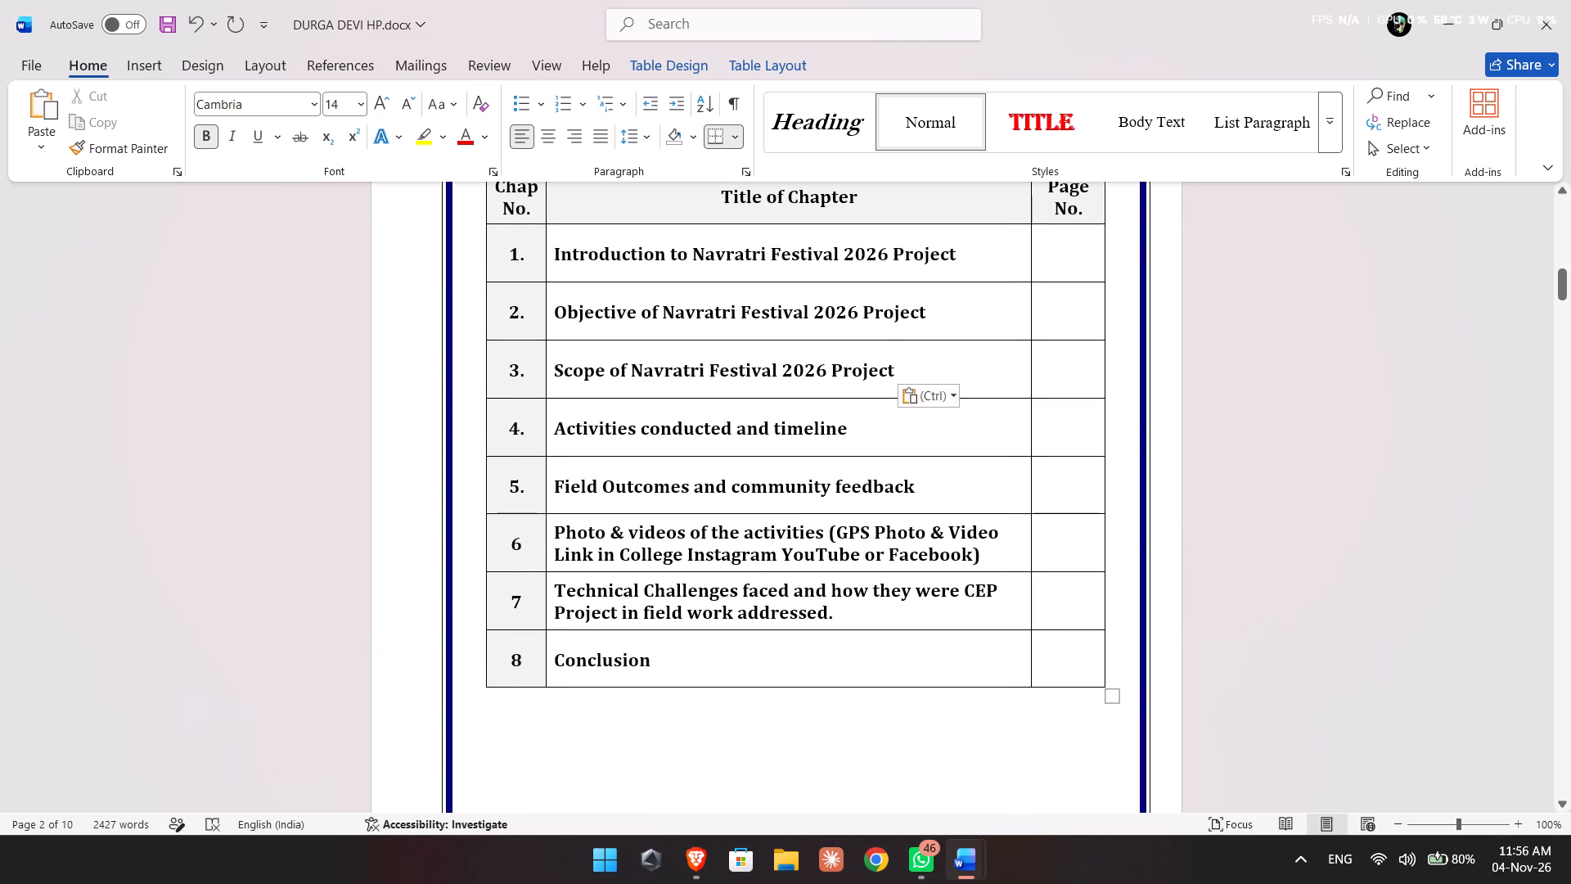
drag(978, 552, 837, 531)
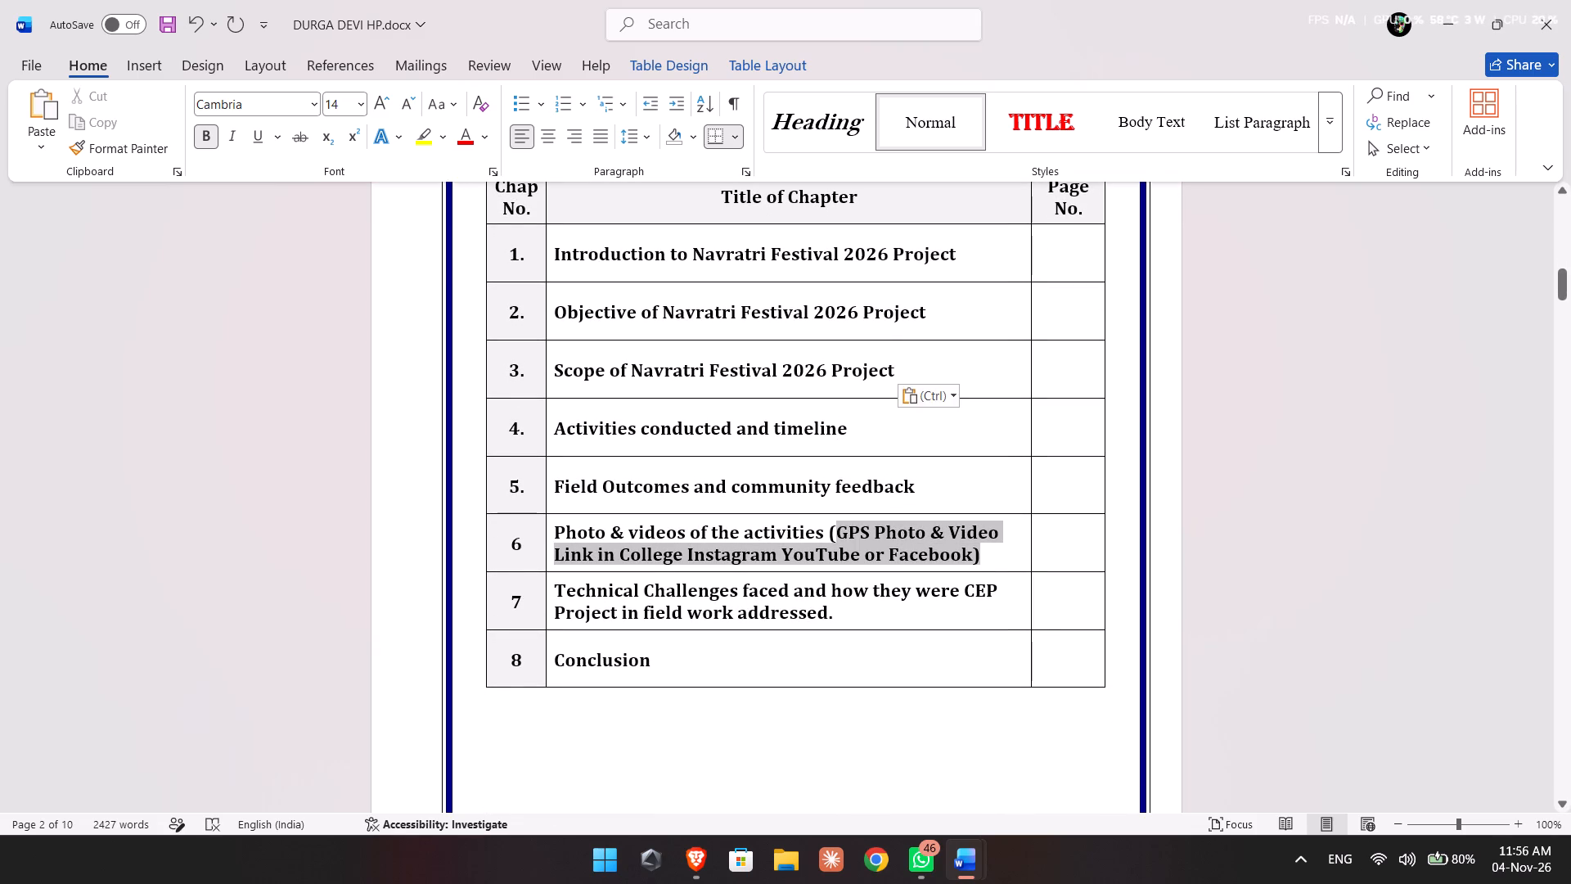
drag(837, 531, 828, 534)
key(BackSpace)
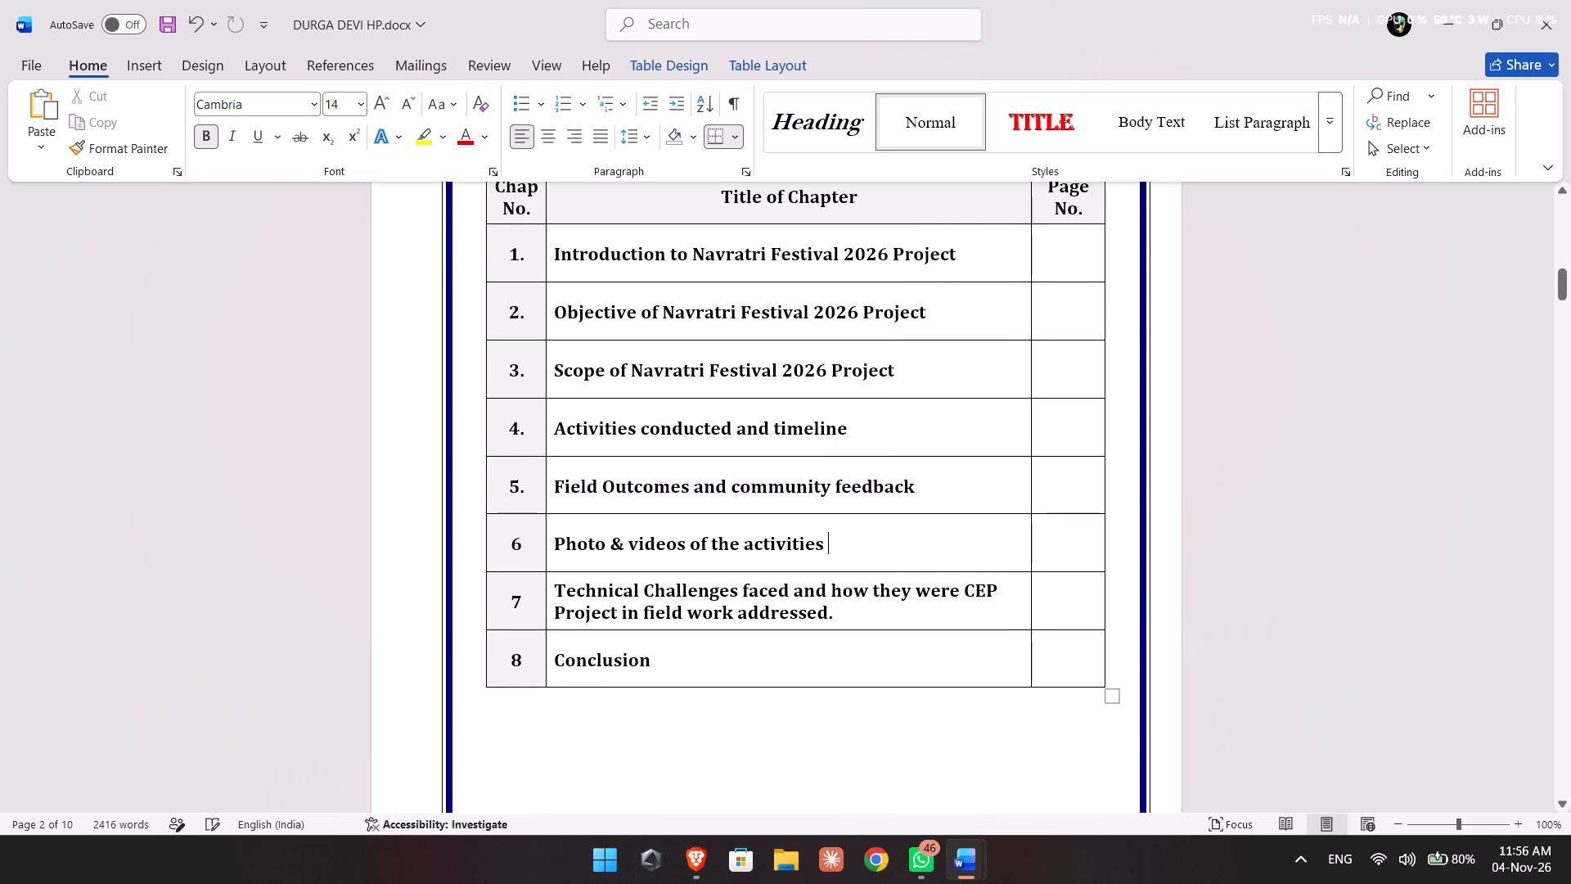
Increase the font size of the "Brief Introduction of CEP Project" heading text to 16.
scroll(801, 696, down, 1)
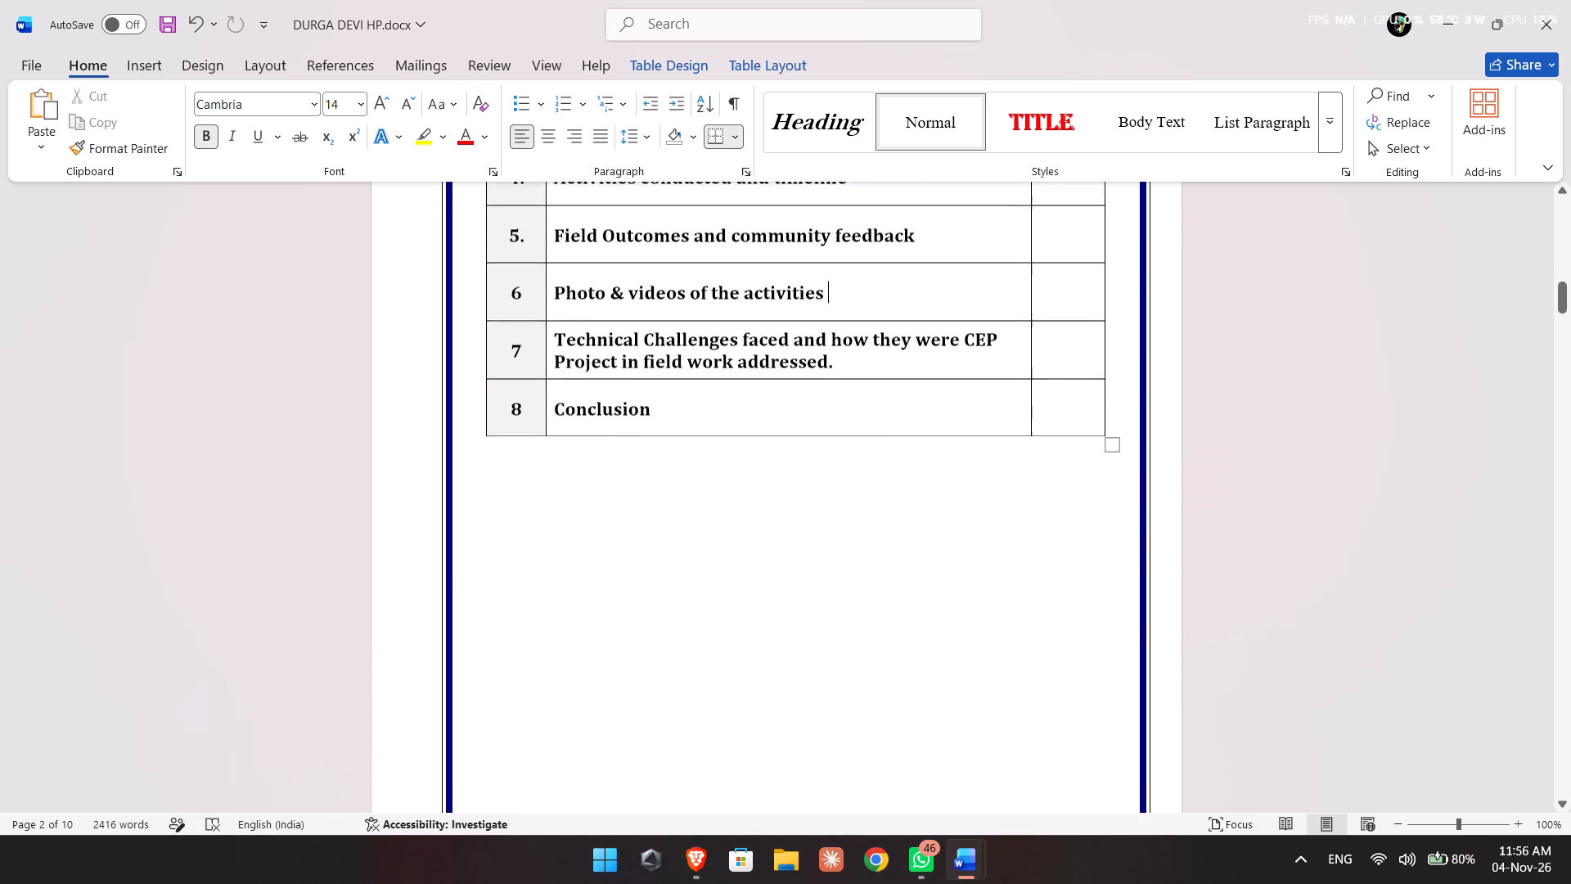
scroll(801, 696, down, 1)
click(806, 396)
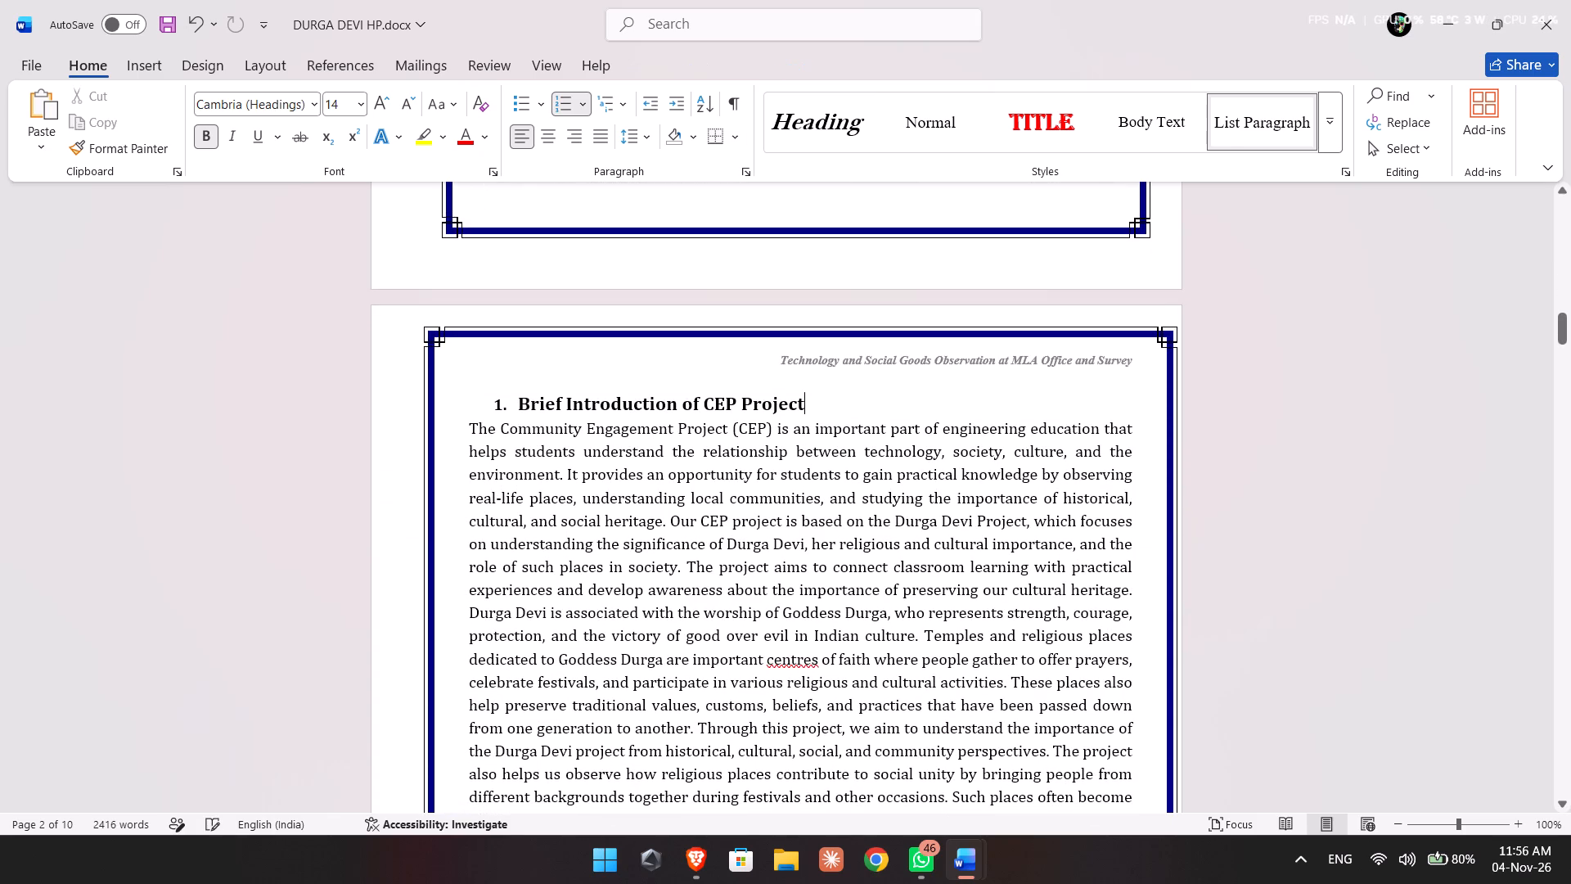
drag(808, 407, 515, 401)
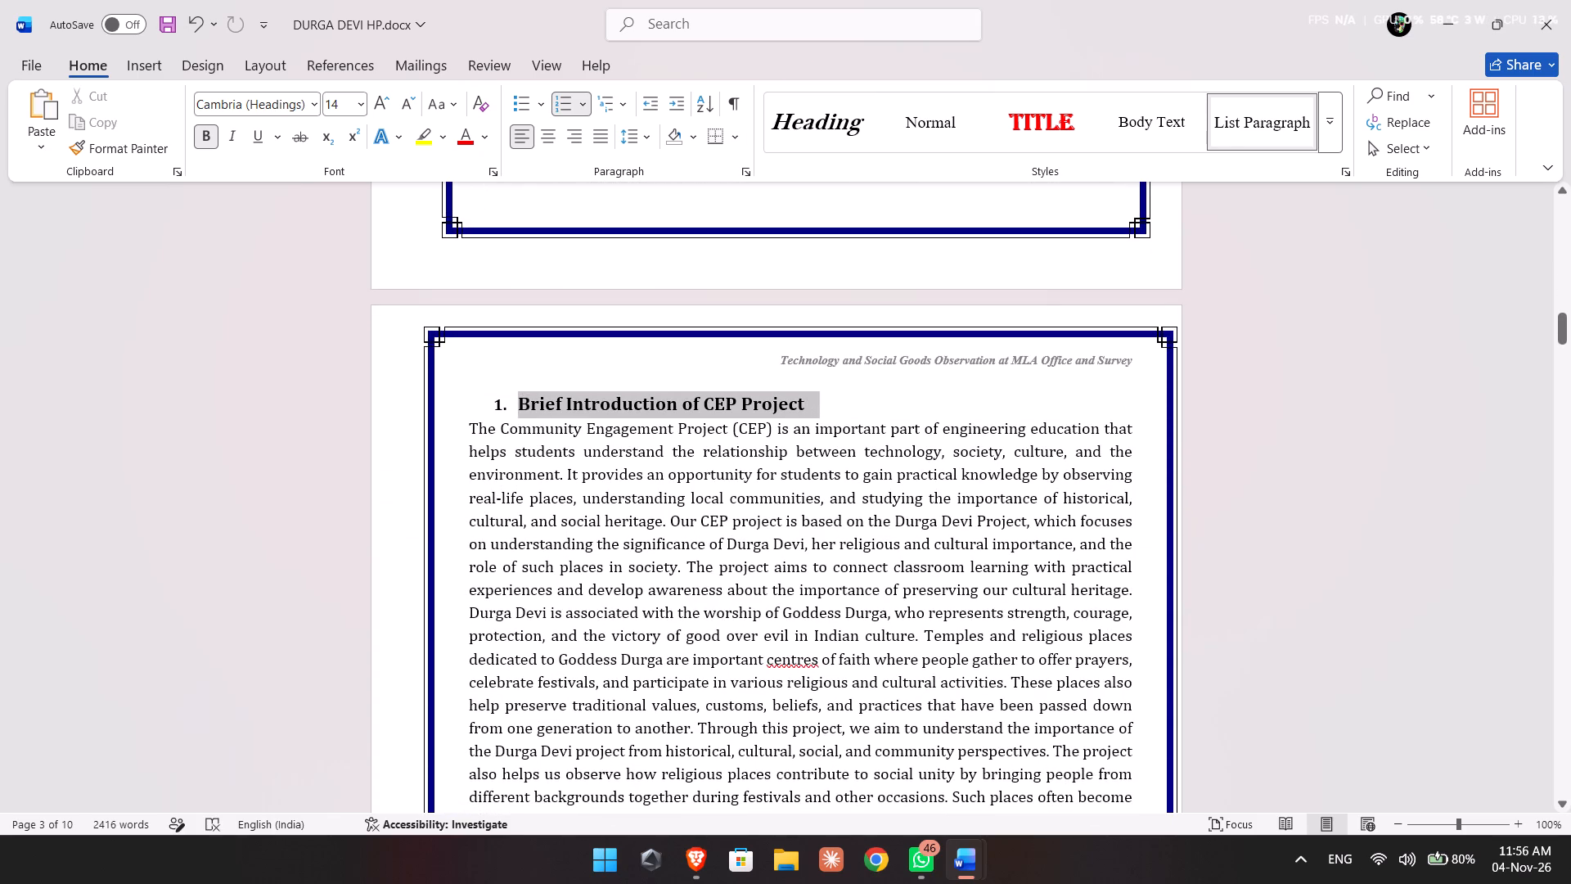
drag(515, 401, 475, 405)
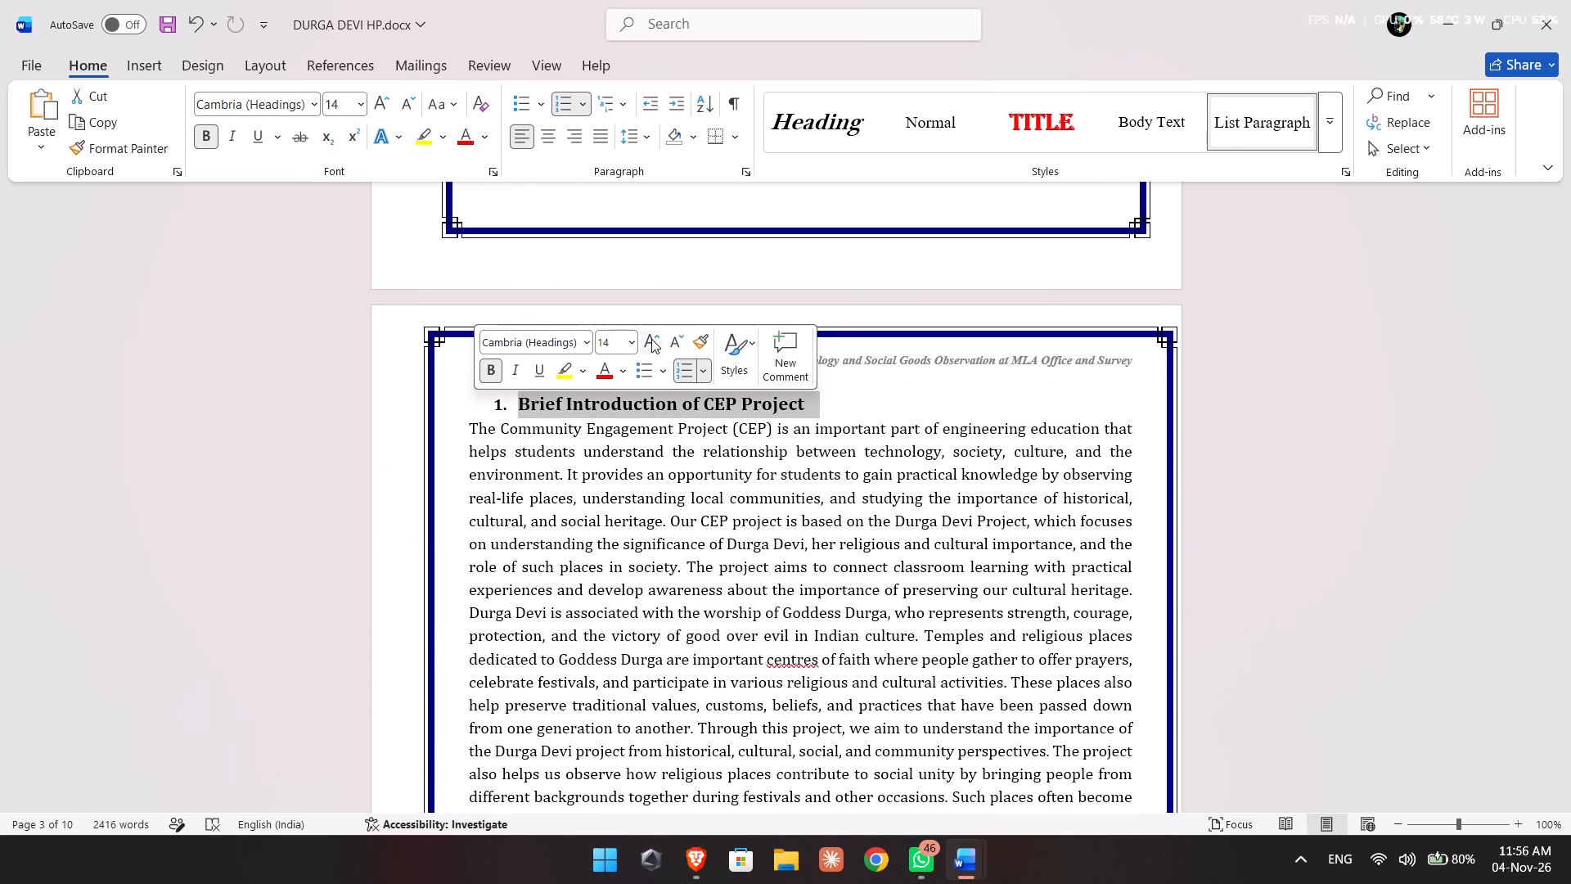
click(651, 339)
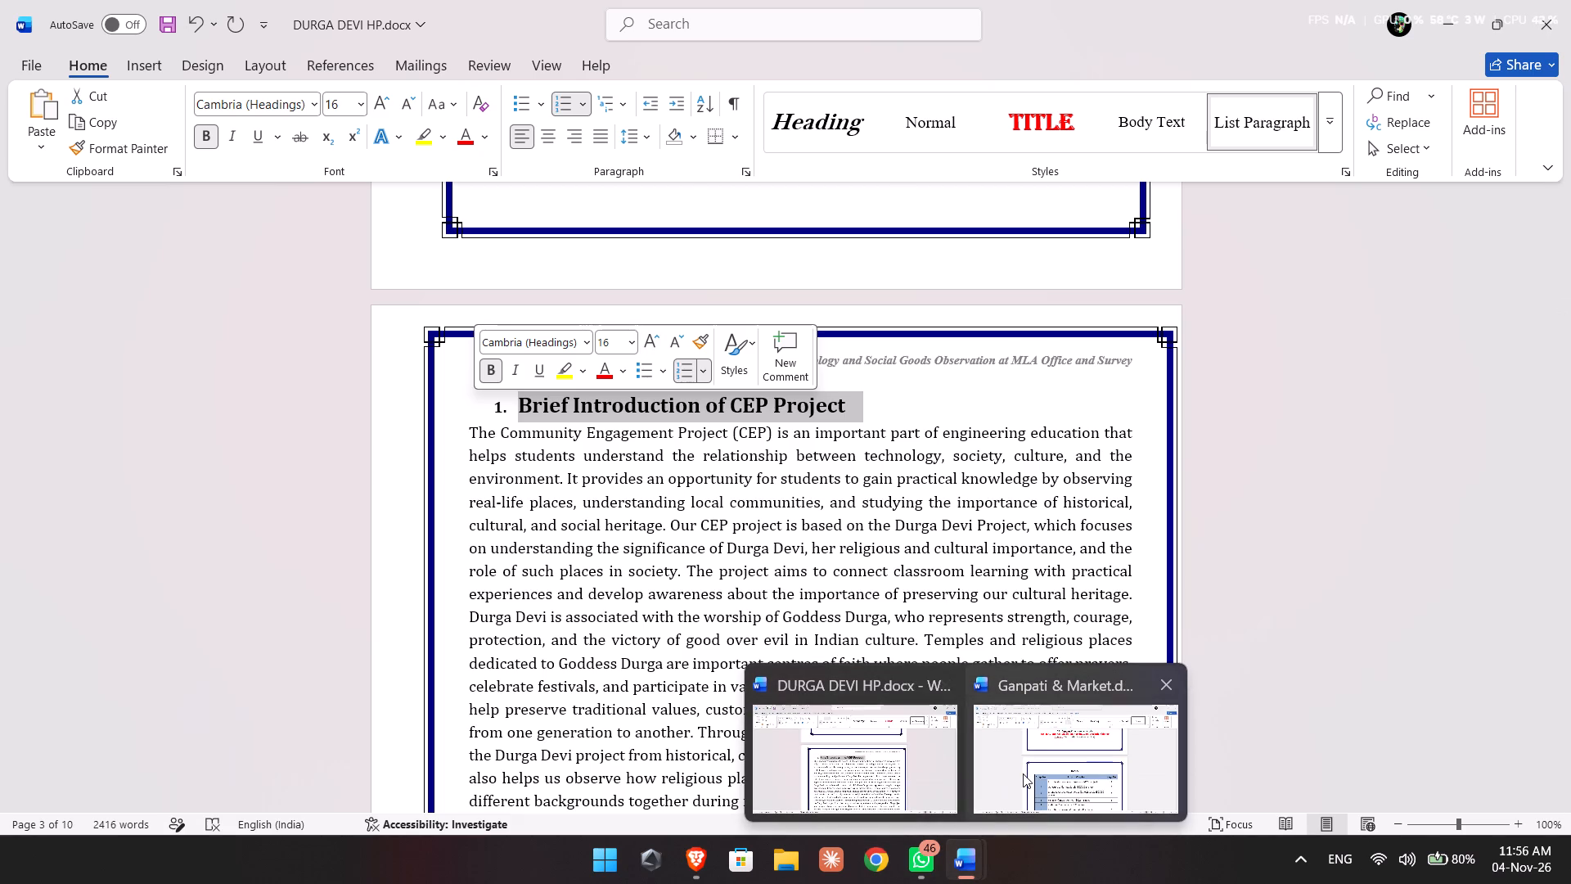
Switch to Ganpati & Market.docx, check the font size of its introduction heading, and return to DURGA DEVI HP.docx.
click(1023, 773)
scroll(822, 549, down, 3)
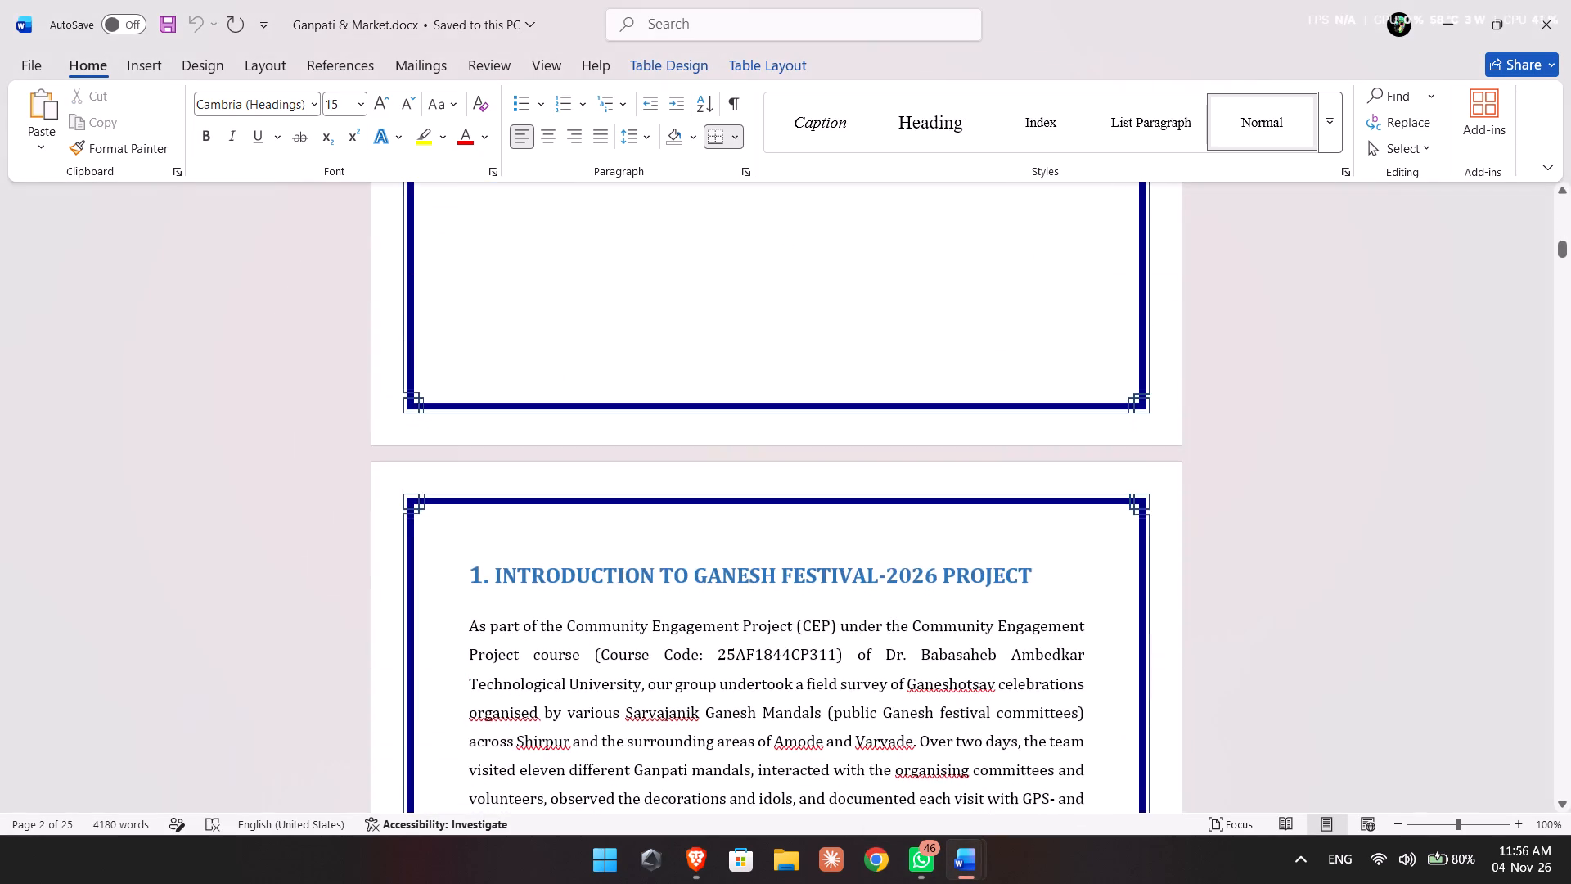
click(822, 549)
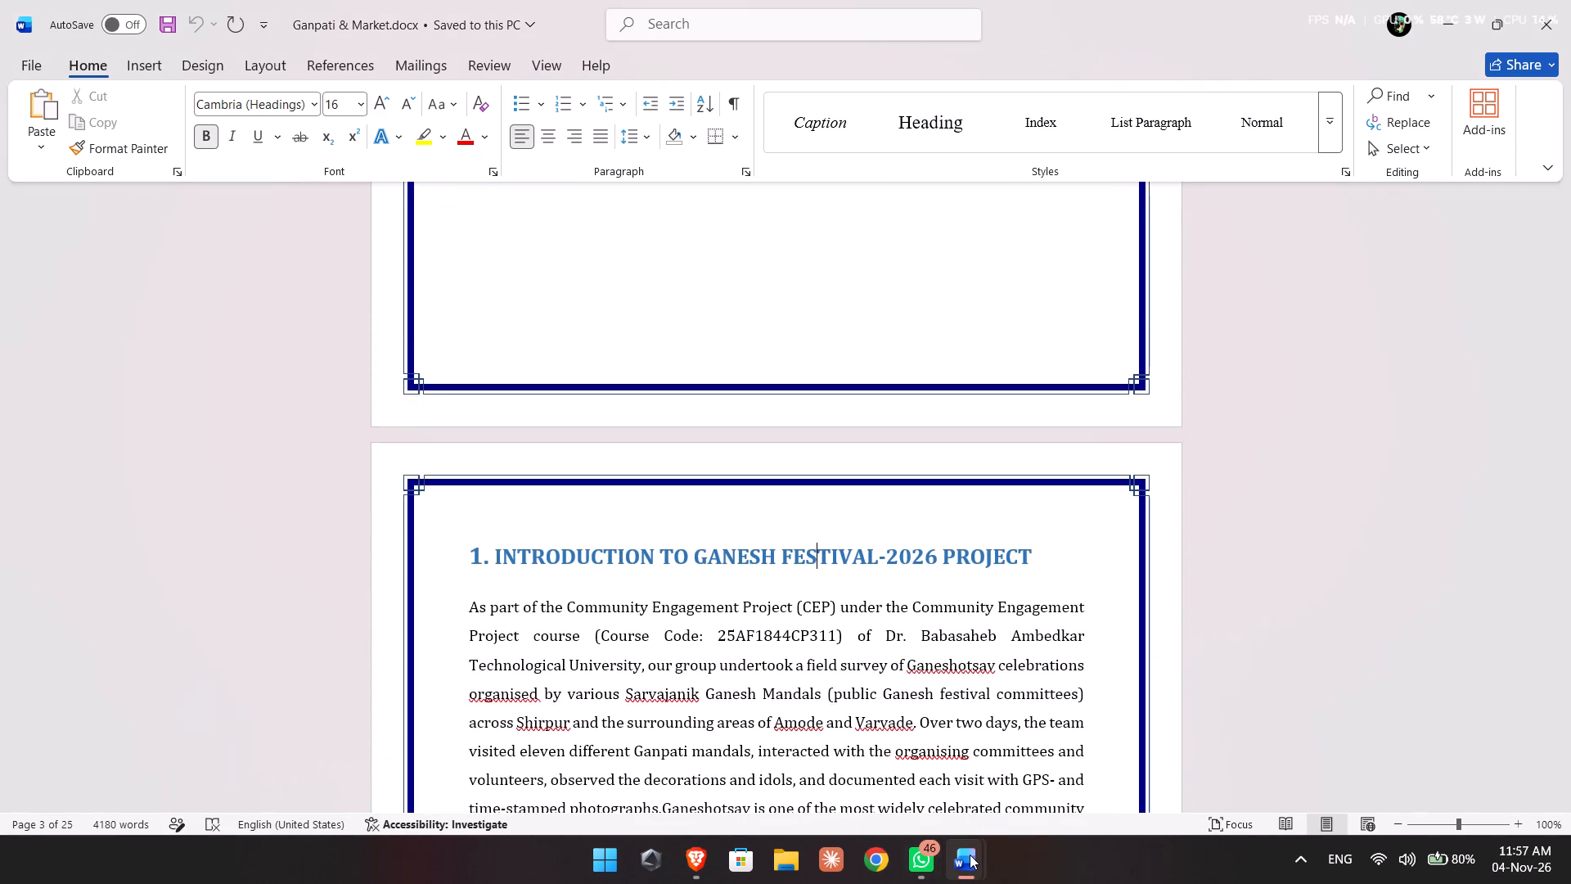
click(880, 795)
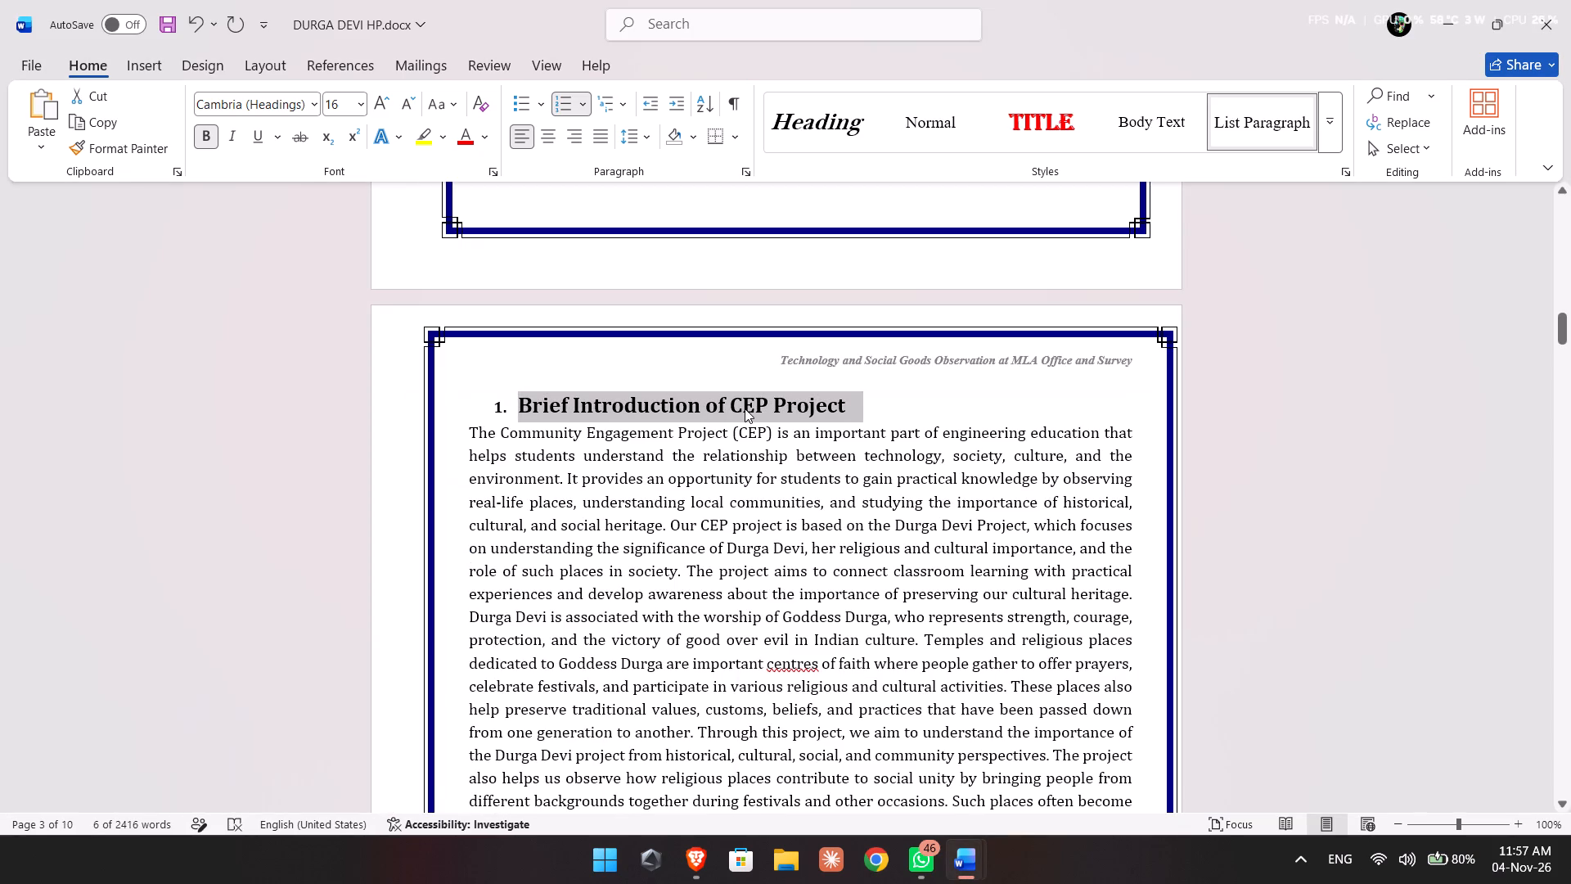
Increase the list number "1." of the "Brief Introduction of CEP Project" heading to font size 16.
double_click(494, 401)
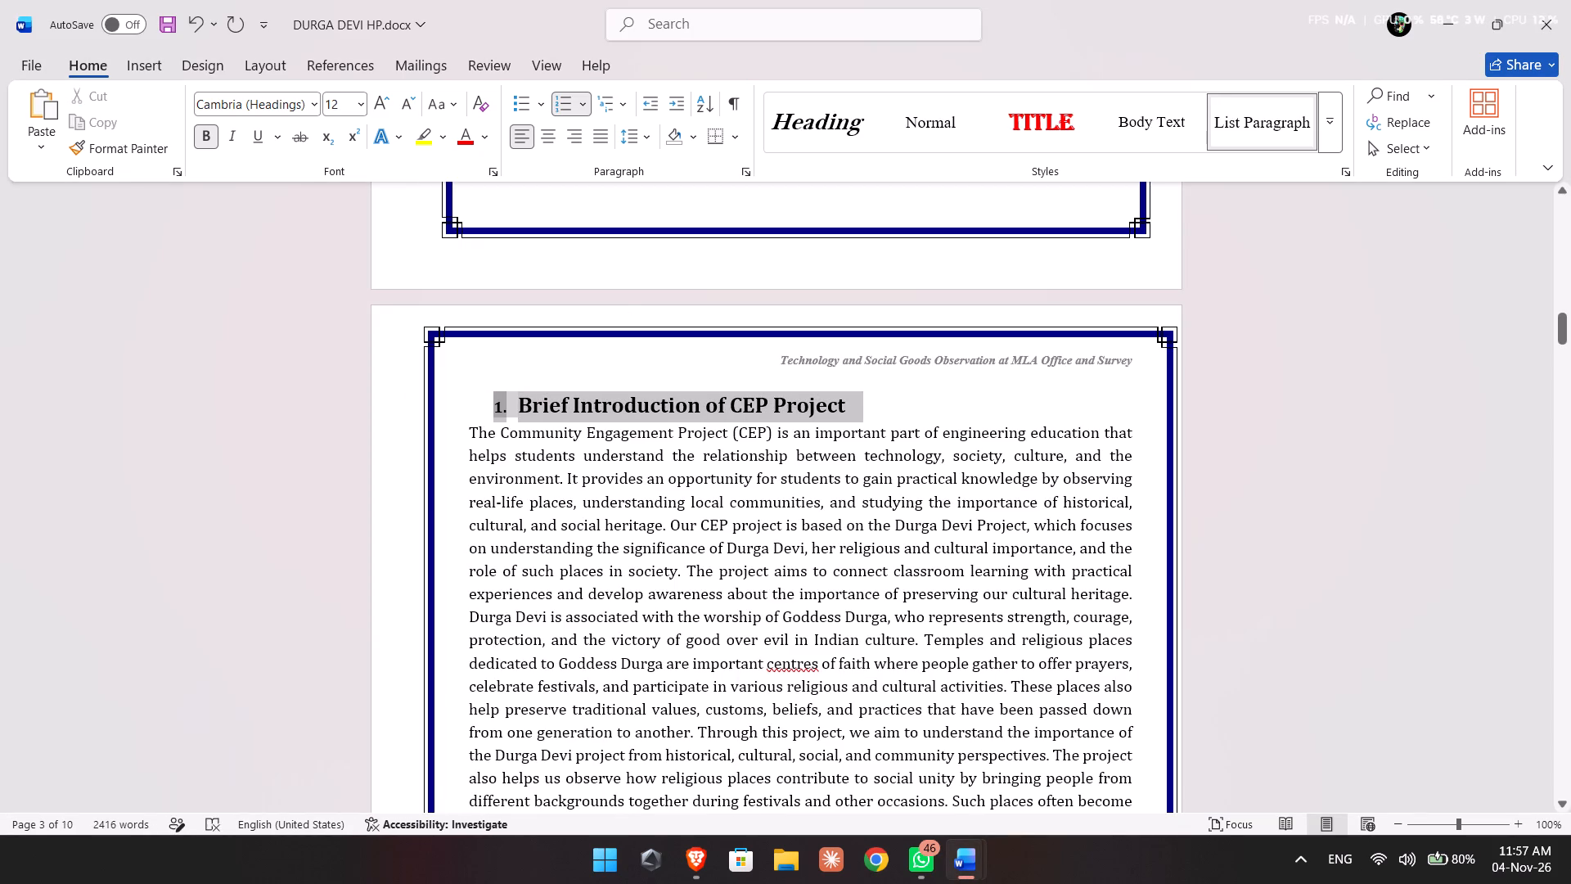
click(381, 98)
click(383, 101)
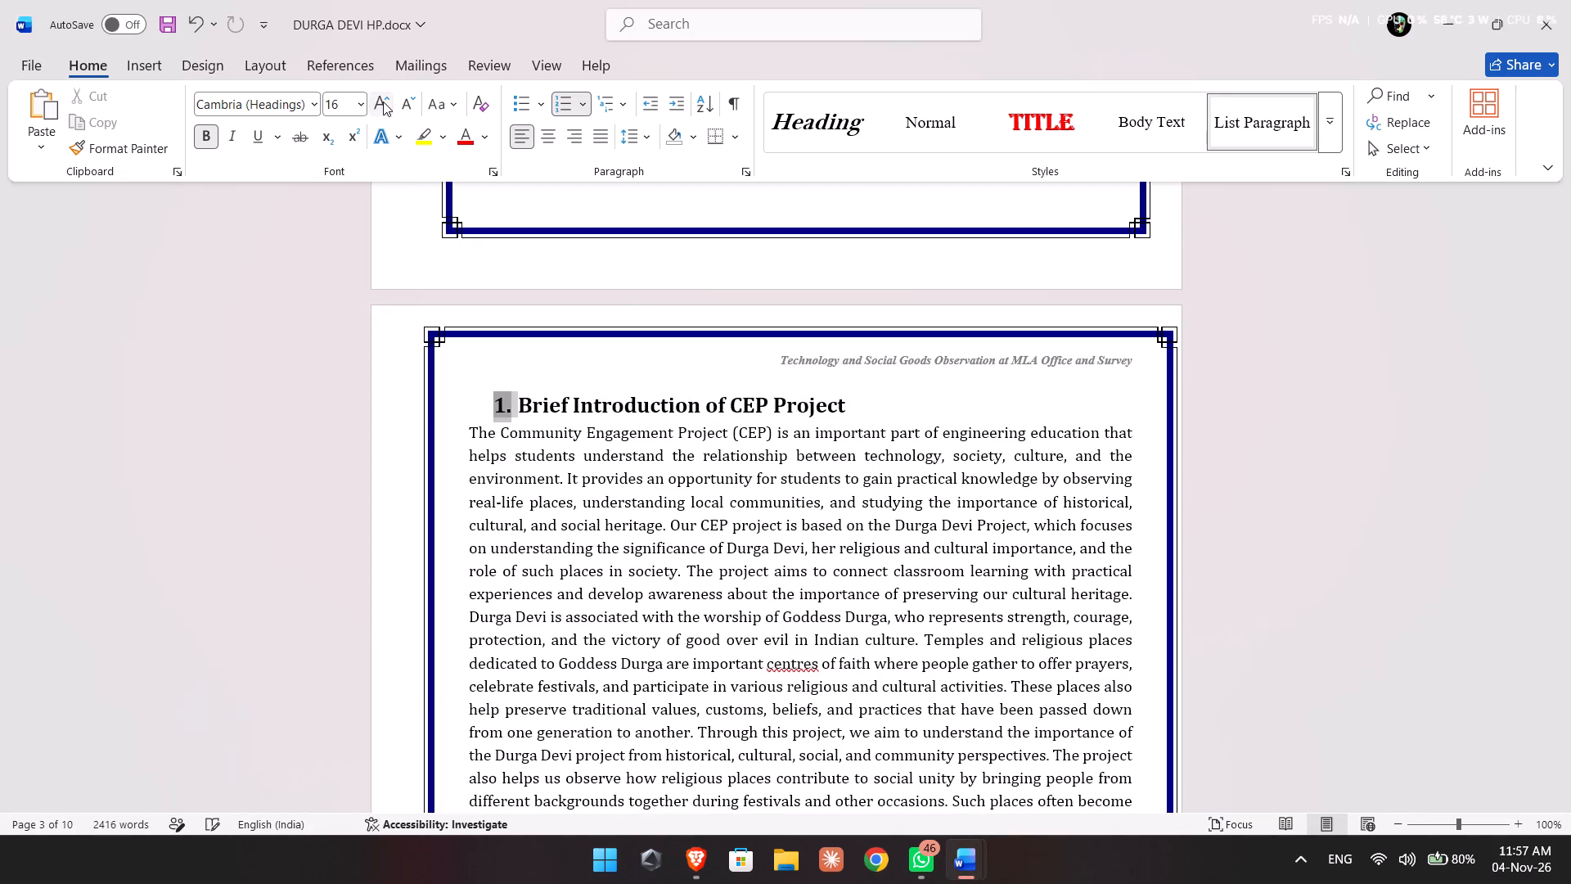
click(763, 531)
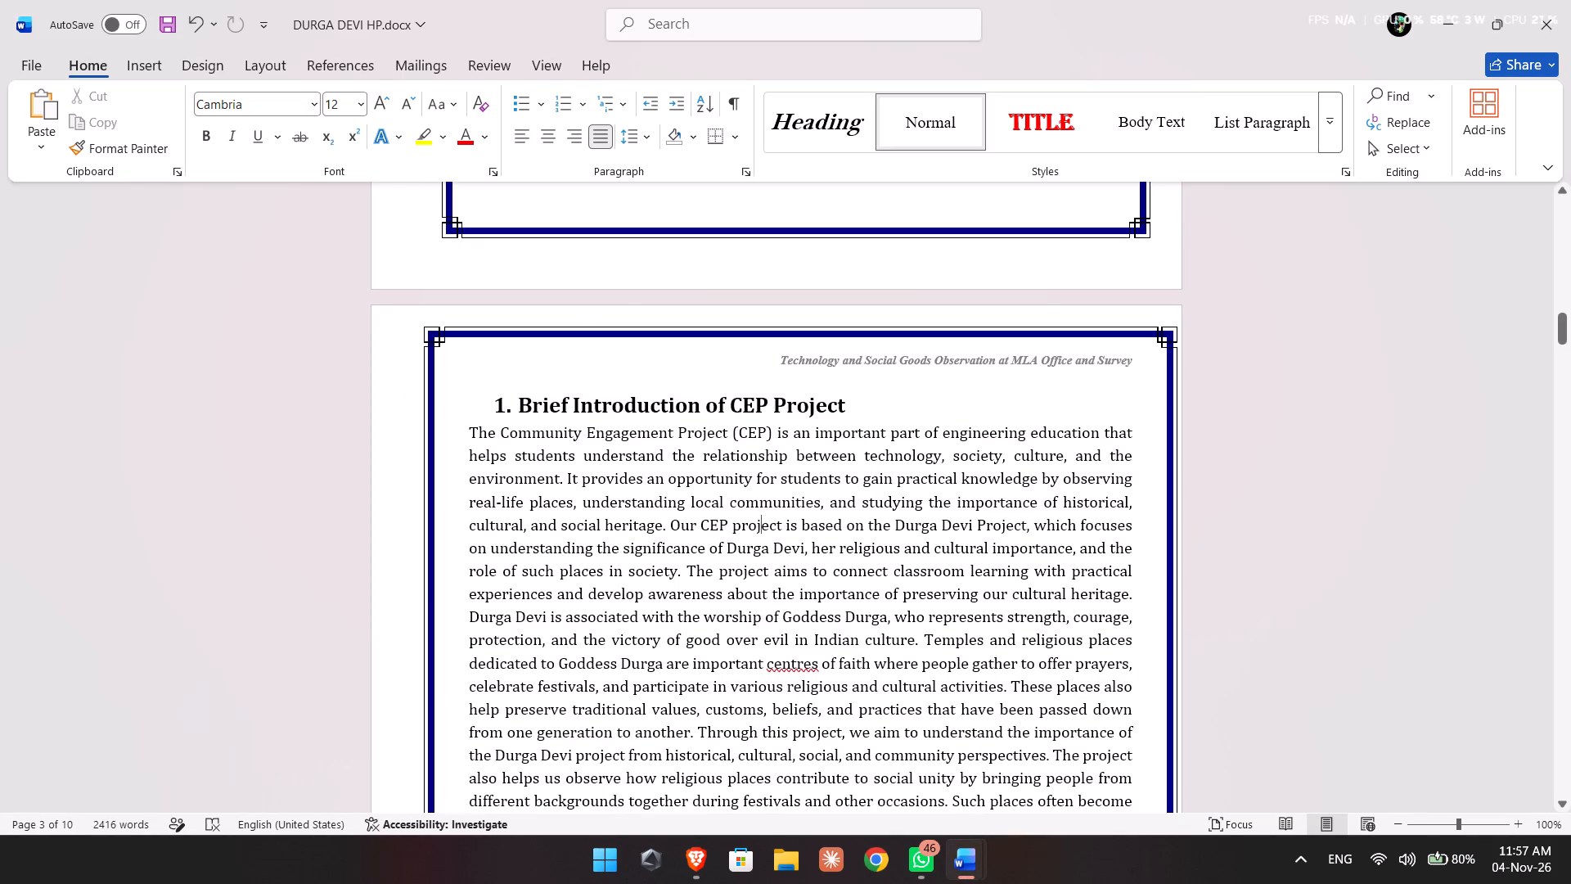
Set the line spacing of the whole introduction paragraph under the chapter 1 heading to 1.5.
drag(470, 424, 983, 813)
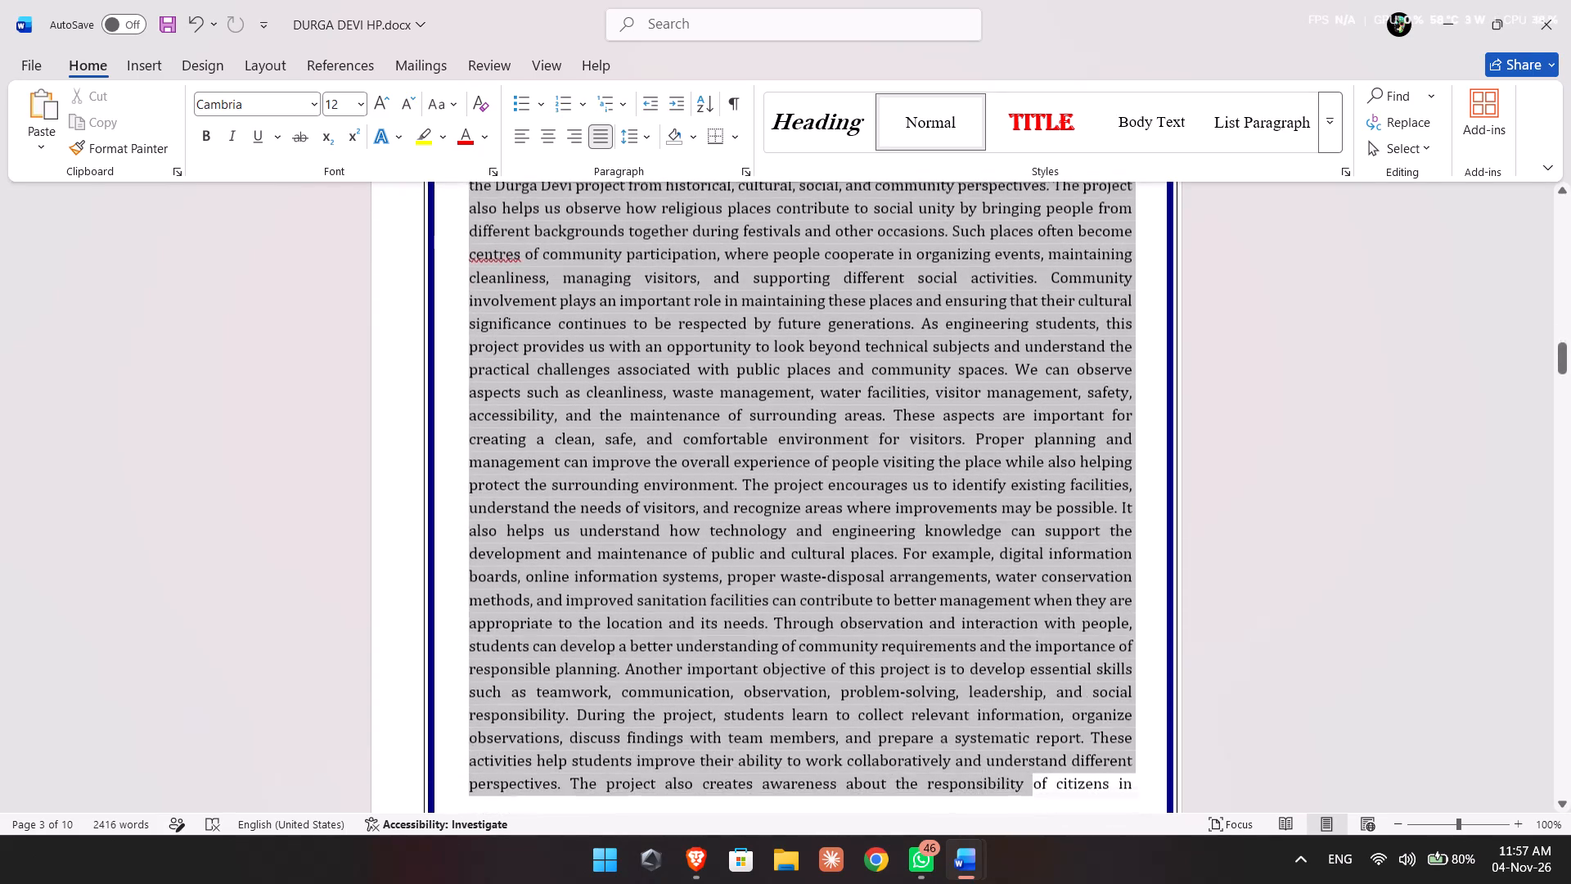
drag(983, 813, 795, 381)
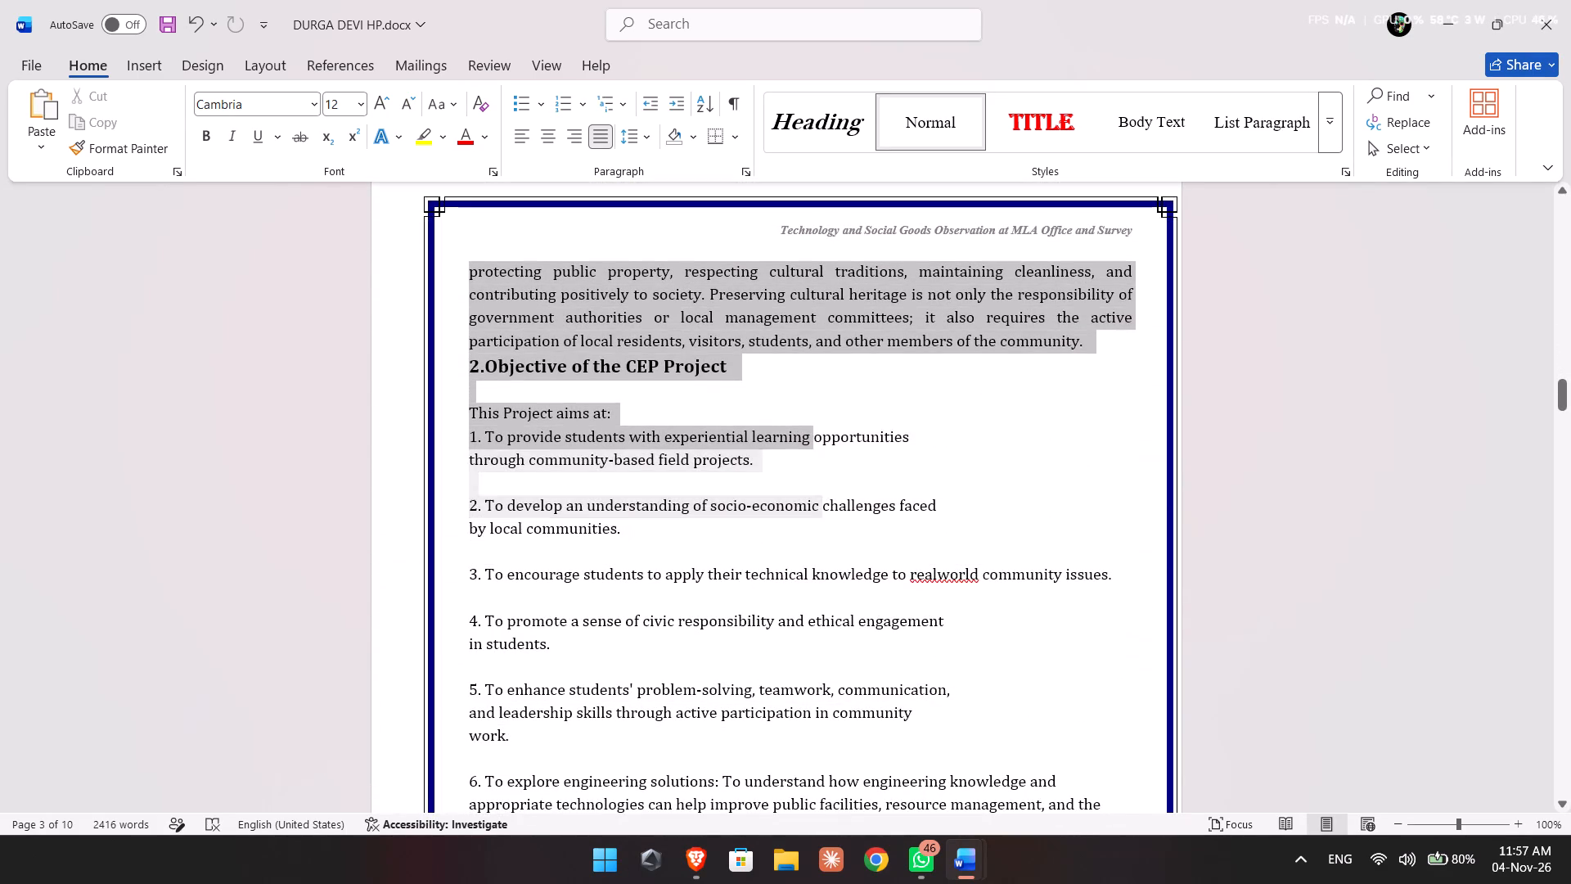
drag(795, 381, 1081, 345)
scroll(939, 315, up, 3)
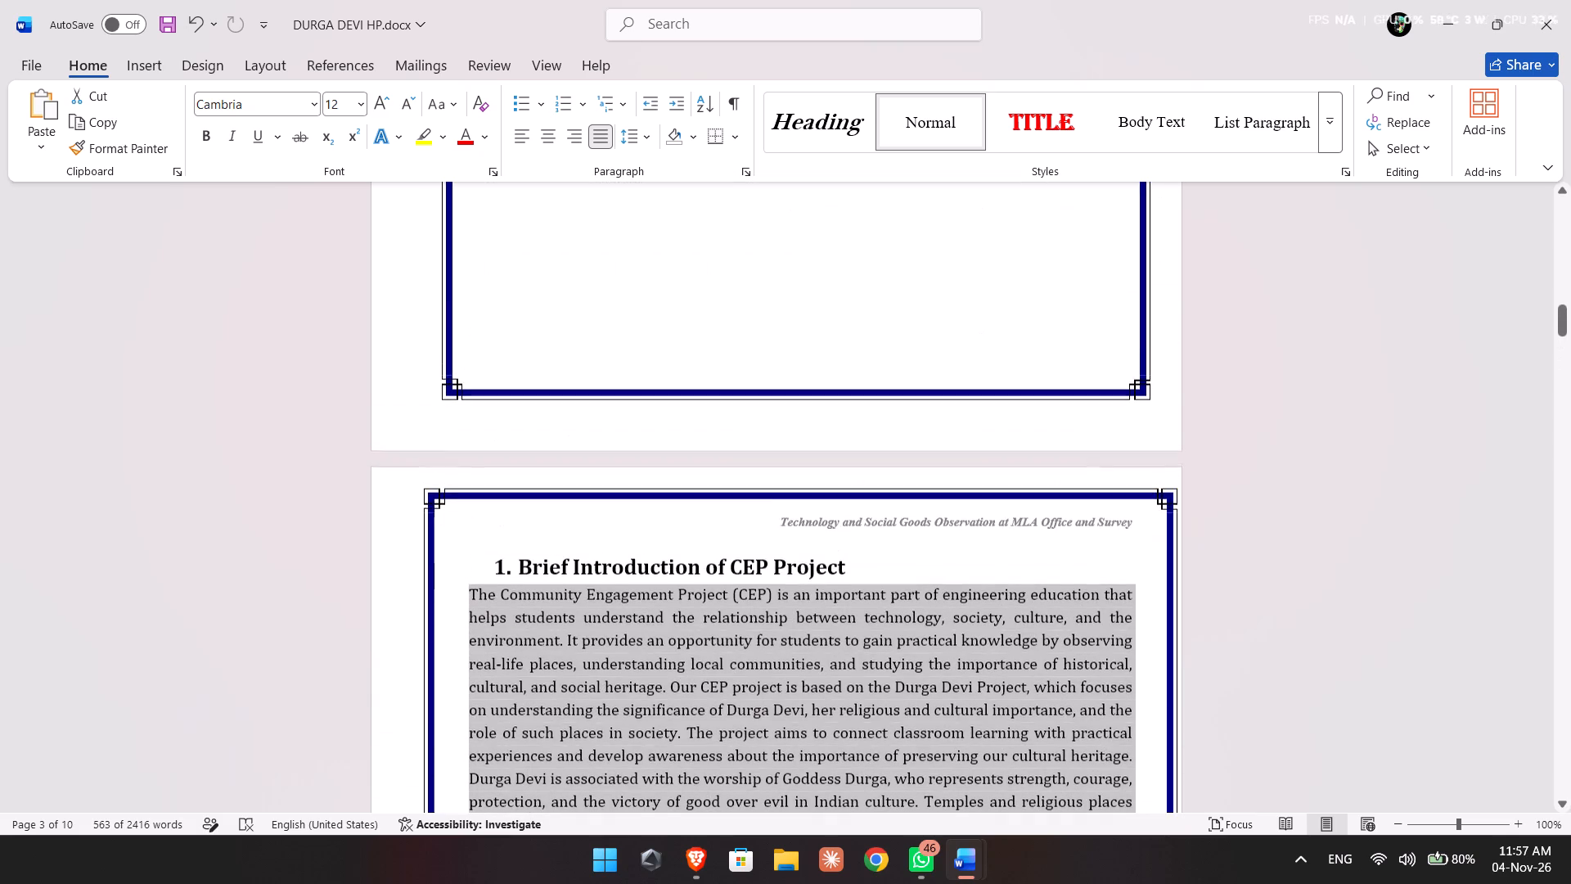
click(646, 144)
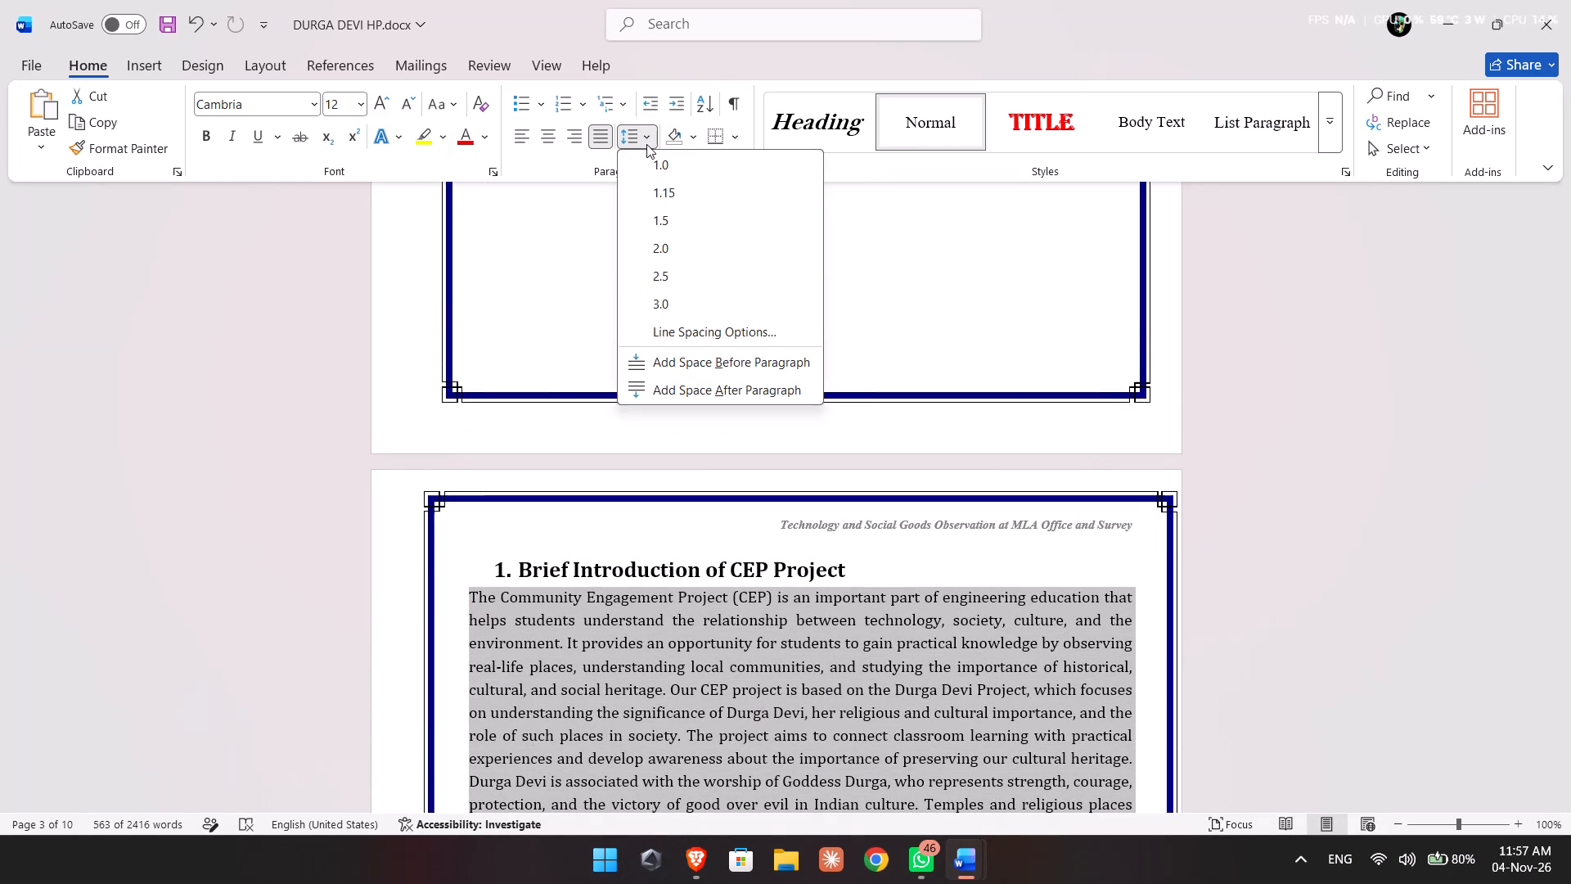
click(675, 214)
Delete the introduction's ending from "and improved sanitation facilities" through "members of the community", and end the text with "methods.".
scroll(746, 459, down, 1)
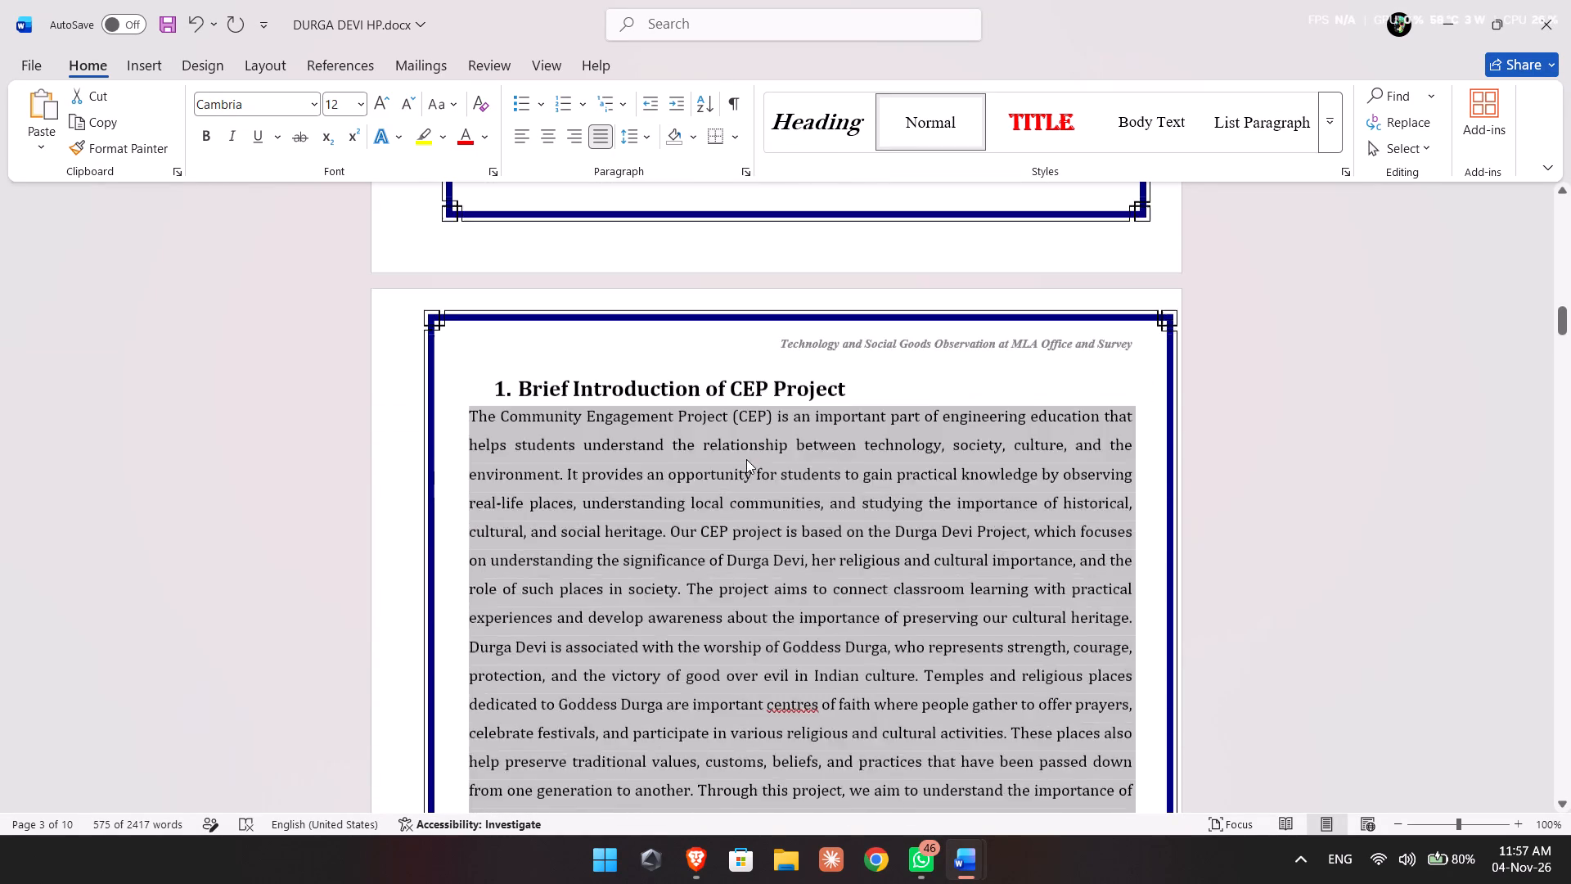
scroll(746, 459, down, 3)
click(912, 528)
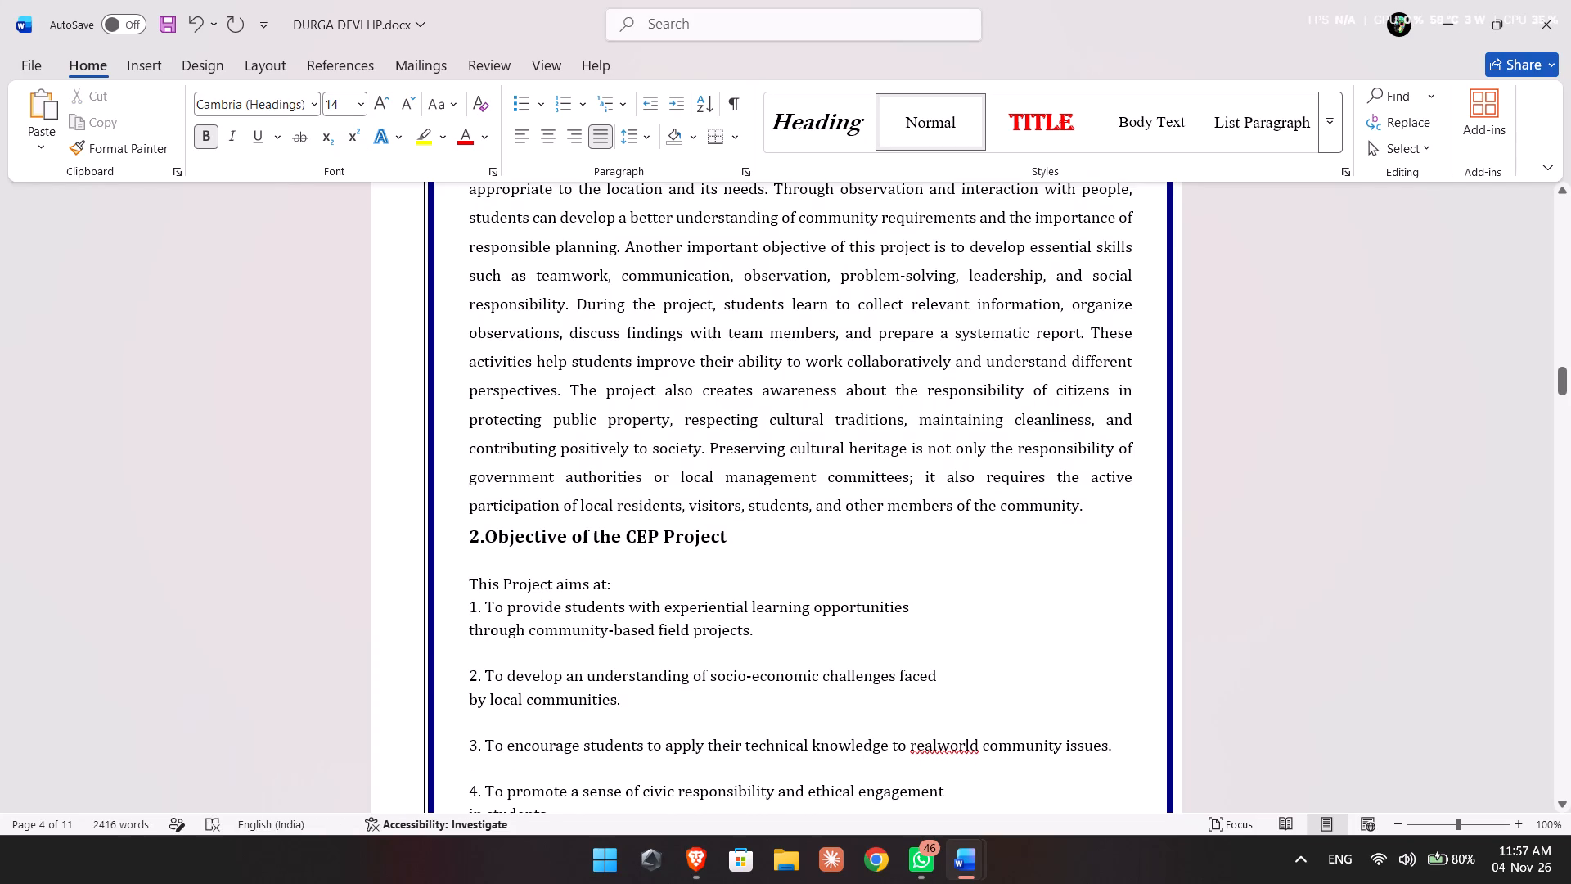
drag(1093, 518, 548, 270)
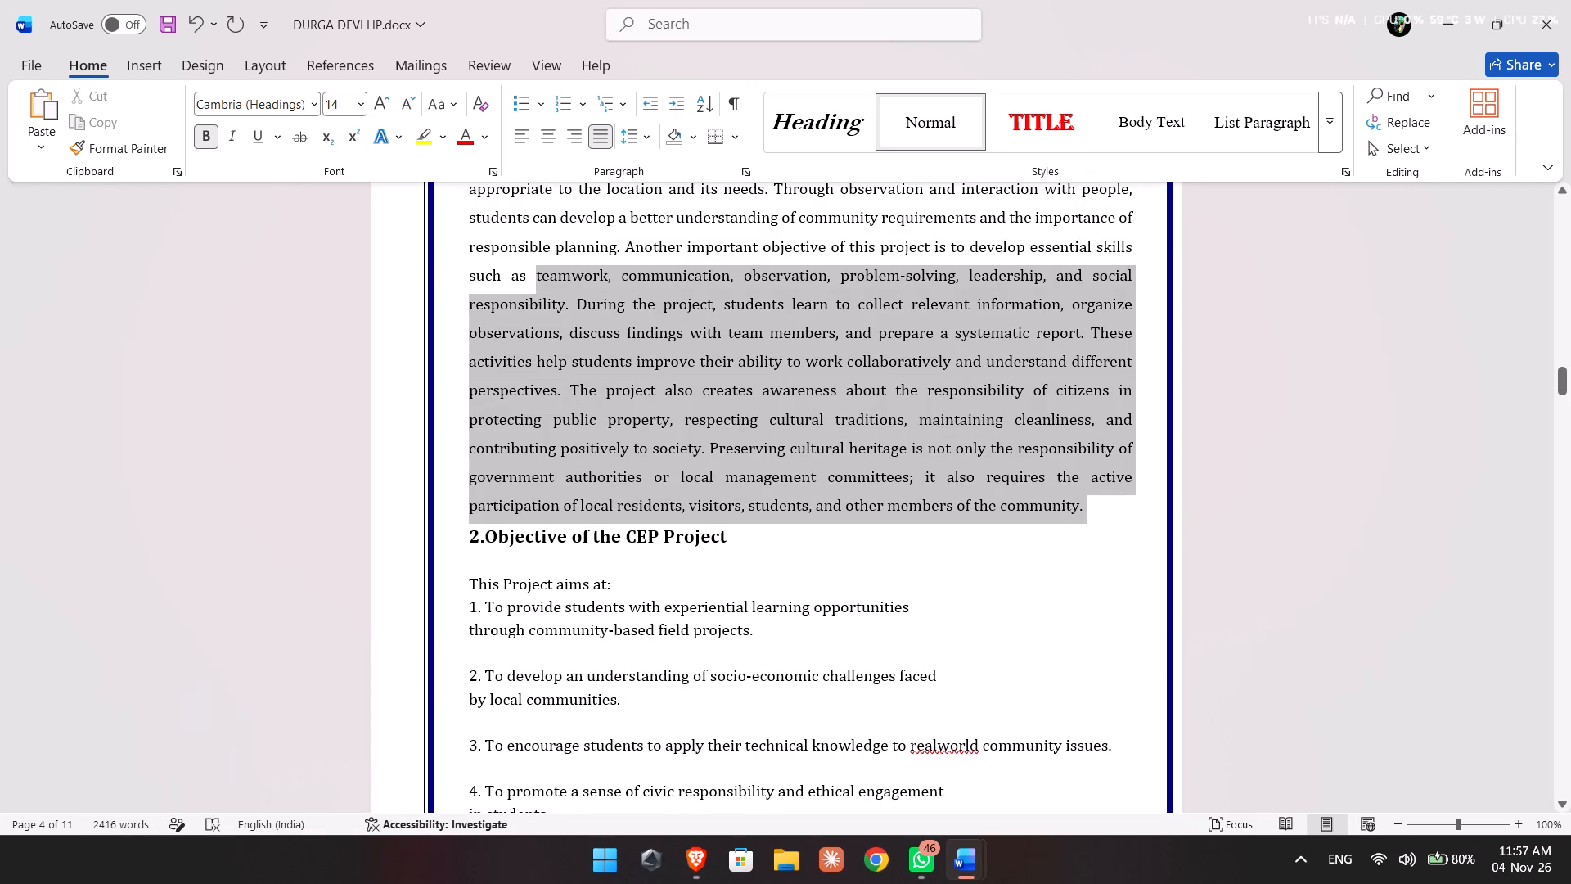
drag(548, 270, 524, 187)
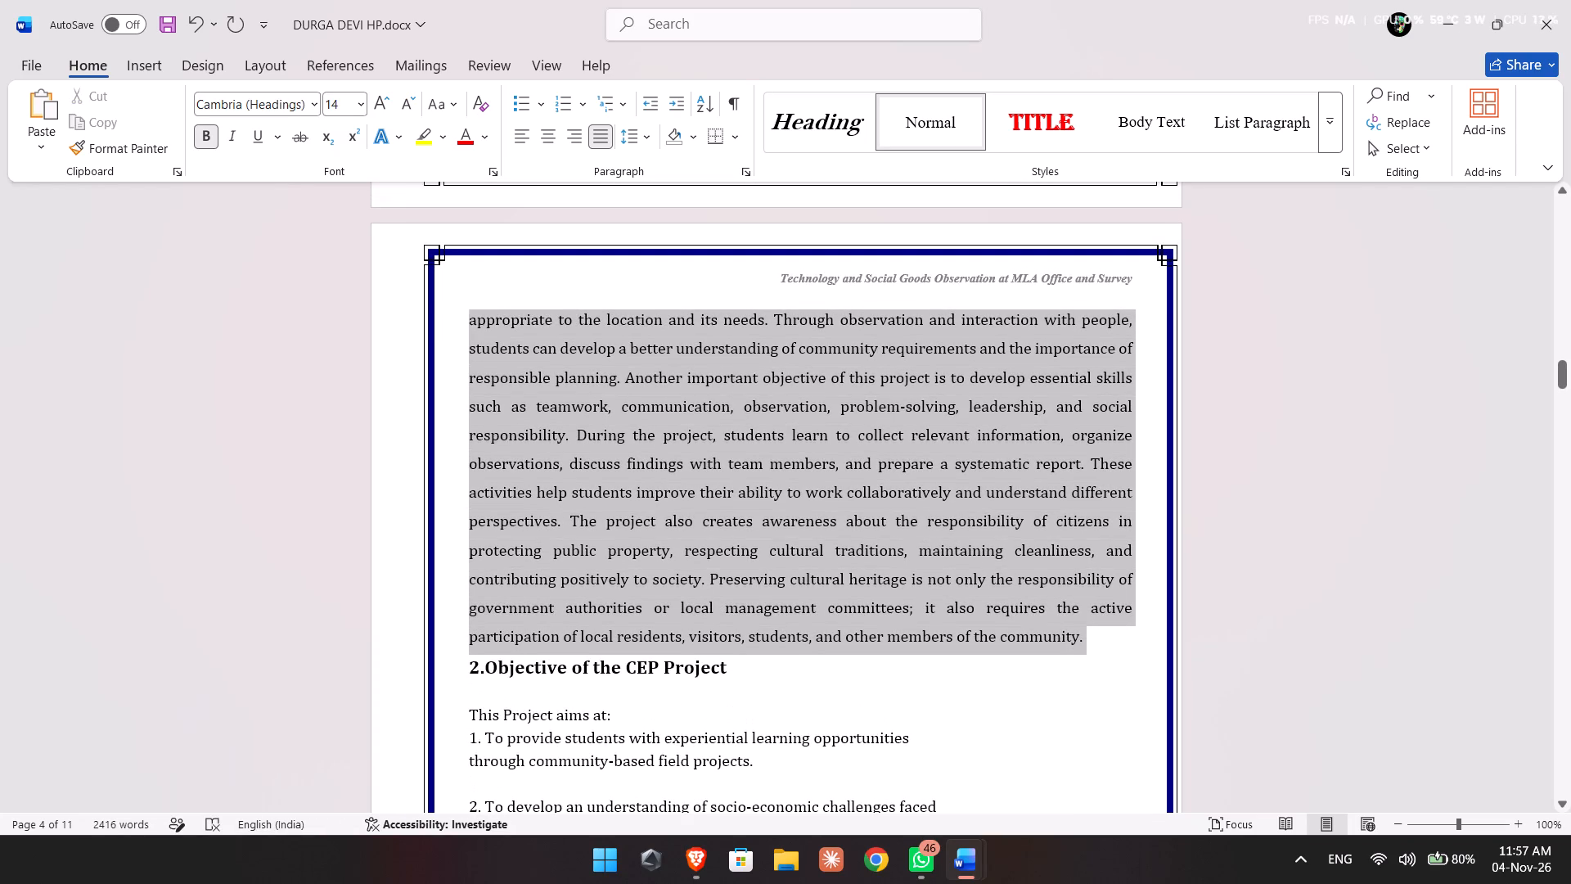
drag(524, 187, 957, 322)
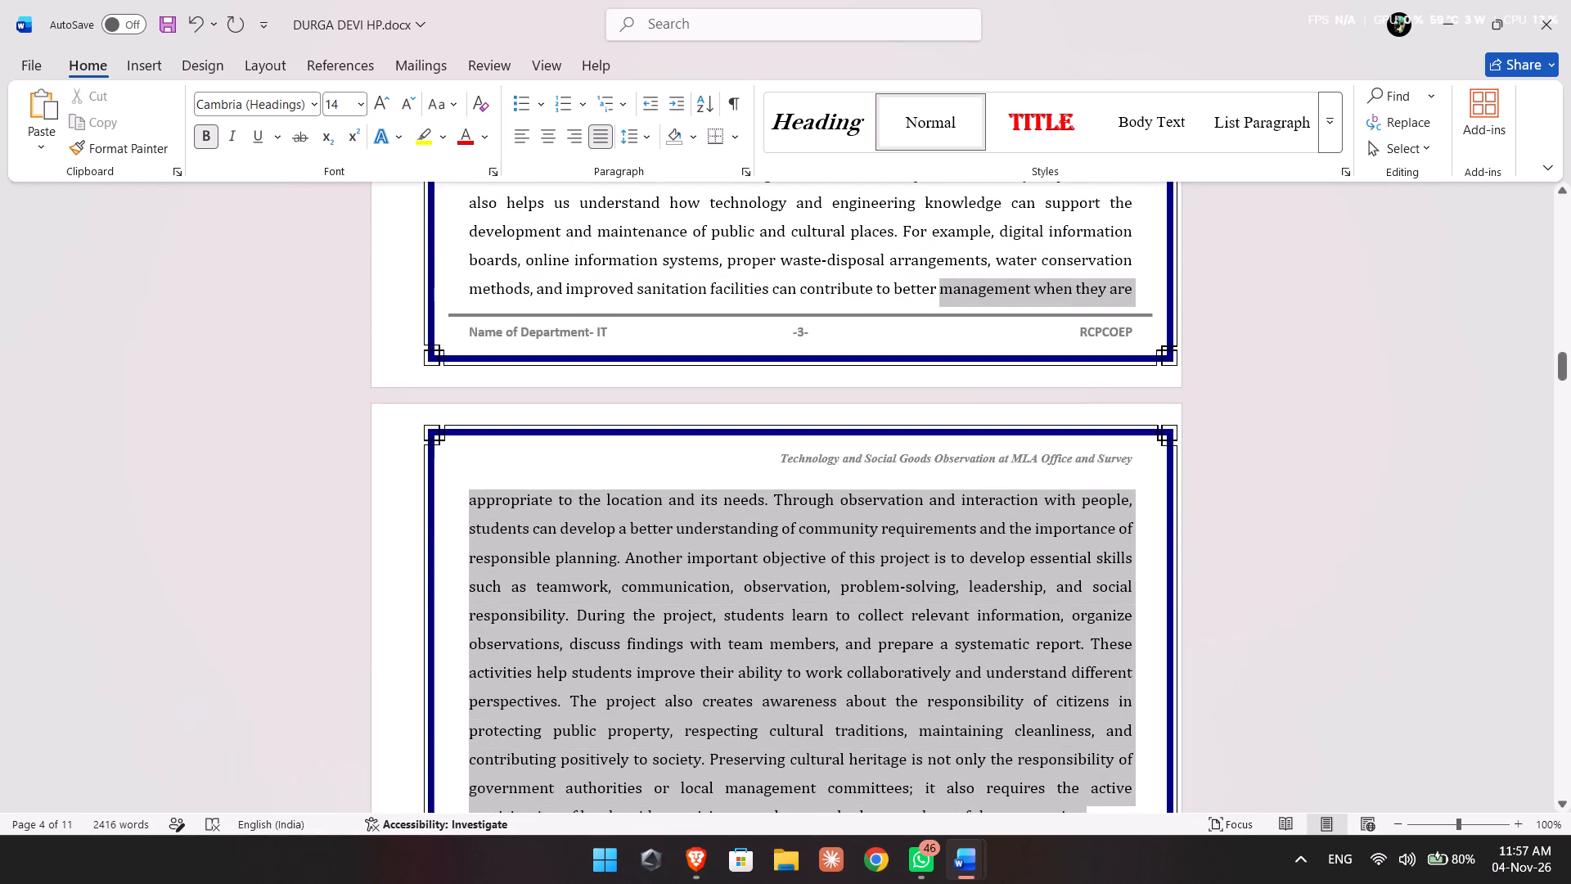
drag(957, 322, 855, 291)
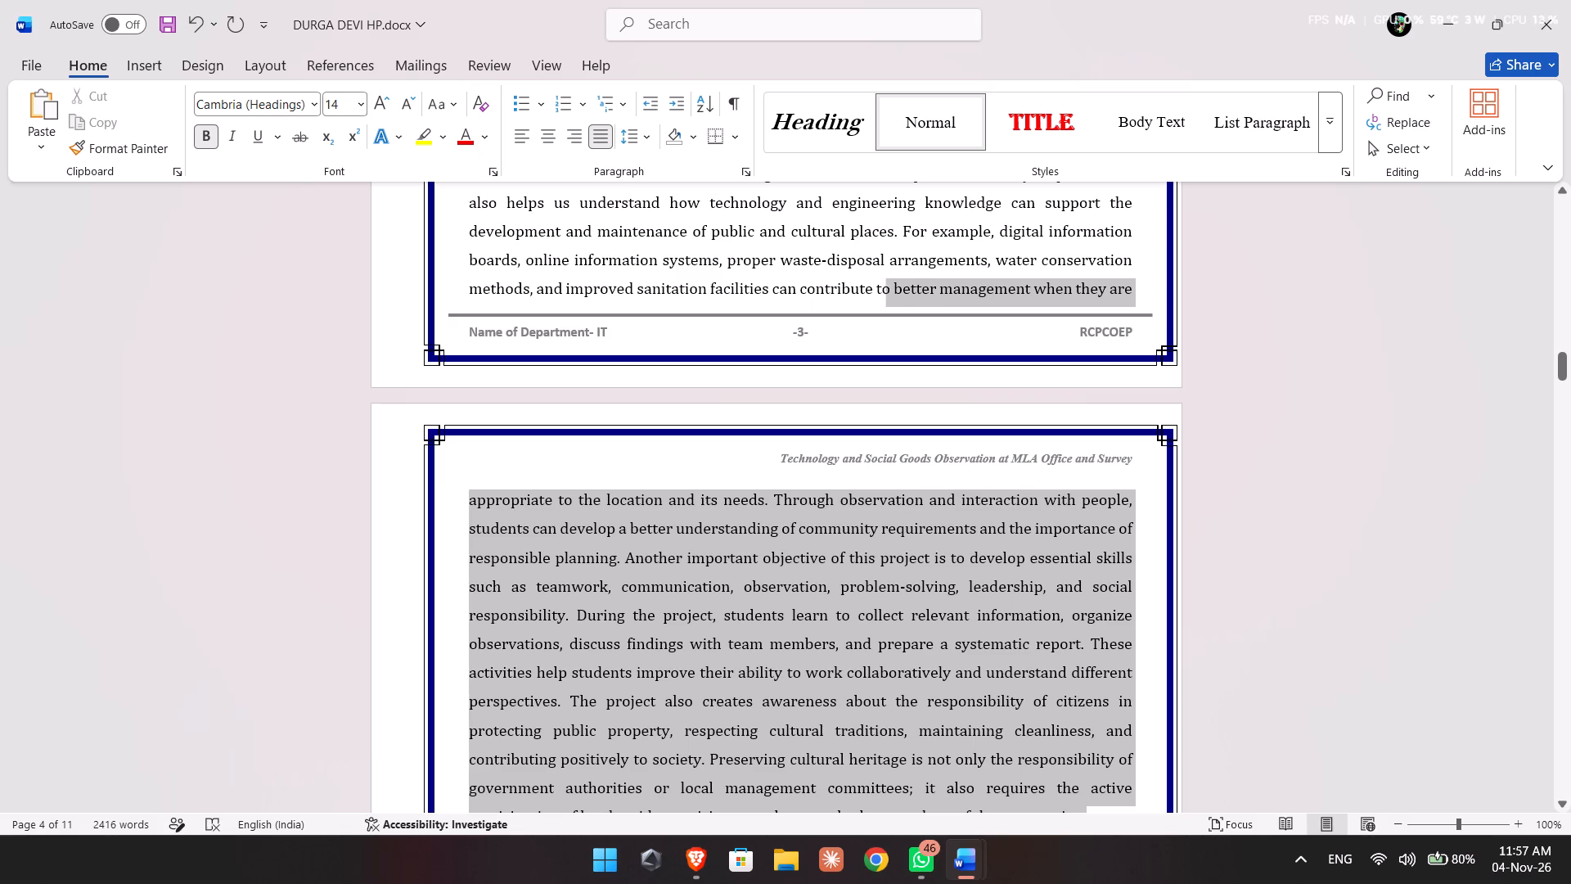
drag(855, 291, 1011, 300)
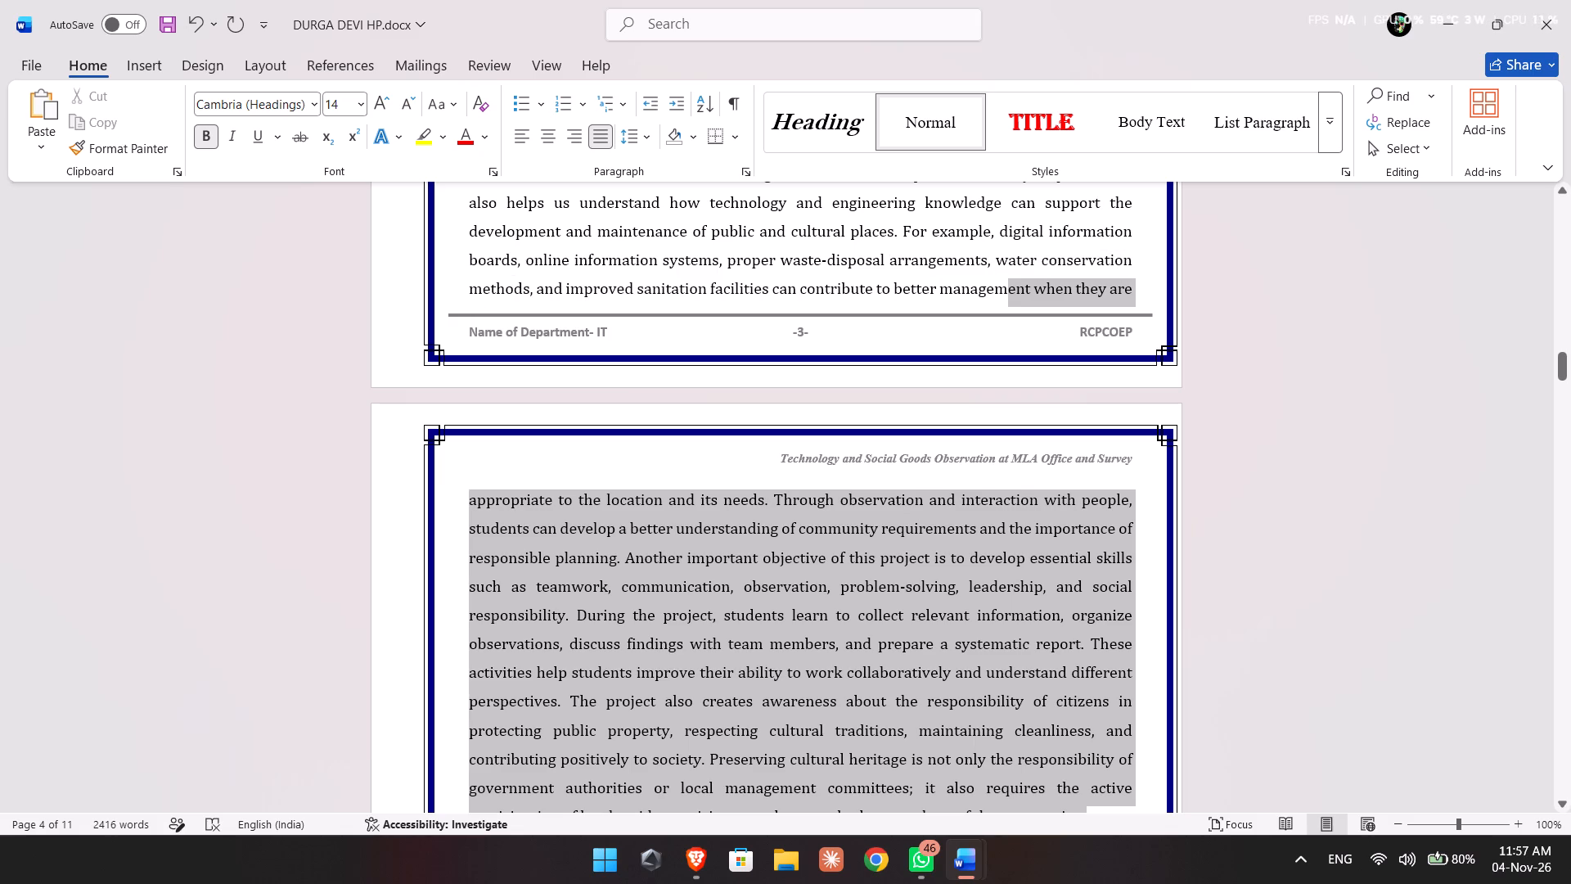
drag(1011, 300, 580, 307)
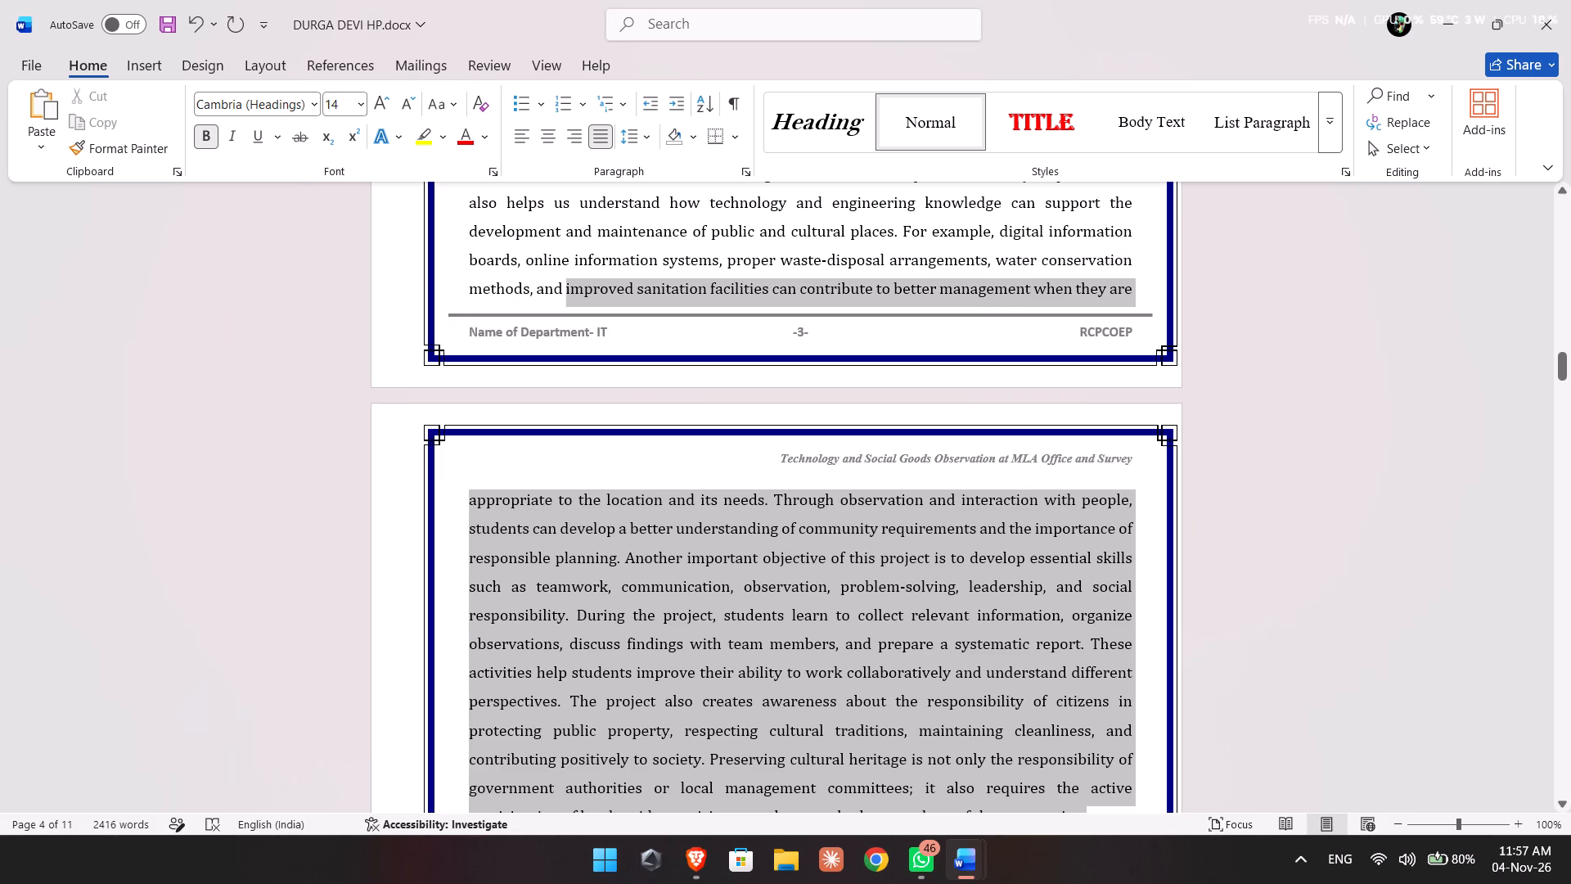
drag(580, 307, 546, 300)
key(BackSpace)
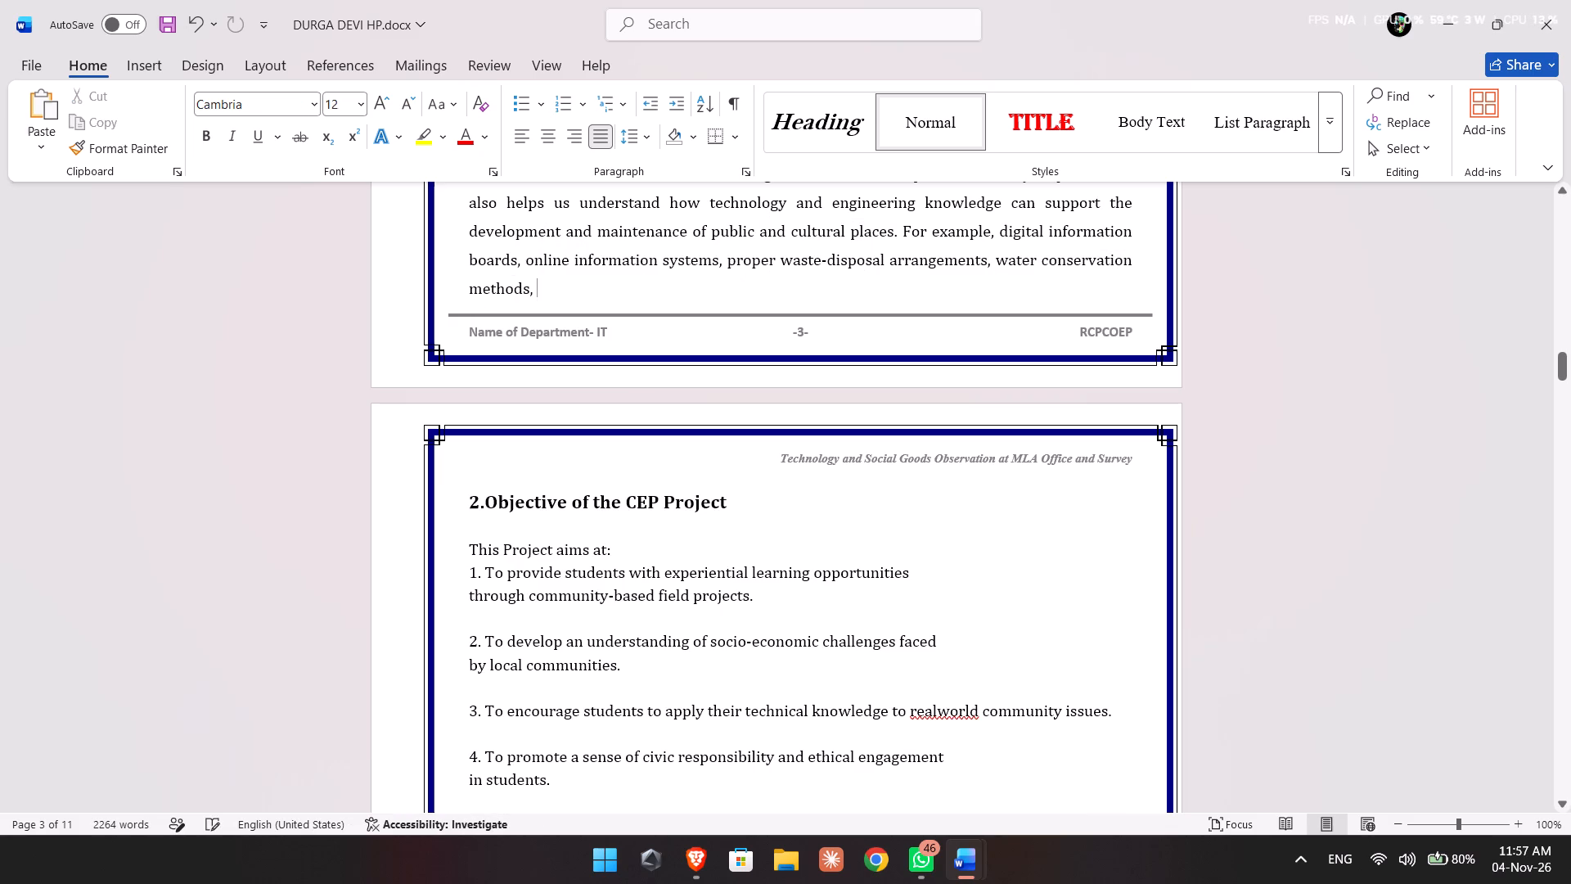
key(BackSpace)
key(BackSpace)
key(period)
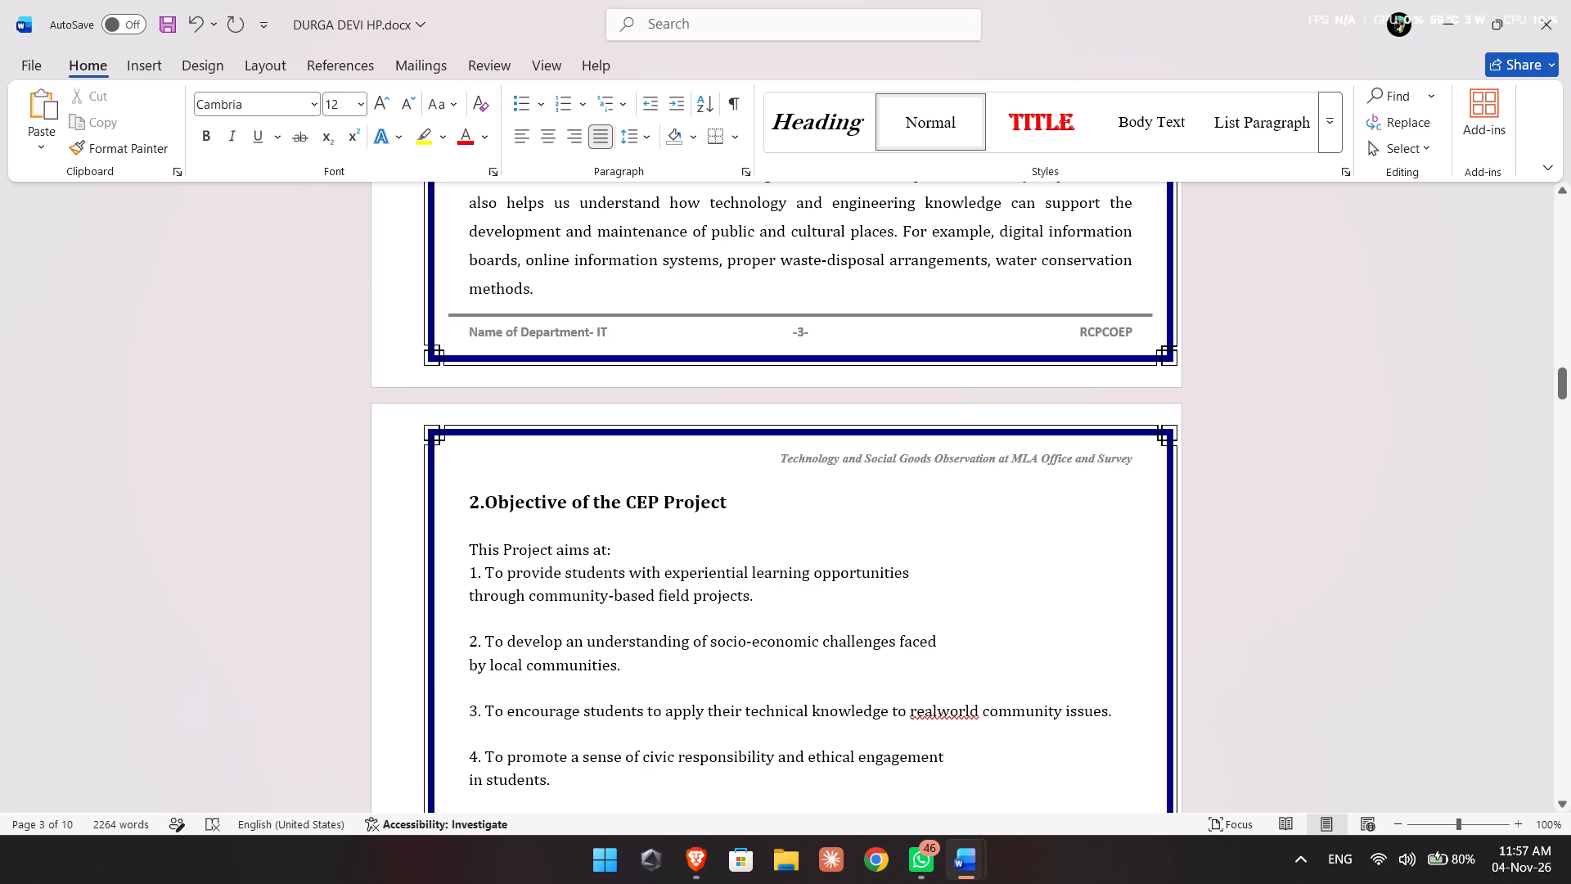
Copy the words "Navratri Festival 2026 Project" from the chapter 1 title in the index table.
scroll(731, 497, up, 4)
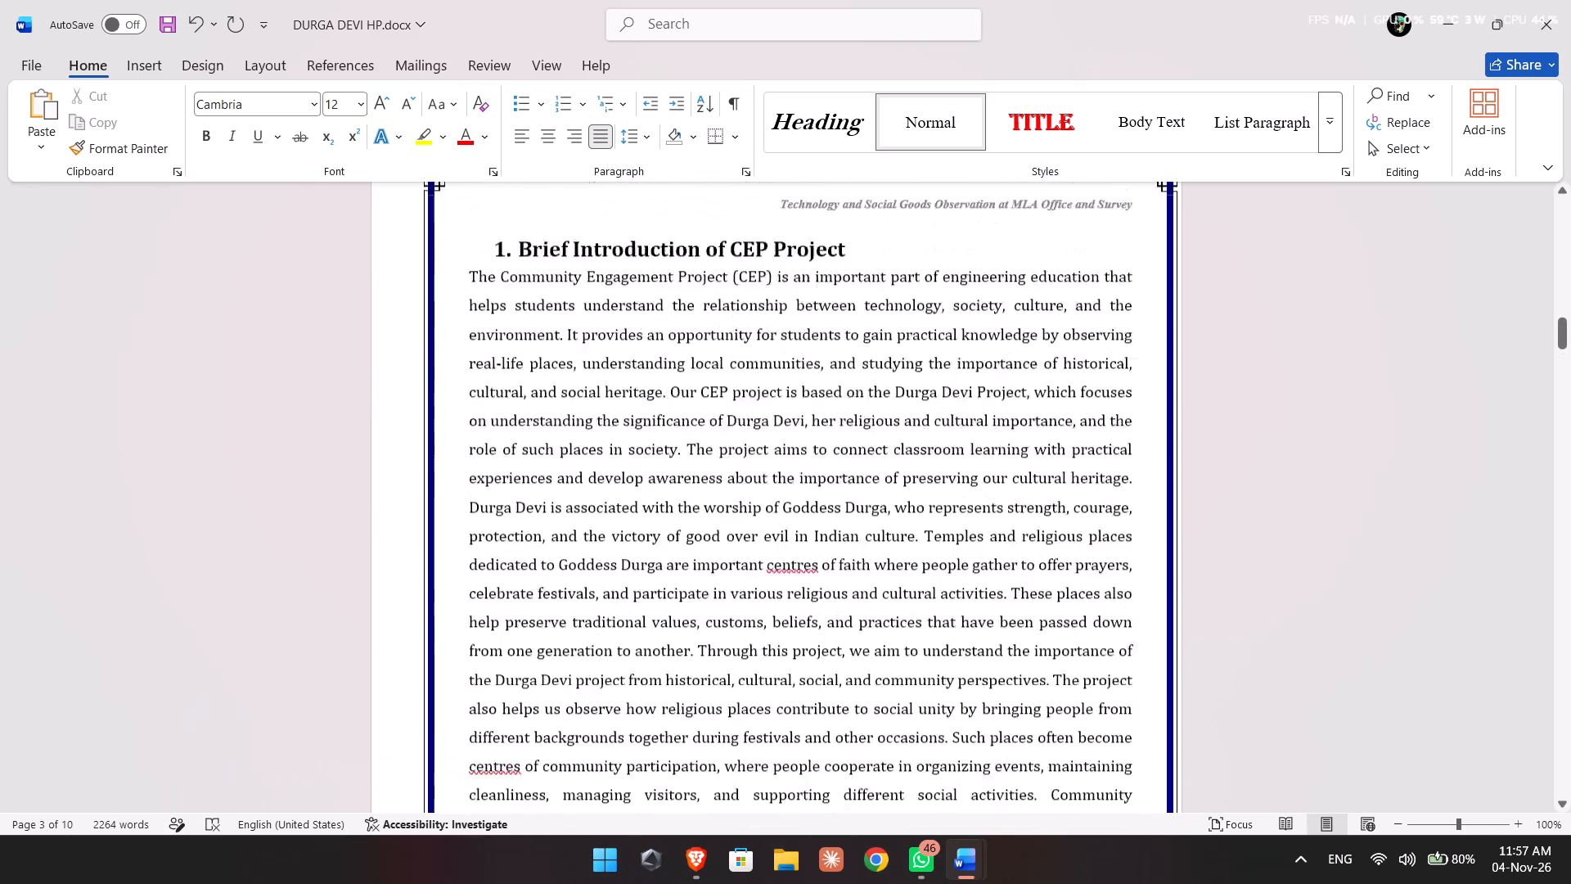
scroll(731, 497, up, 4)
scroll(731, 497, down, 1)
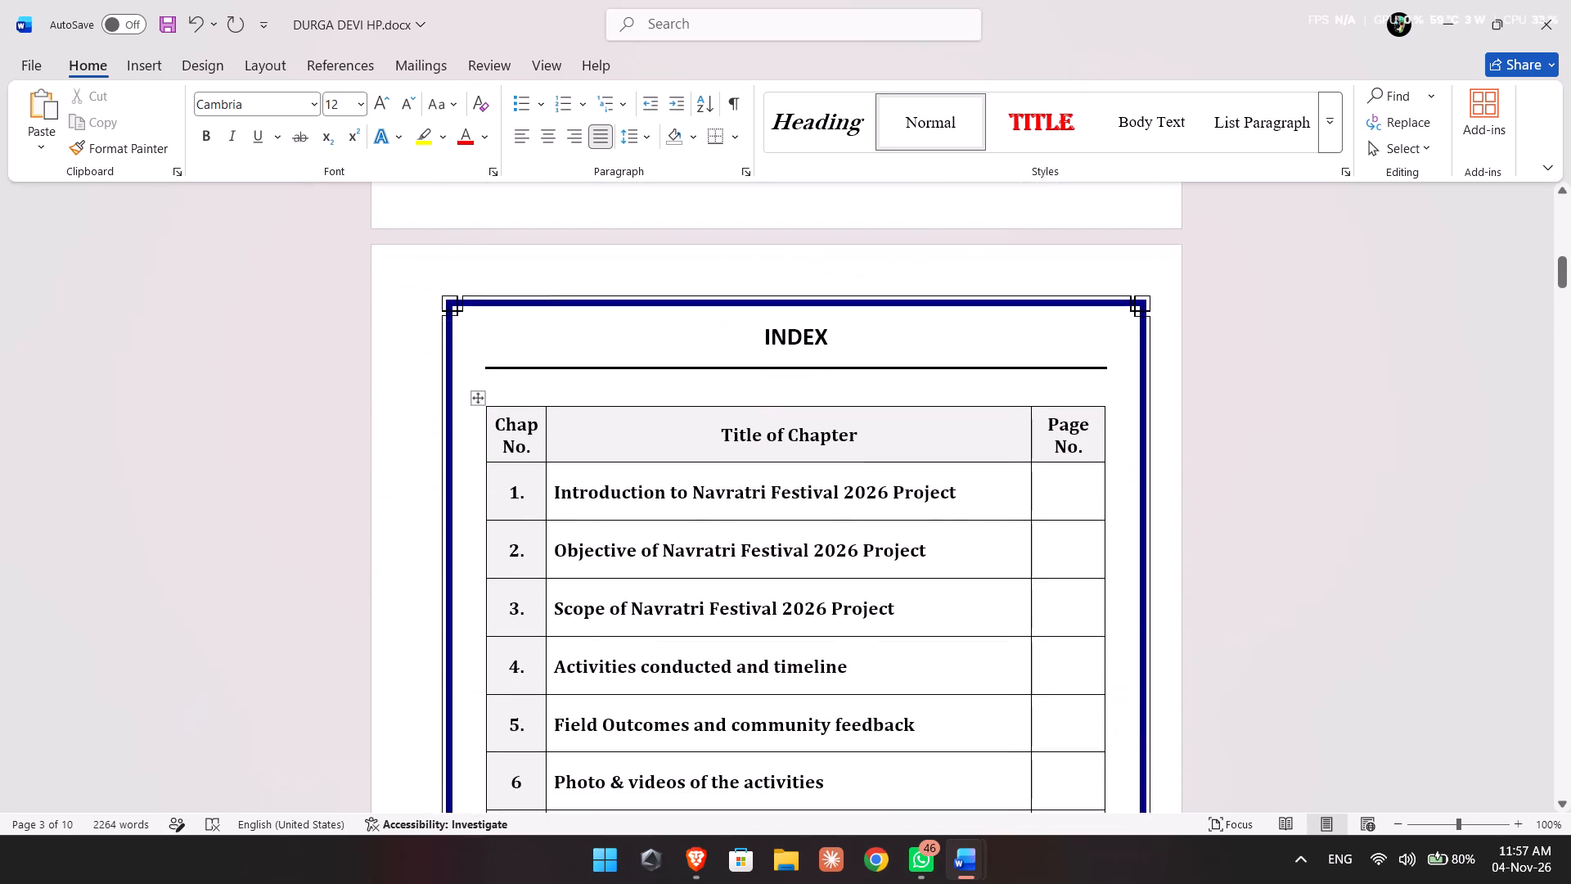
drag(923, 547, 570, 544)
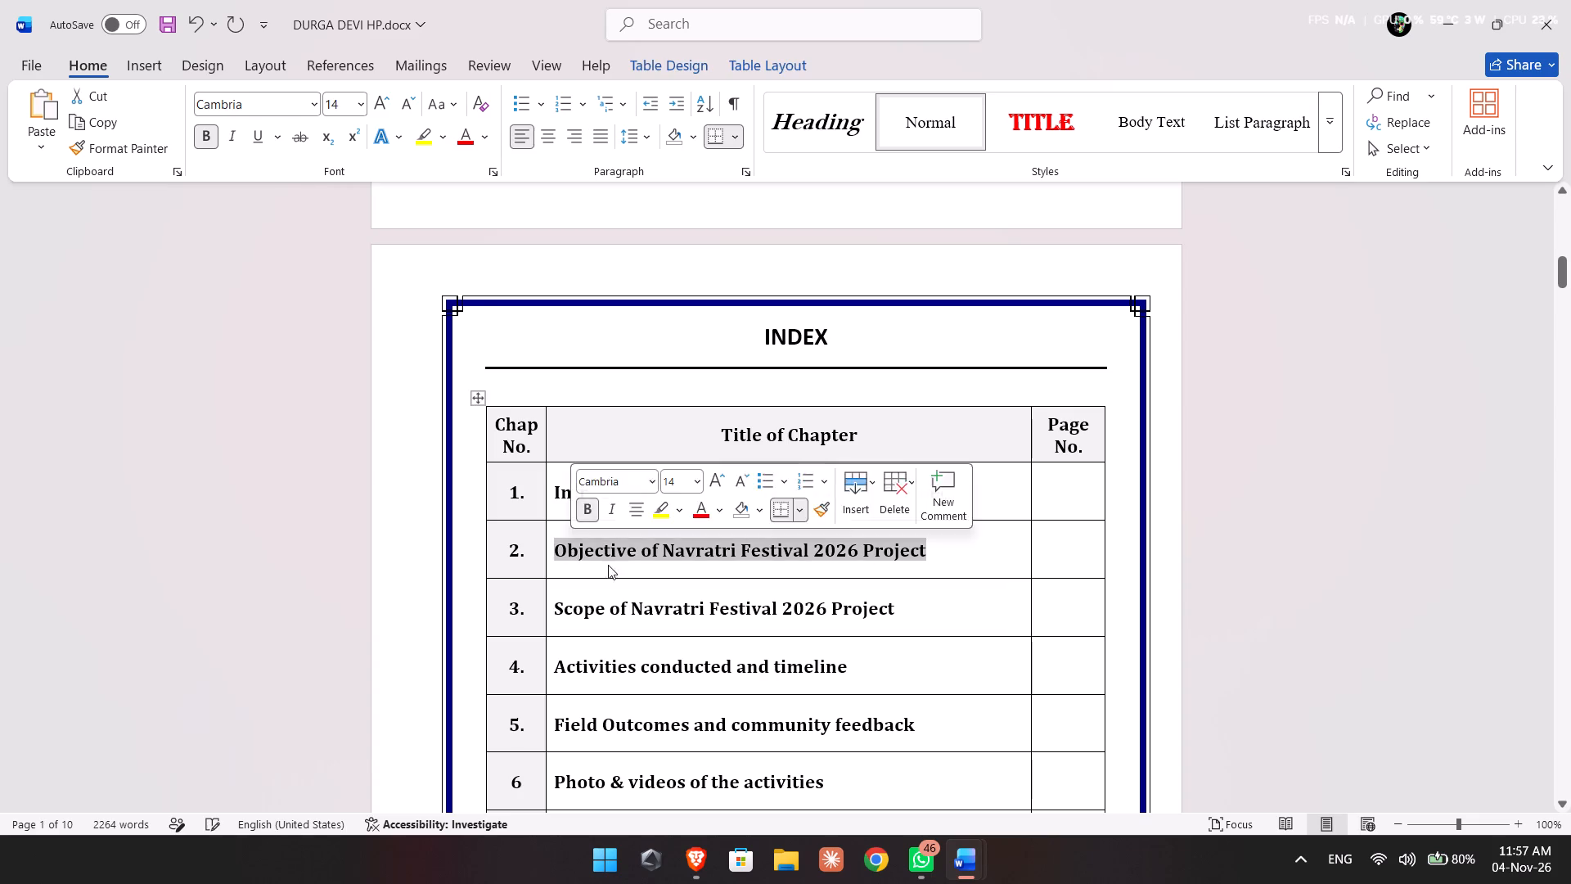
scroll(698, 637, down, 2)
scroll(698, 637, up, 1)
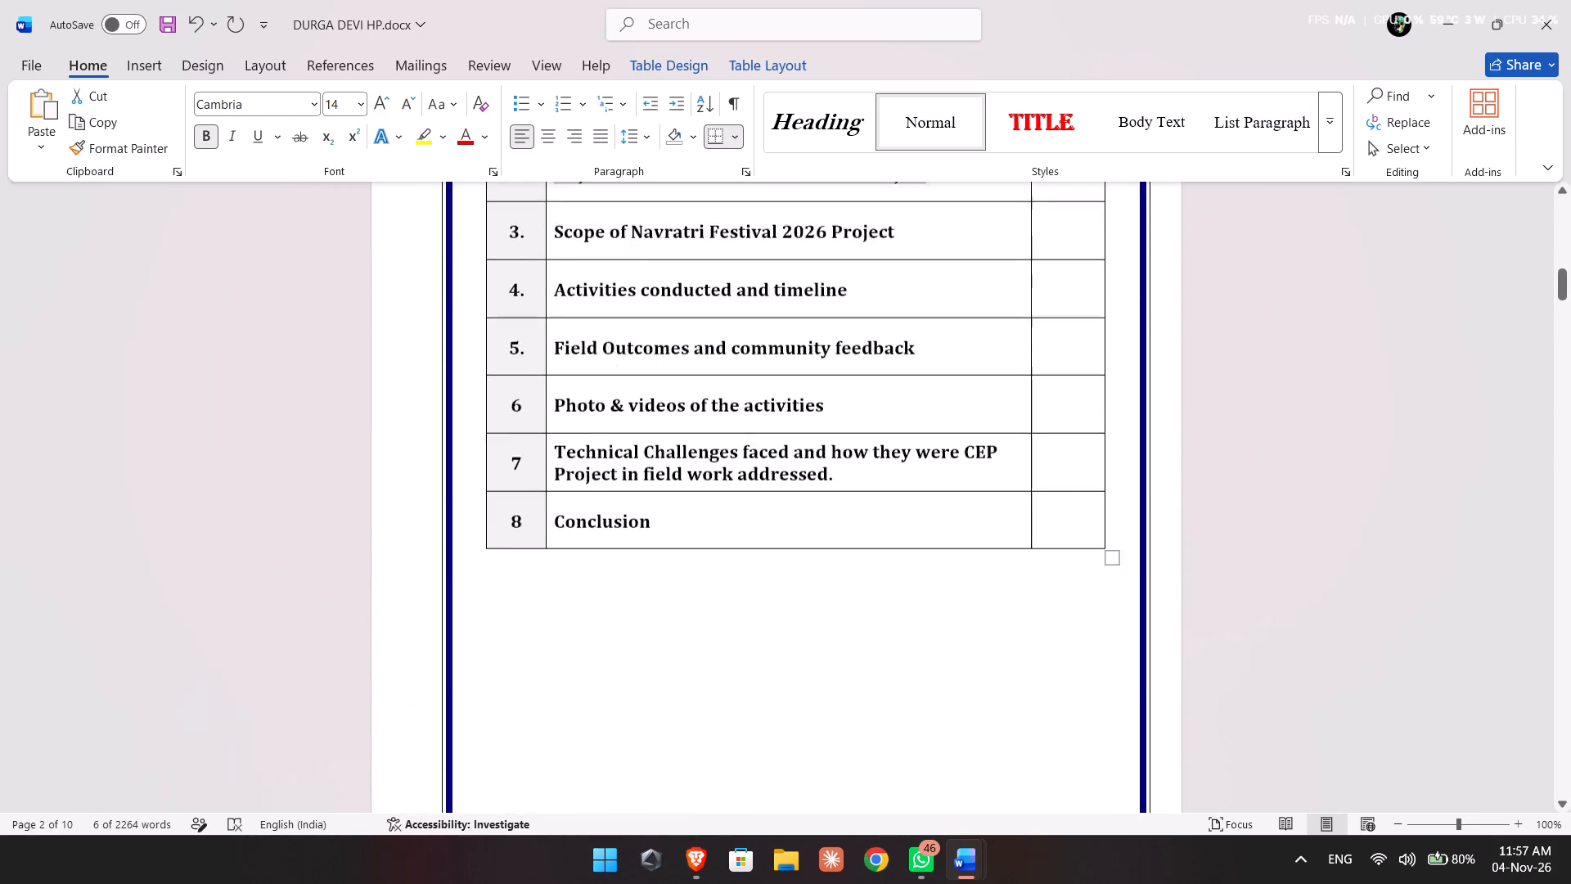
scroll(698, 637, up, 1)
click(946, 335)
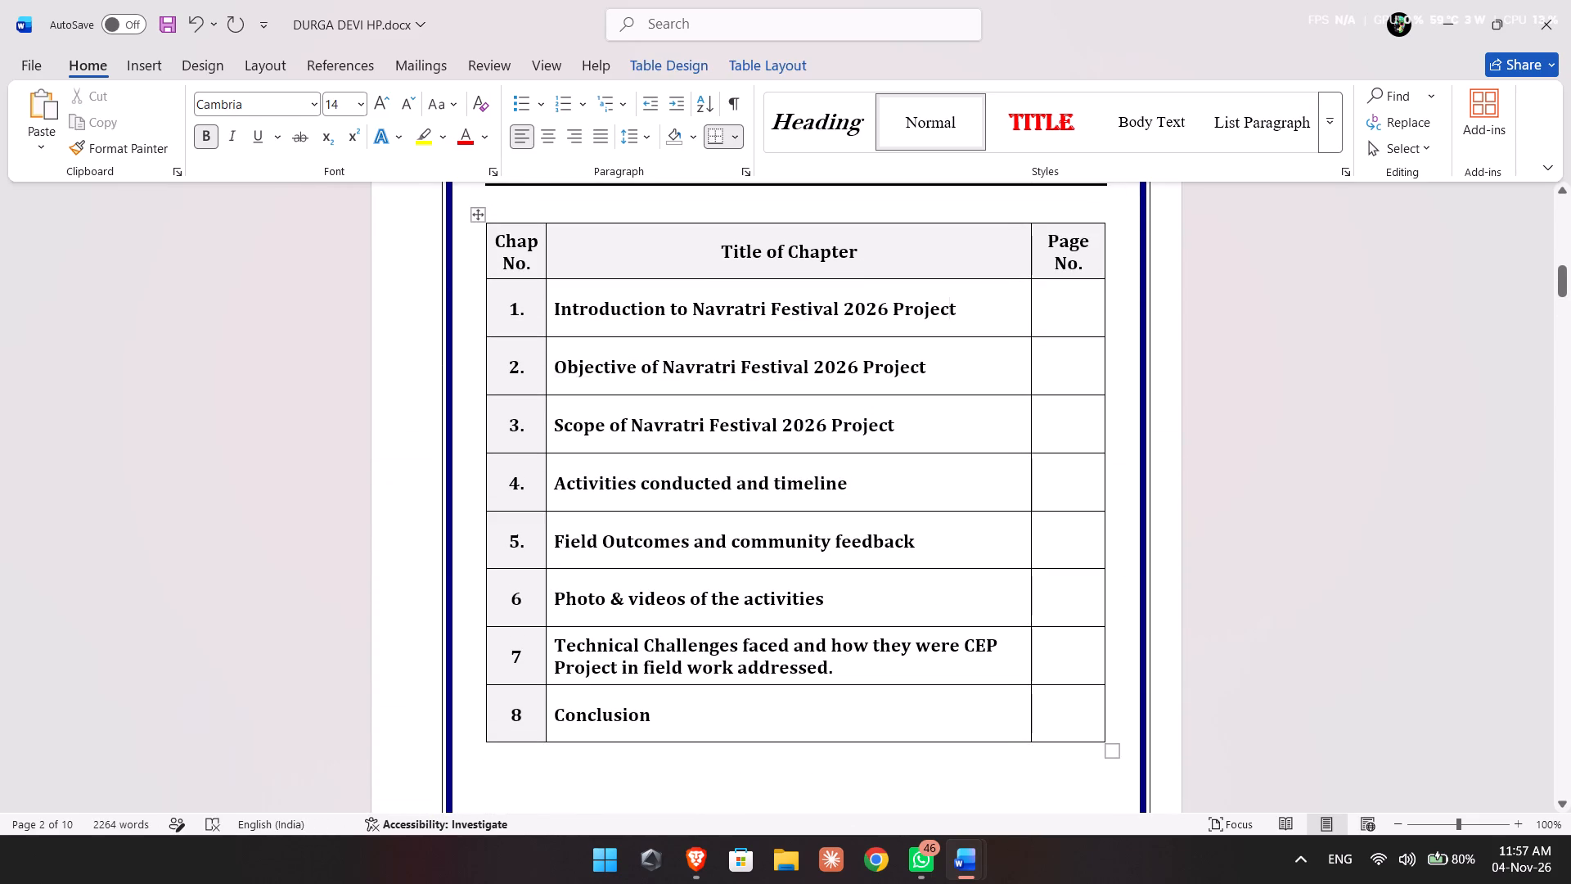
drag(973, 310, 785, 326)
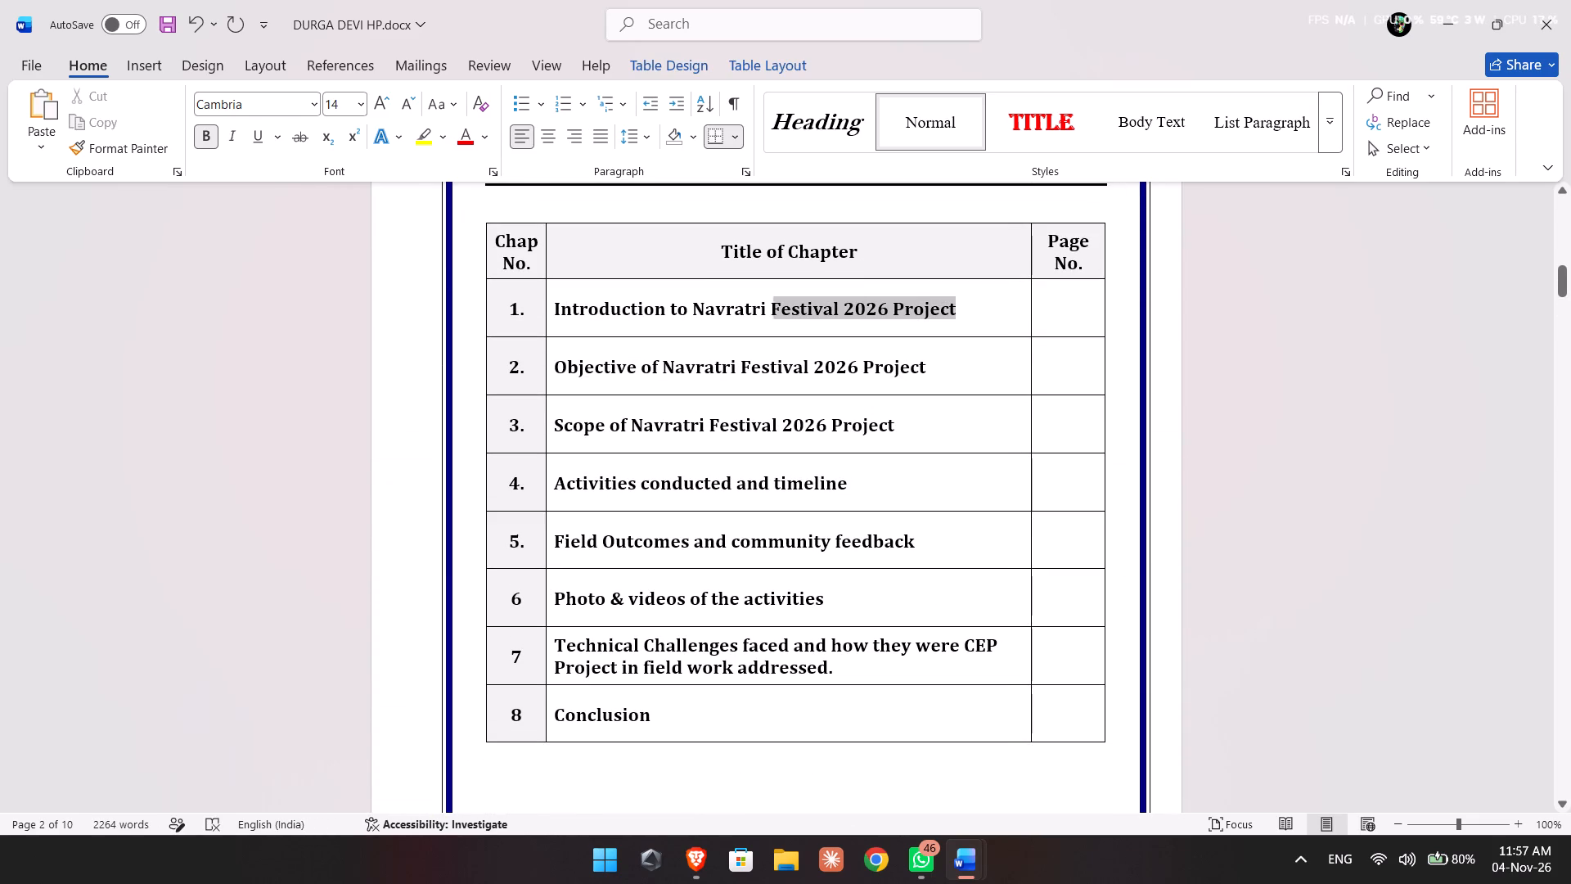
drag(785, 326, 723, 301)
click(713, 309)
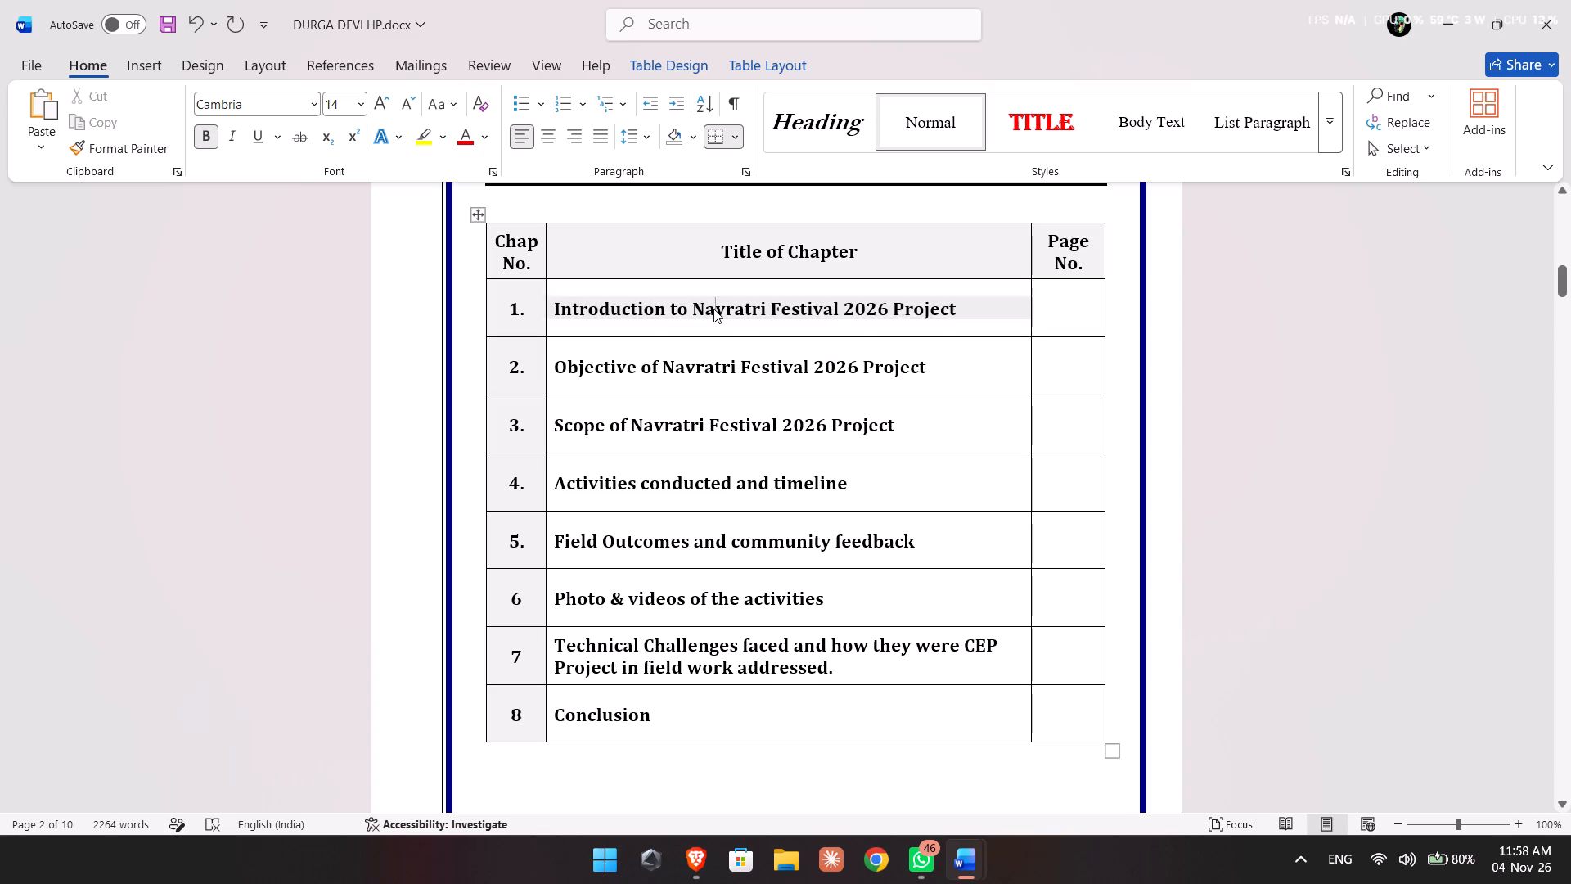
drag(700, 308, 767, 306)
click(700, 313)
drag(688, 311, 698, 311)
click(696, 311)
drag(691, 311, 948, 298)
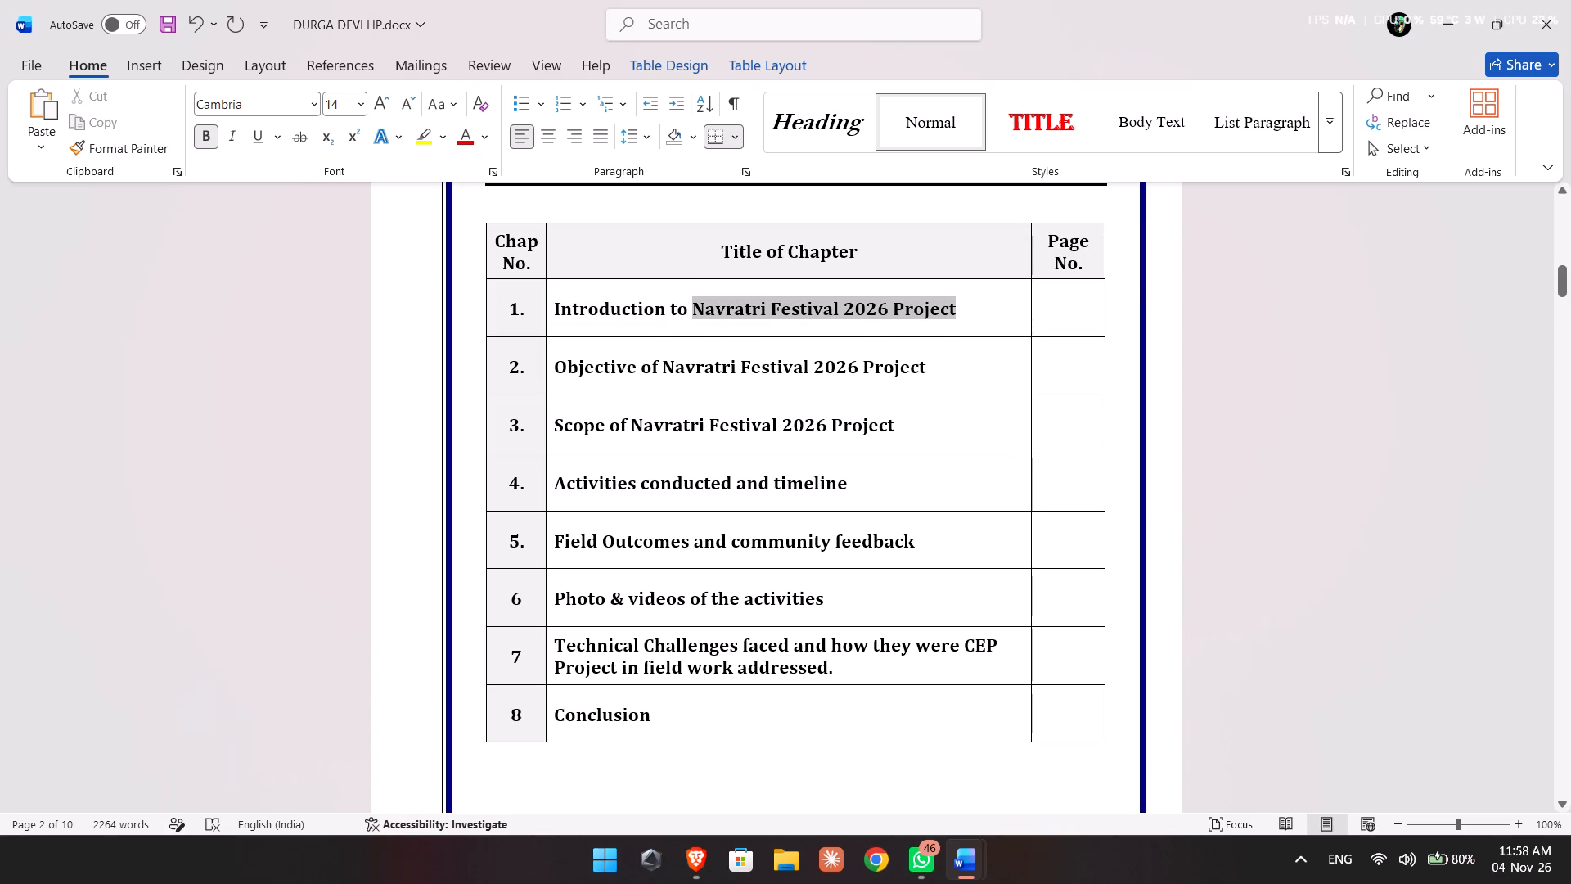
drag(948, 298, 948, 299)
key(ctrl+c)
Replace "CEP Project" in the chapter 1 heading with the copied text "Navratri Festival 2026 Project".
scroll(948, 552, down, 1)
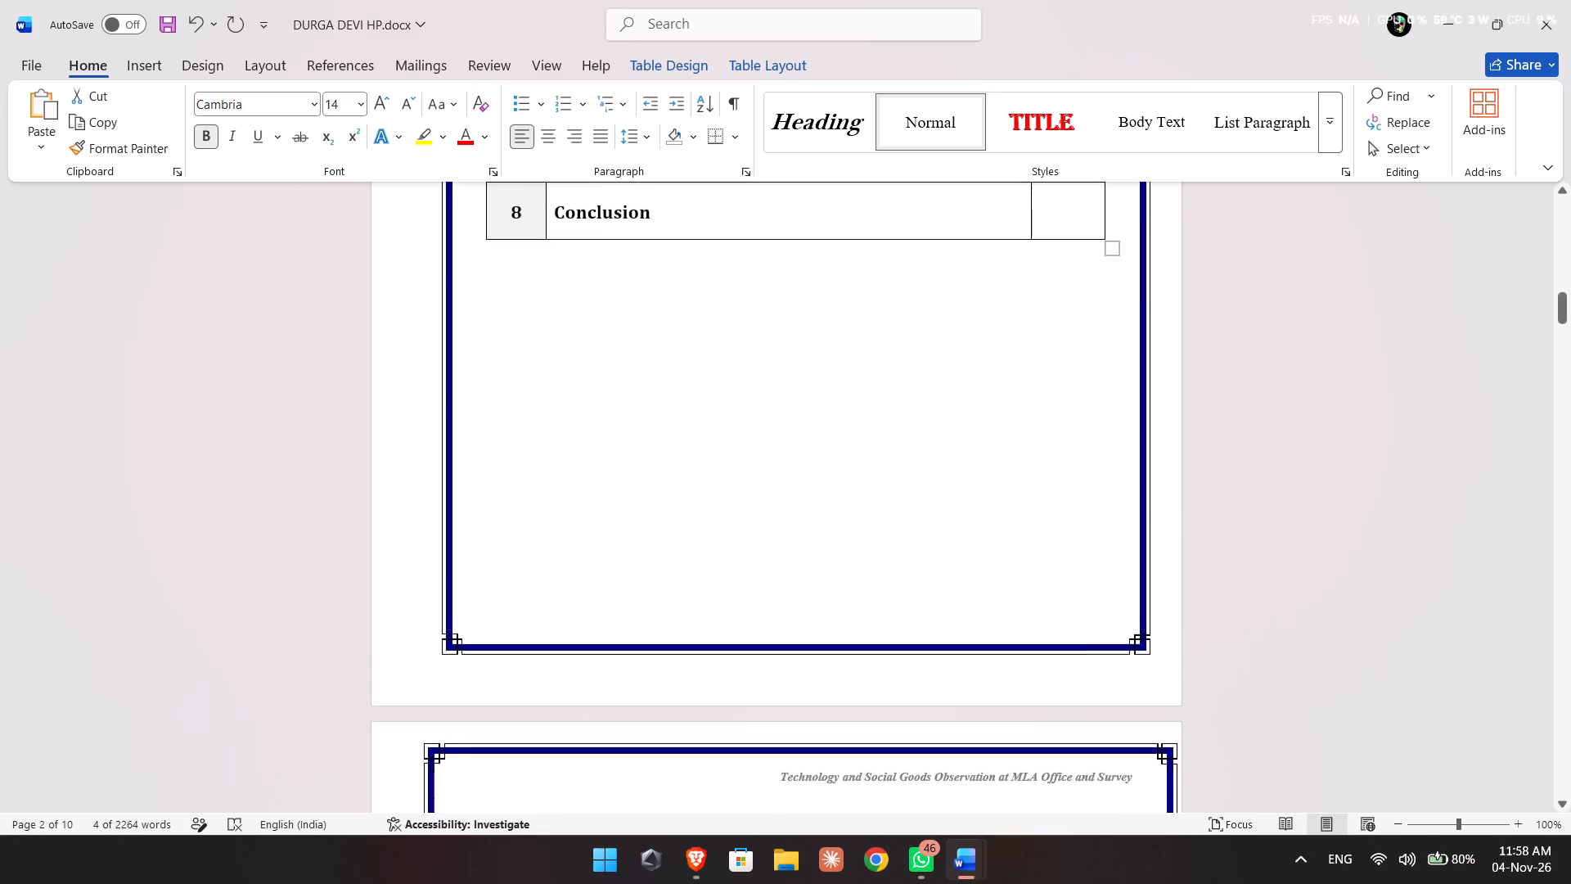
scroll(948, 552, down, 2)
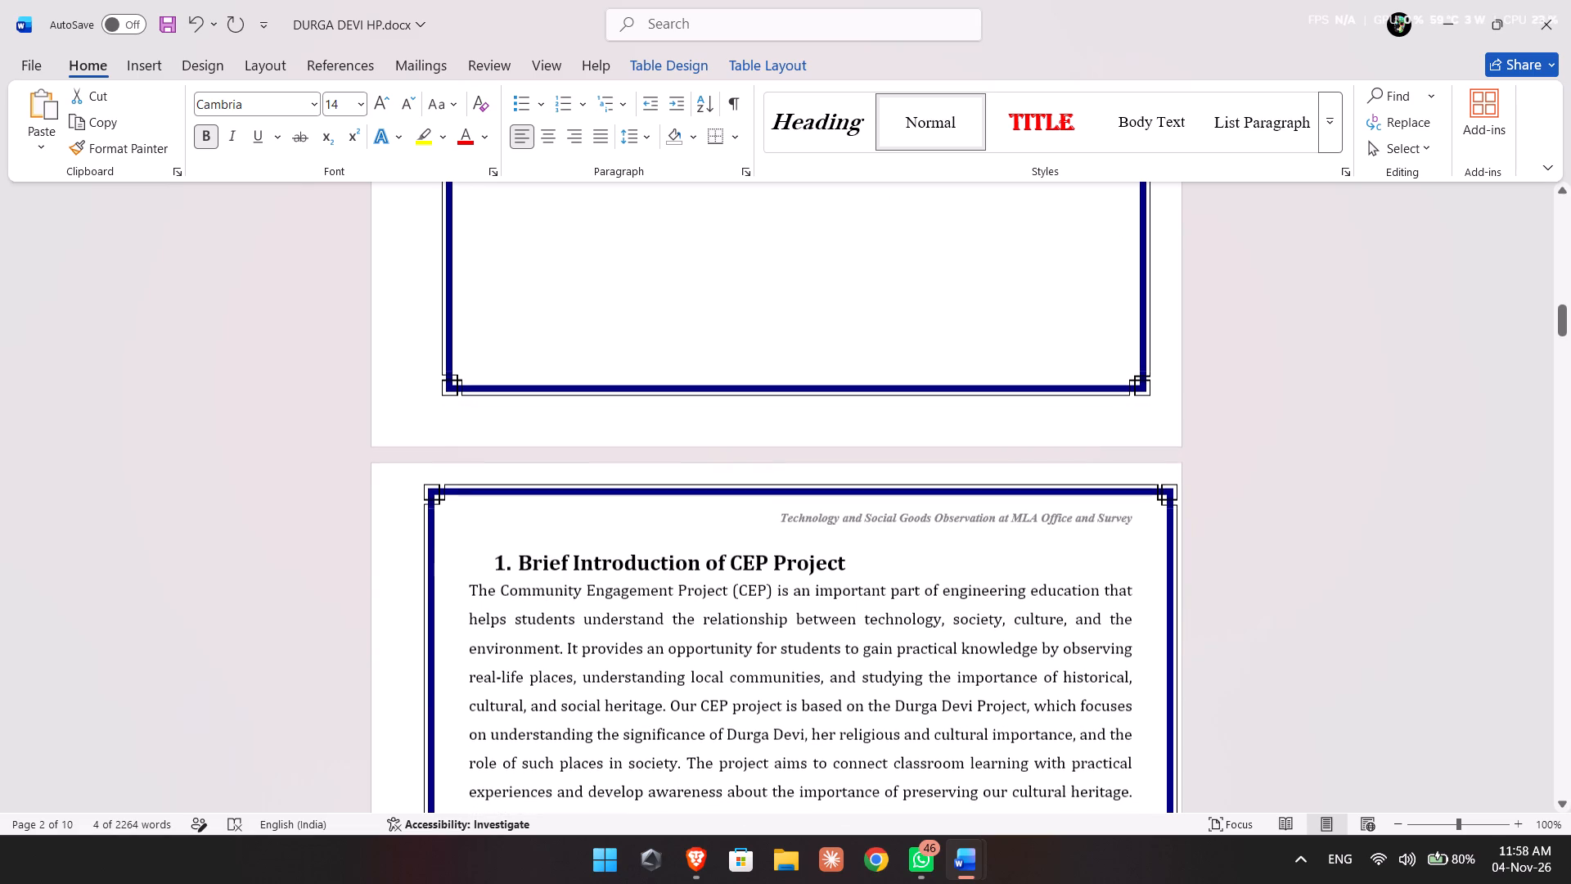
drag(844, 561, 738, 566)
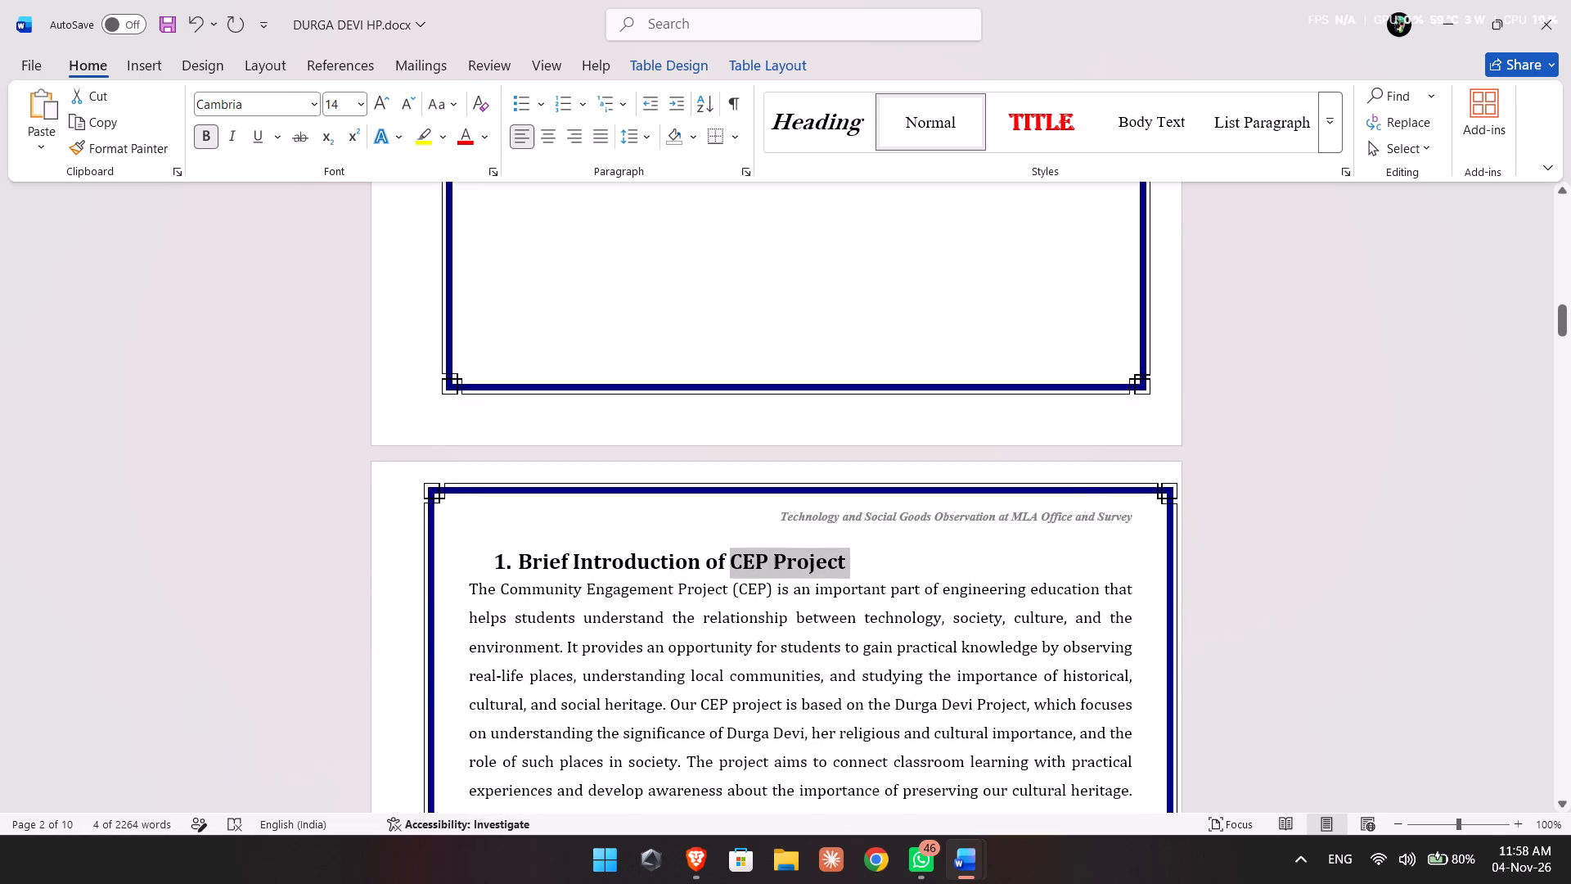
drag(738, 566, 737, 566)
key(ctrl+v)
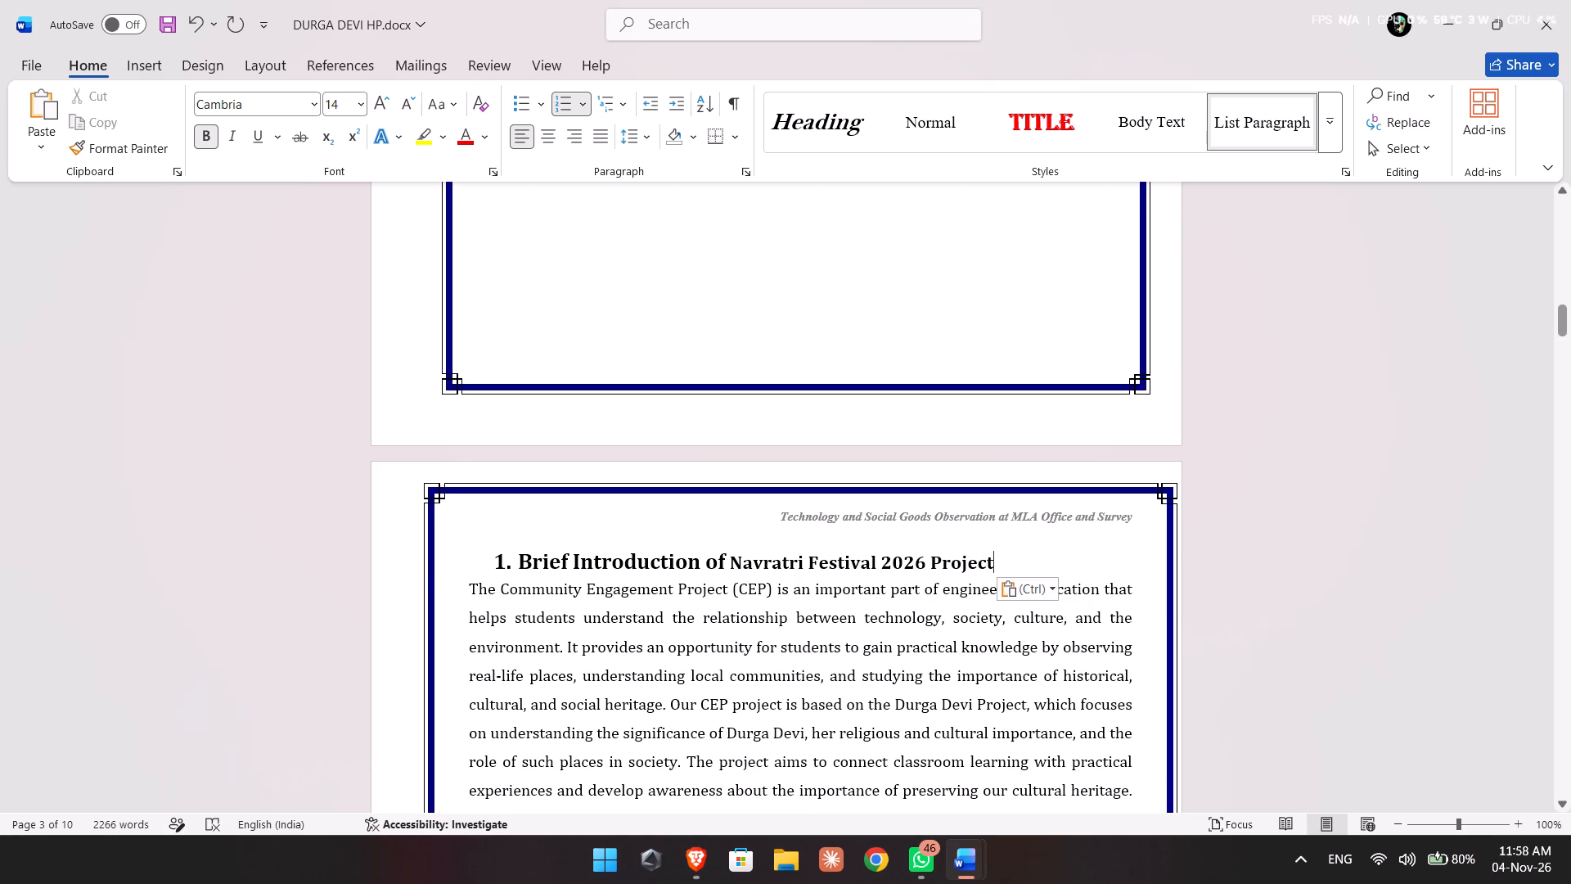
Set the whole chapter 1 heading "Brief Introduction of Navratri Festival 2026 Project" to font size 16.
drag(1000, 571, 930, 566)
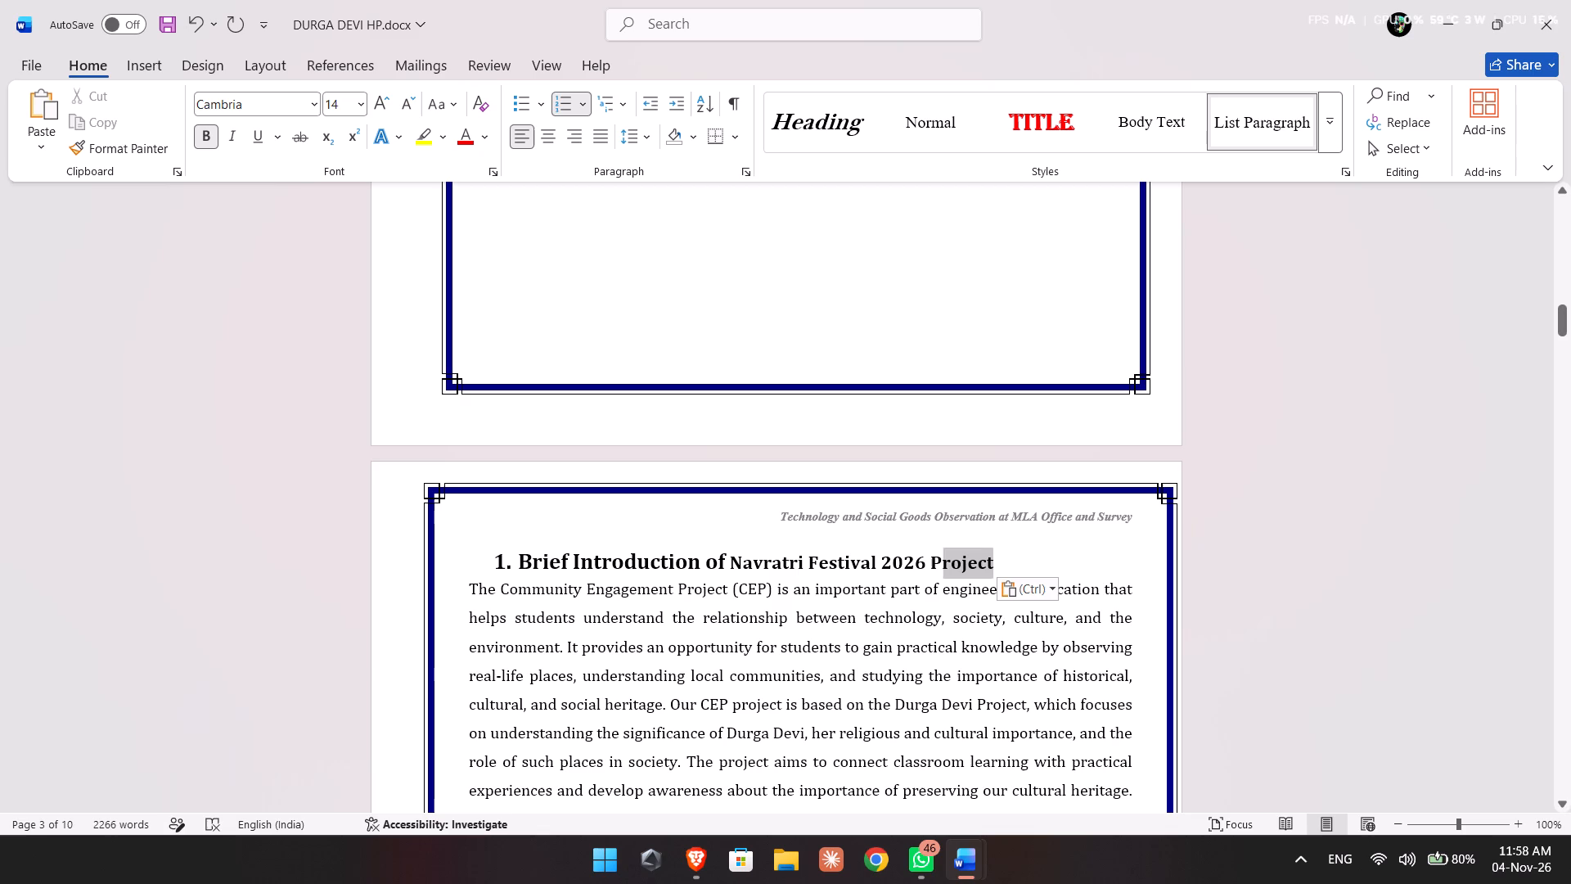
drag(930, 566, 539, 549)
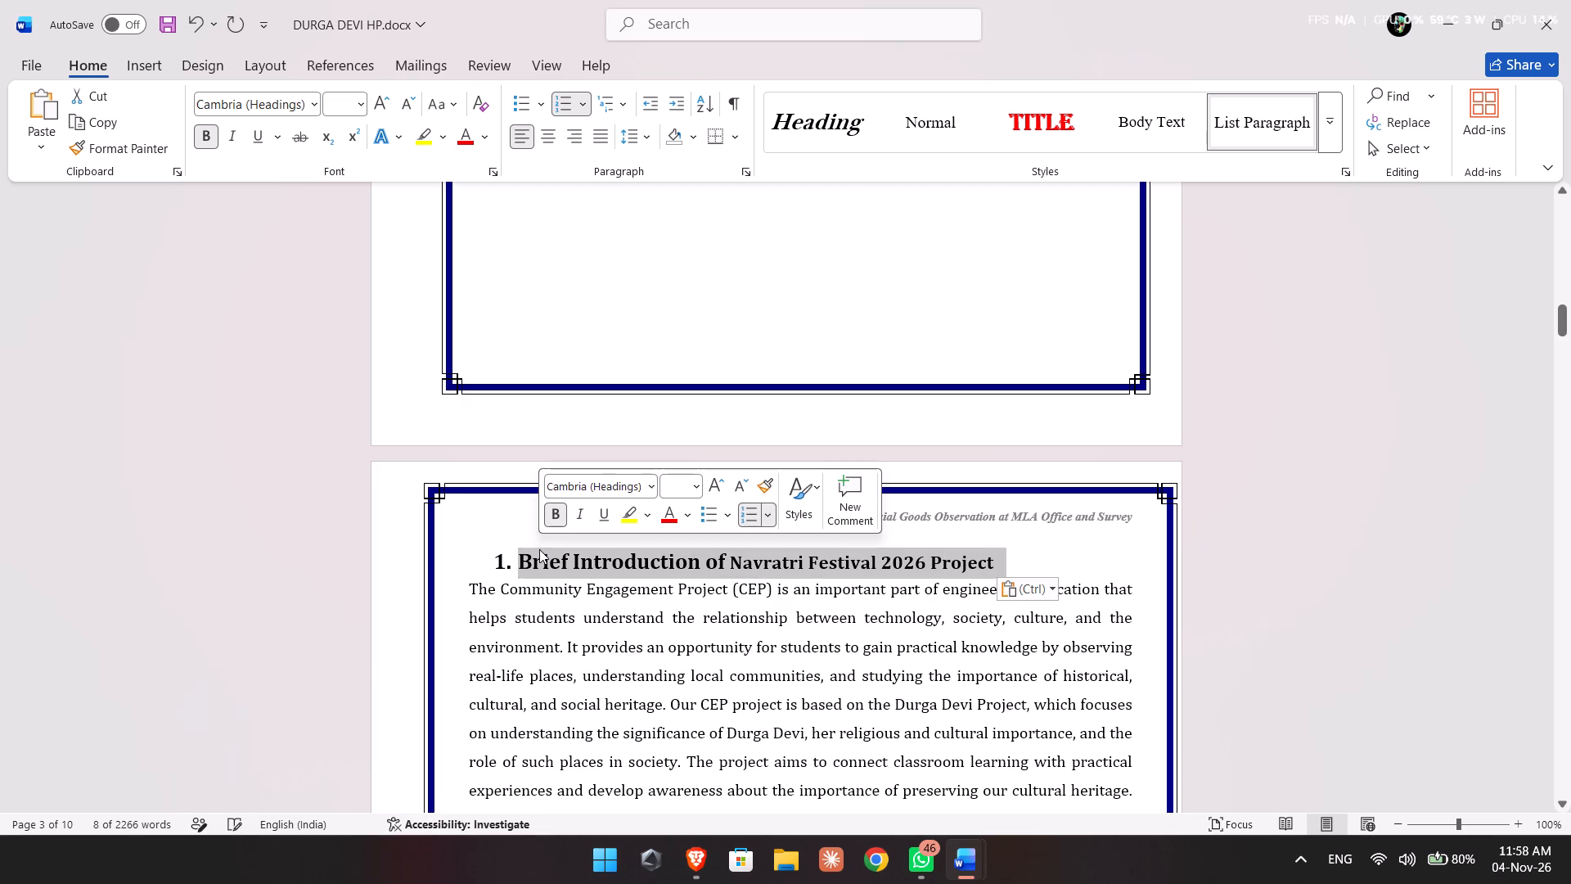
click(701, 480)
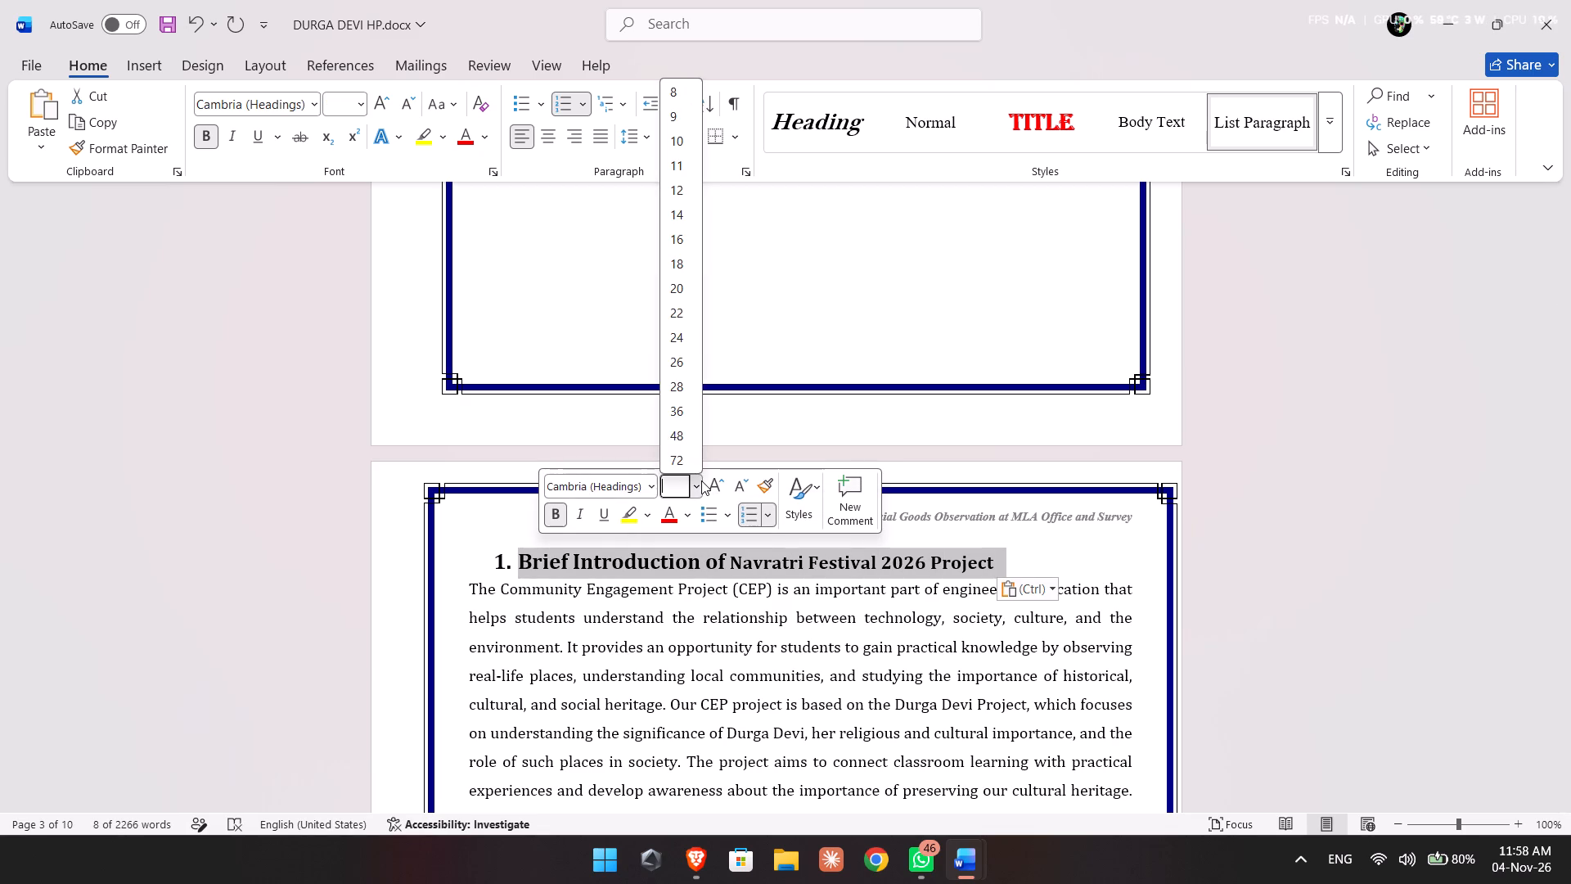
click(680, 241)
click(636, 597)
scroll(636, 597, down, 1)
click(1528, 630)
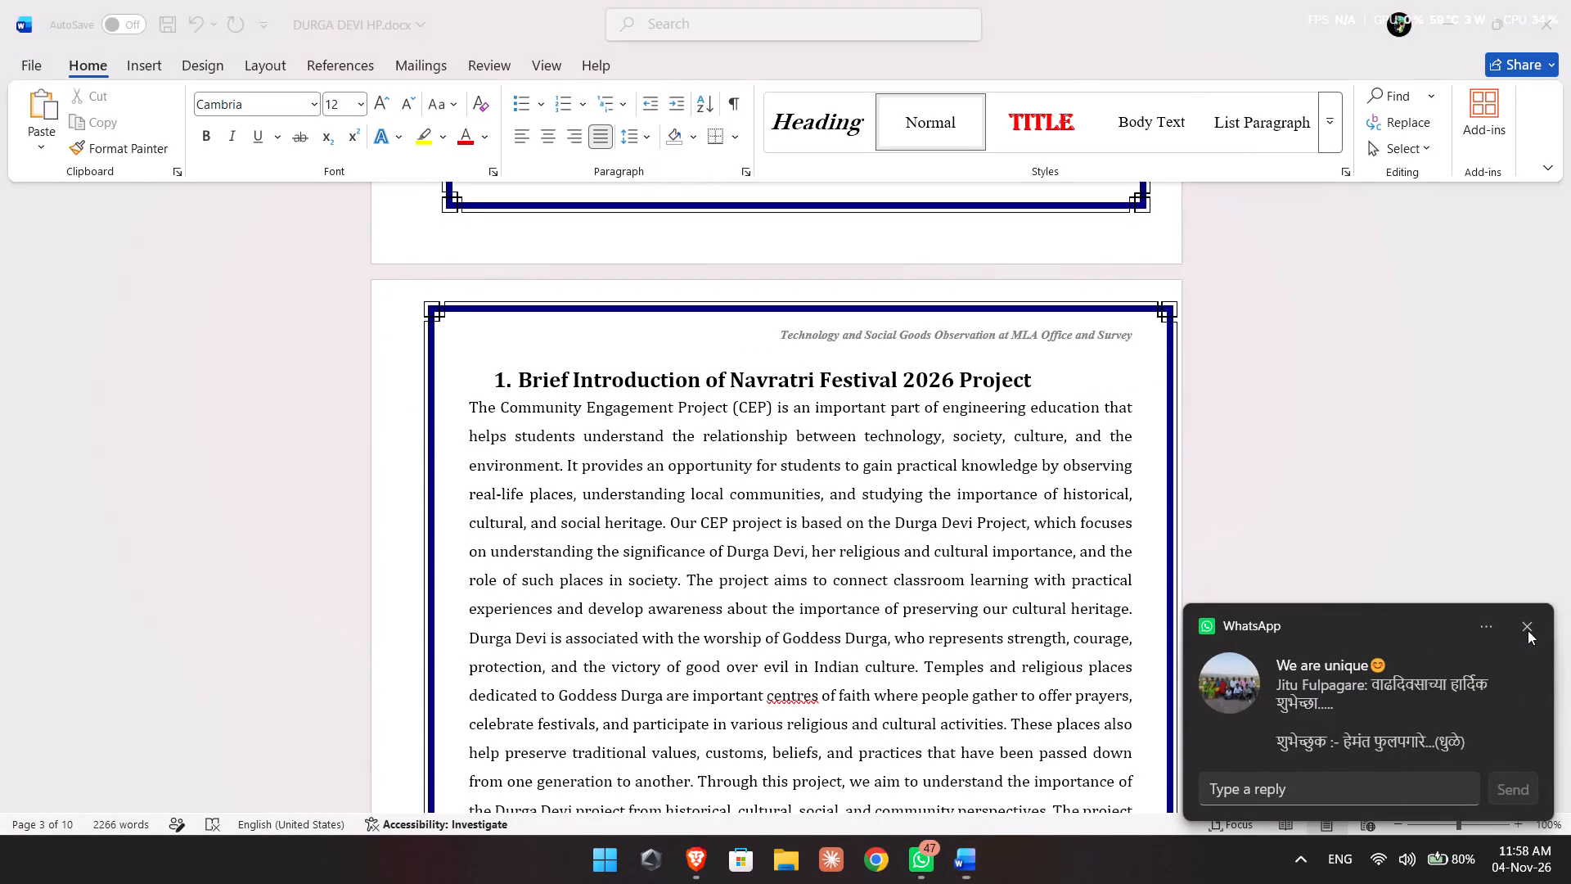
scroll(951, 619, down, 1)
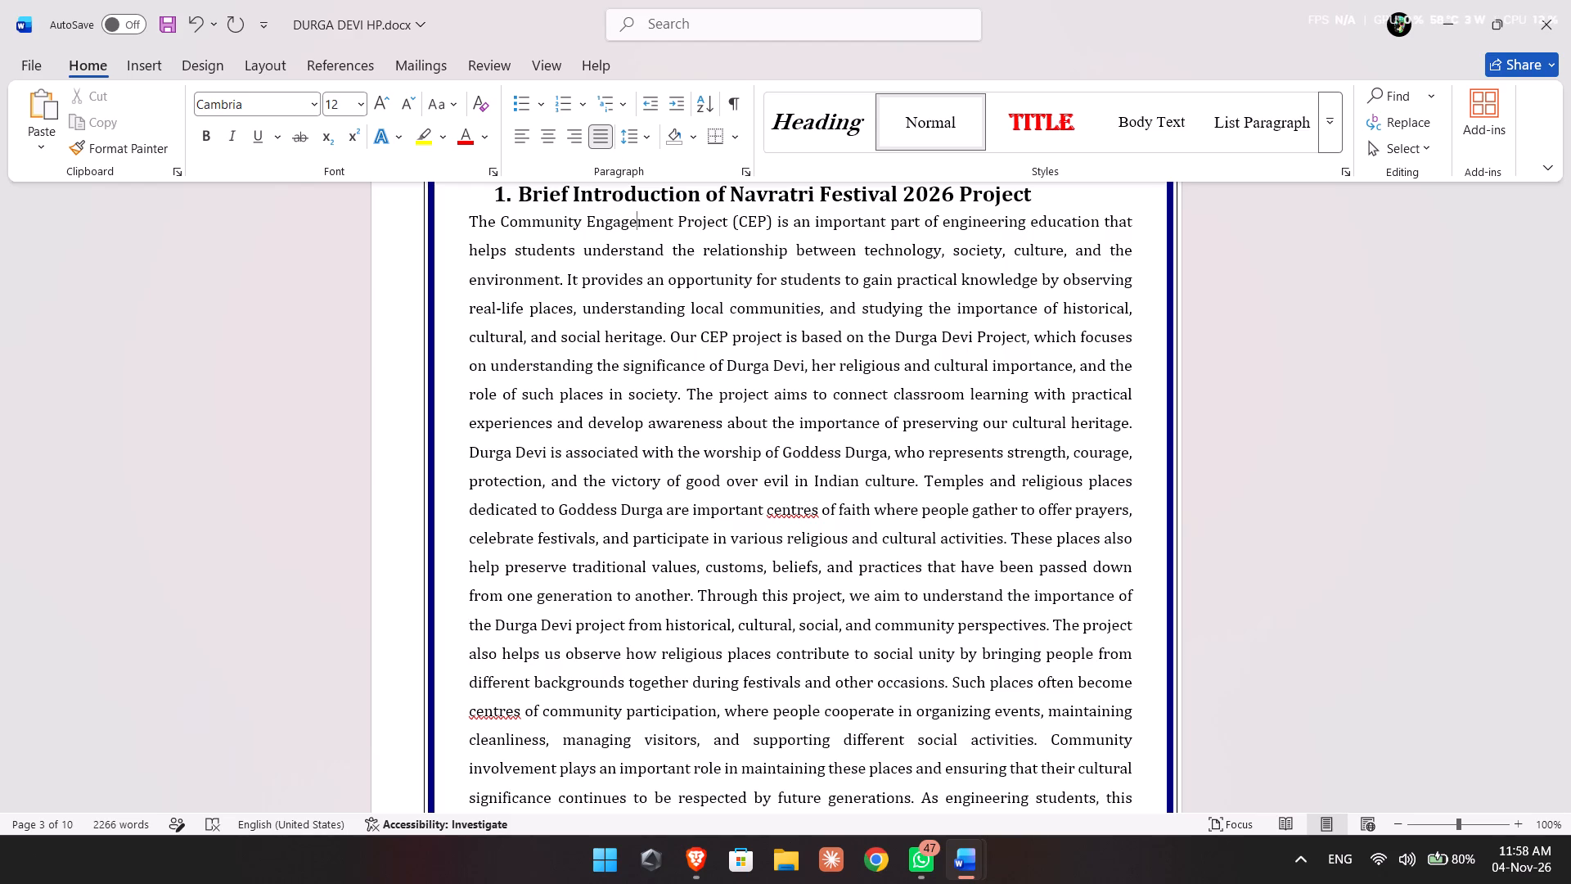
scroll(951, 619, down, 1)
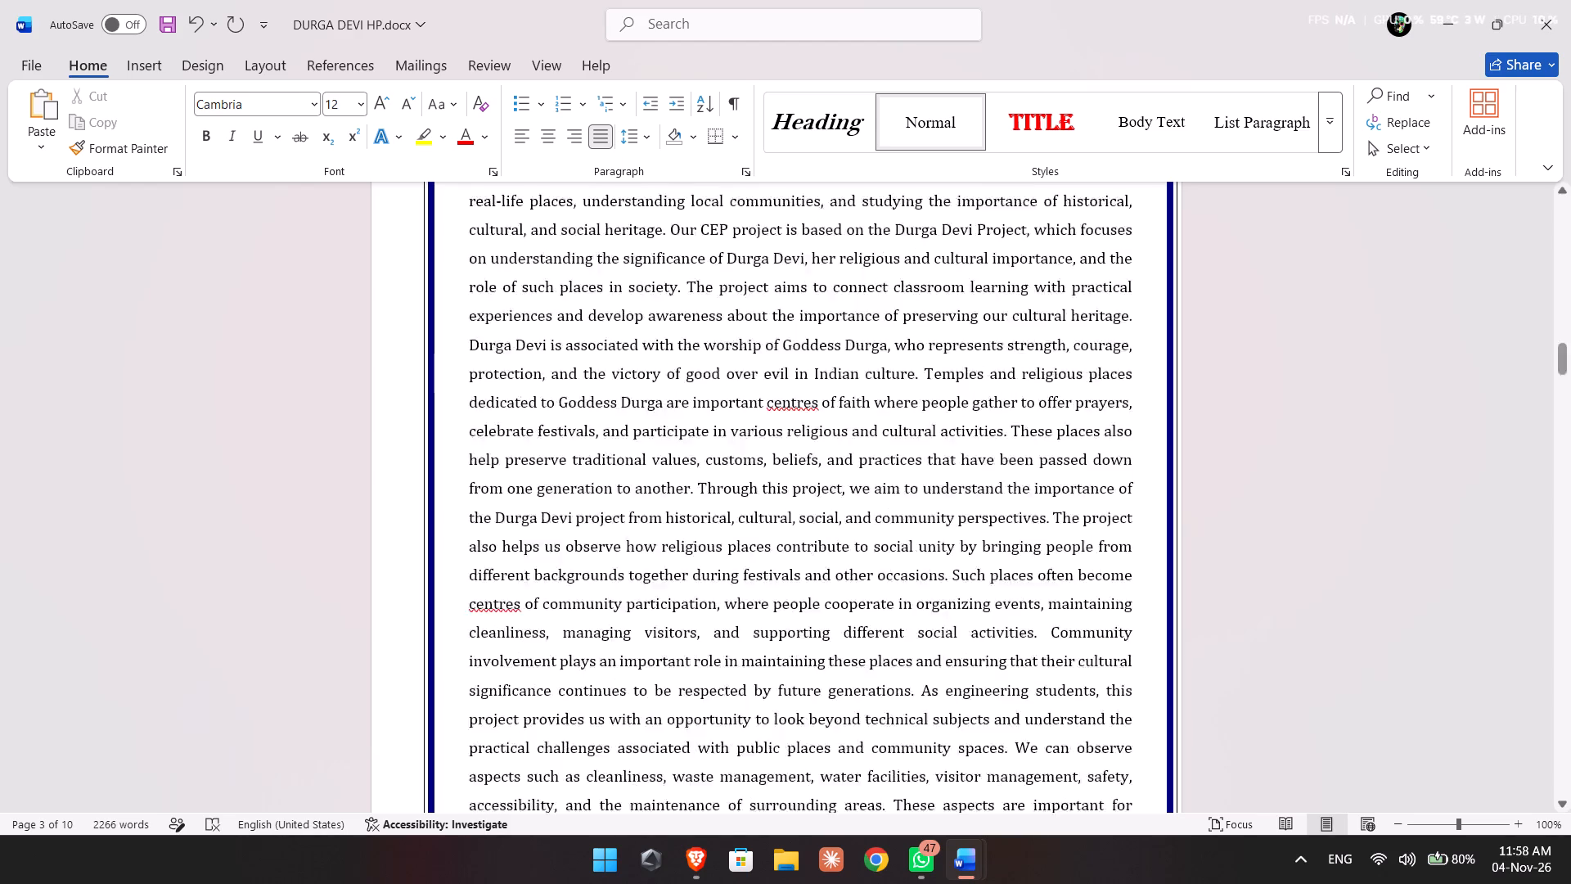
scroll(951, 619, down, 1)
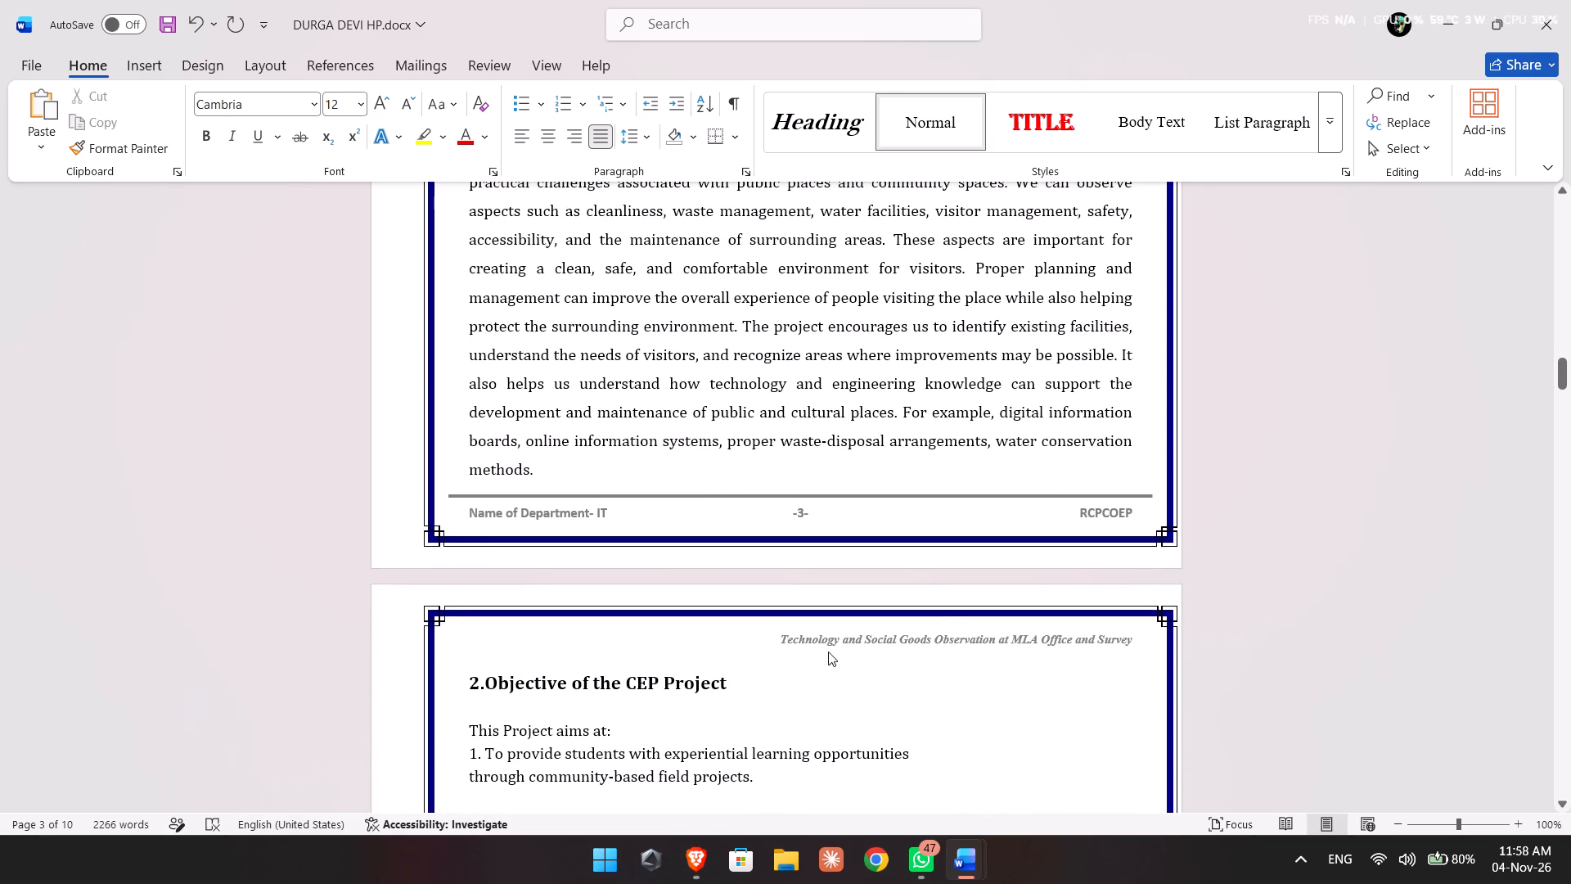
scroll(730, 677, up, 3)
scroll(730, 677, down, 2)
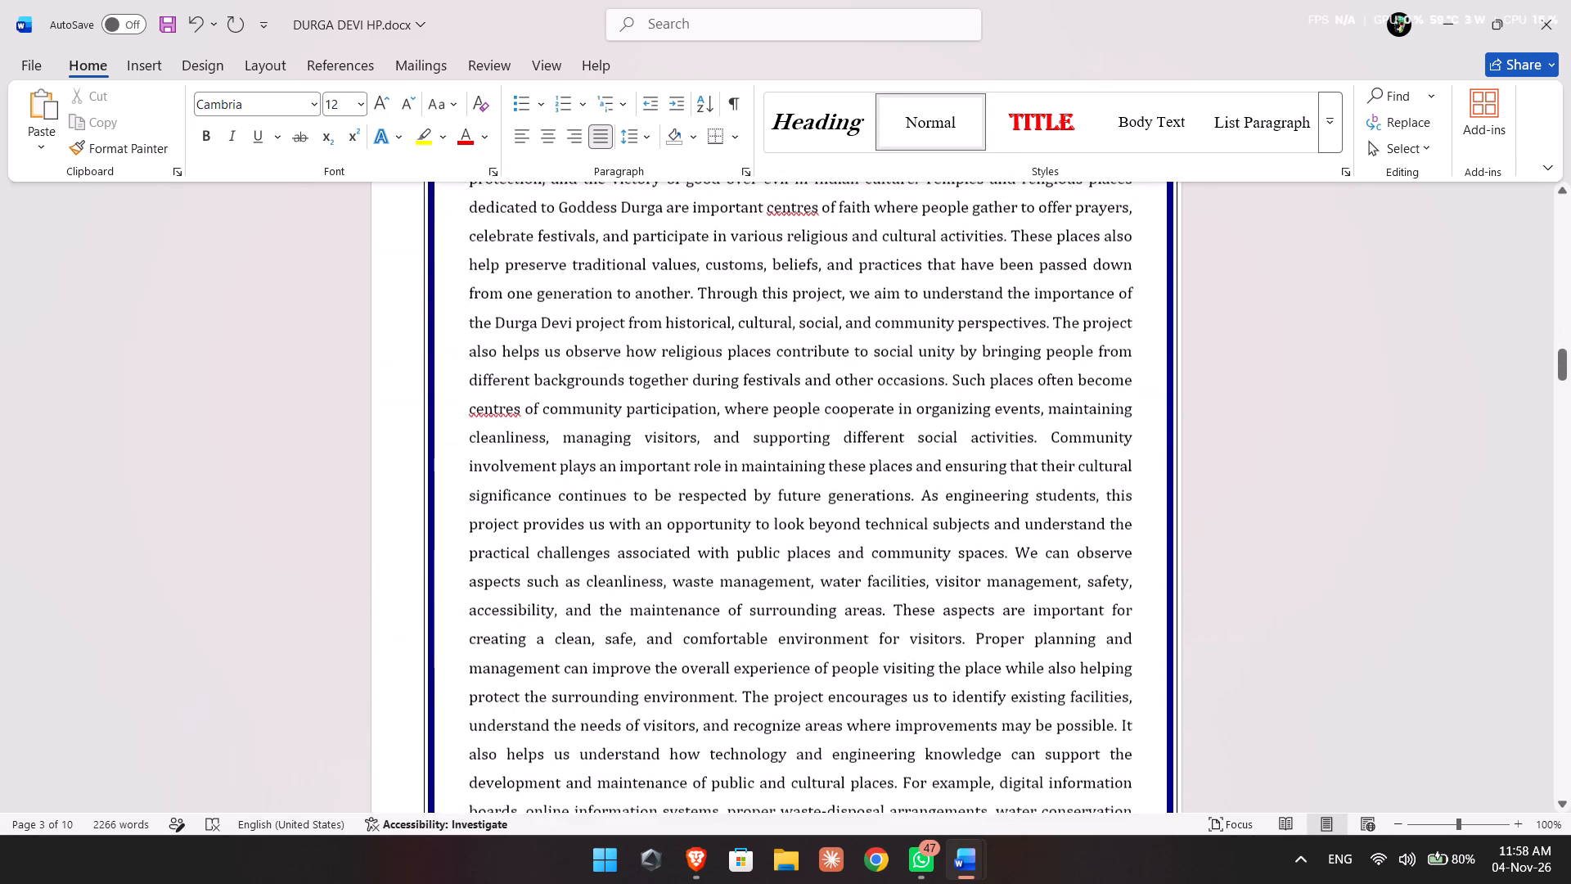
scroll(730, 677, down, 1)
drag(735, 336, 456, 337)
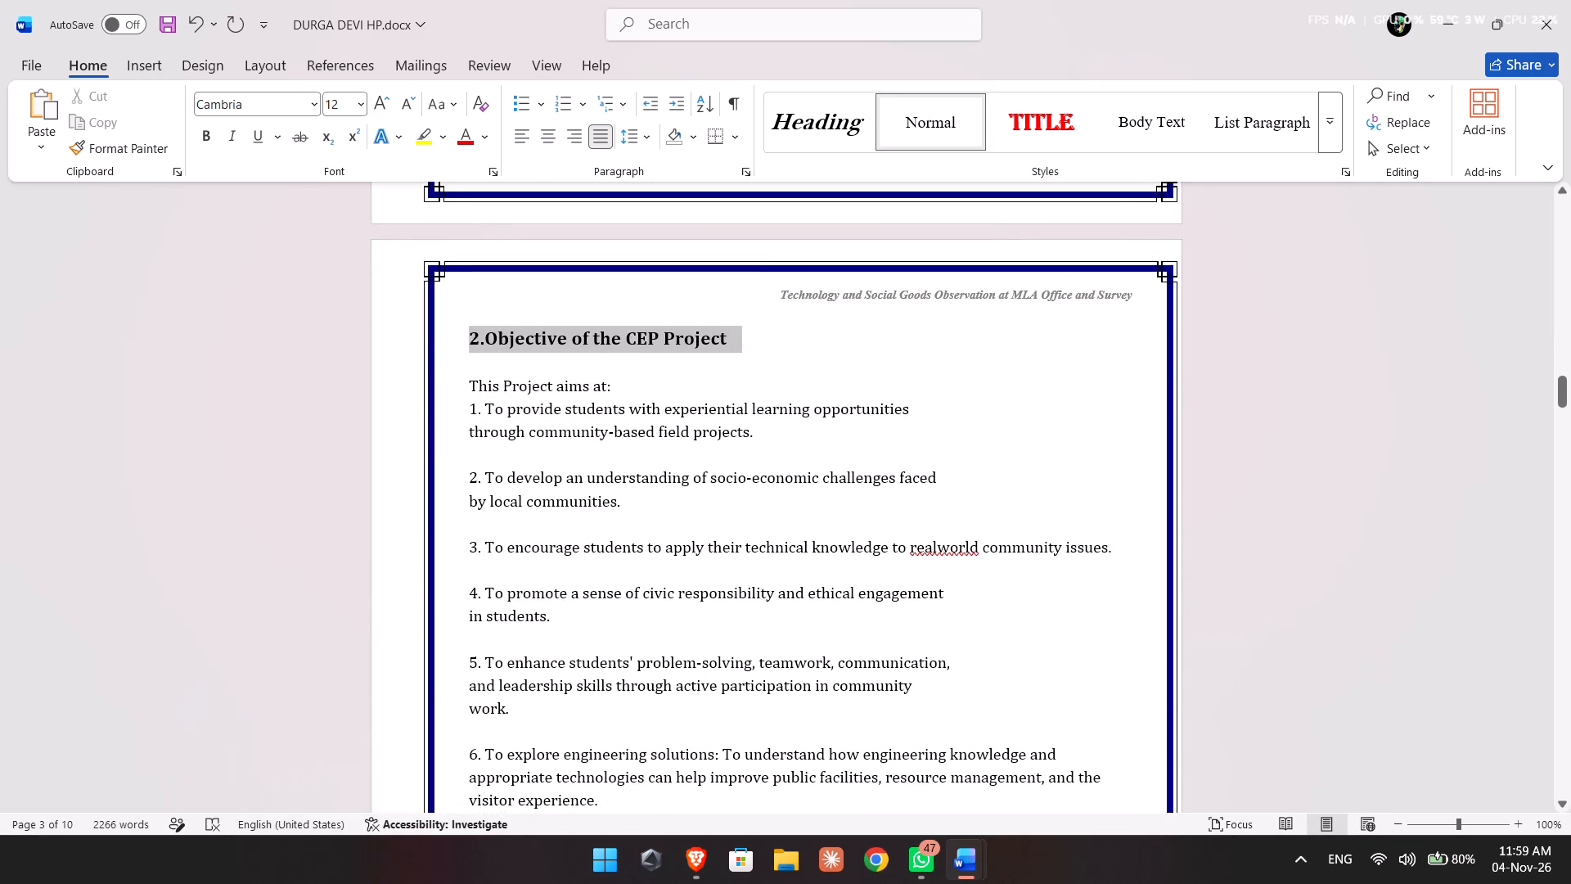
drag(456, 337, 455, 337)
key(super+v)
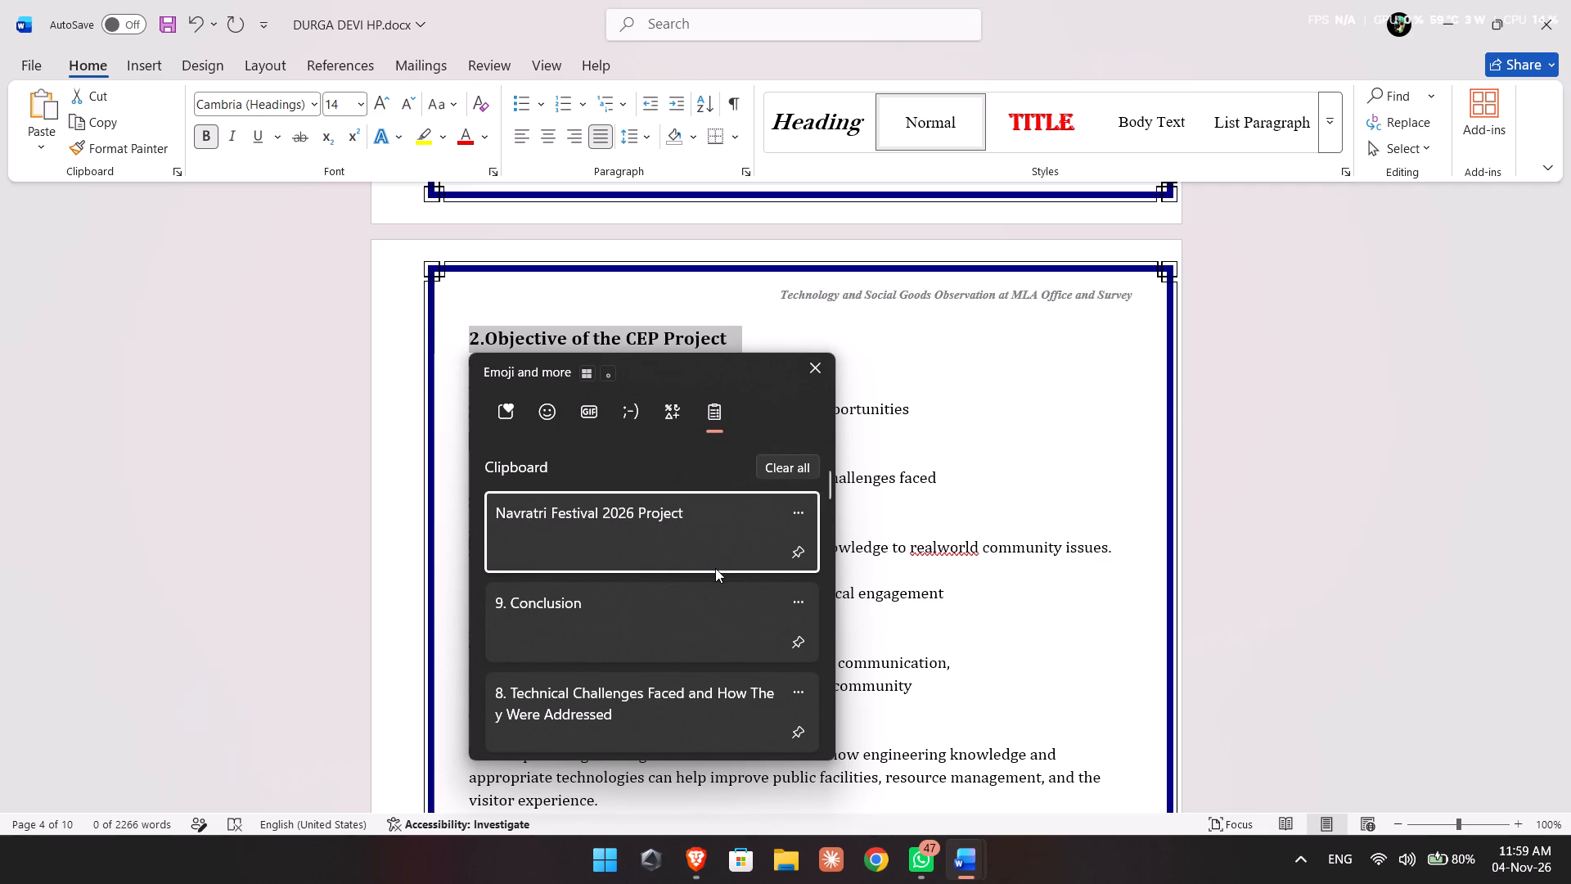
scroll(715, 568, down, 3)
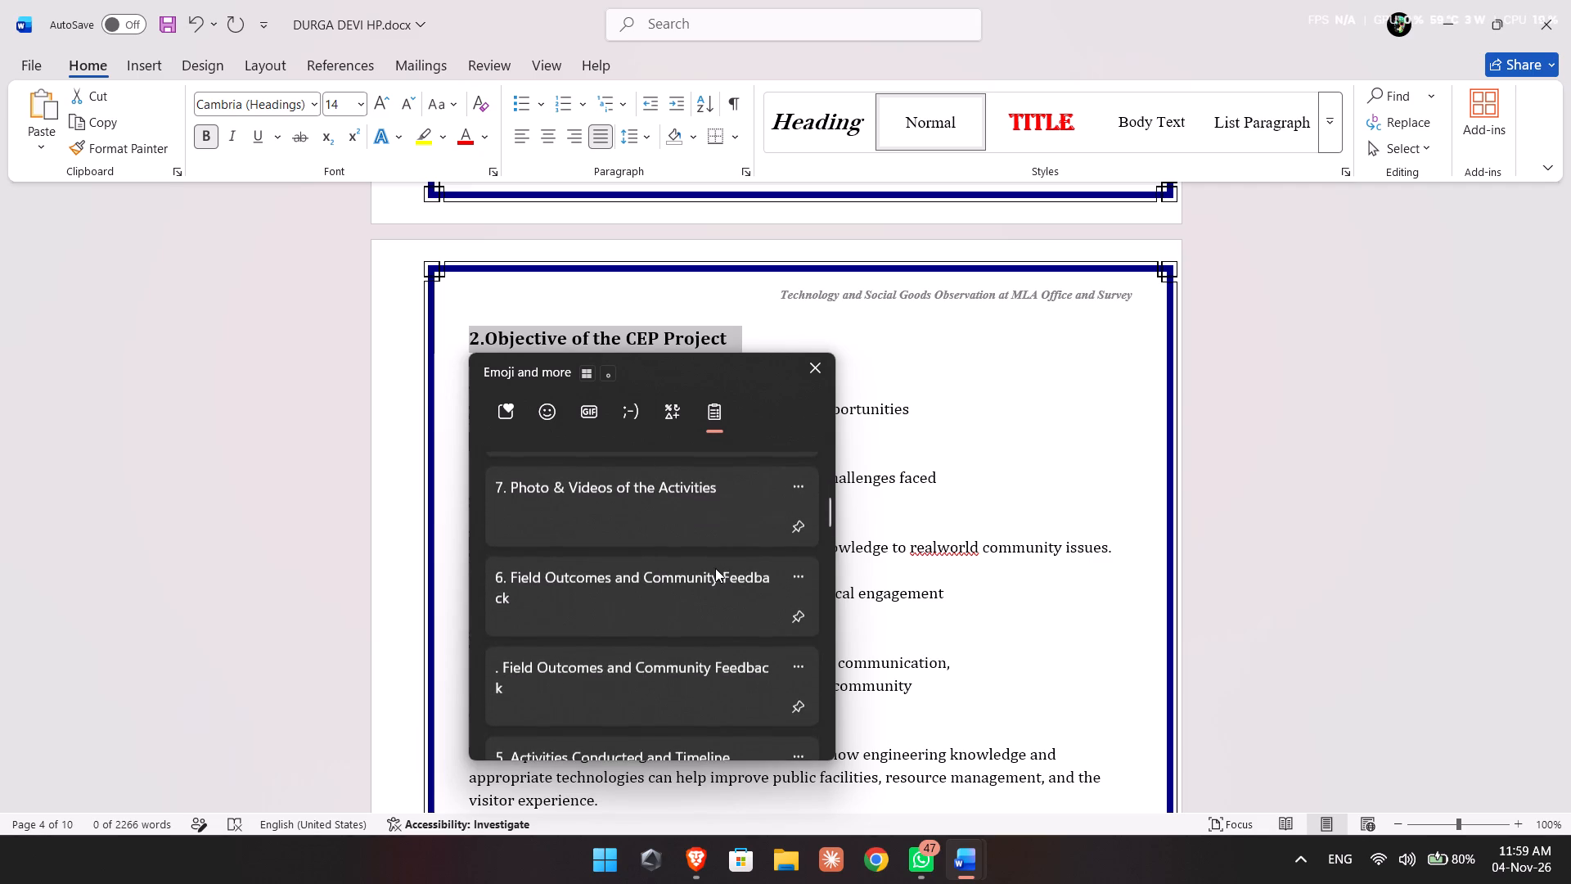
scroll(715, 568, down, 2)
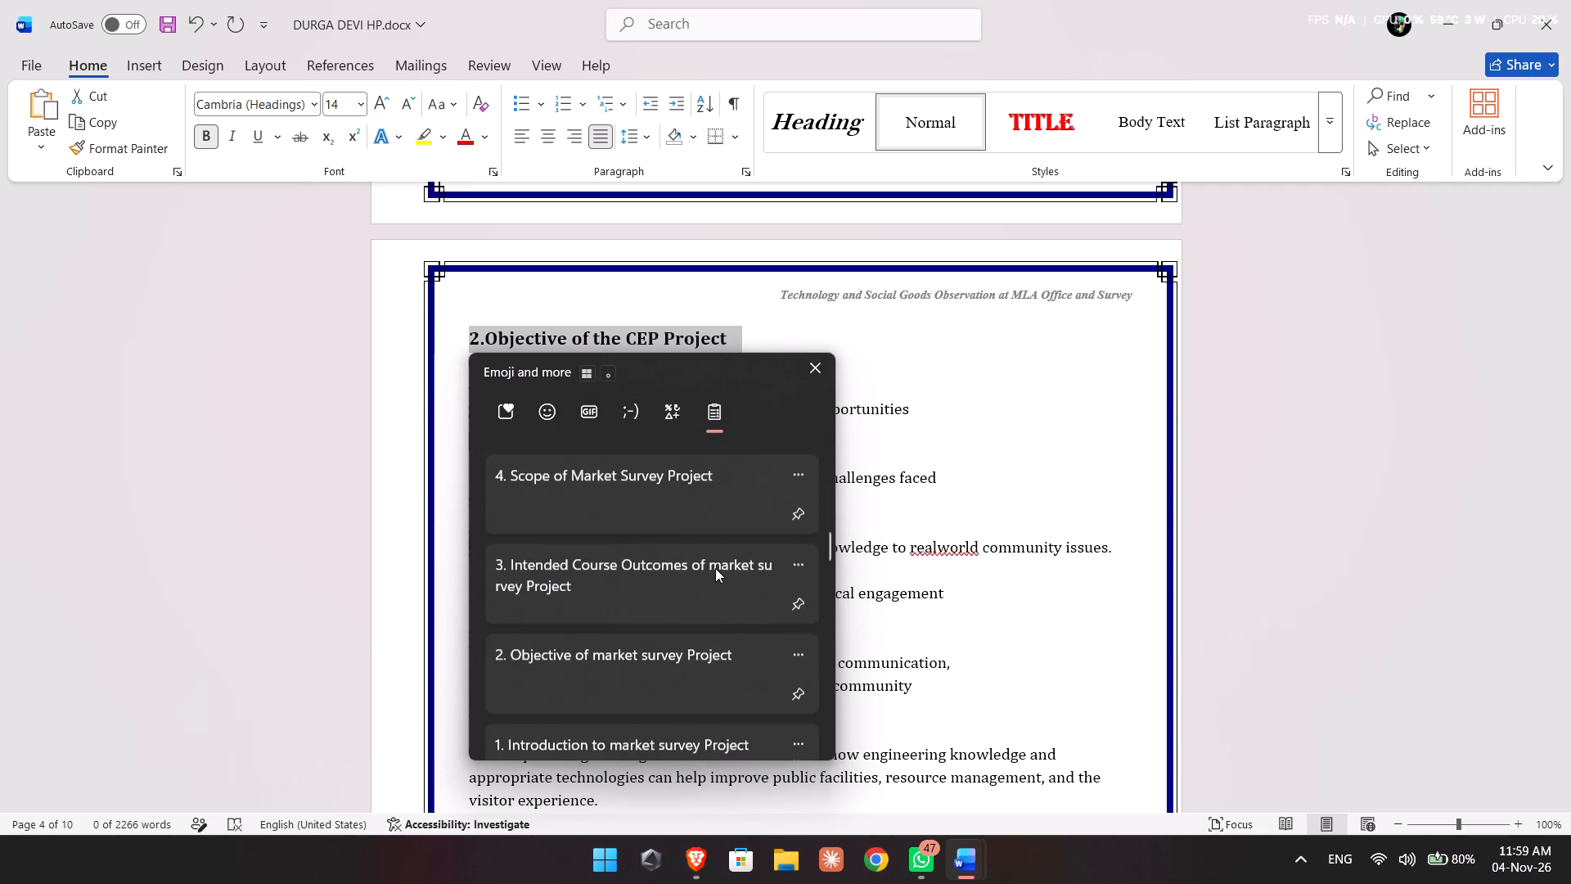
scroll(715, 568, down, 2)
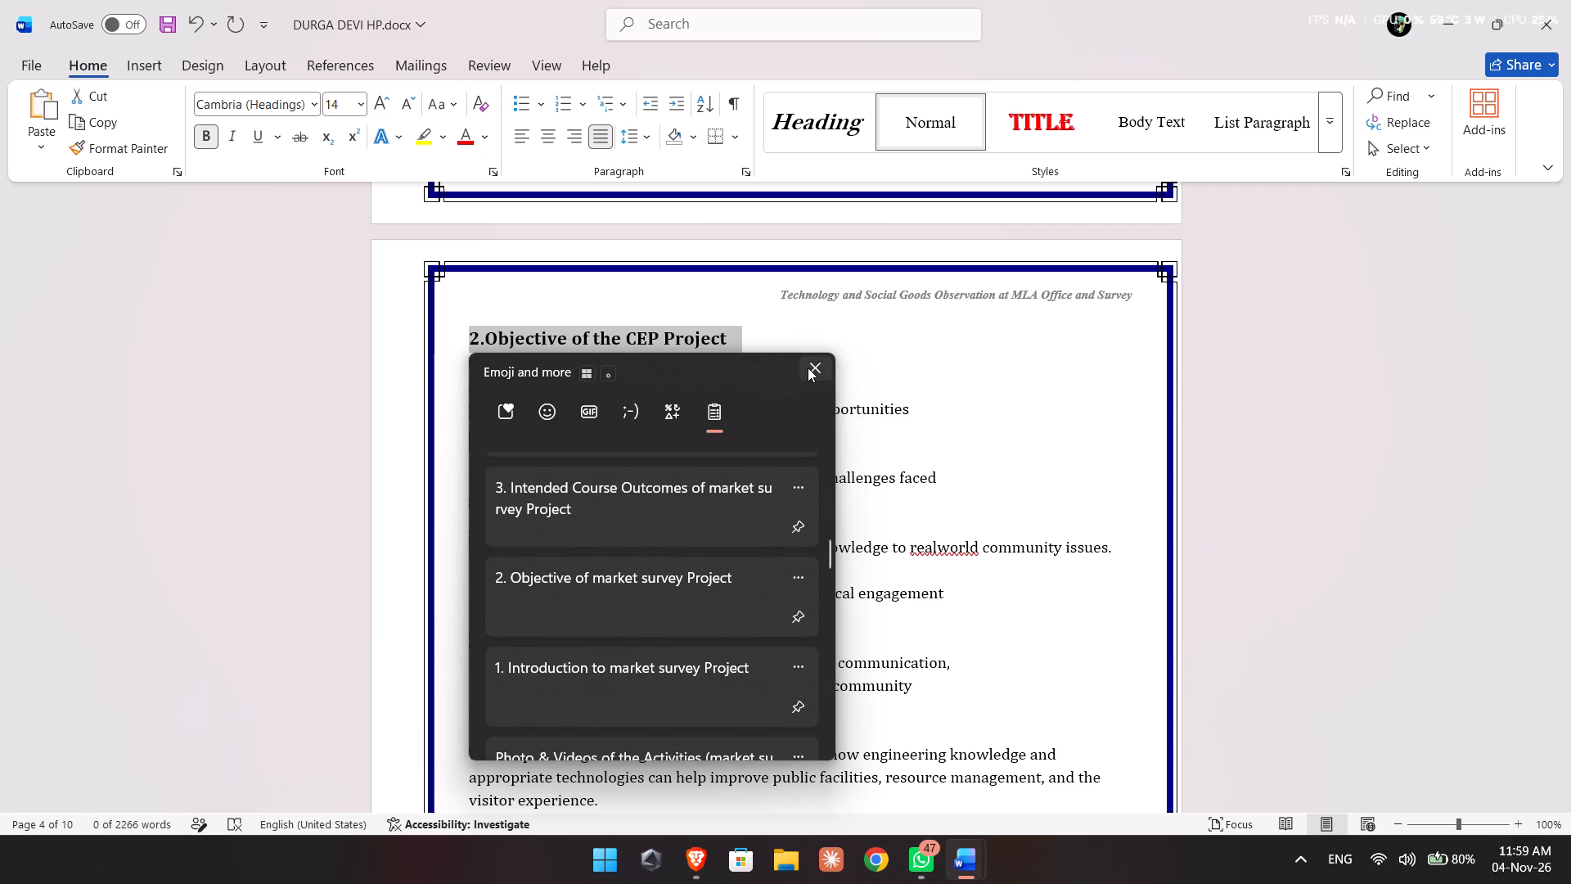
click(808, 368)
Replace "CEP Project" in the chapter 2 Objective heading with the copied text "Navratri Festival 2026 Project".
scroll(846, 433, up, 8)
scroll(846, 433, down, 1)
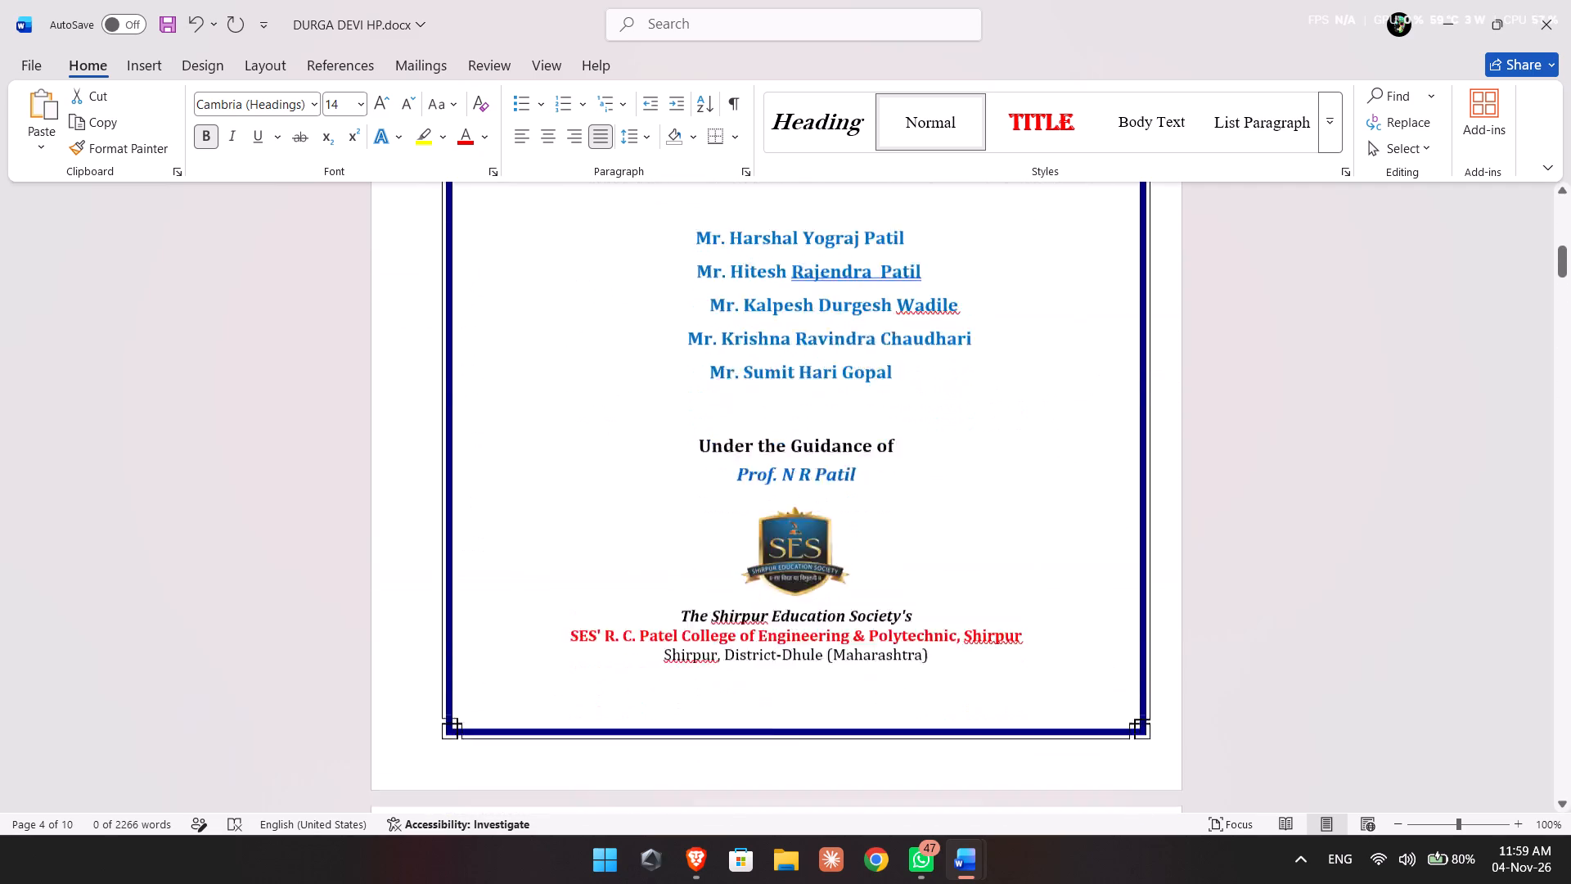
scroll(846, 433, down, 2)
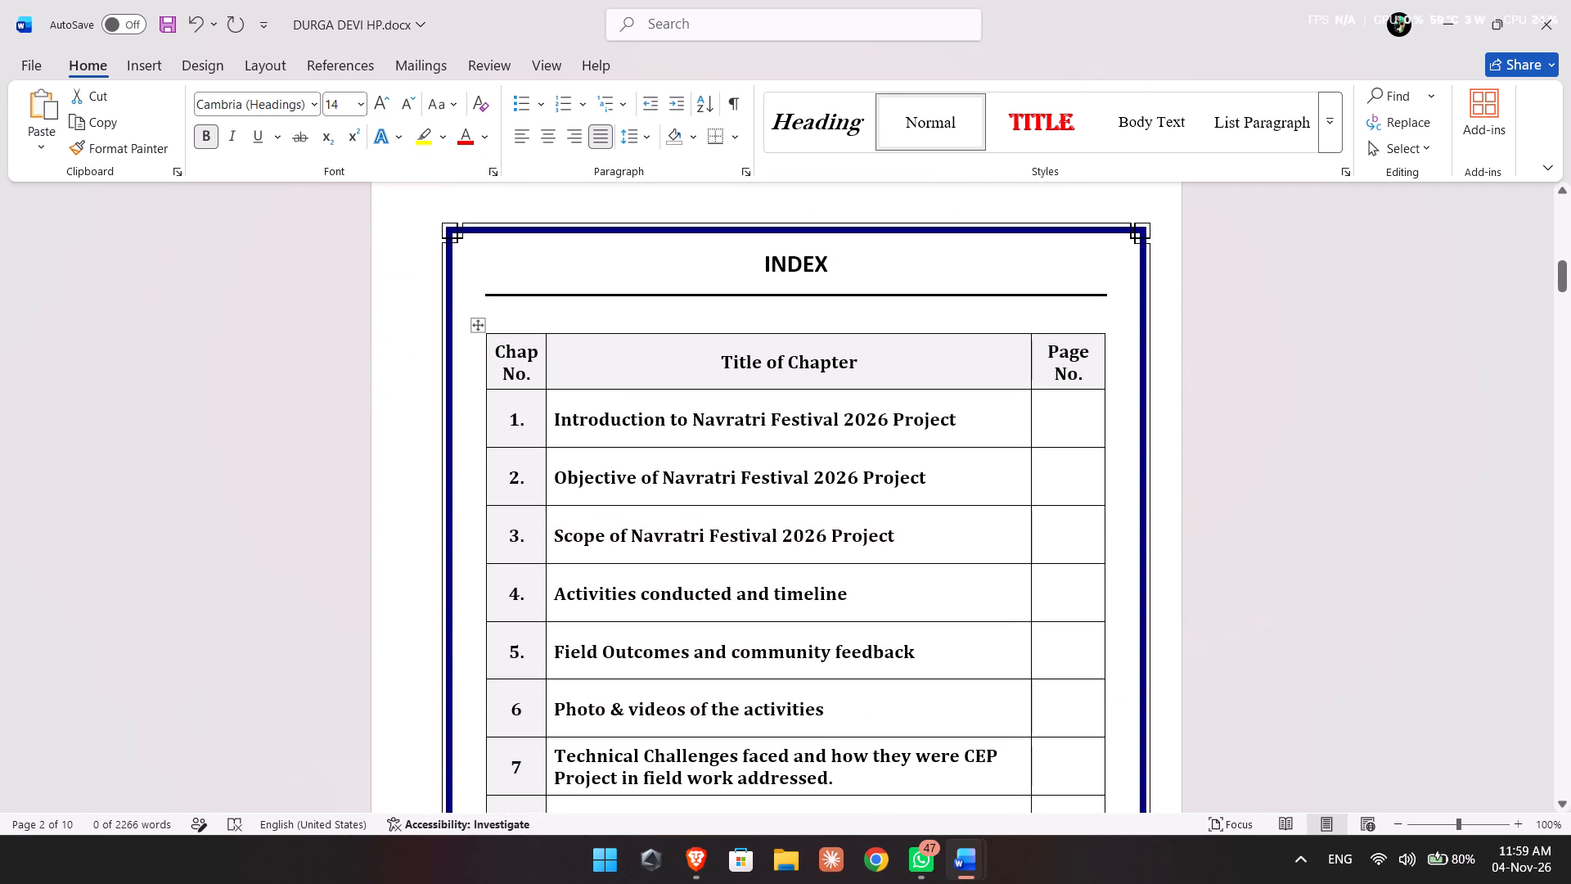
scroll(898, 568, down, 5)
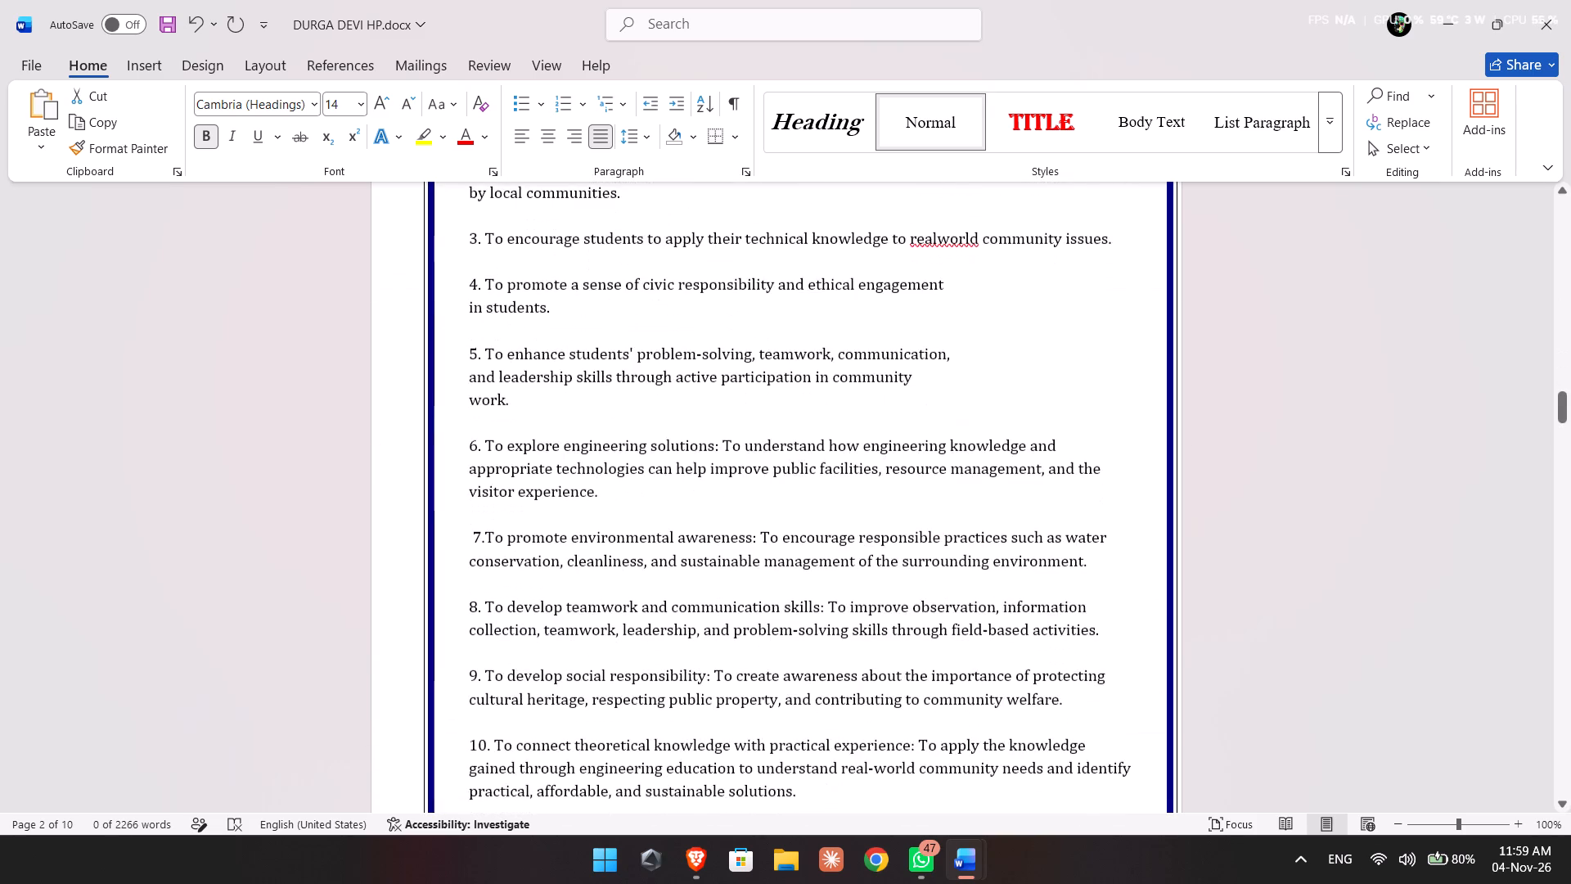
scroll(843, 488, up, 1)
click(695, 281)
drag(737, 317, 698, 322)
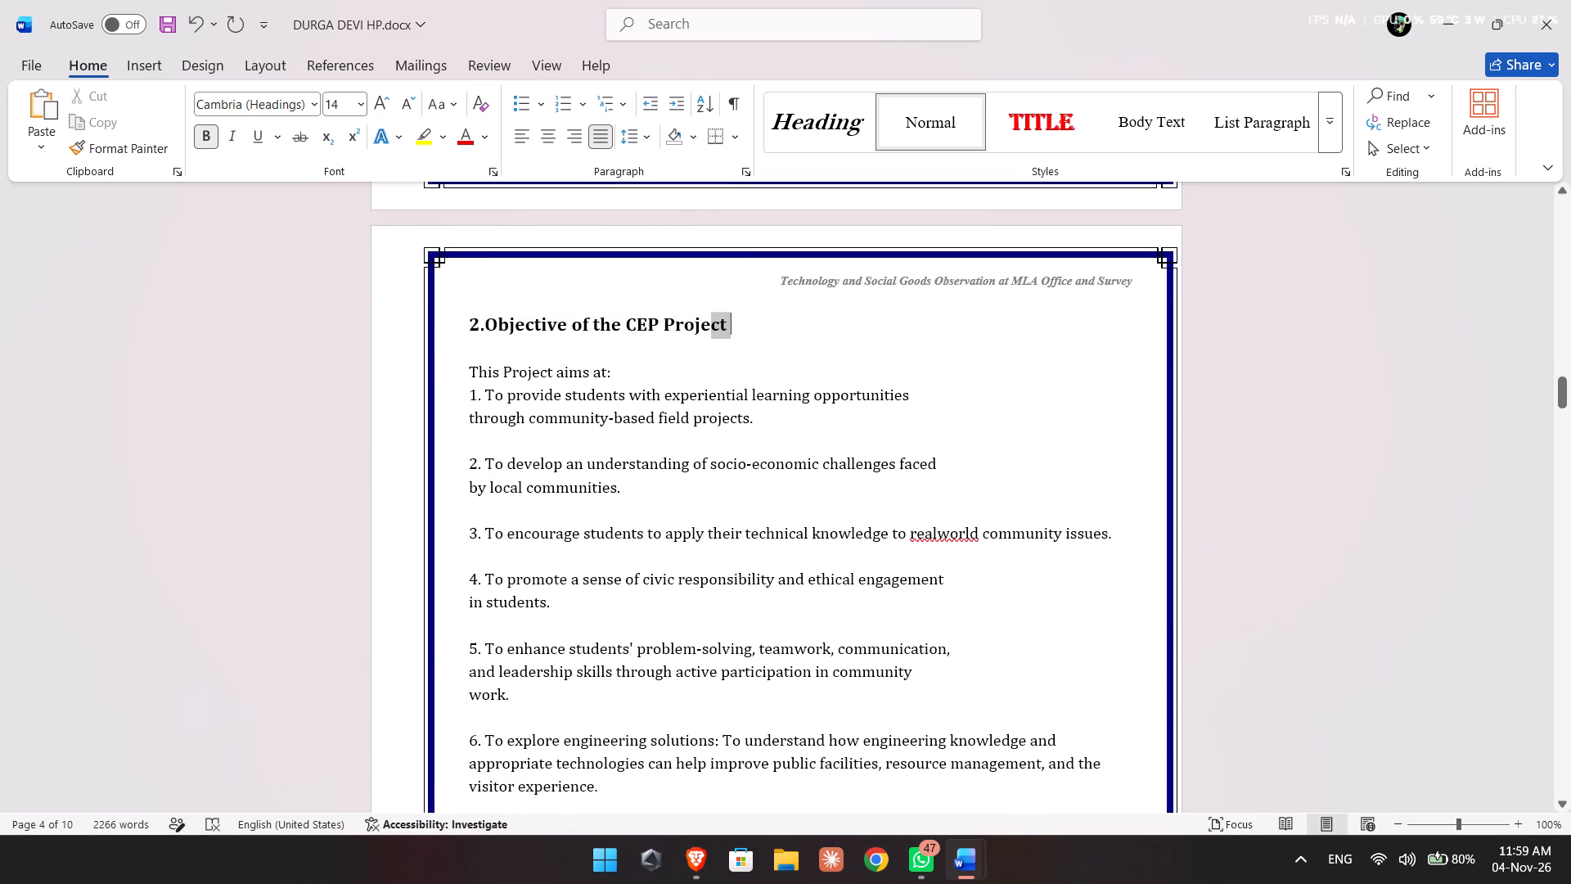
drag(698, 322, 630, 322)
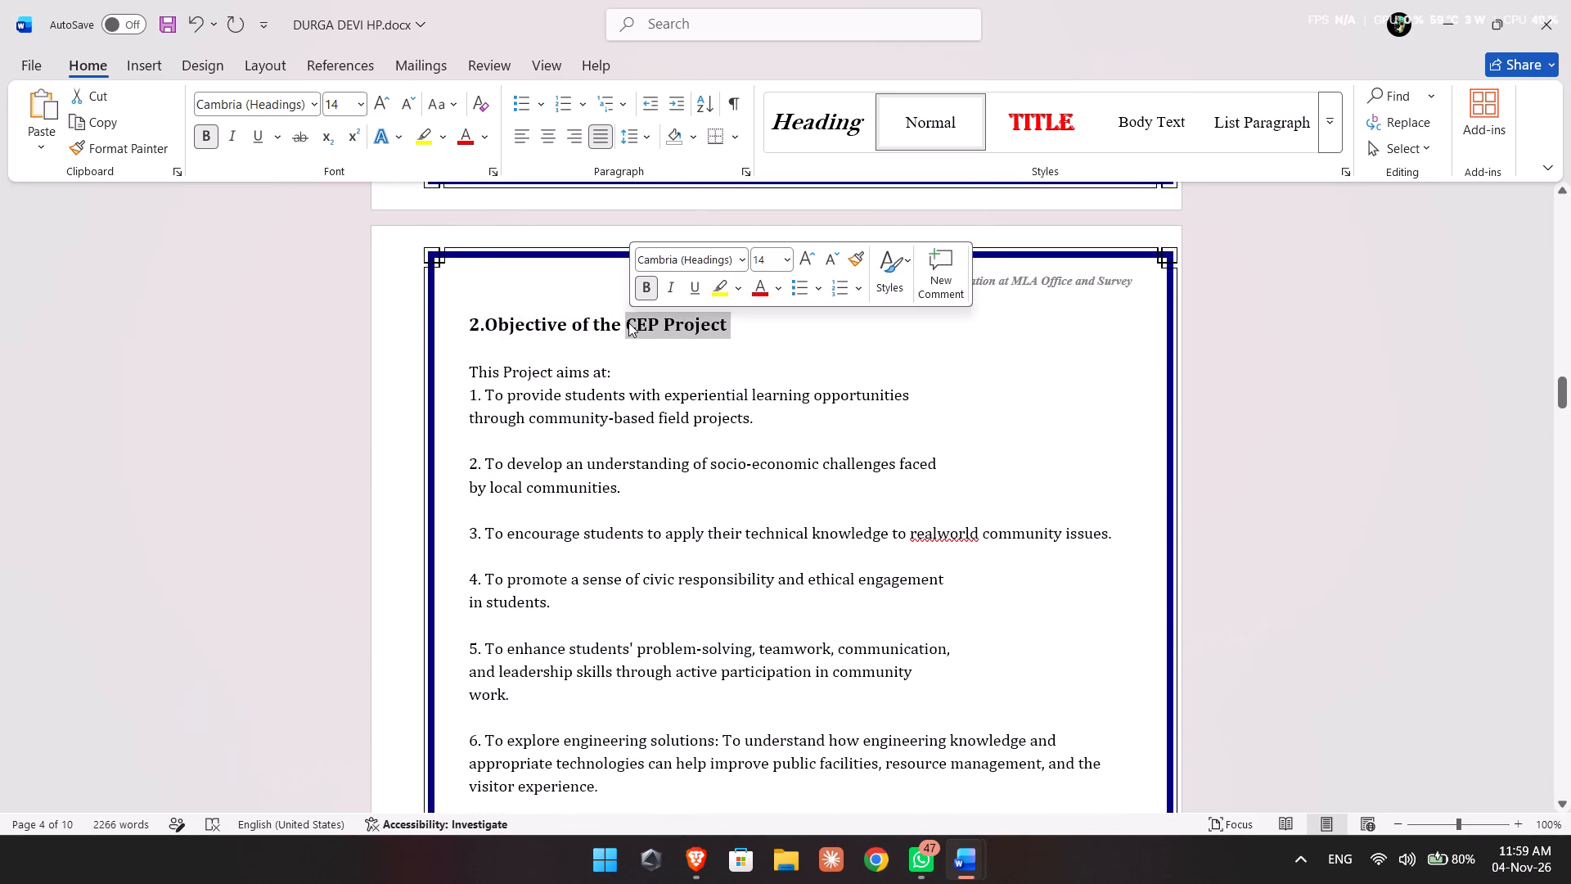
click(627, 322)
drag(620, 322, 633, 322)
click(631, 322)
drag(628, 322, 725, 321)
key(ctrl+v)
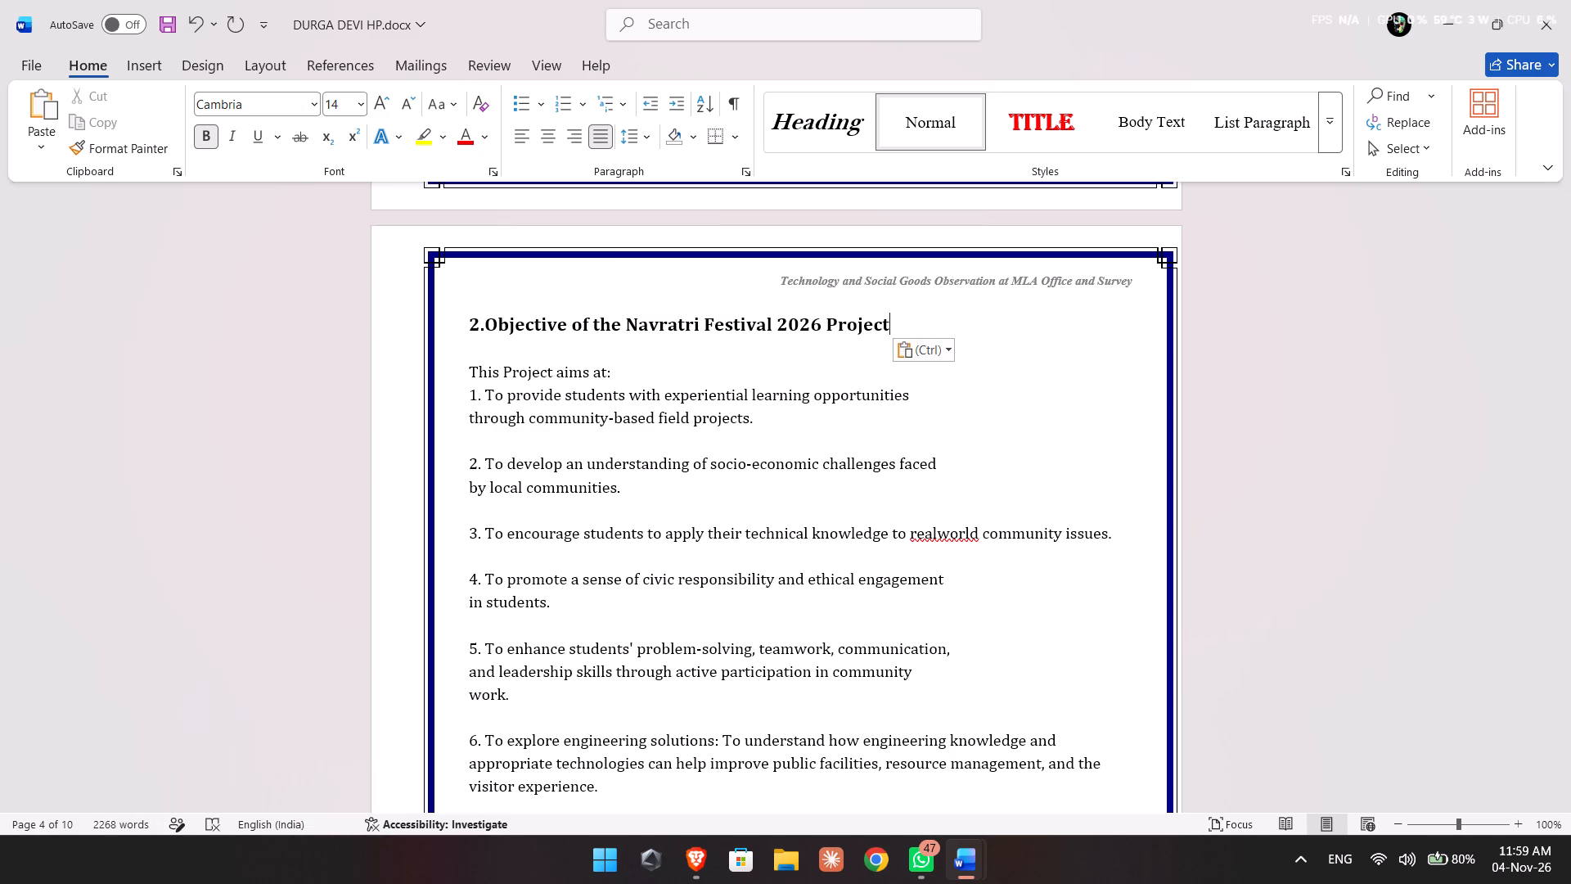
Increase the whole heading "2.Objective of the Navratri Festival 2026 Project" to font size 16.
drag(887, 327, 888, 327)
drag(888, 327, 440, 315)
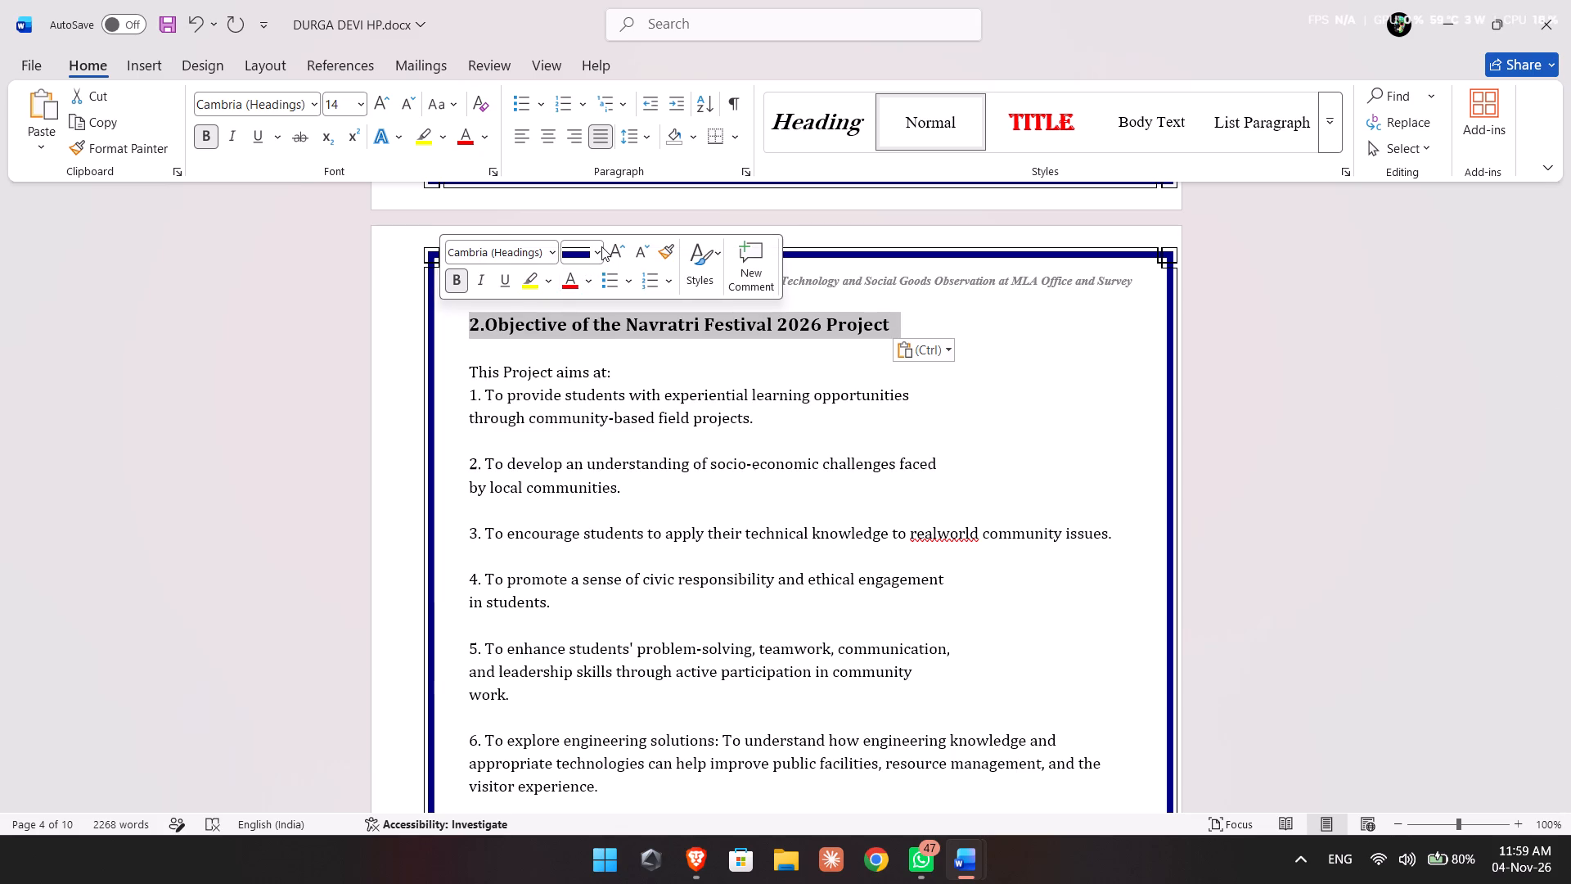
click(619, 256)
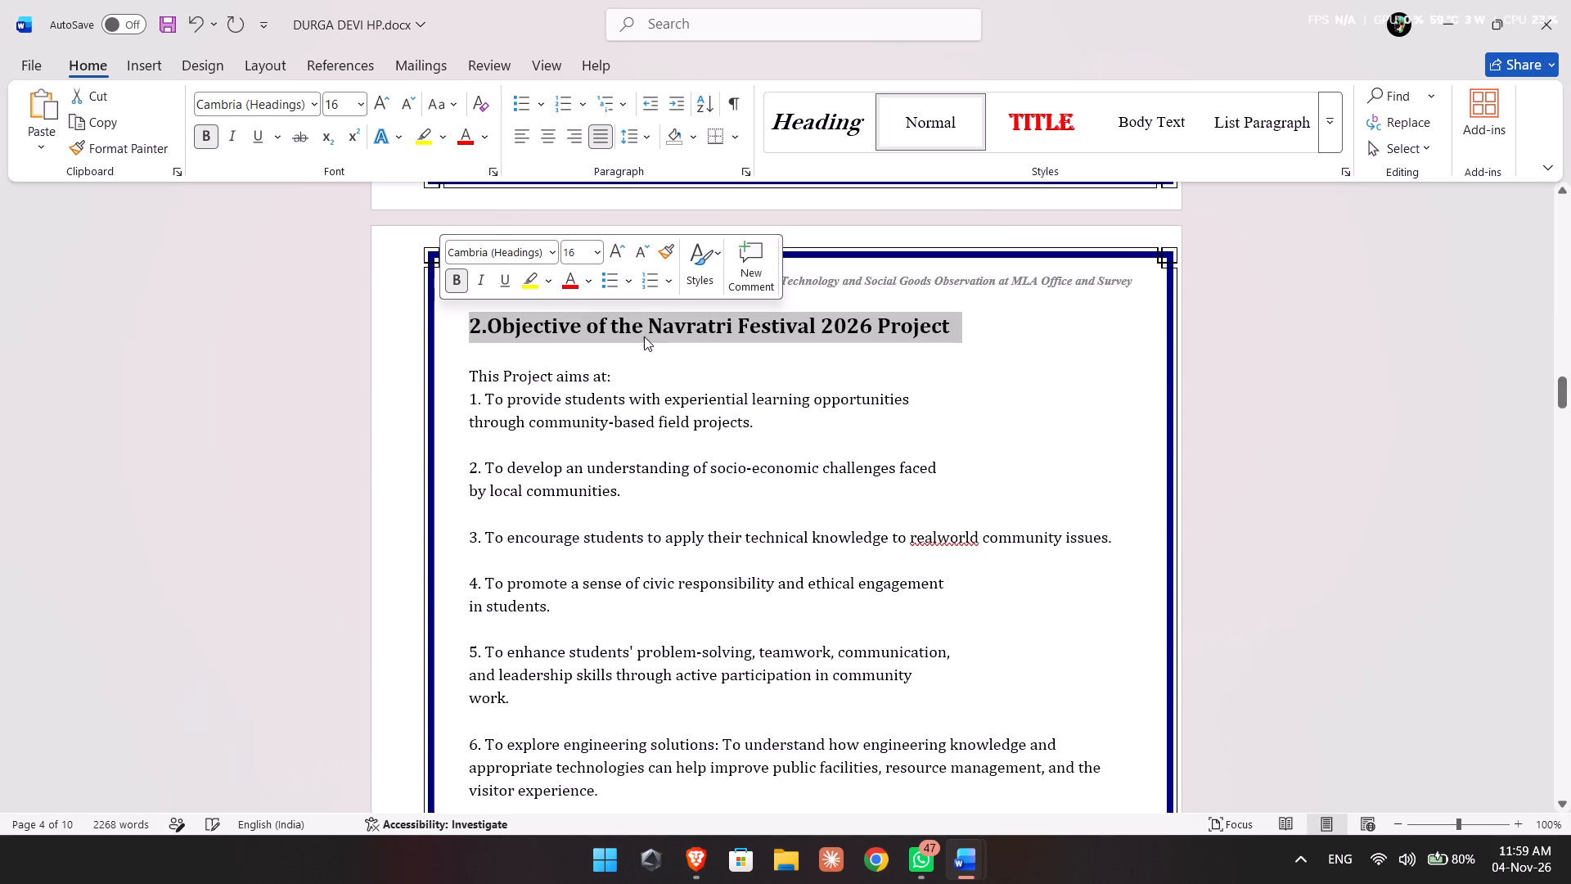
scroll(644, 336, up, 1)
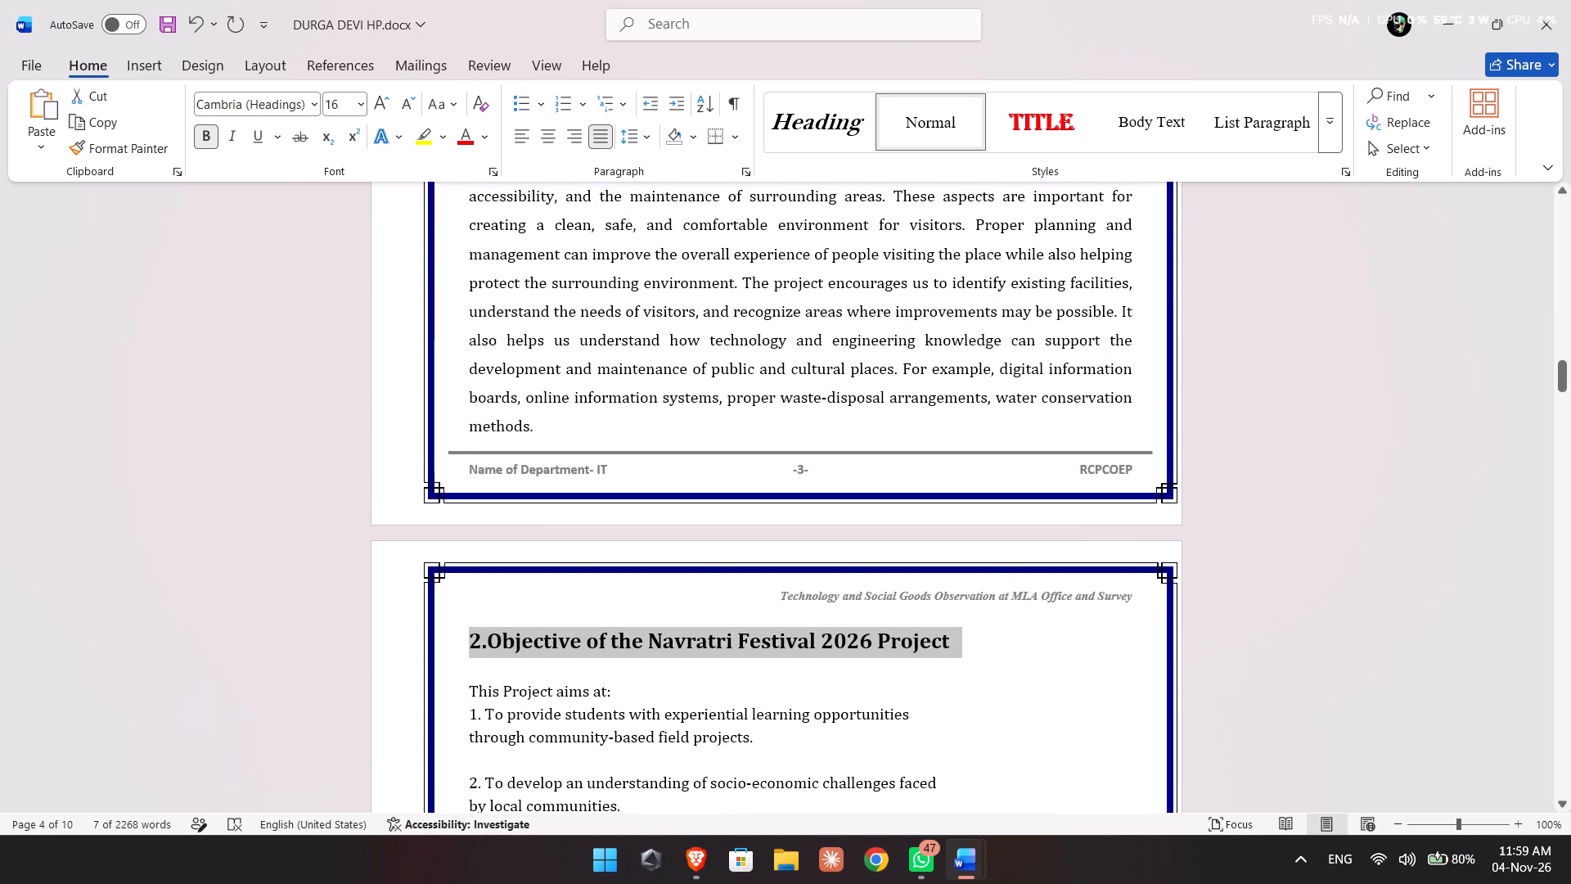
Set the chapter 2 text from "This Project aims at:" through "community development." to 1.5 line spacing.
scroll(644, 336, up, 3)
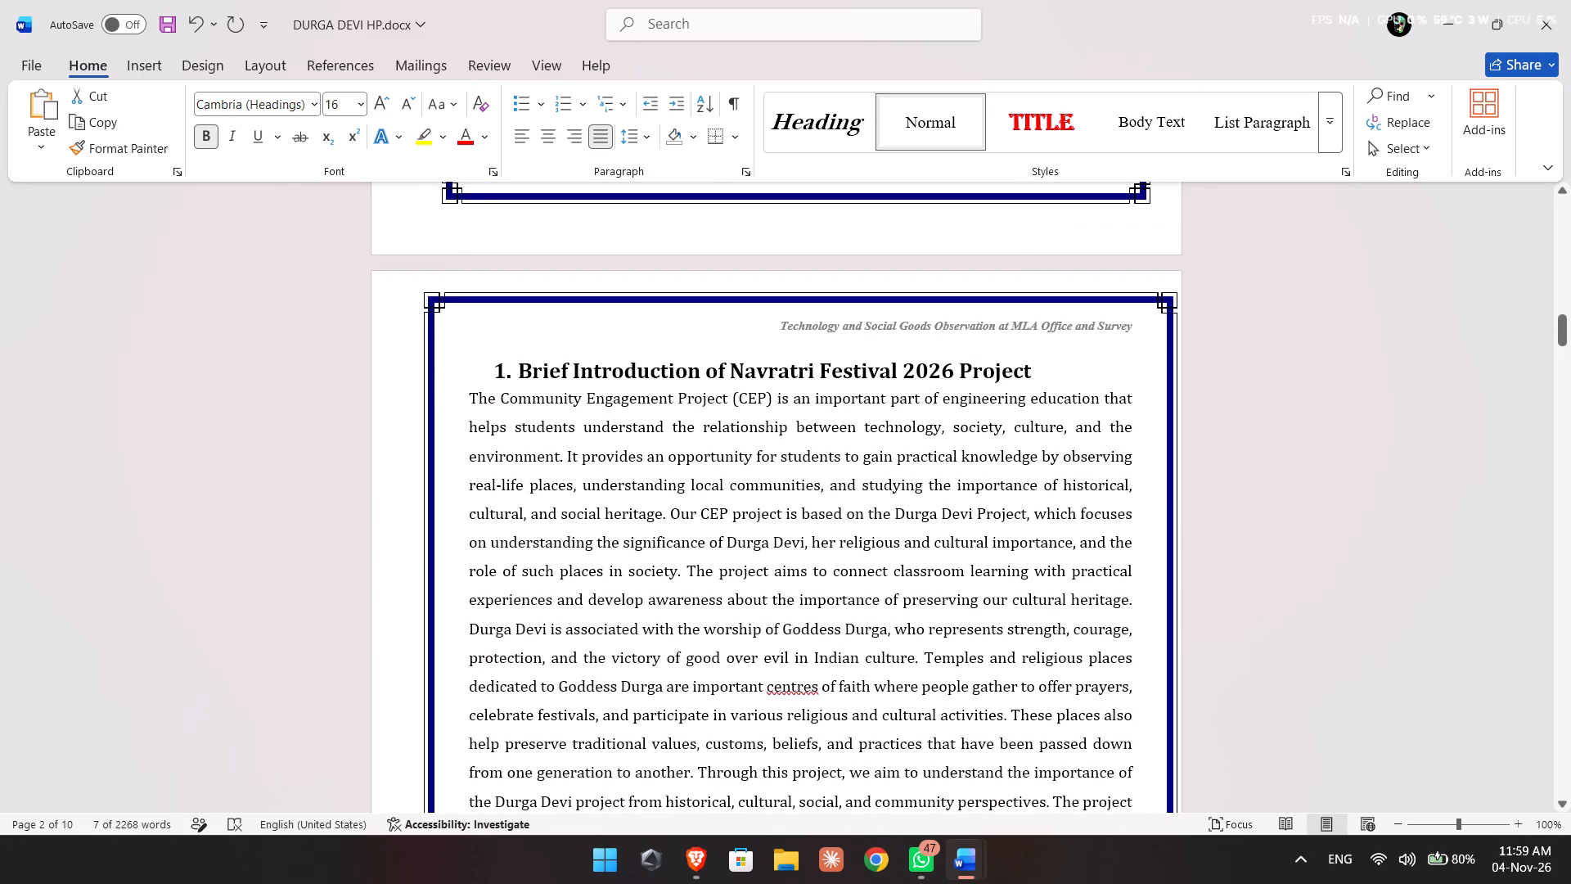
click(1051, 353)
click(1051, 353)
scroll(1051, 353, down, 1)
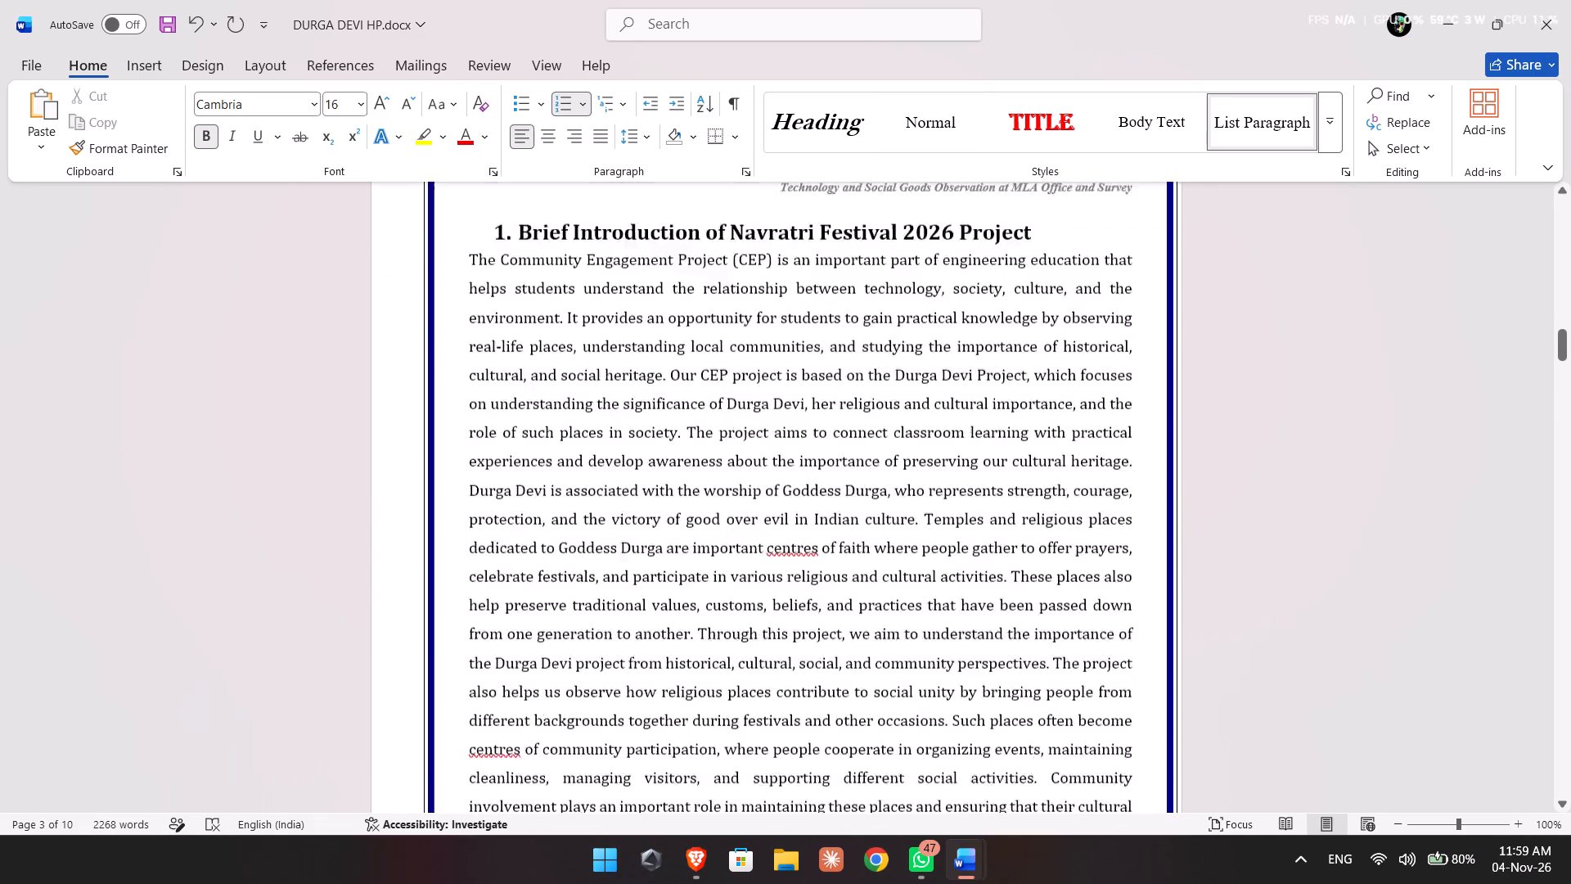
scroll(1051, 353, down, 3)
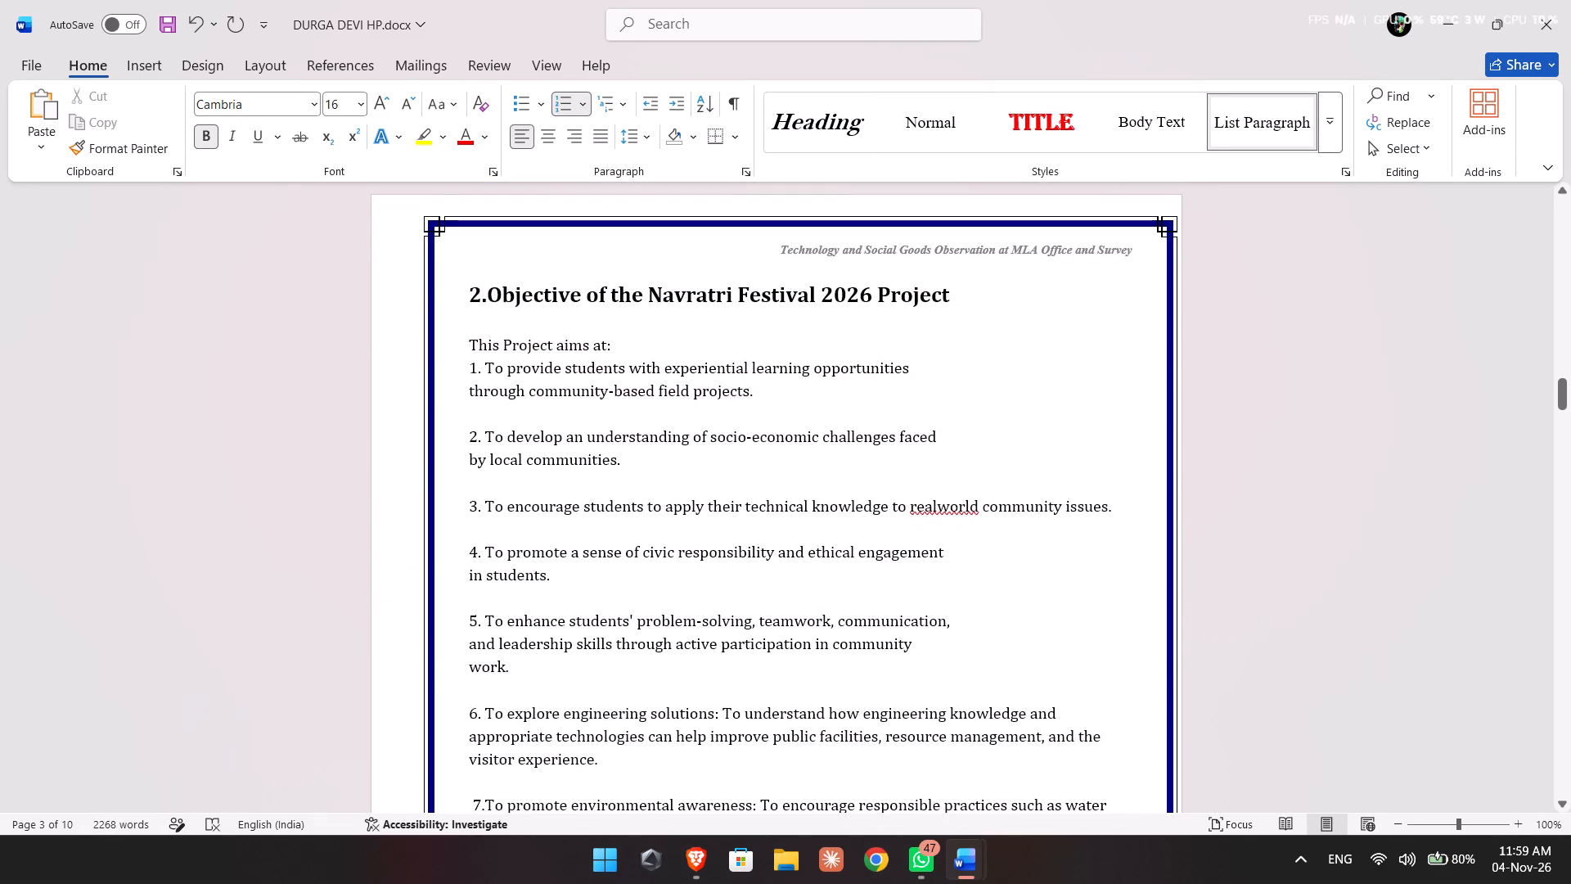
click(473, 323)
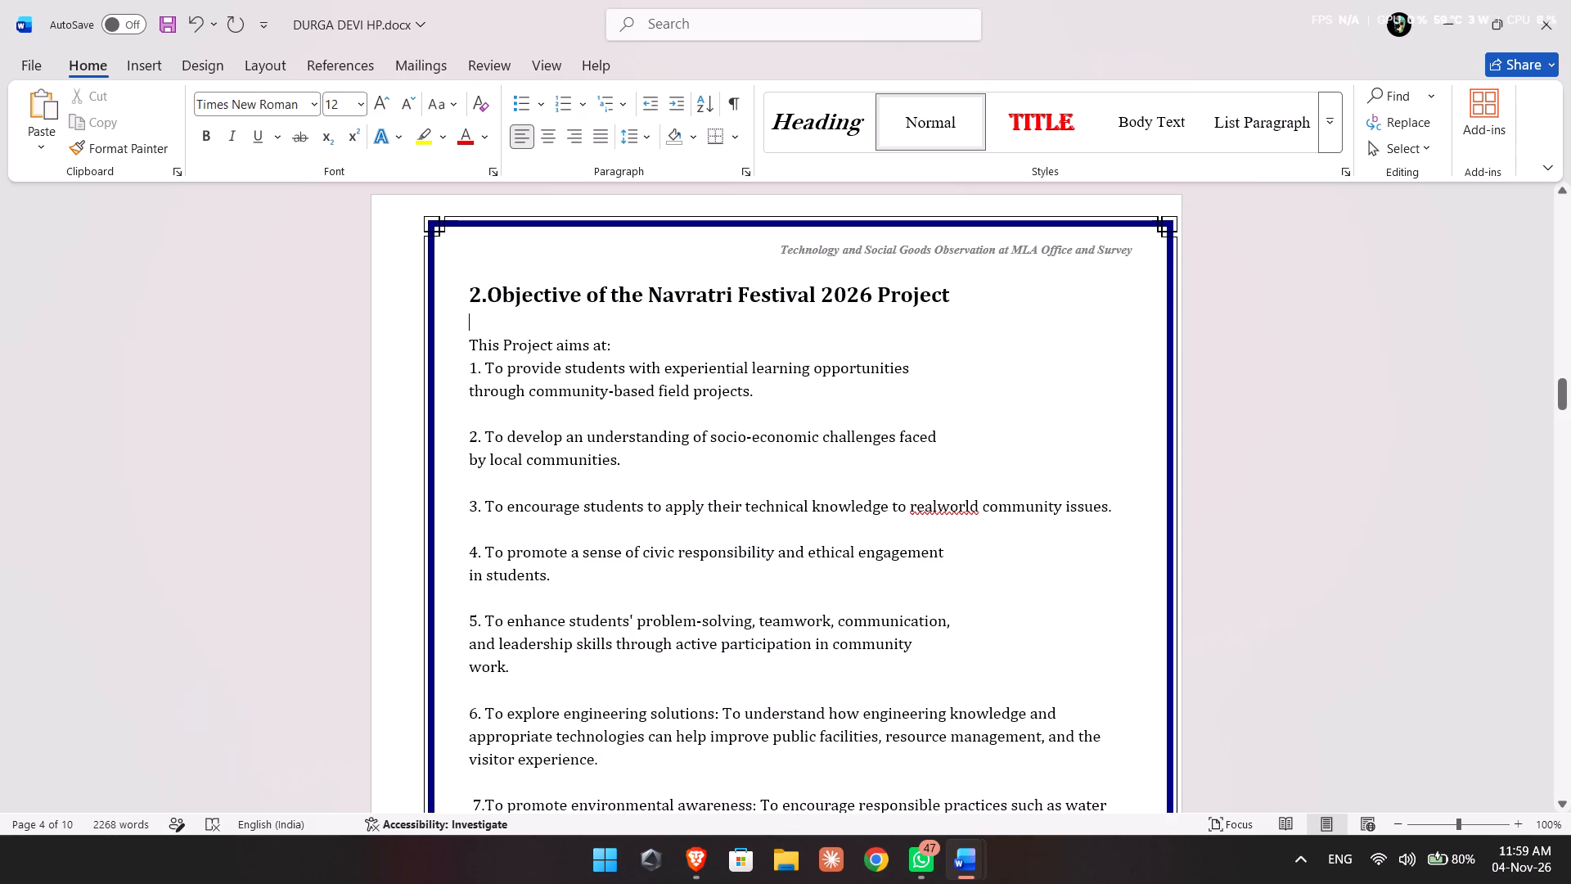
drag(470, 342, 763, 634)
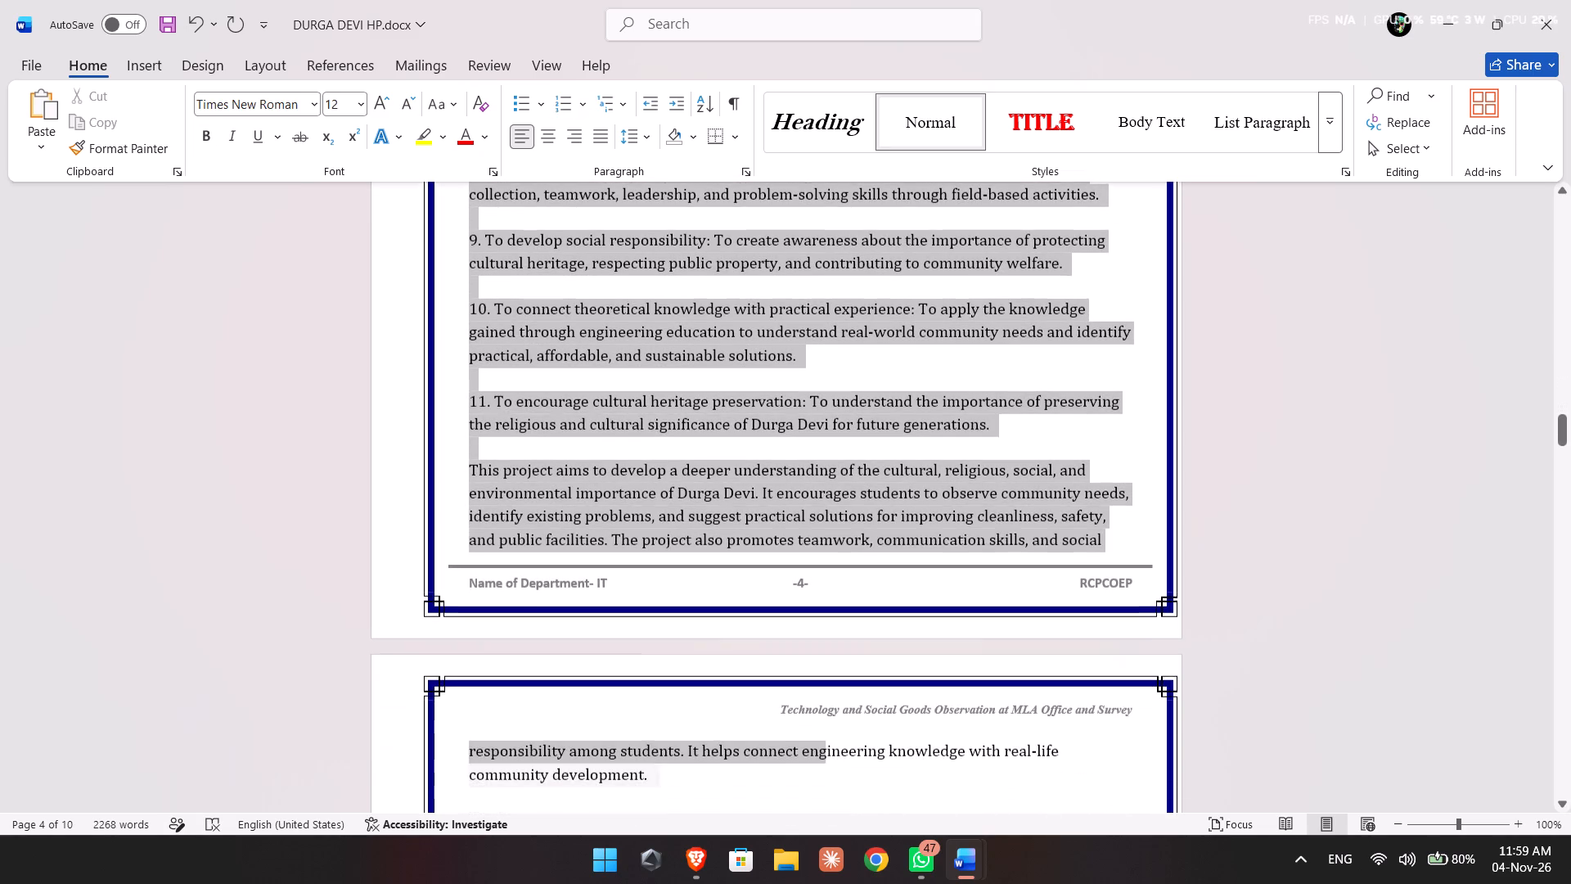
drag(763, 634, 709, 649)
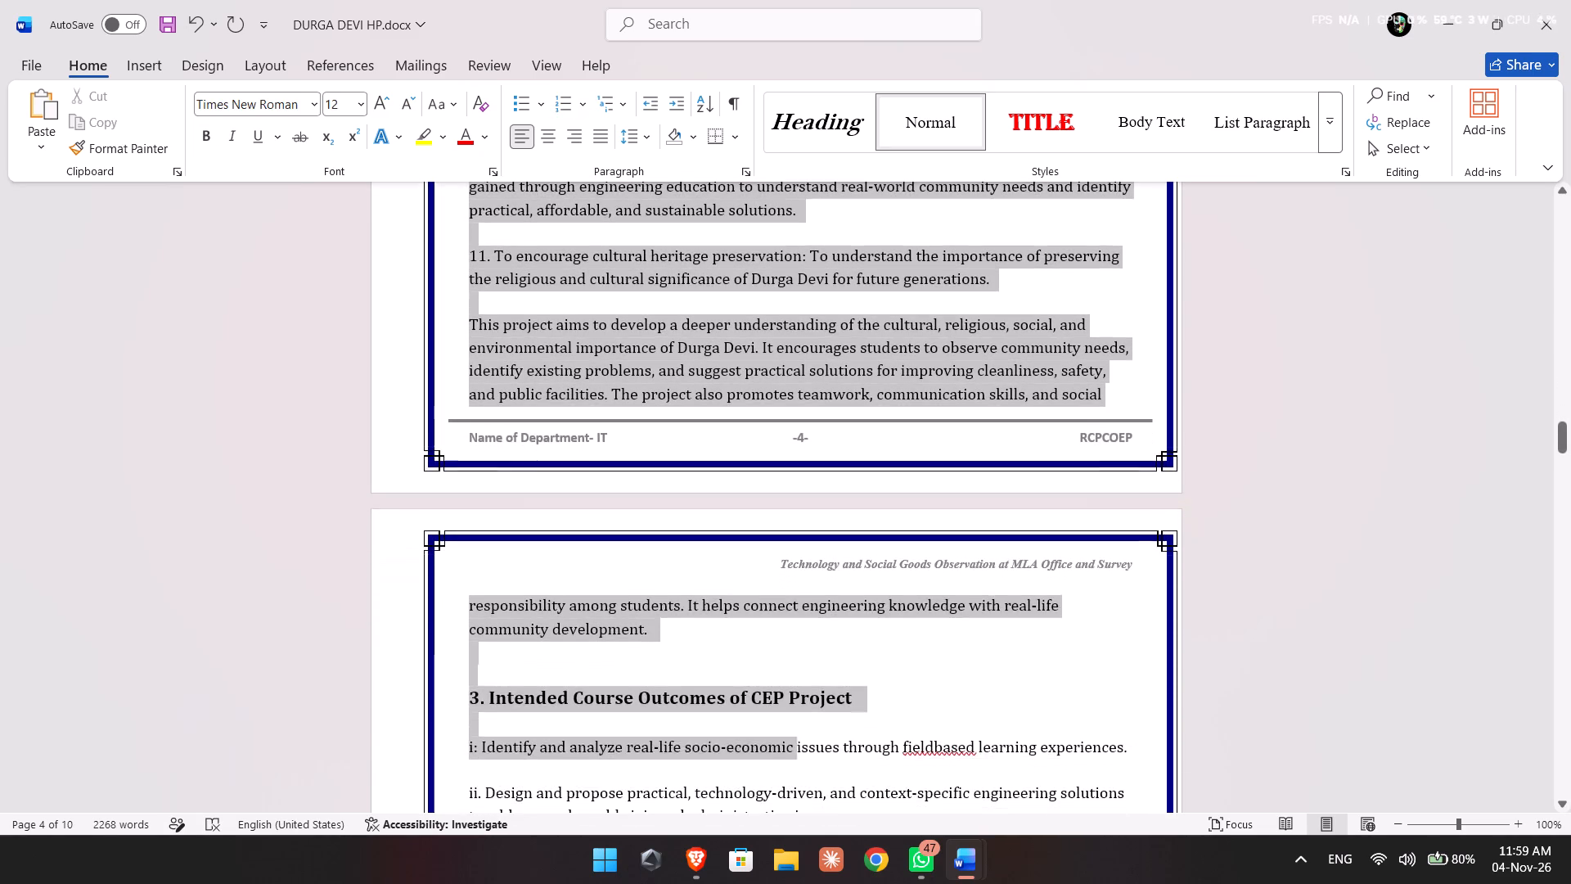
drag(709, 649, 664, 618)
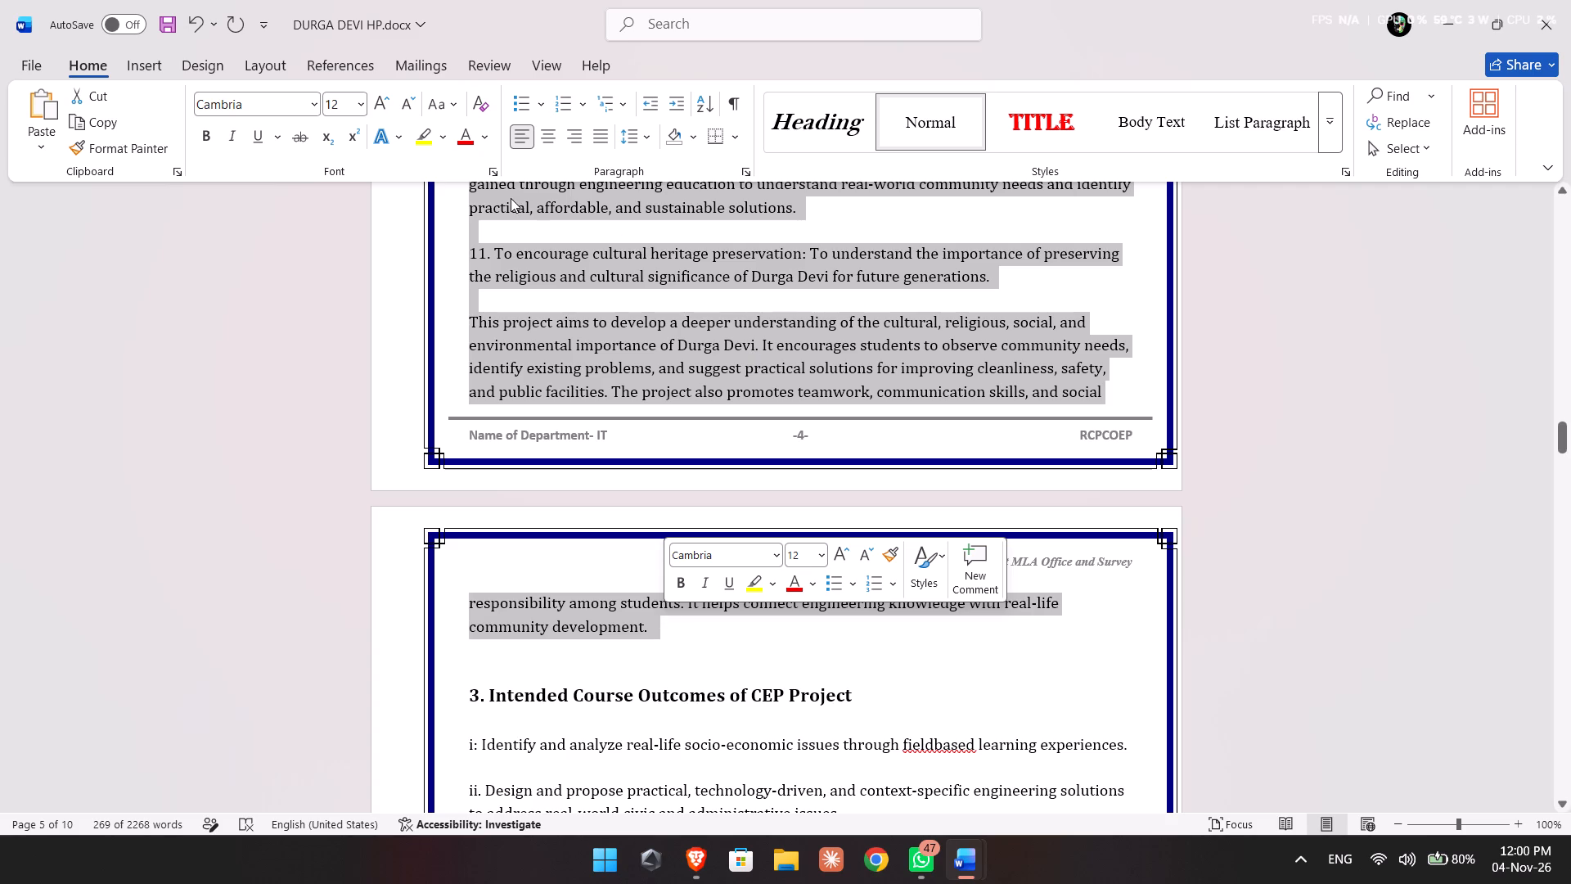
click(650, 144)
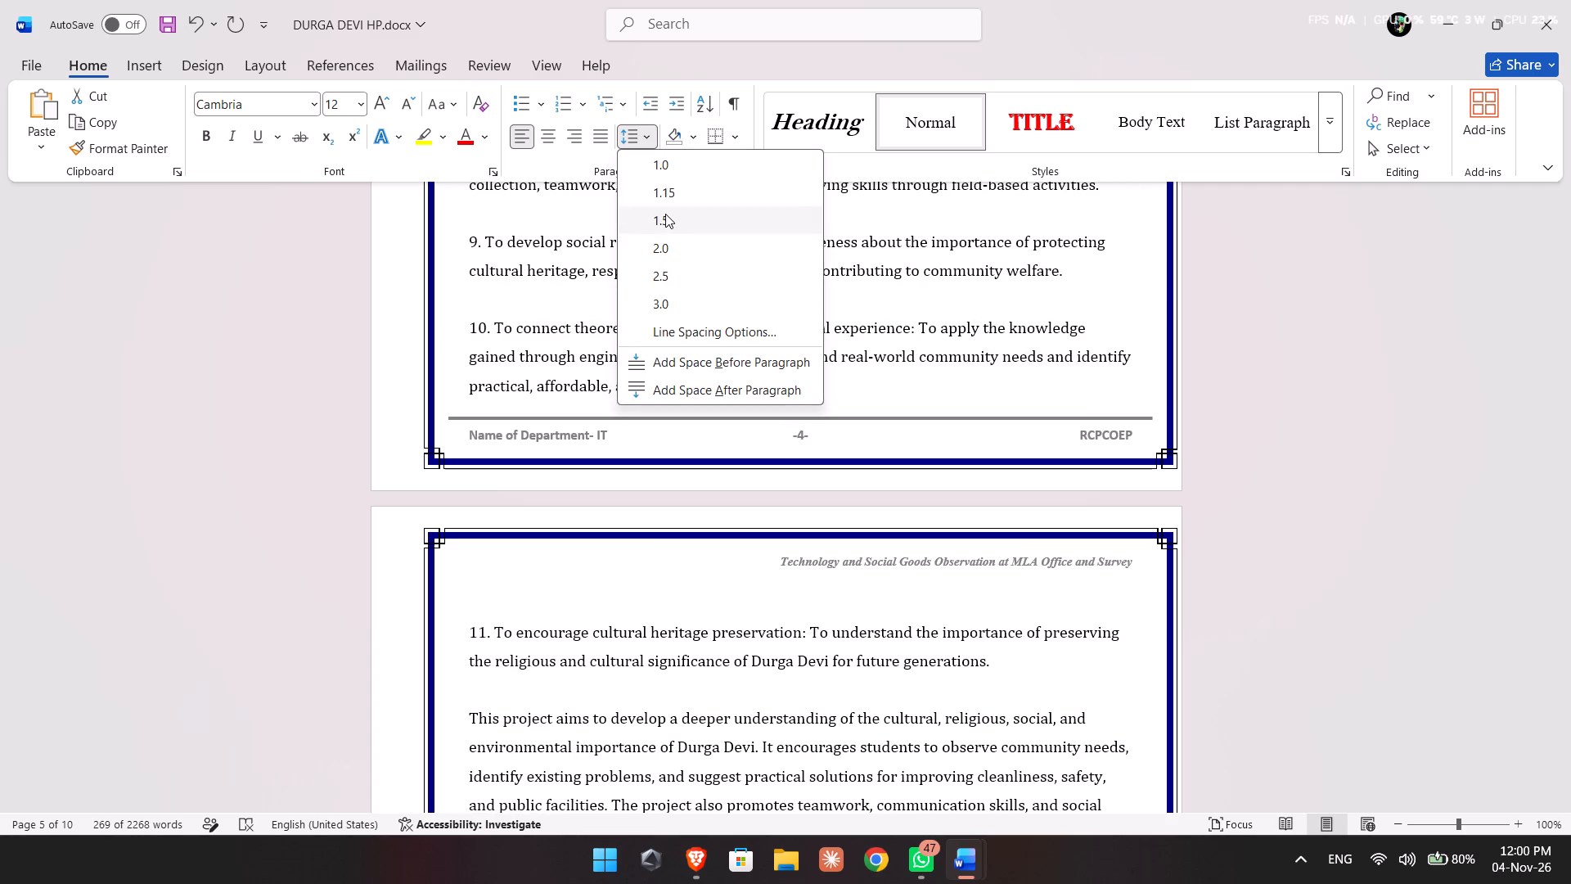
click(665, 214)
Delete objective 11, the closing paragraph of chapter 2 and the blank lines above the chapter 3 heading.
scroll(727, 483, down, 1)
click(700, 473)
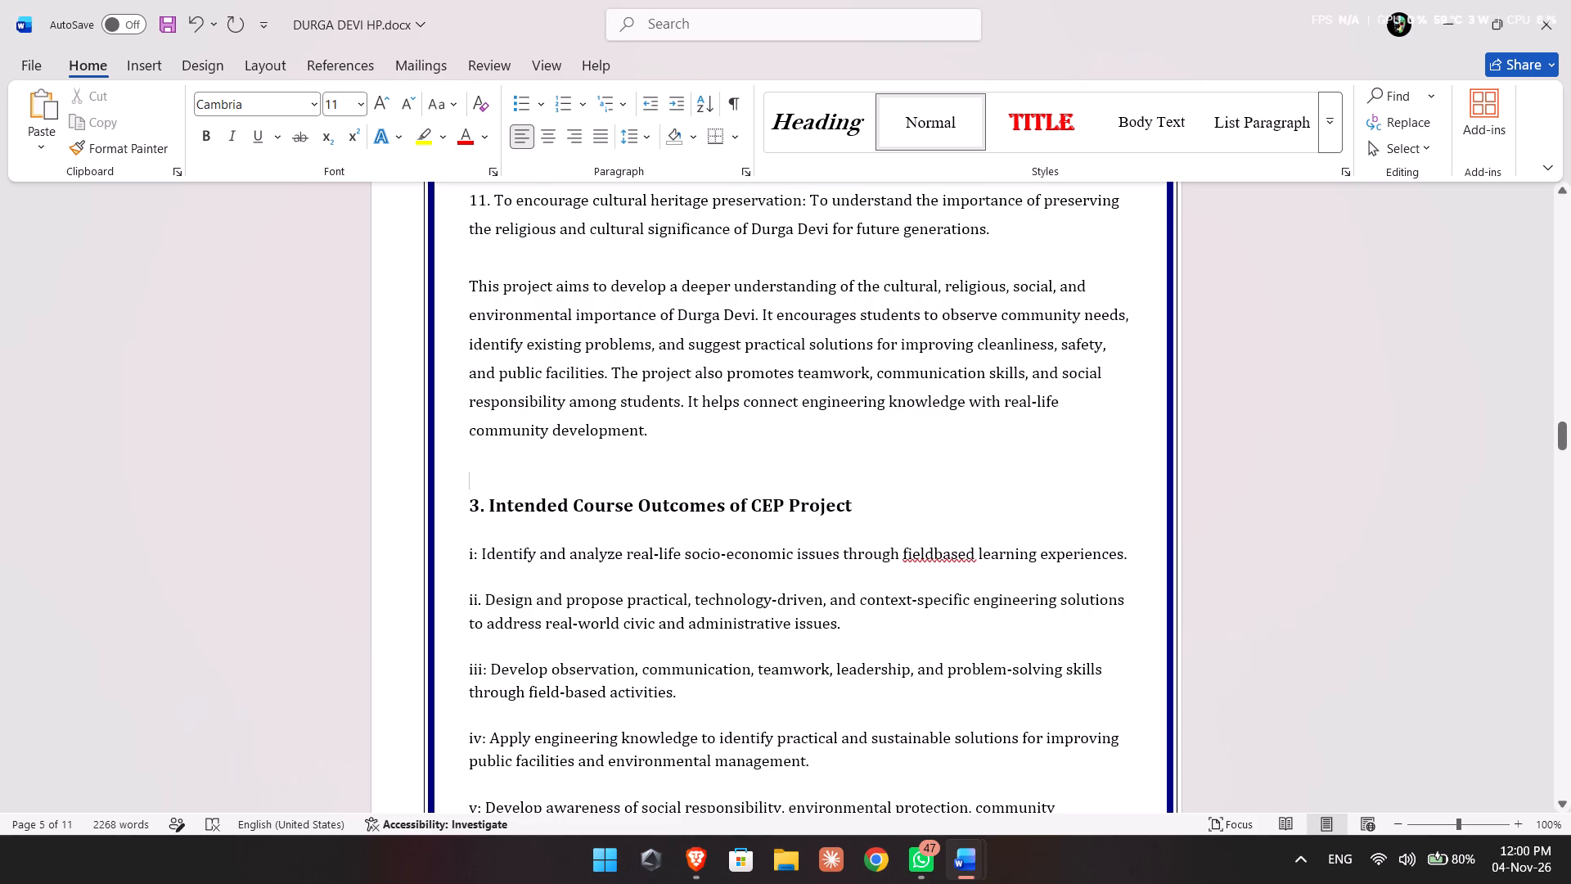
scroll(700, 473, up, 1)
drag(497, 575, 497, 575)
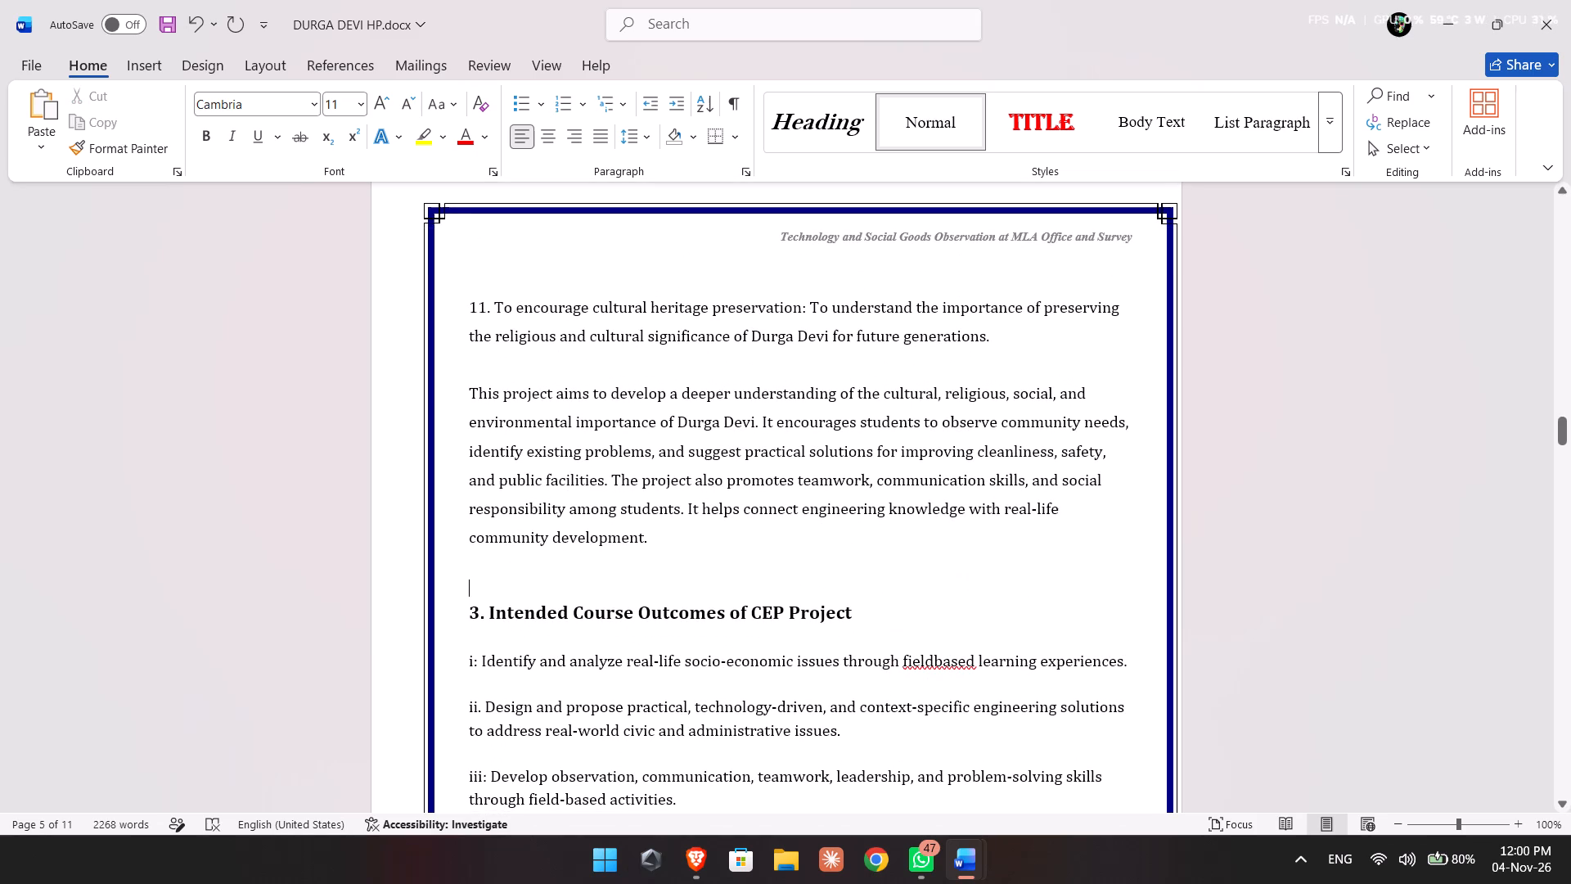
drag(497, 575, 460, 300)
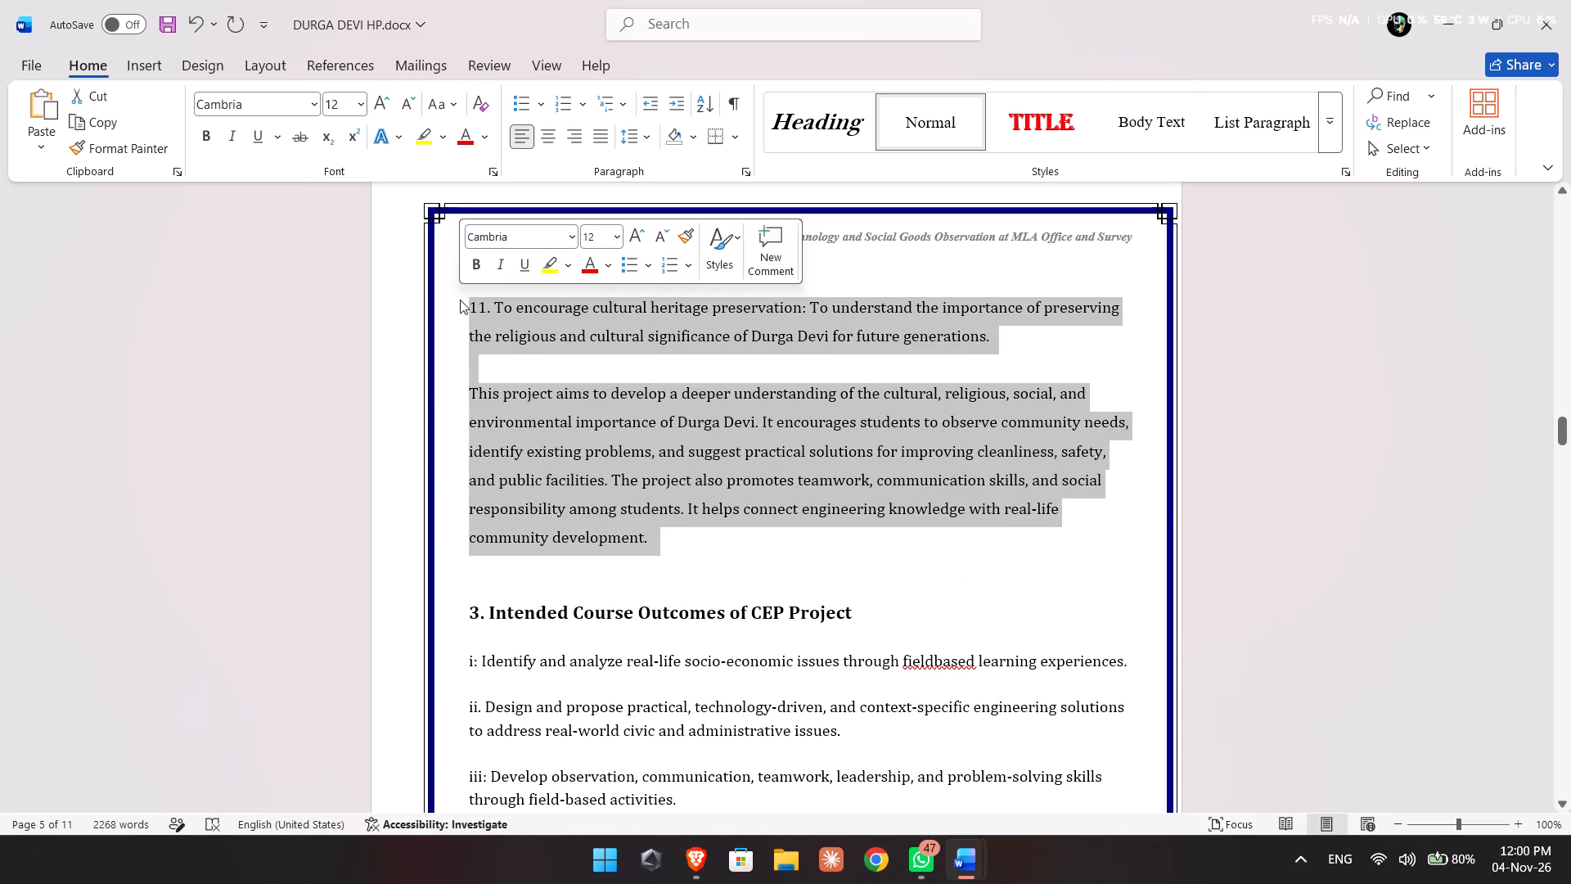
key(BackSpace)
key(BackSpace)
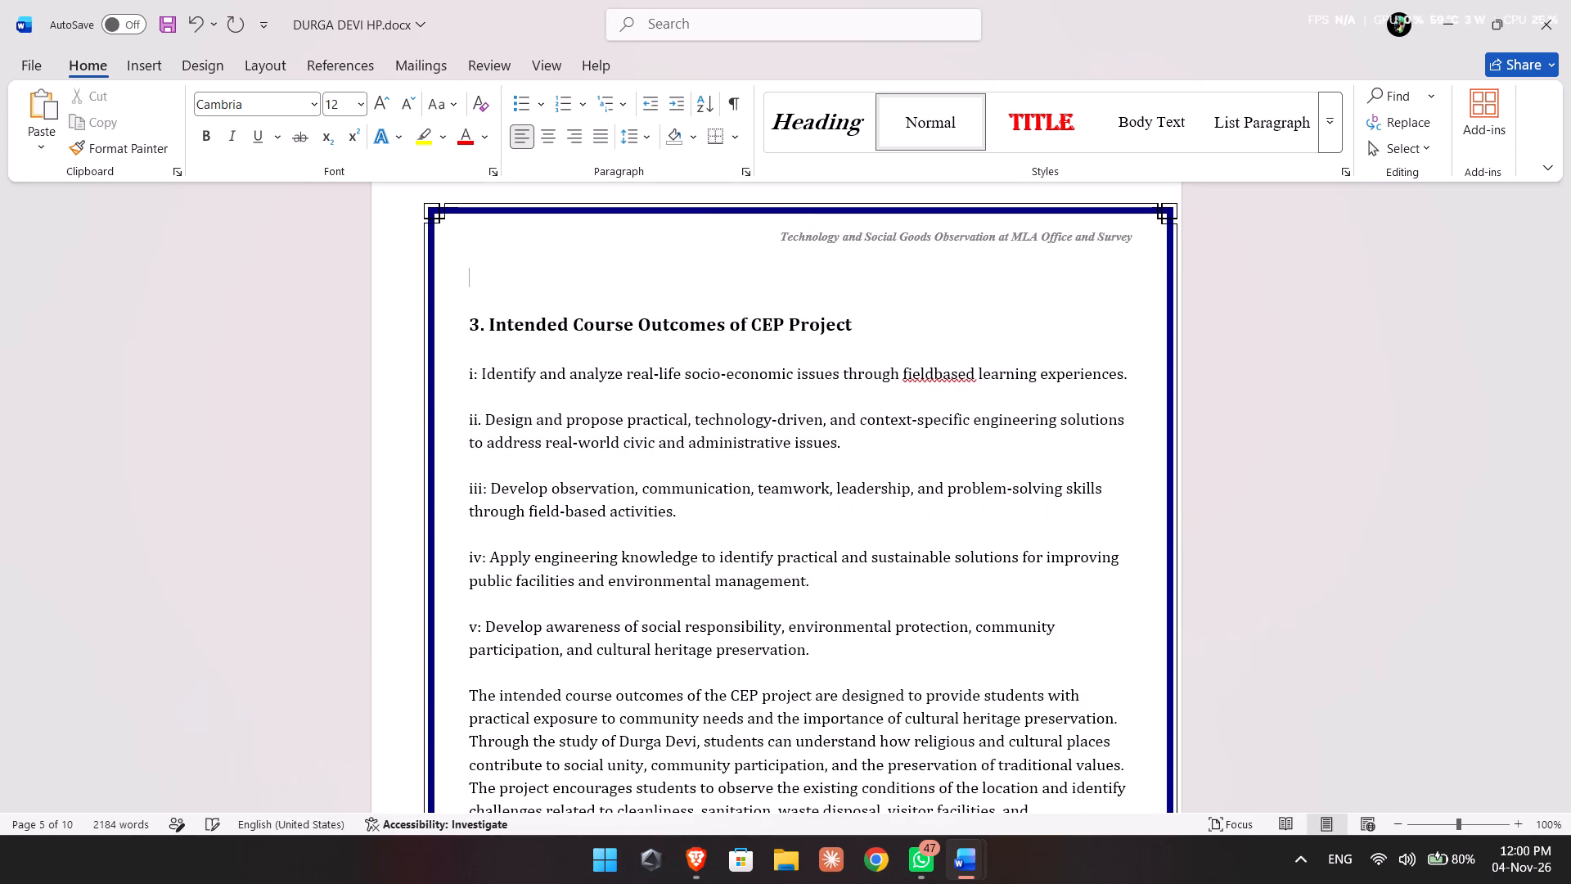
key(Down)
key(BackSpace)
key(BackSpace)
Replace "CEP Project" in the chapter 3 Intended Course Outcomes heading with the copied text "Navratri Festival 2026 Project".
scroll(460, 300, up, 1)
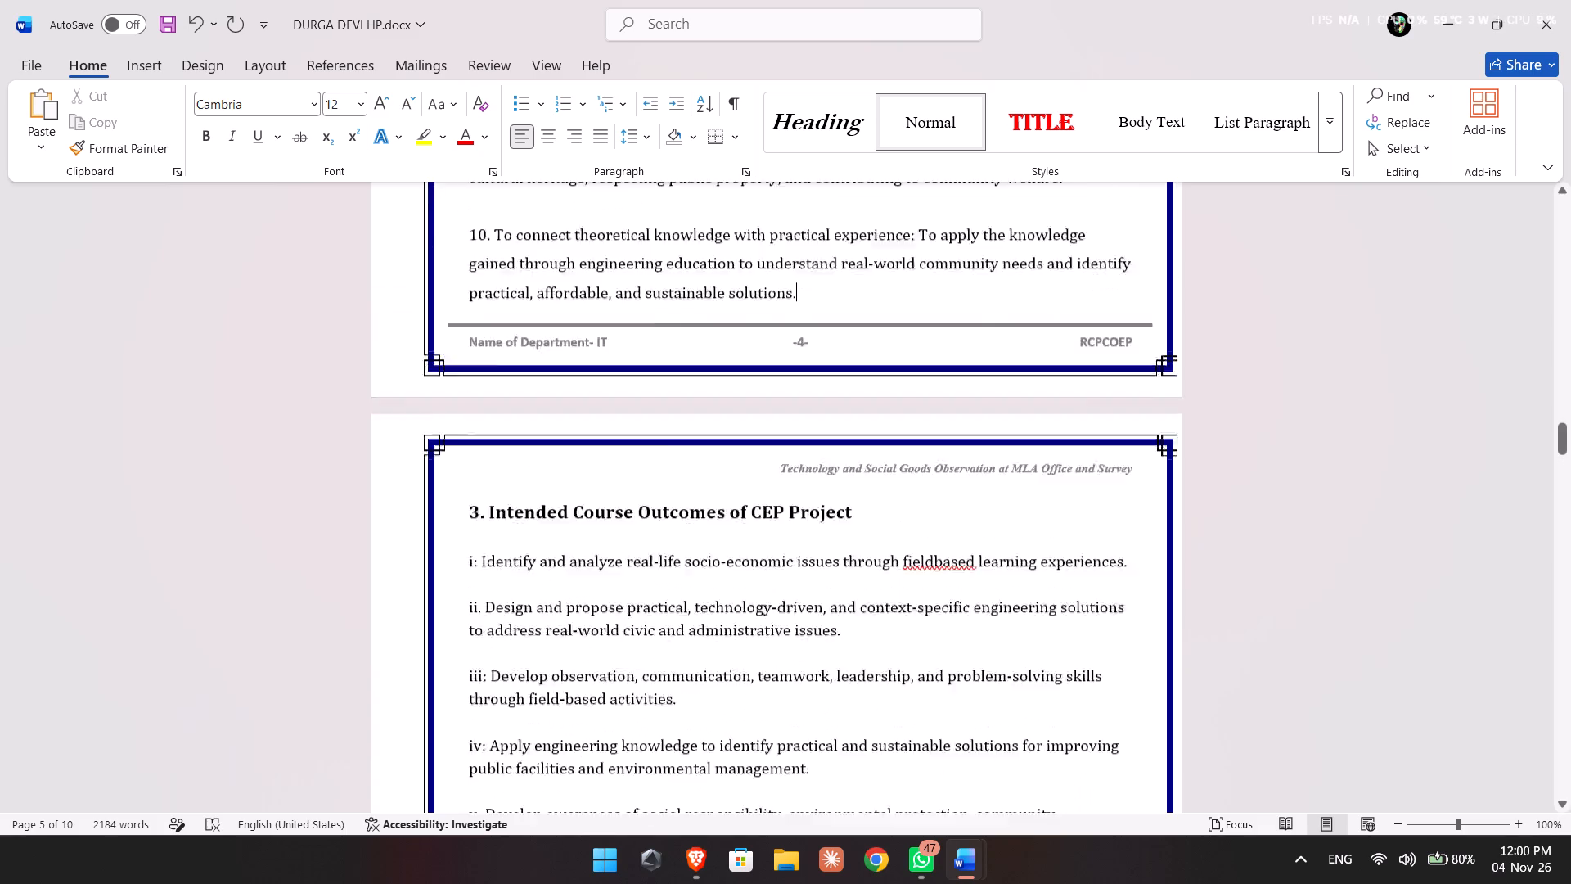
scroll(460, 300, up, 5)
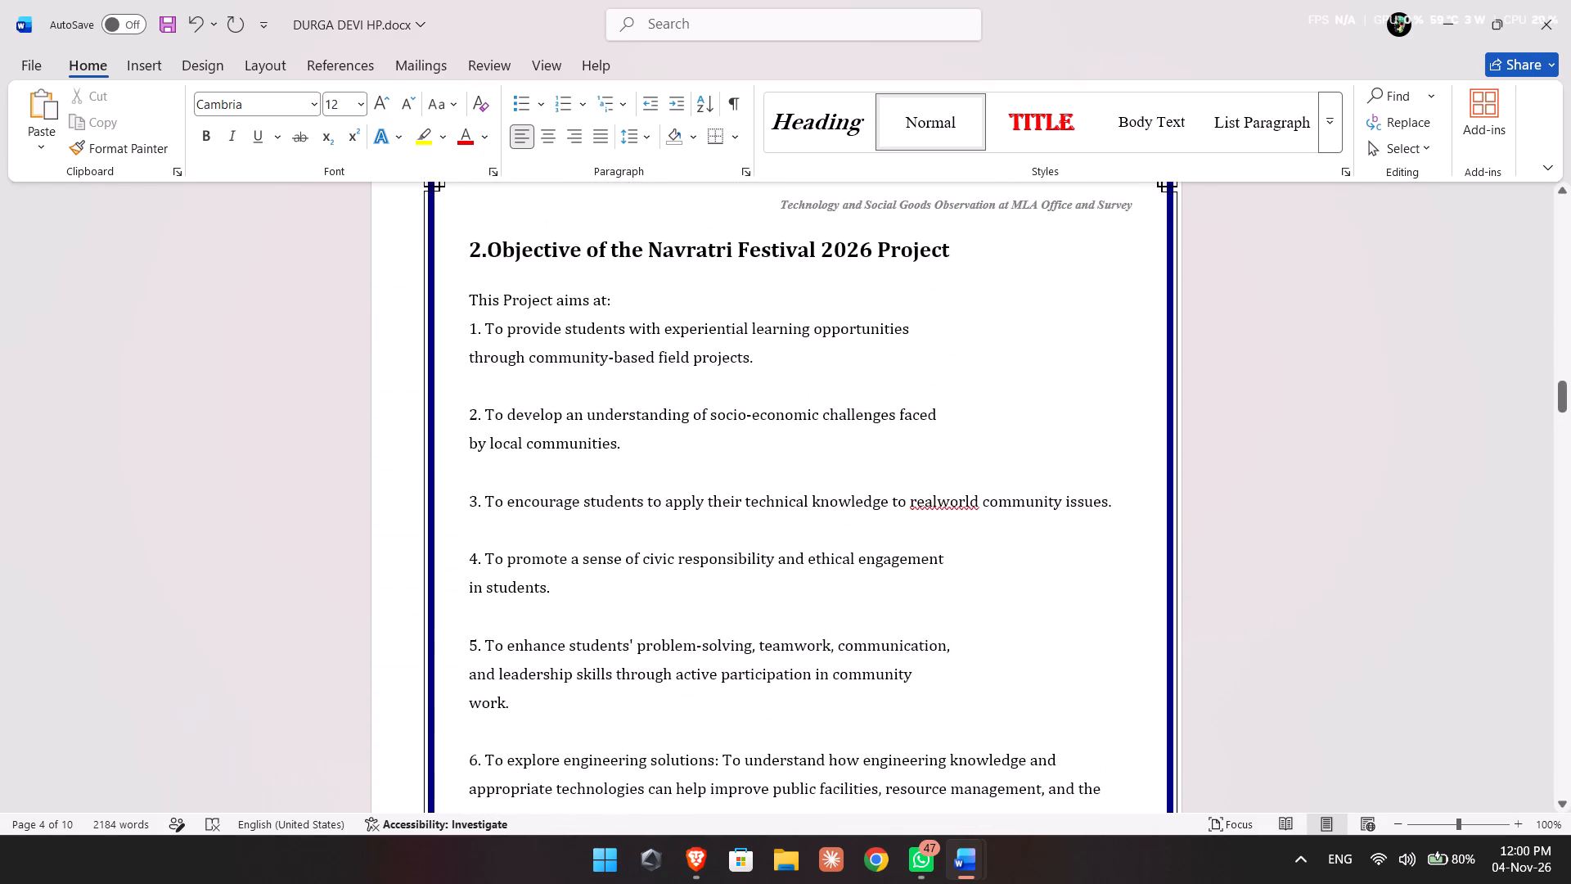
scroll(460, 300, down, 3)
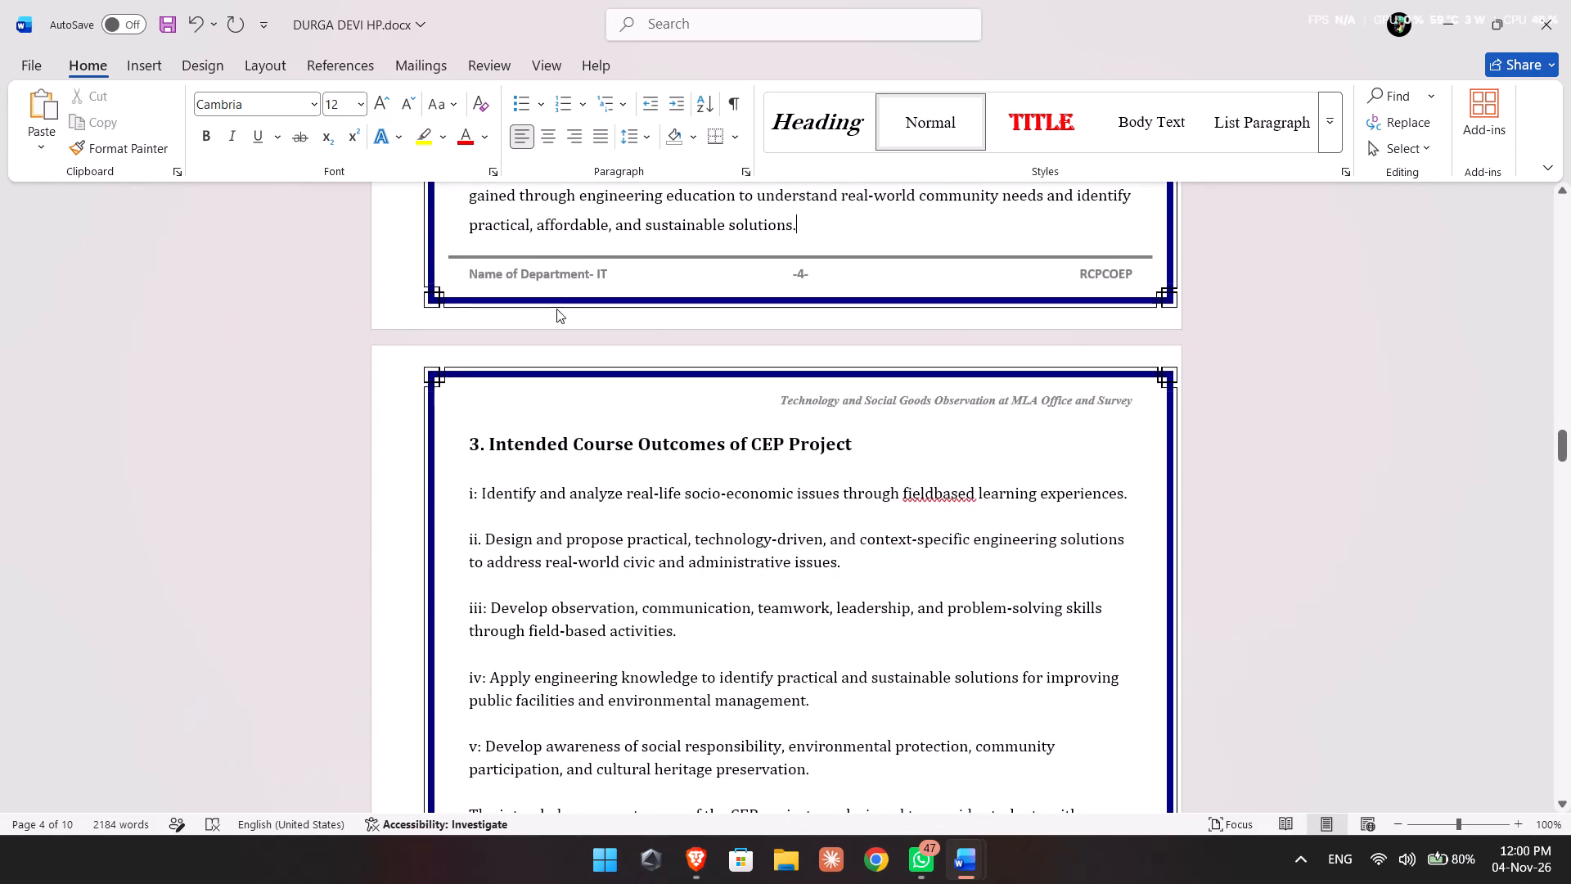
drag(858, 440, 748, 445)
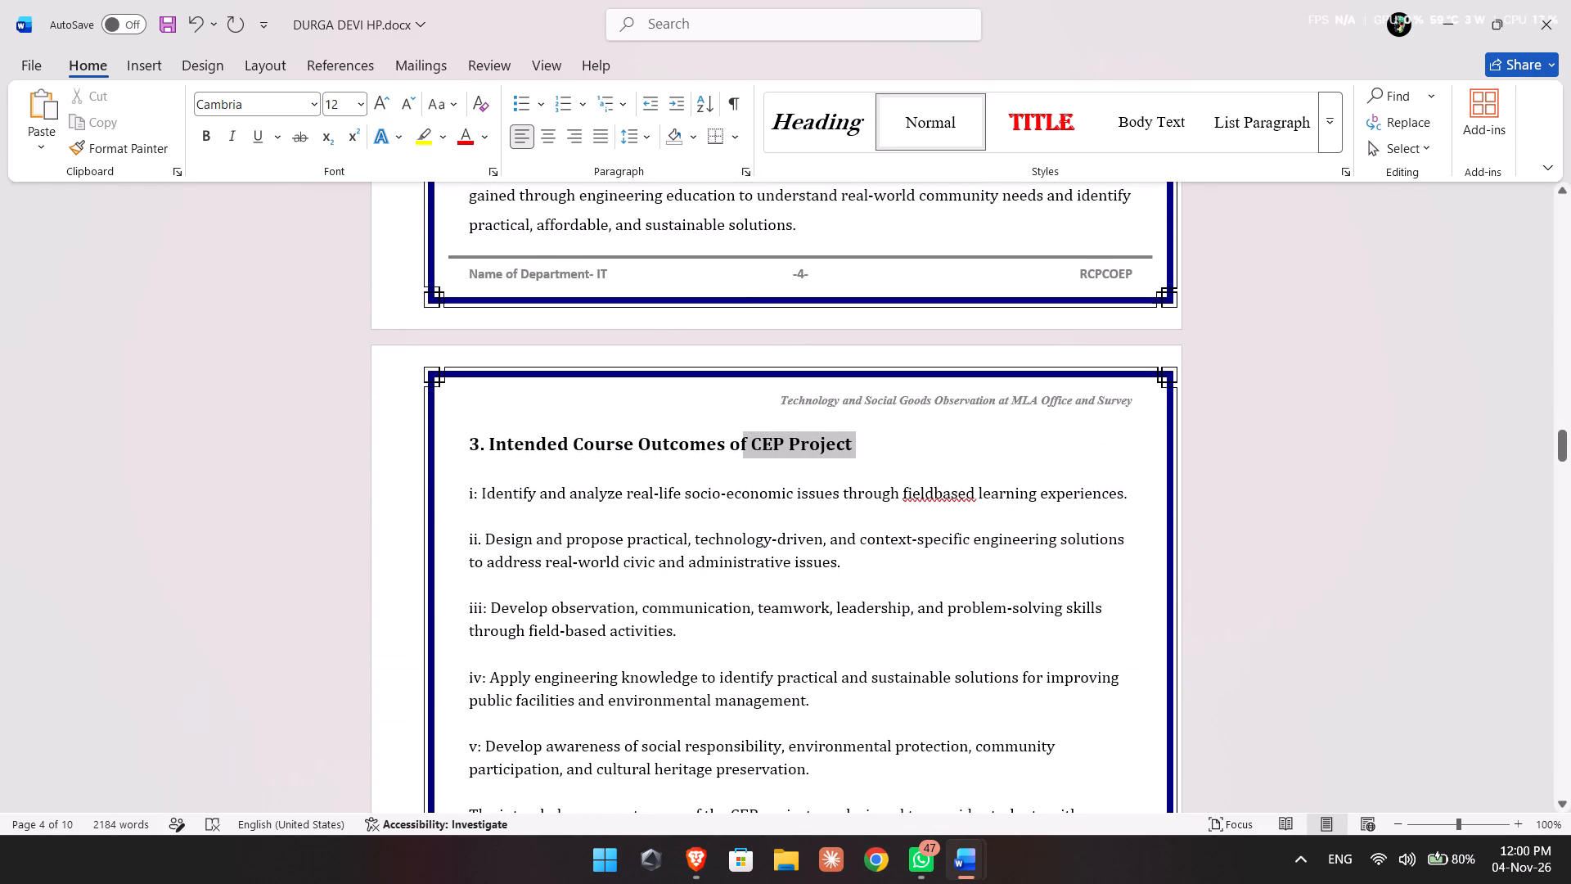
drag(748, 445, 751, 449)
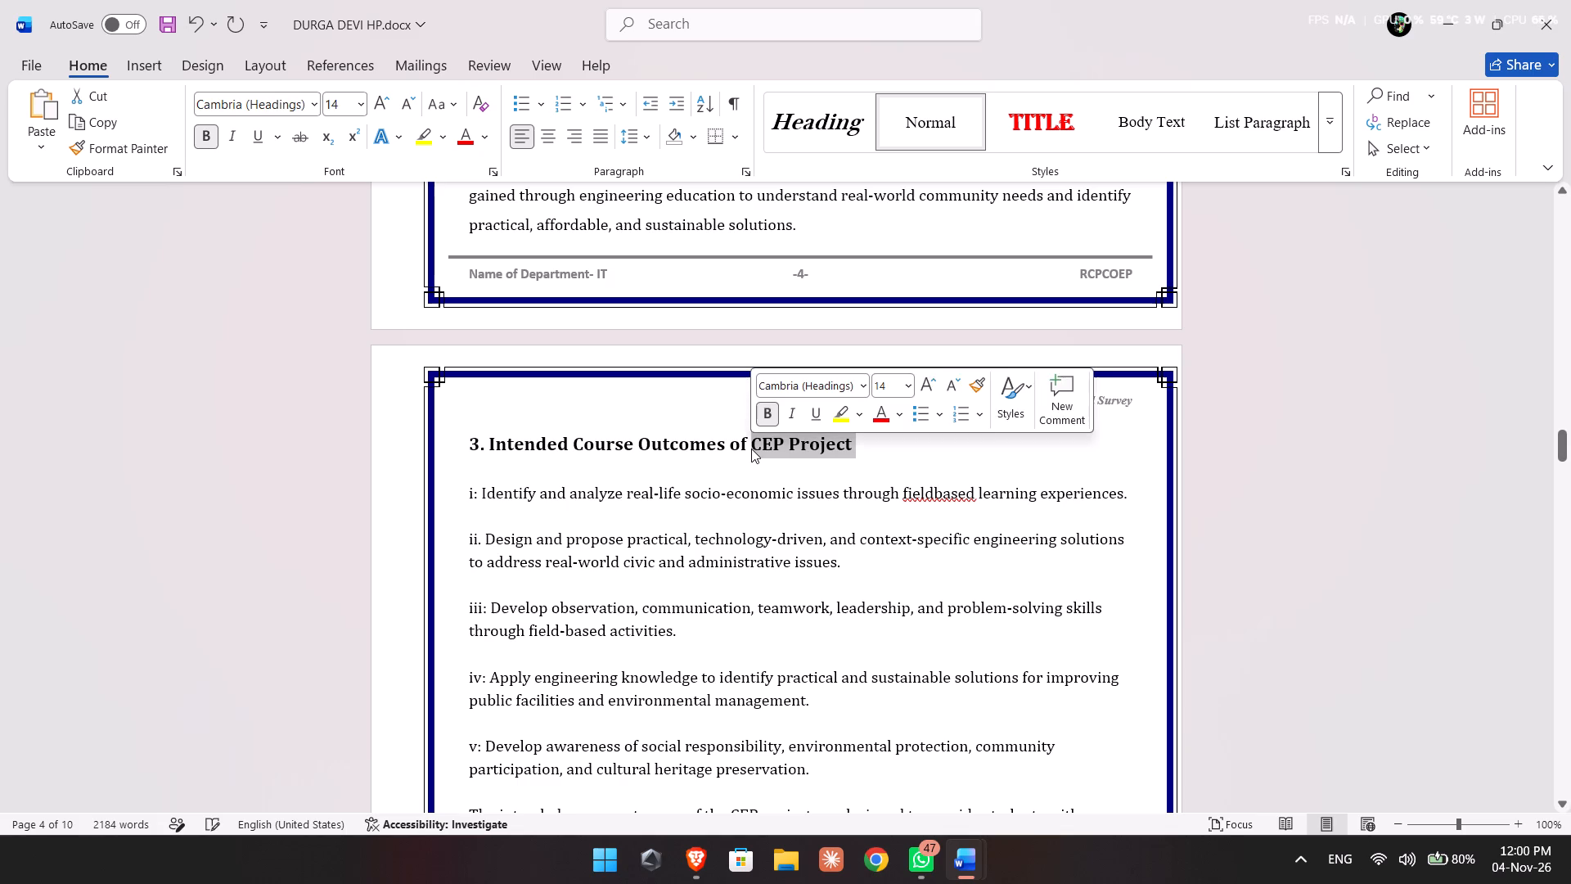
key(super+v)
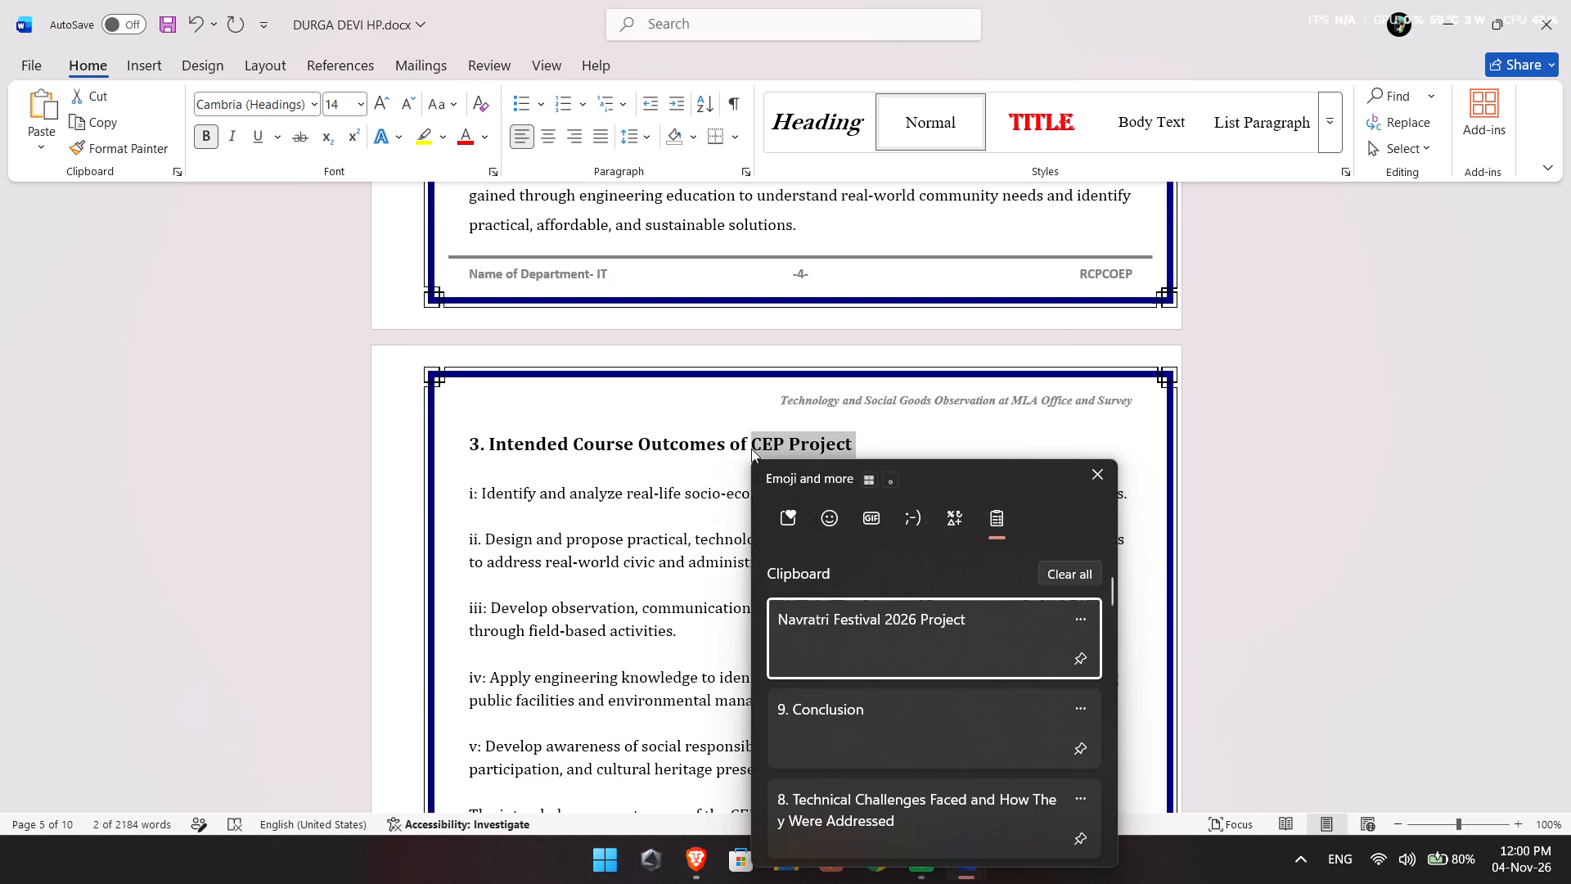
click(850, 638)
key(ctrl+v)
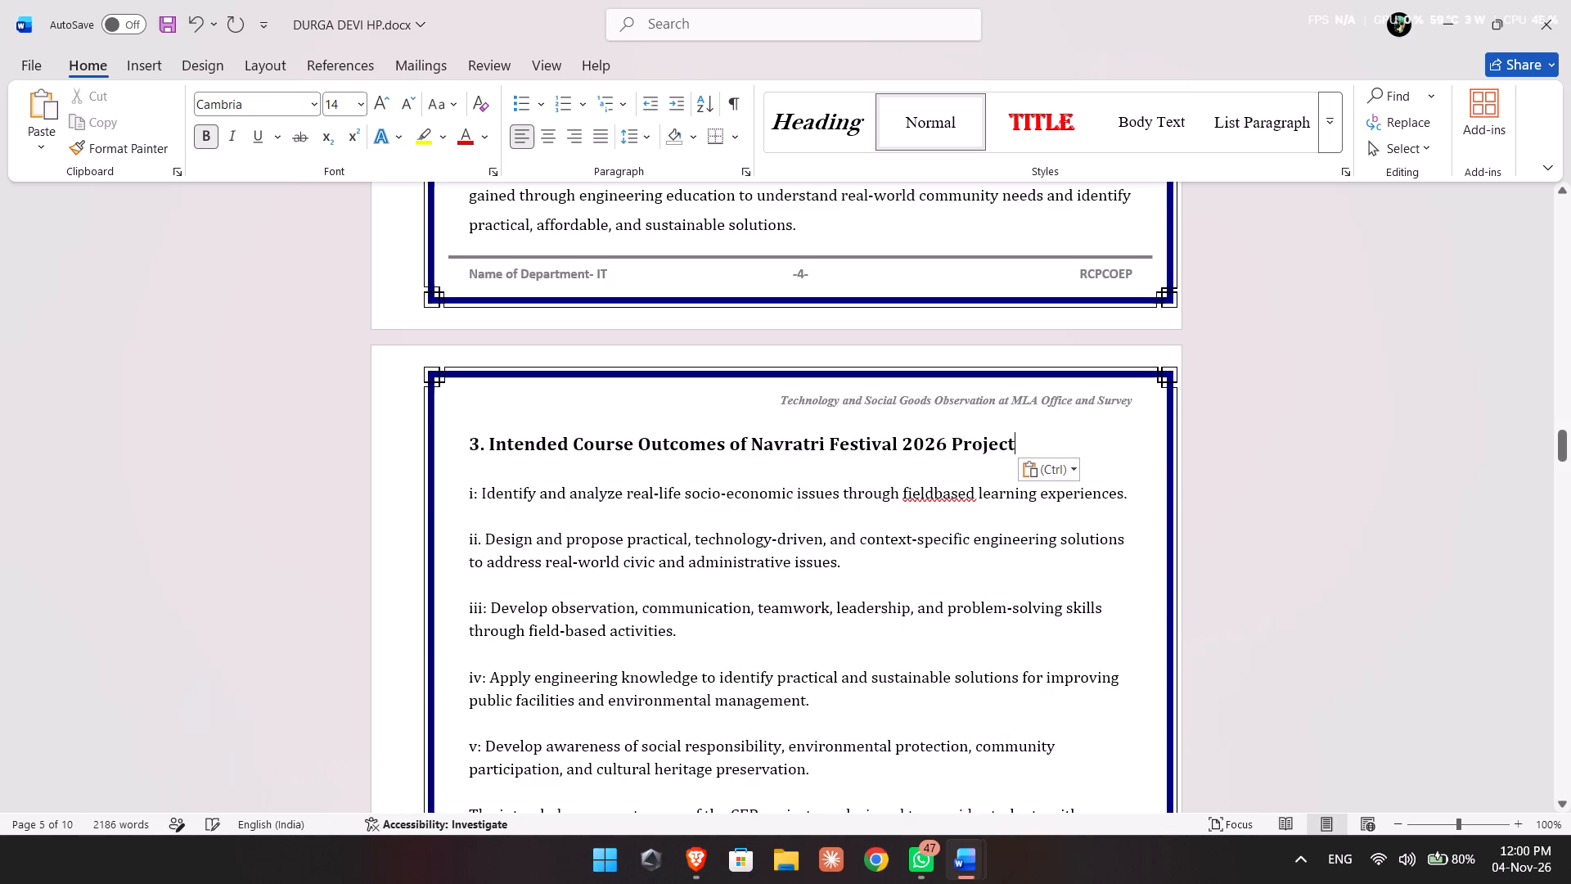
Increase the whole heading "3. Intended Course Outcomes of Navratri Festival 2026 Project" to font size 16.
drag(1015, 446, 455, 448)
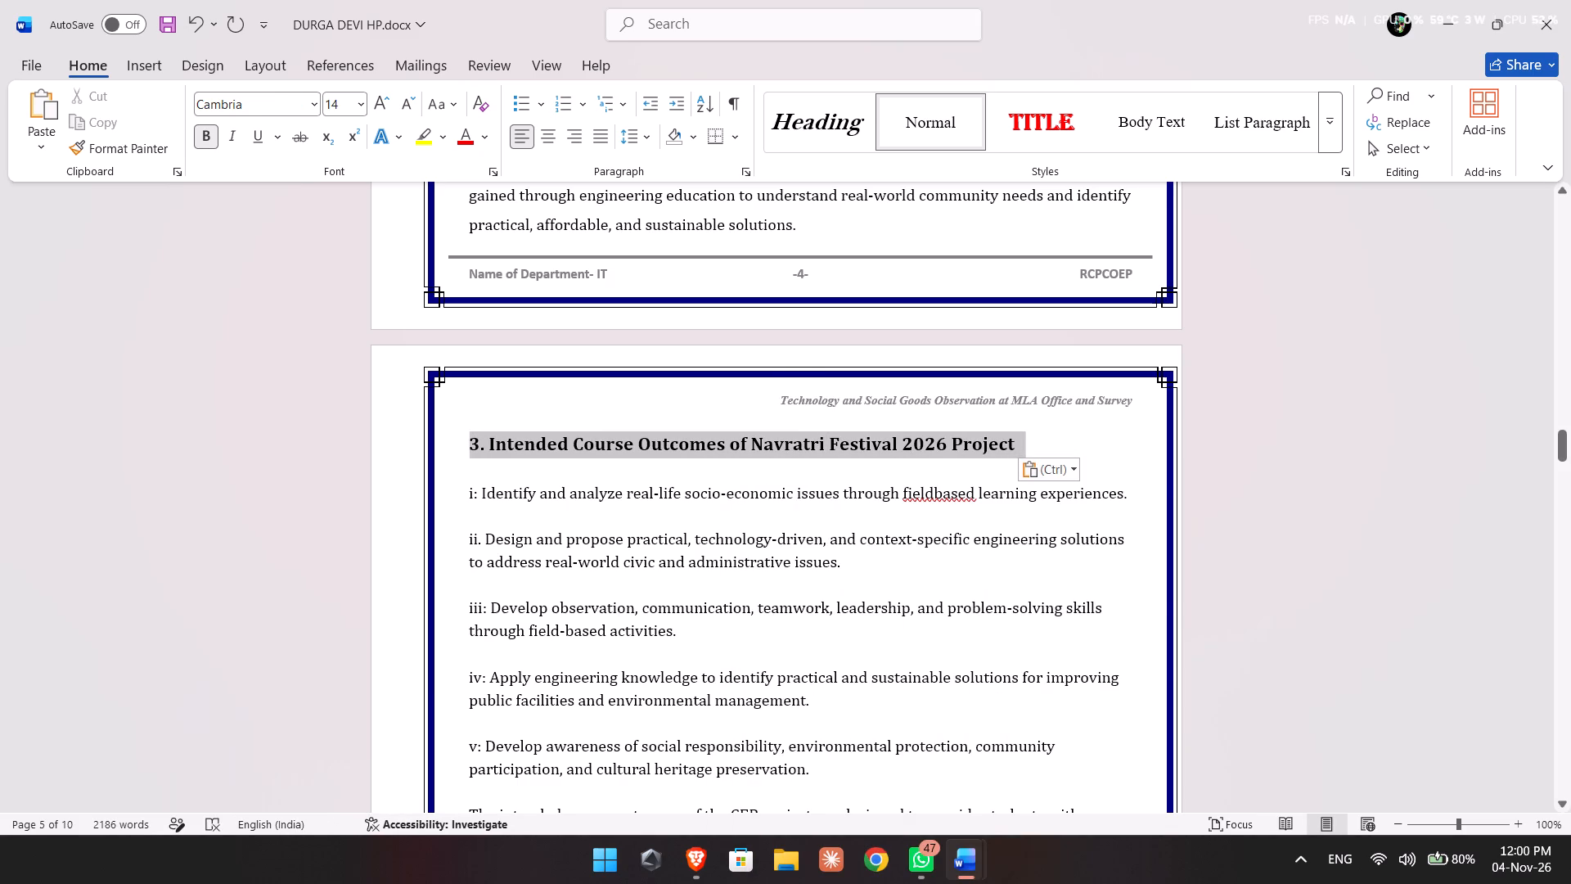
drag(455, 448, 455, 447)
click(633, 384)
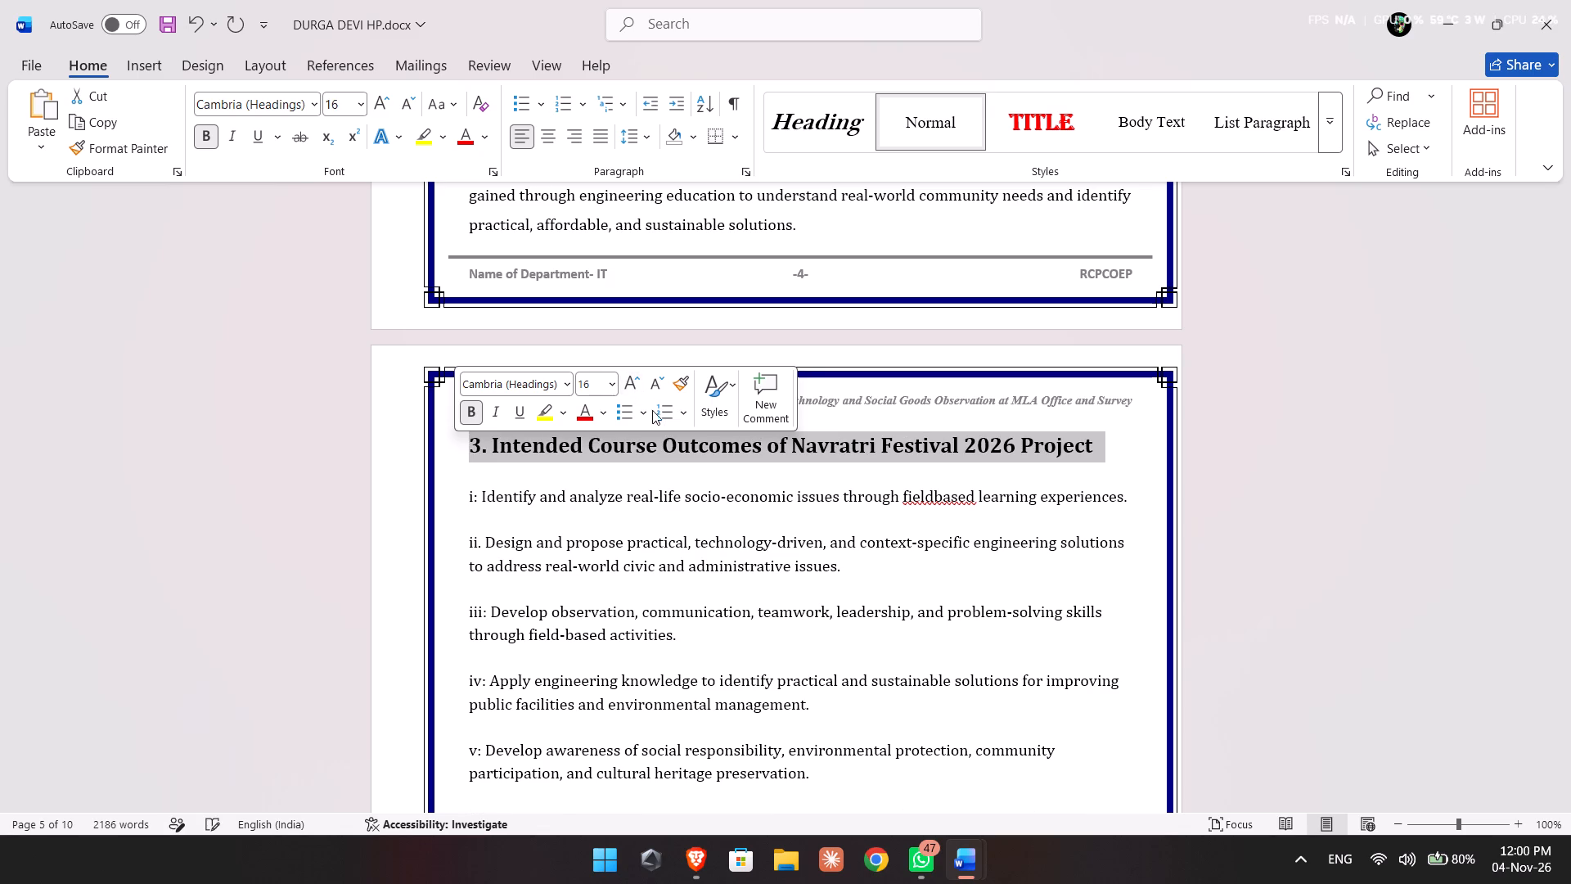
Set all chapter 3 body text, from outcome i through "cleanliness of community spaces.", to 1.5 line spacing.
click(688, 546)
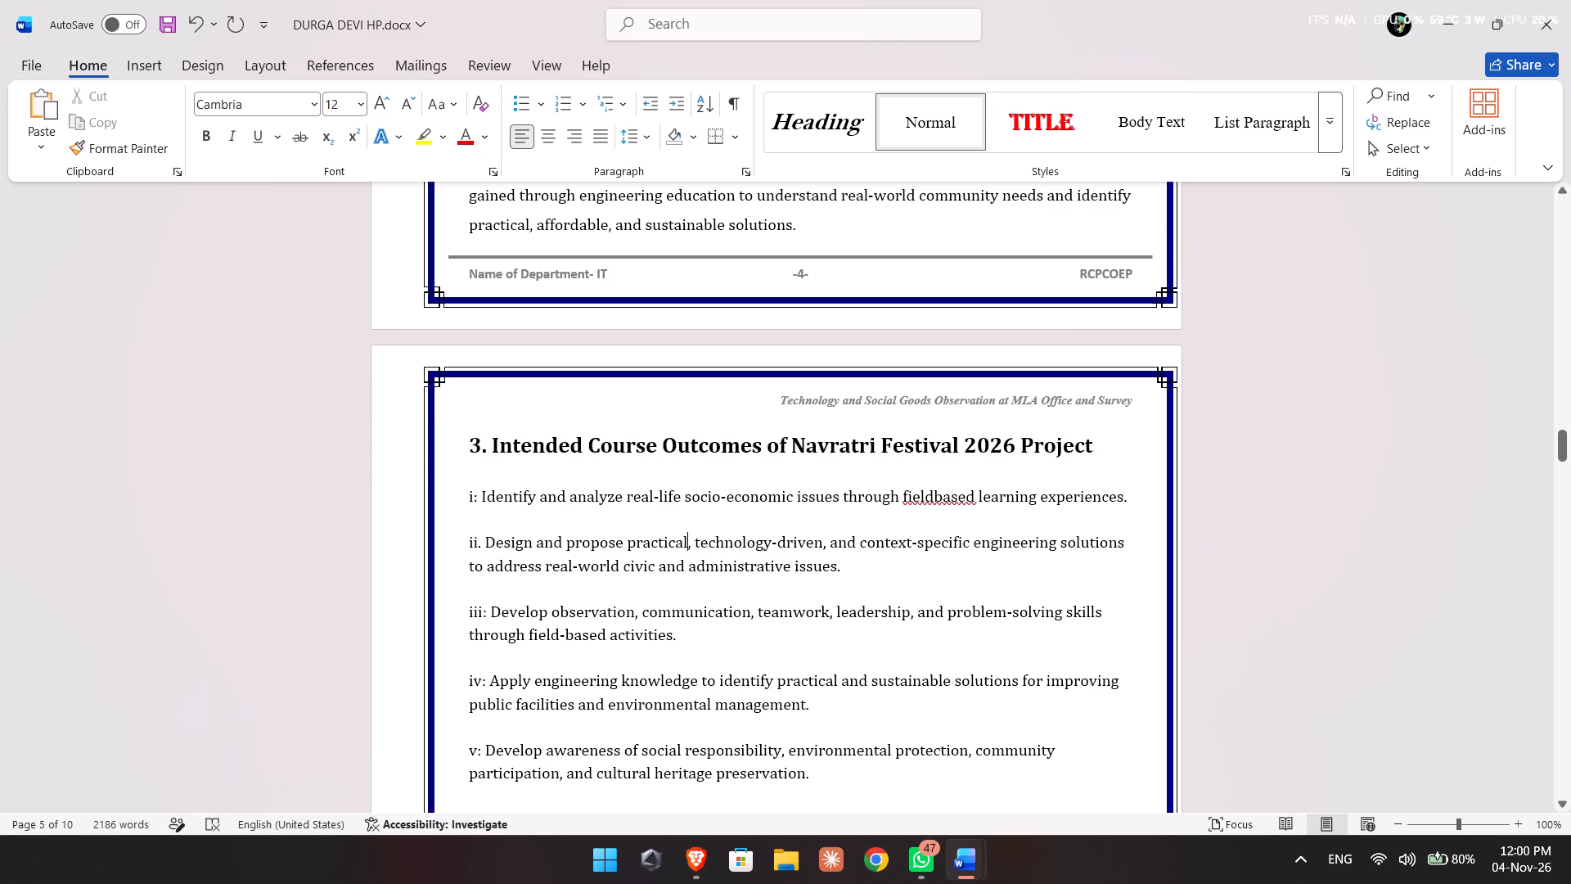
drag(462, 494, 791, 732)
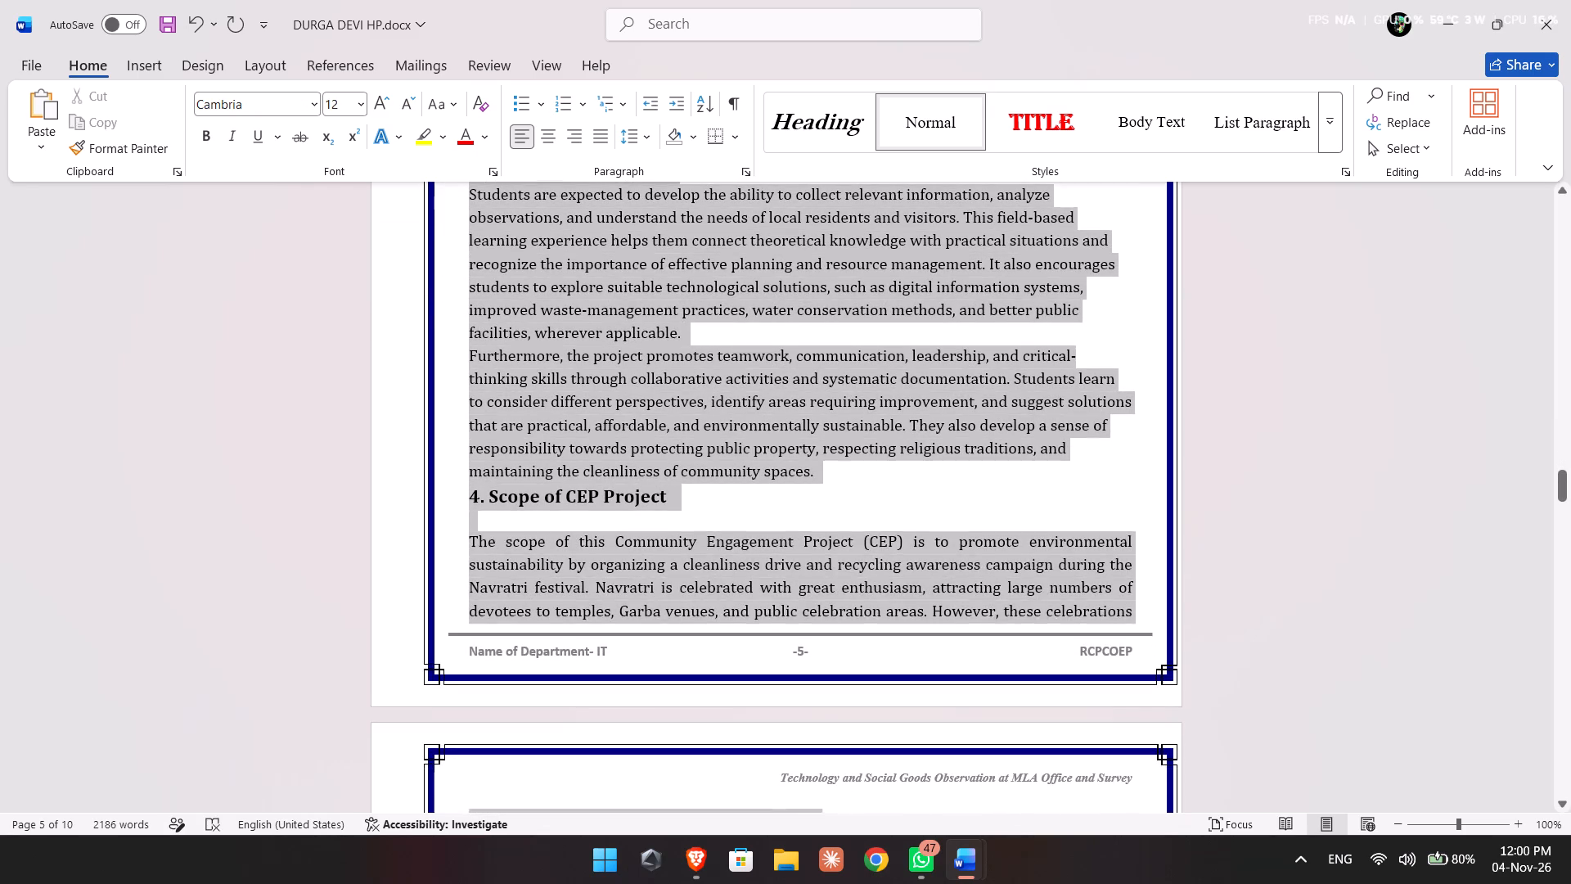
drag(791, 732, 807, 481)
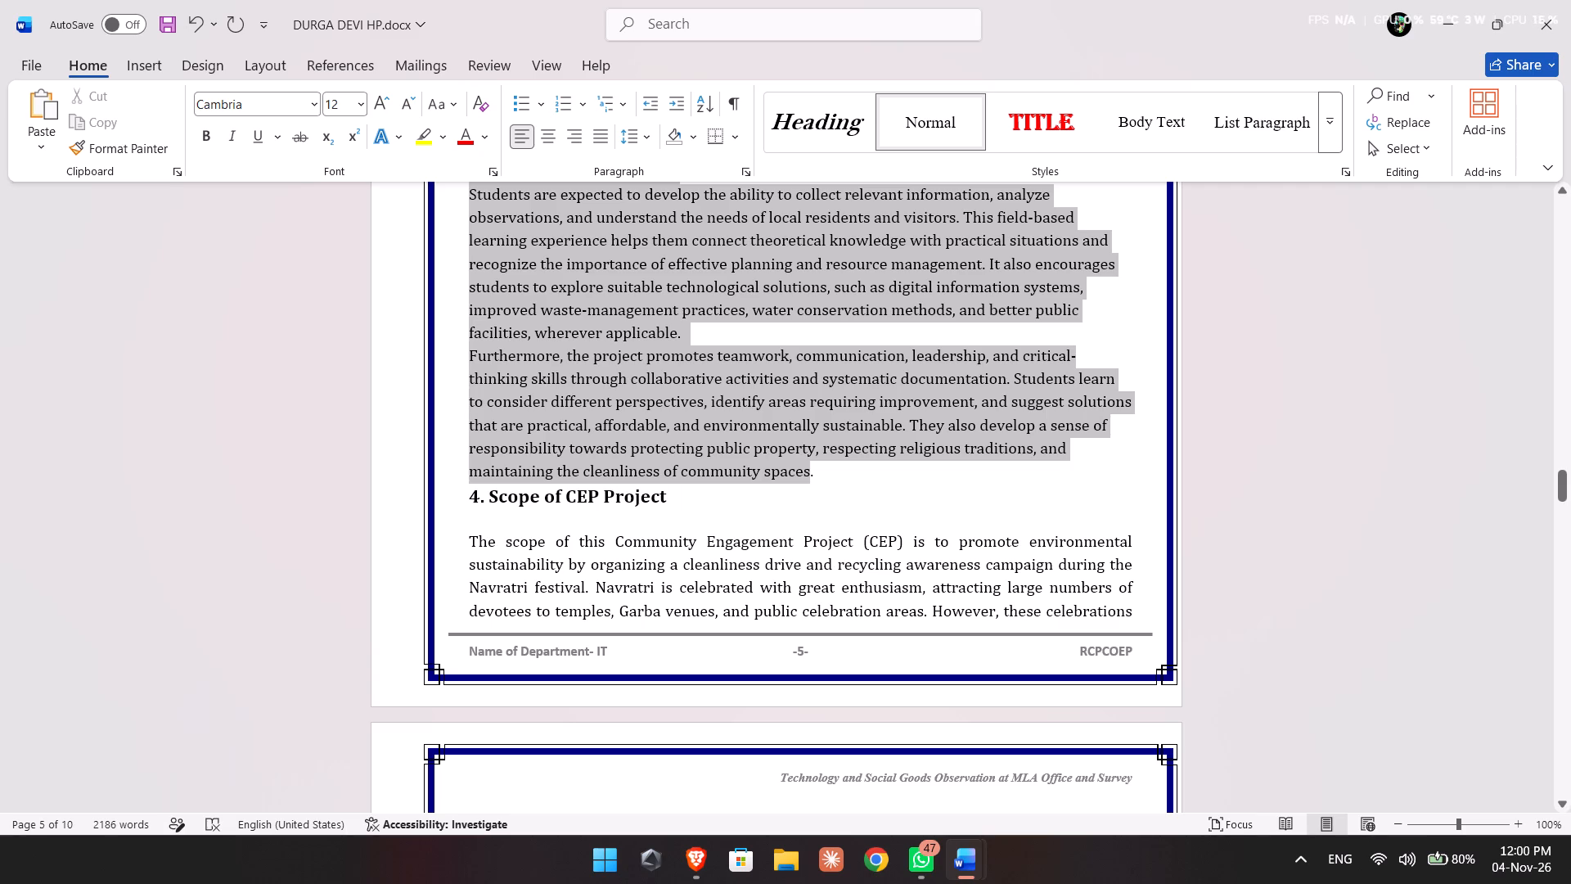
drag(807, 481, 813, 482)
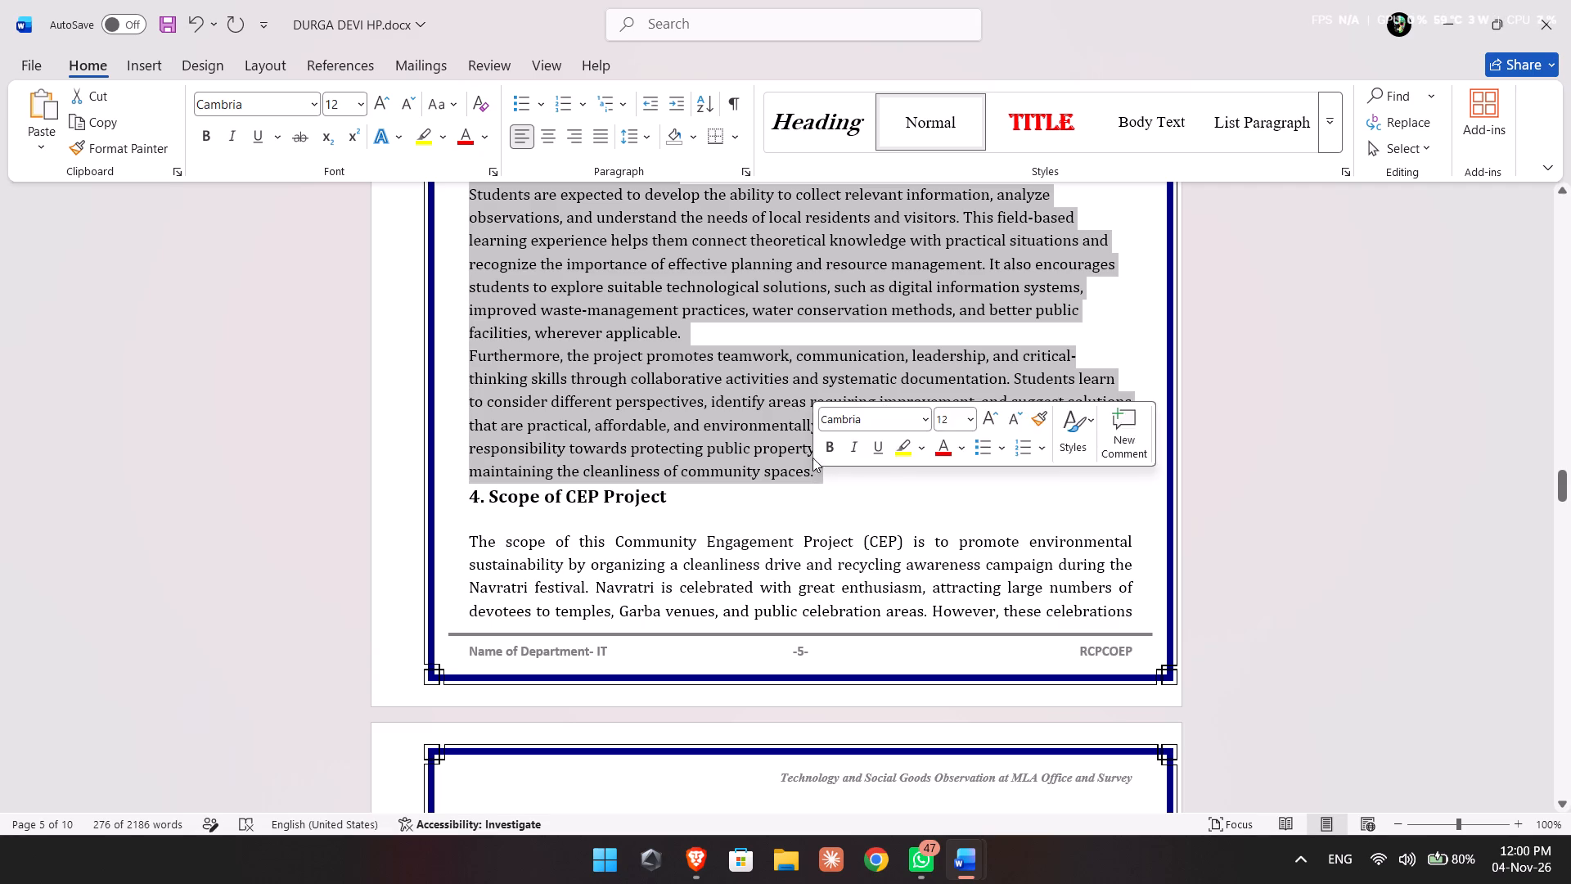
click(642, 138)
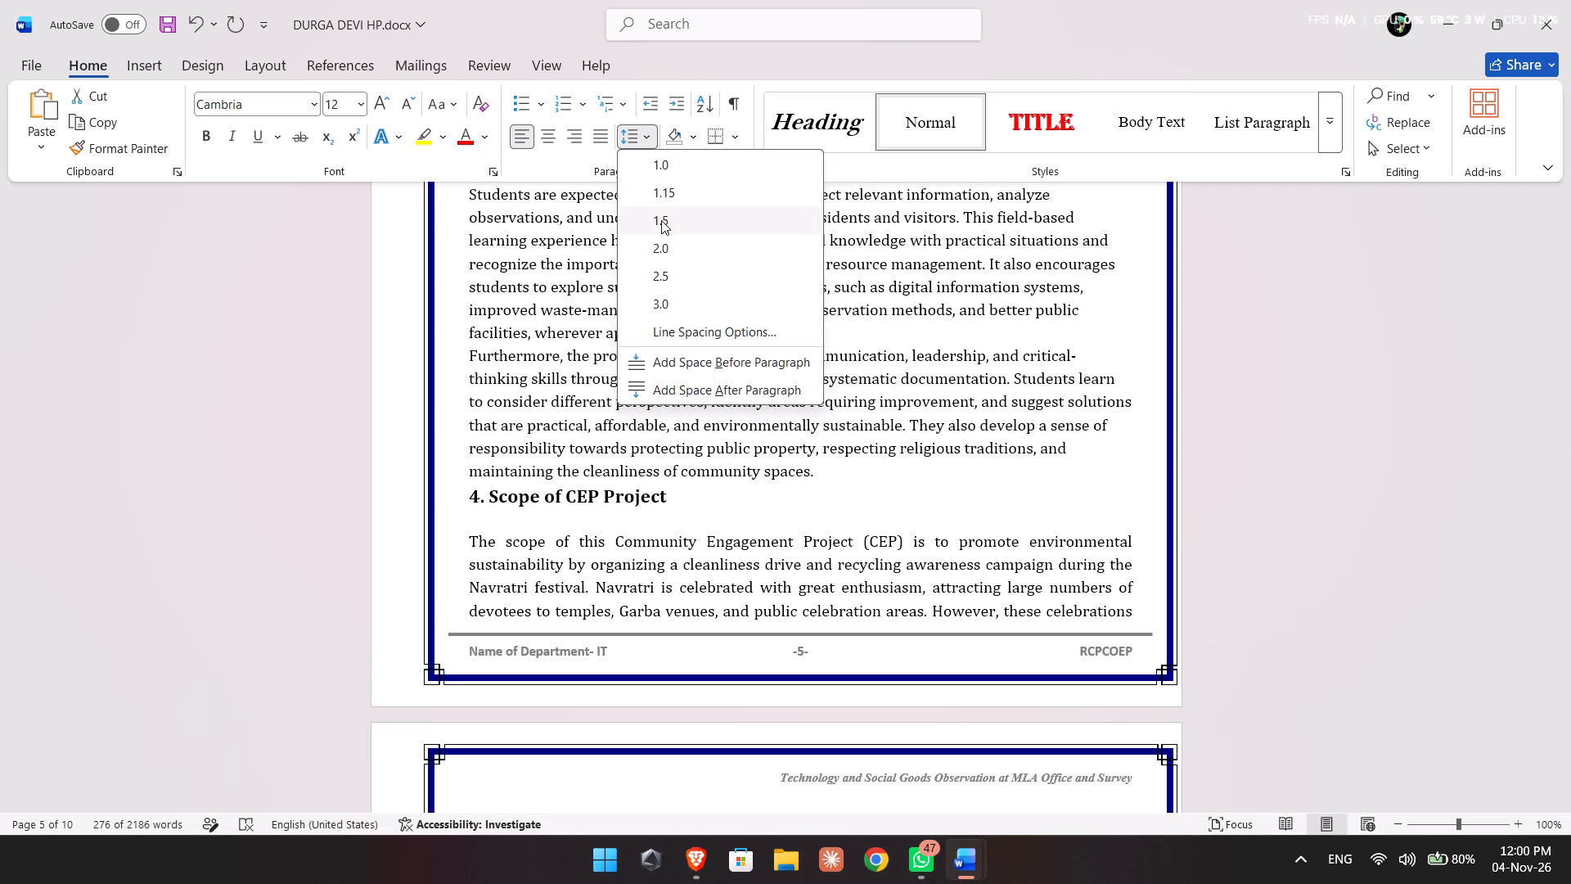
click(662, 220)
Delete chapter 3's last sentence, "They also develop a sense of responsibility… community spaces.", which runs over onto page 6.
scroll(708, 456, down, 1)
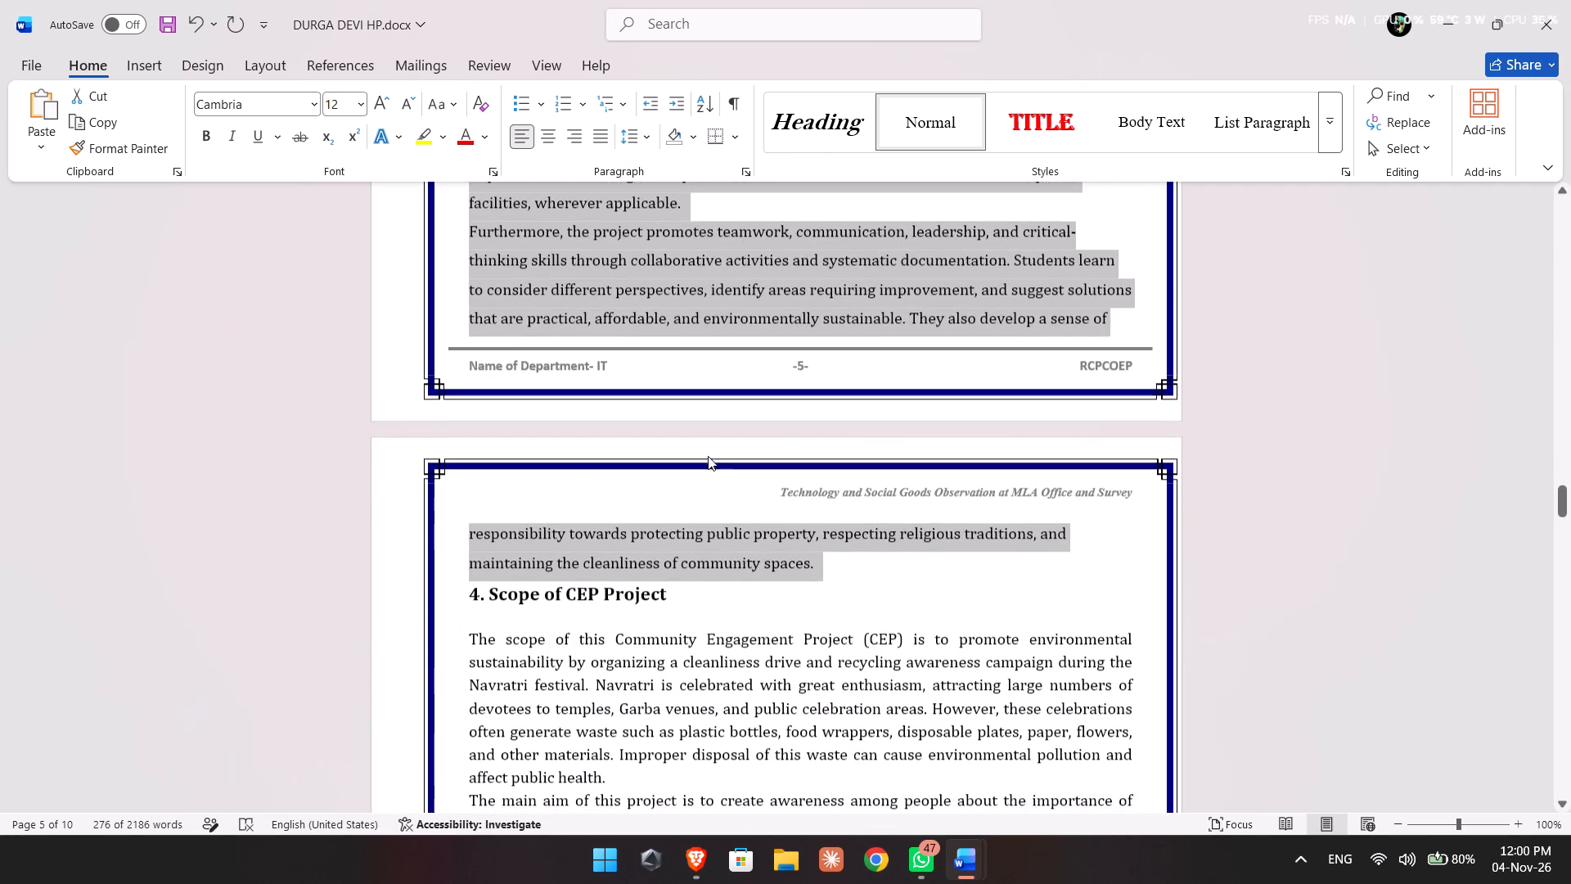
click(837, 552)
drag(835, 553, 927, 331)
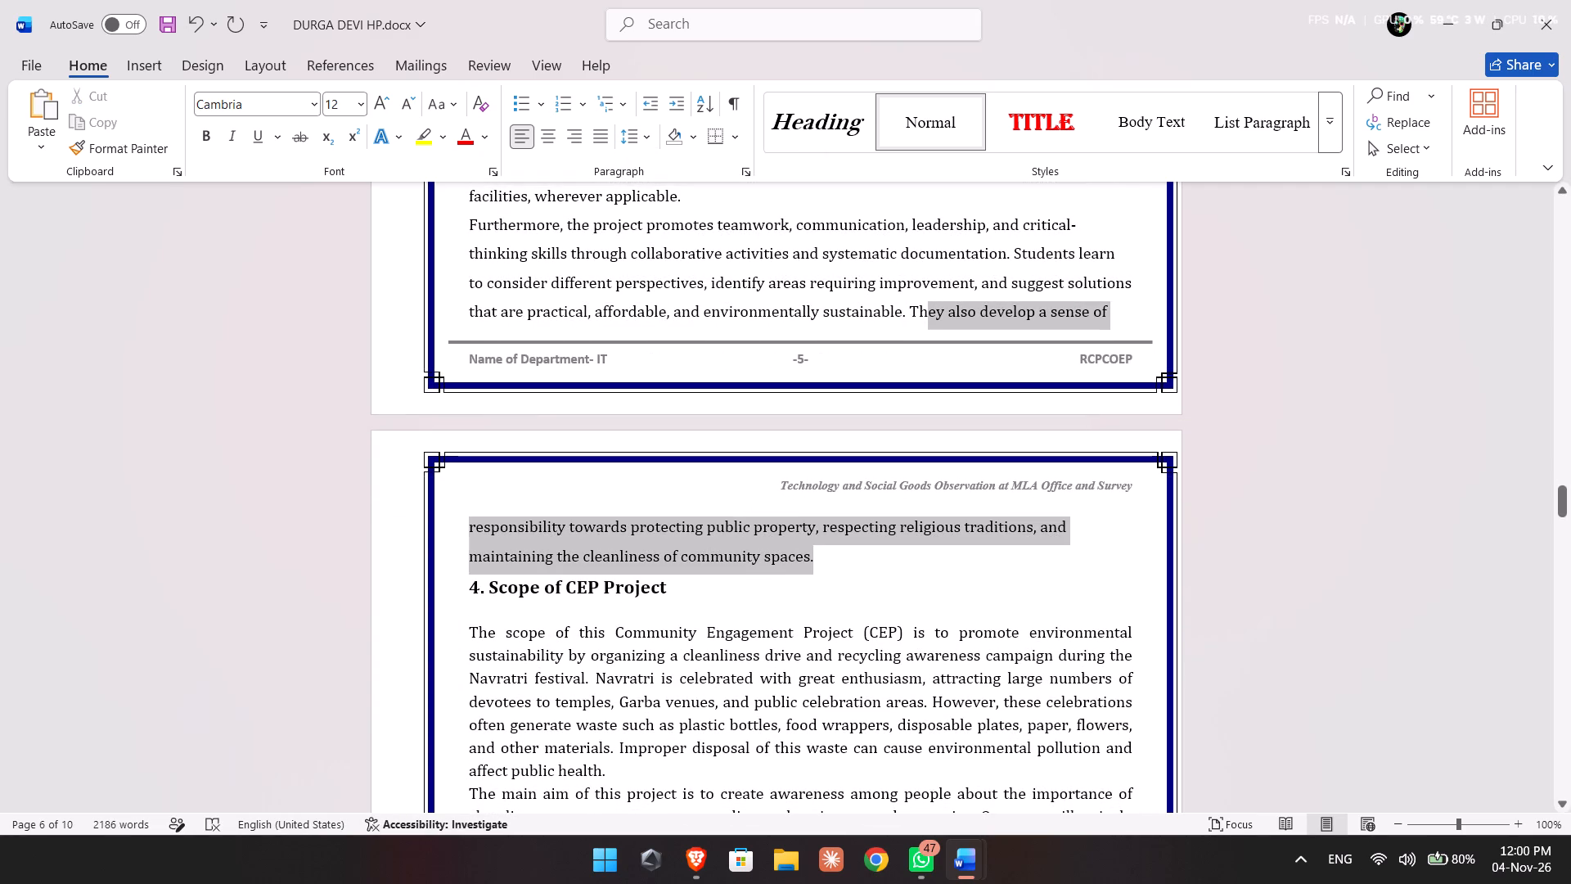
drag(927, 331, 912, 322)
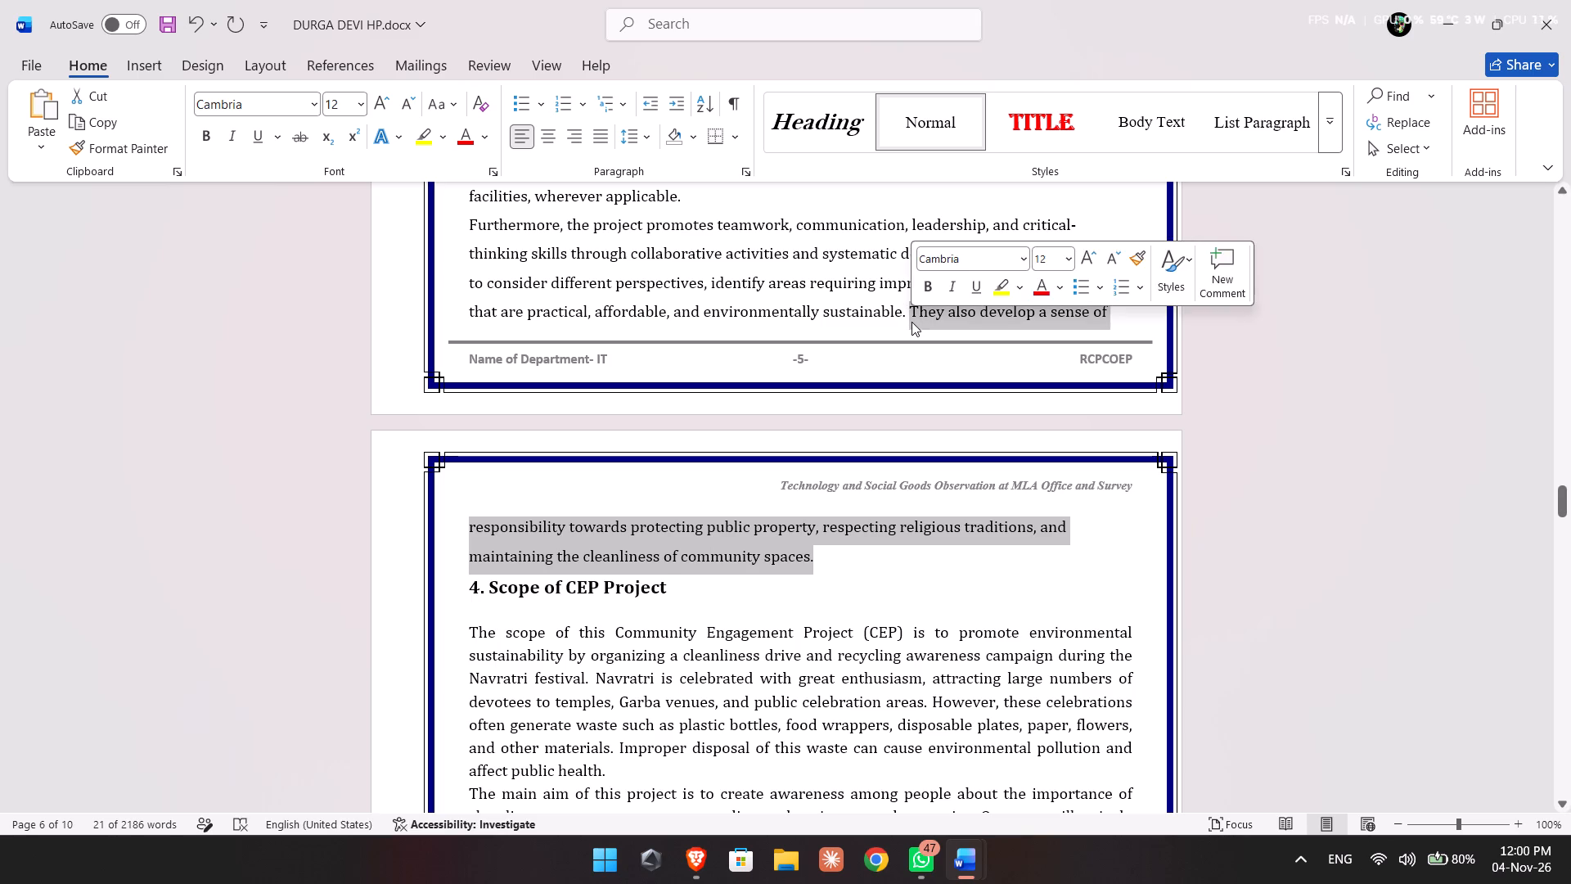
key(BackSpace)
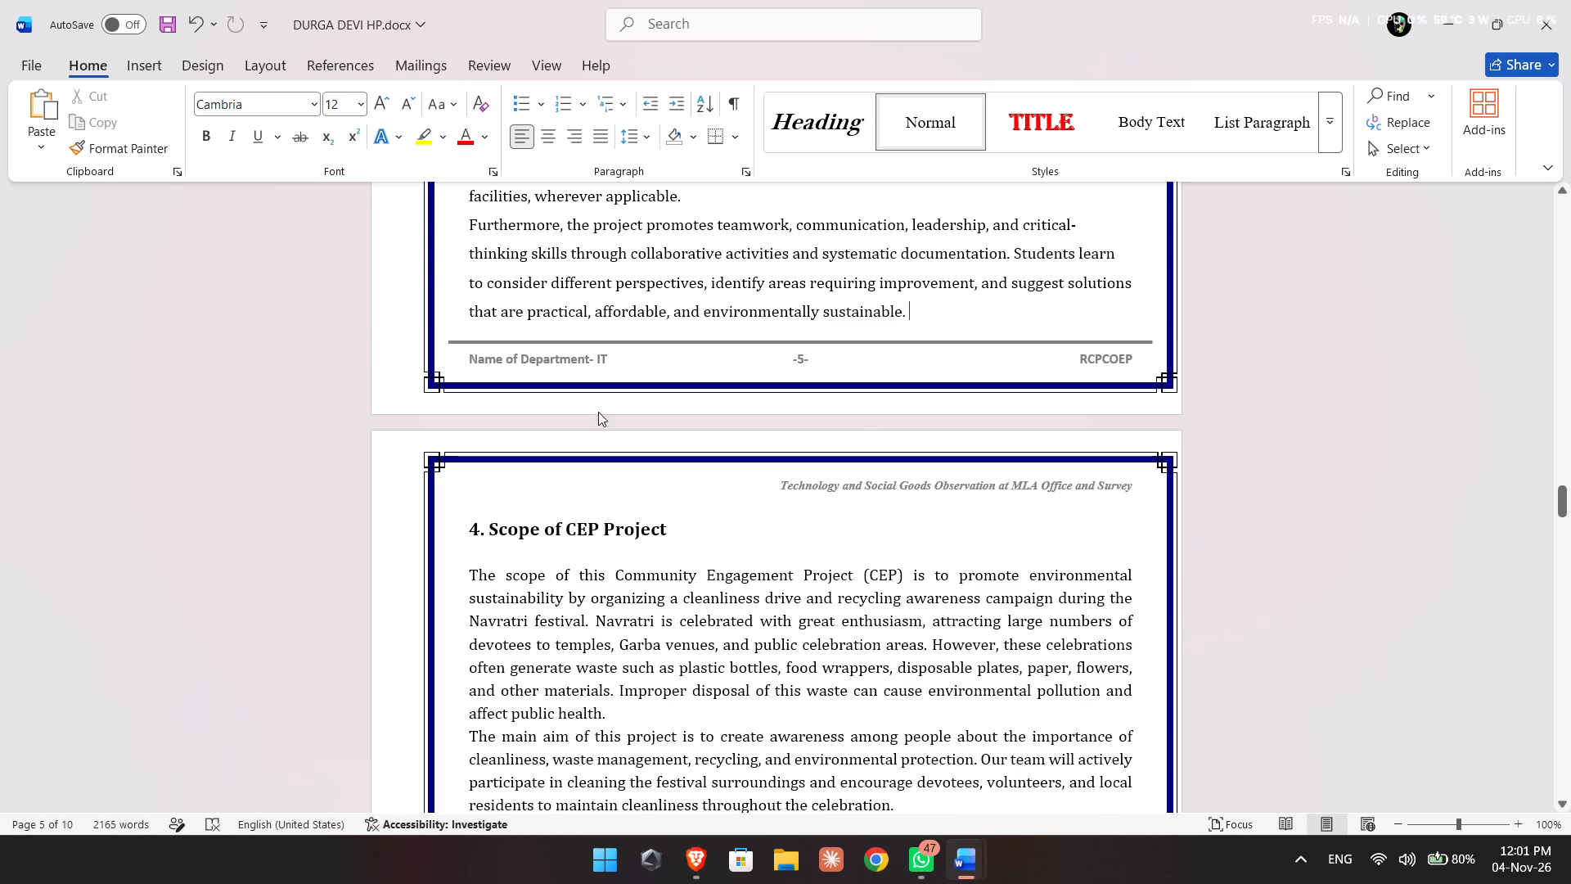
Replace "CEP Project" in the chapter 4 Scope heading with the copied text "Navratri Festival 2026 Project".
scroll(664, 538, up, 1)
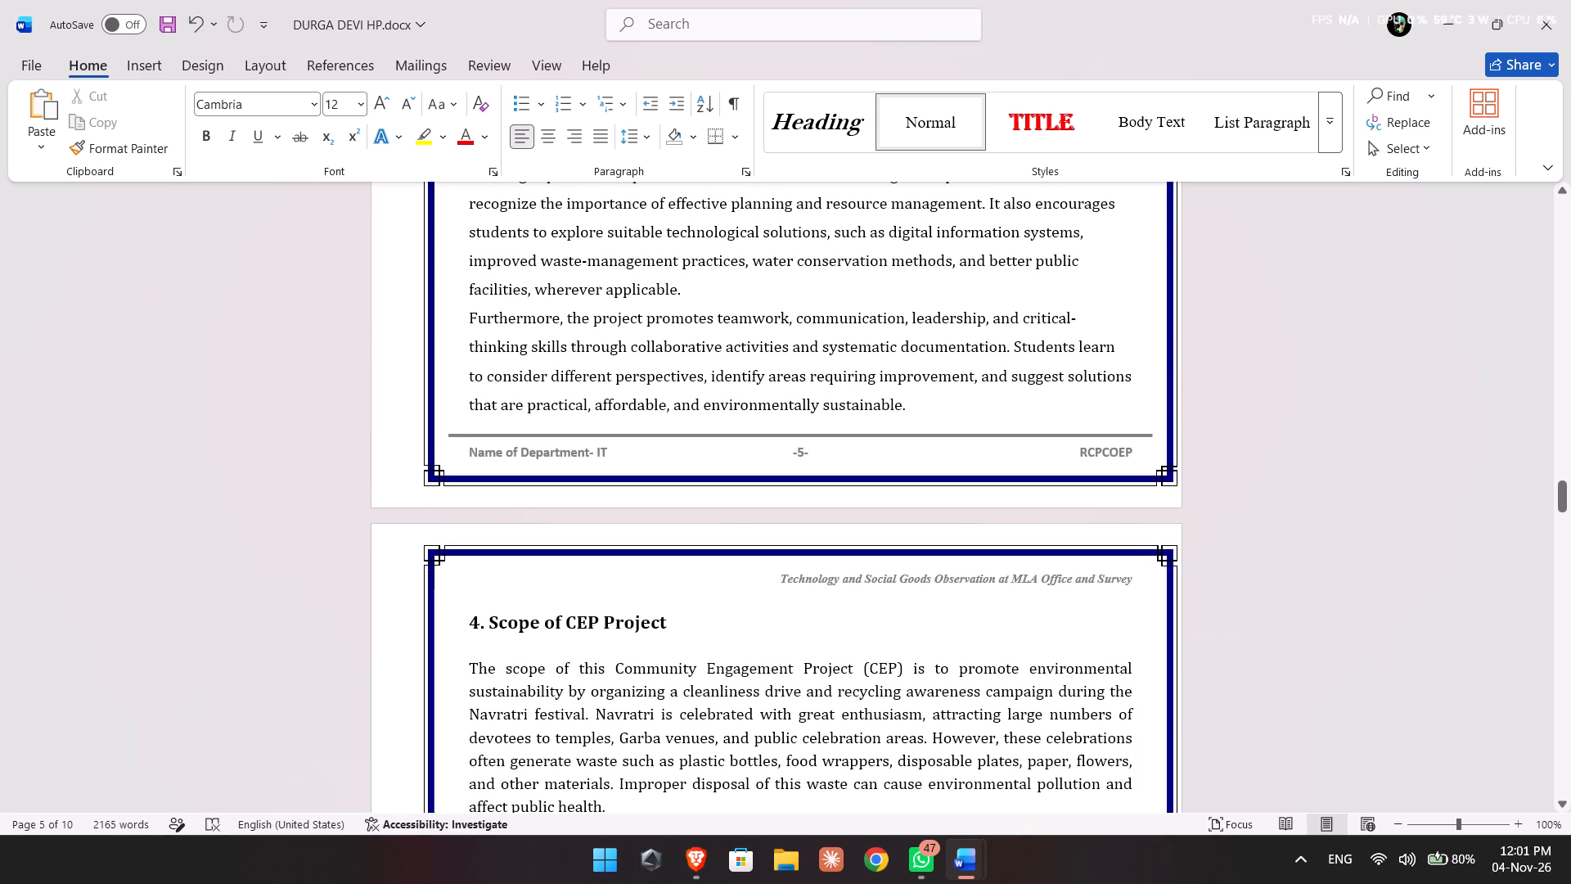
drag(668, 625, 570, 620)
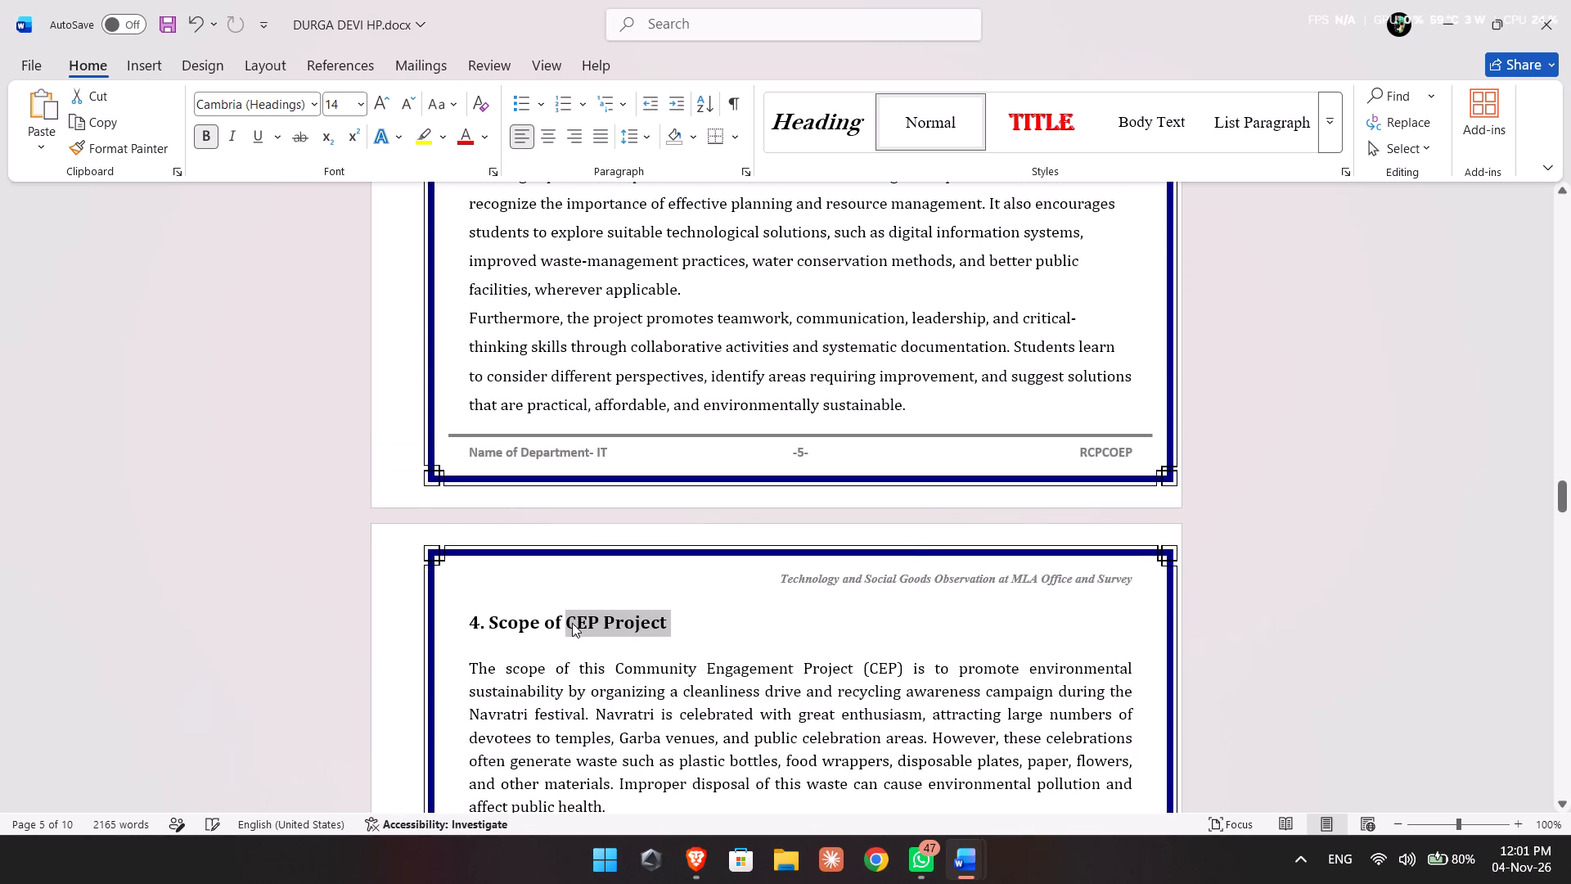
key(super+v)
click(720, 387)
key(ctrl+v)
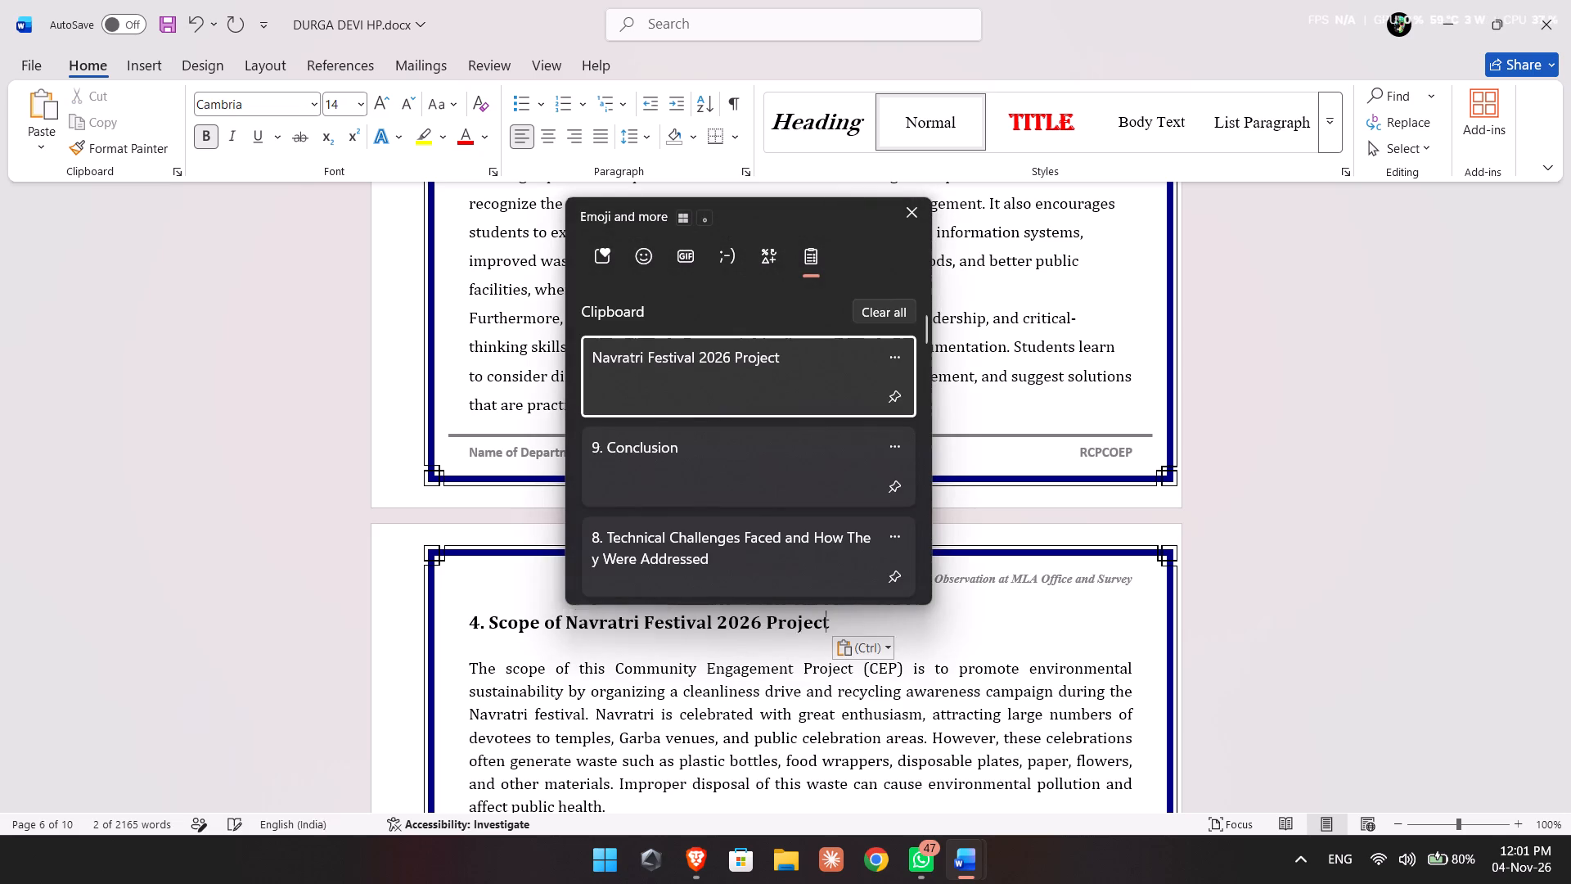
Increase the whole heading "4. Scope of Navratri Festival 2026 Project" to font size 16.
drag(833, 616, 473, 616)
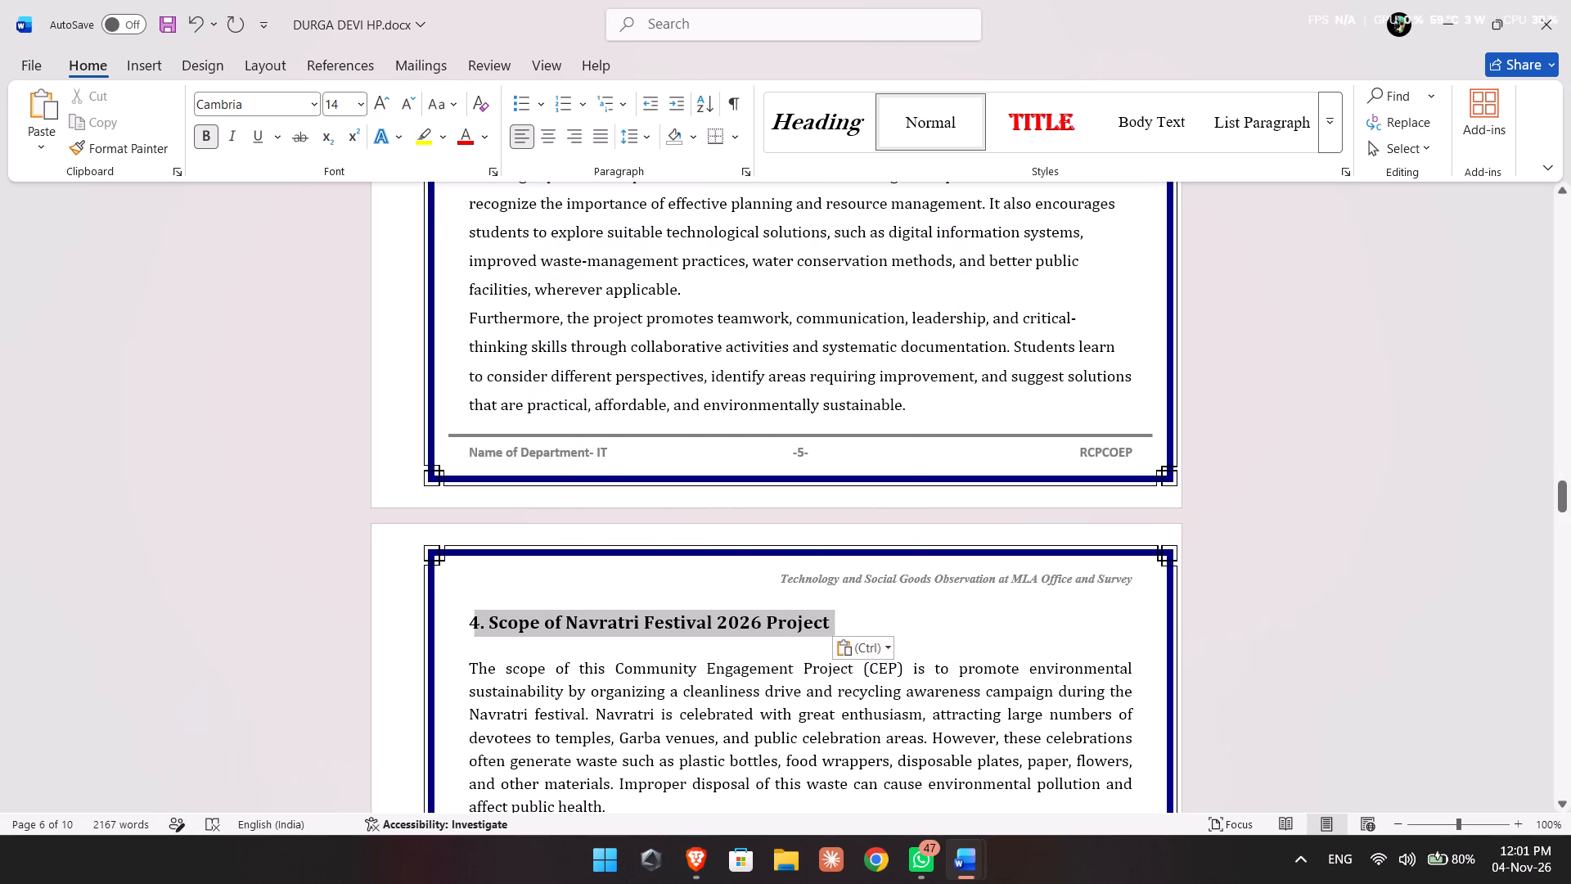
drag(473, 616, 470, 616)
click(647, 545)
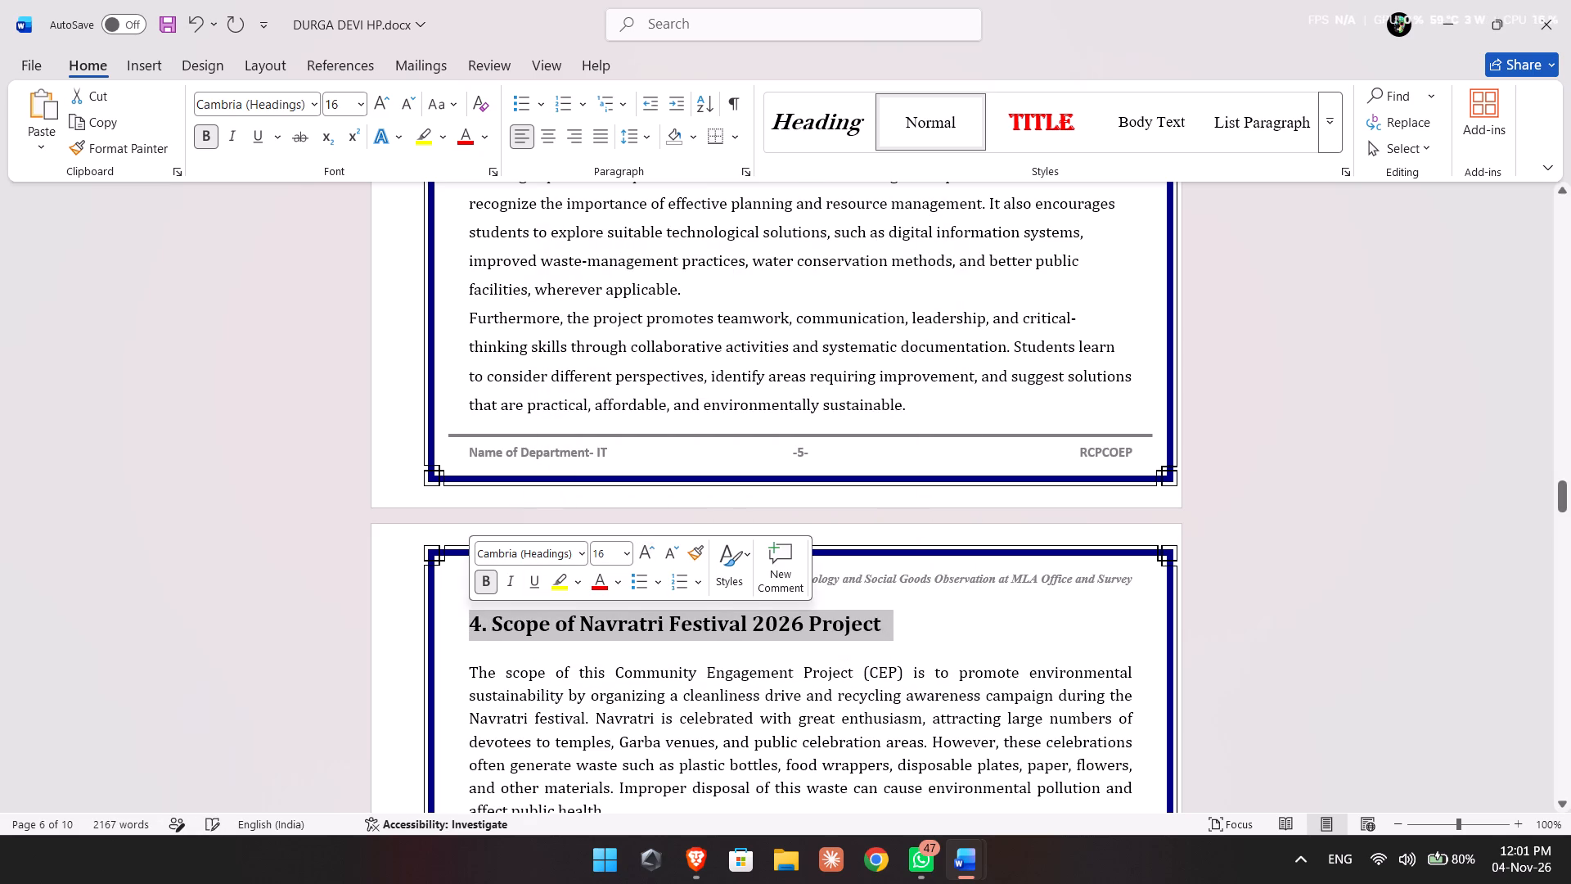
Set the chapter 4 Scope body text, through "collective responsibility.", to font size 12 with 1.5 line spacing.
click(708, 666)
drag(471, 664, 712, 797)
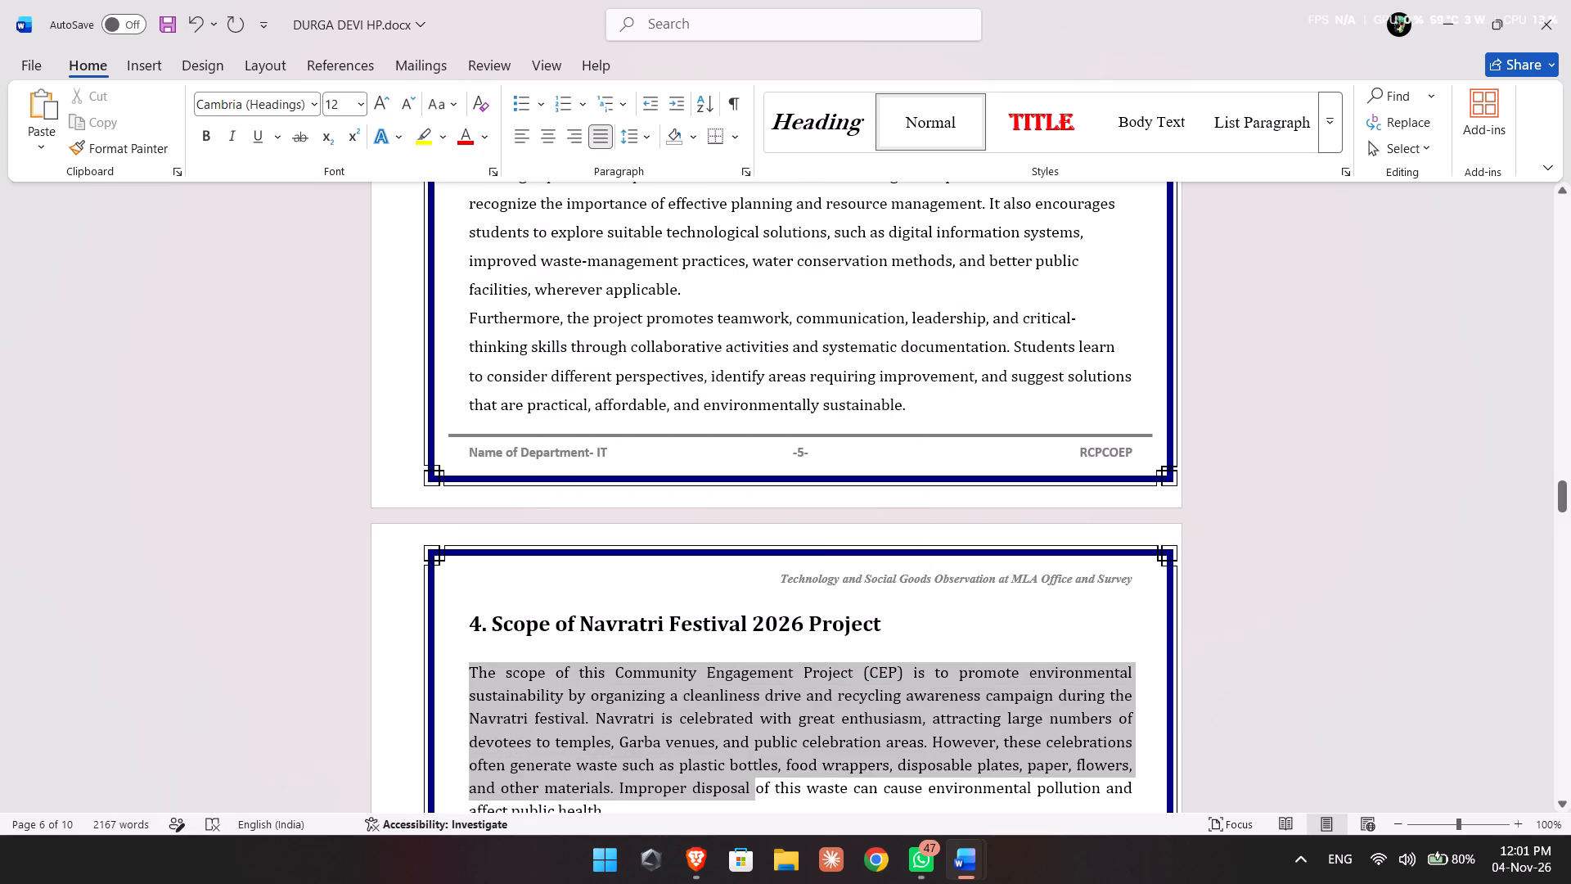
drag(712, 797, 777, 295)
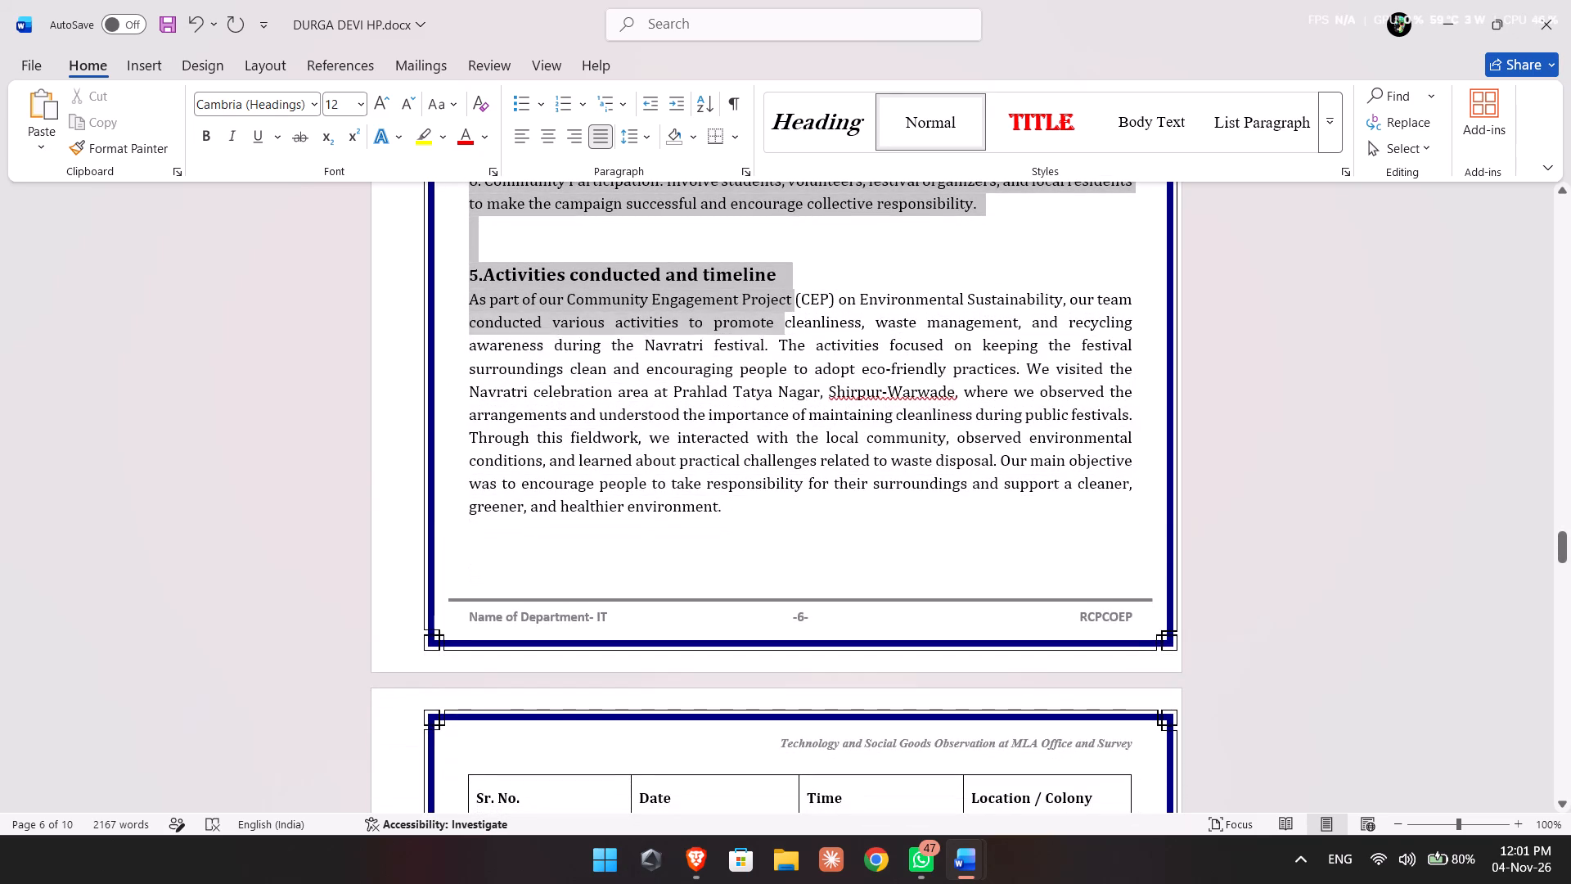
drag(777, 295, 983, 268)
click(1161, 210)
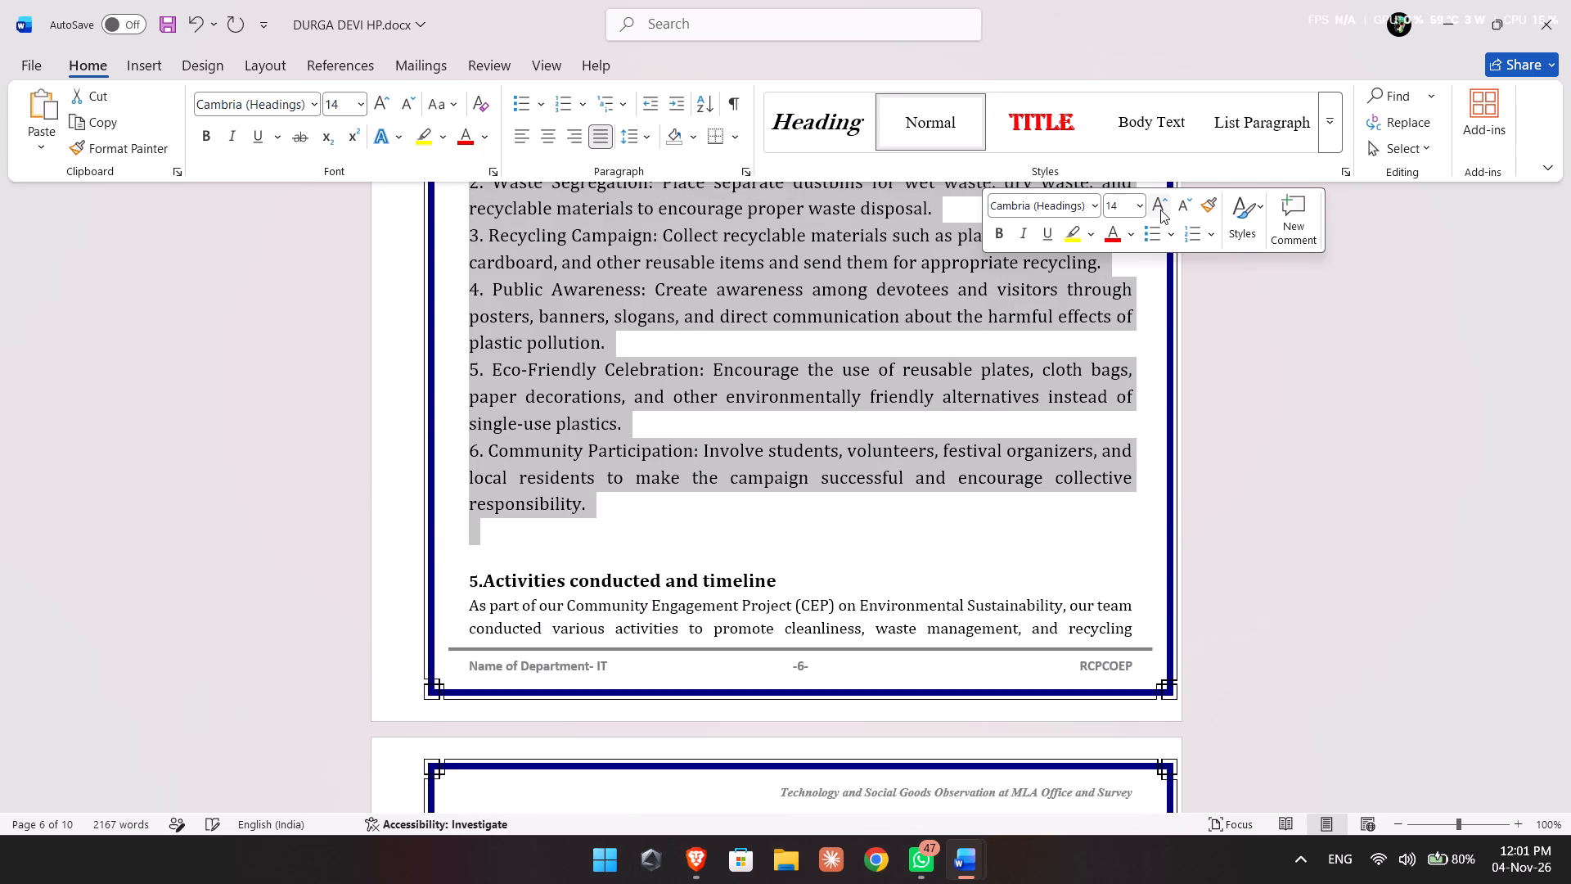
click(1160, 210)
click(1177, 209)
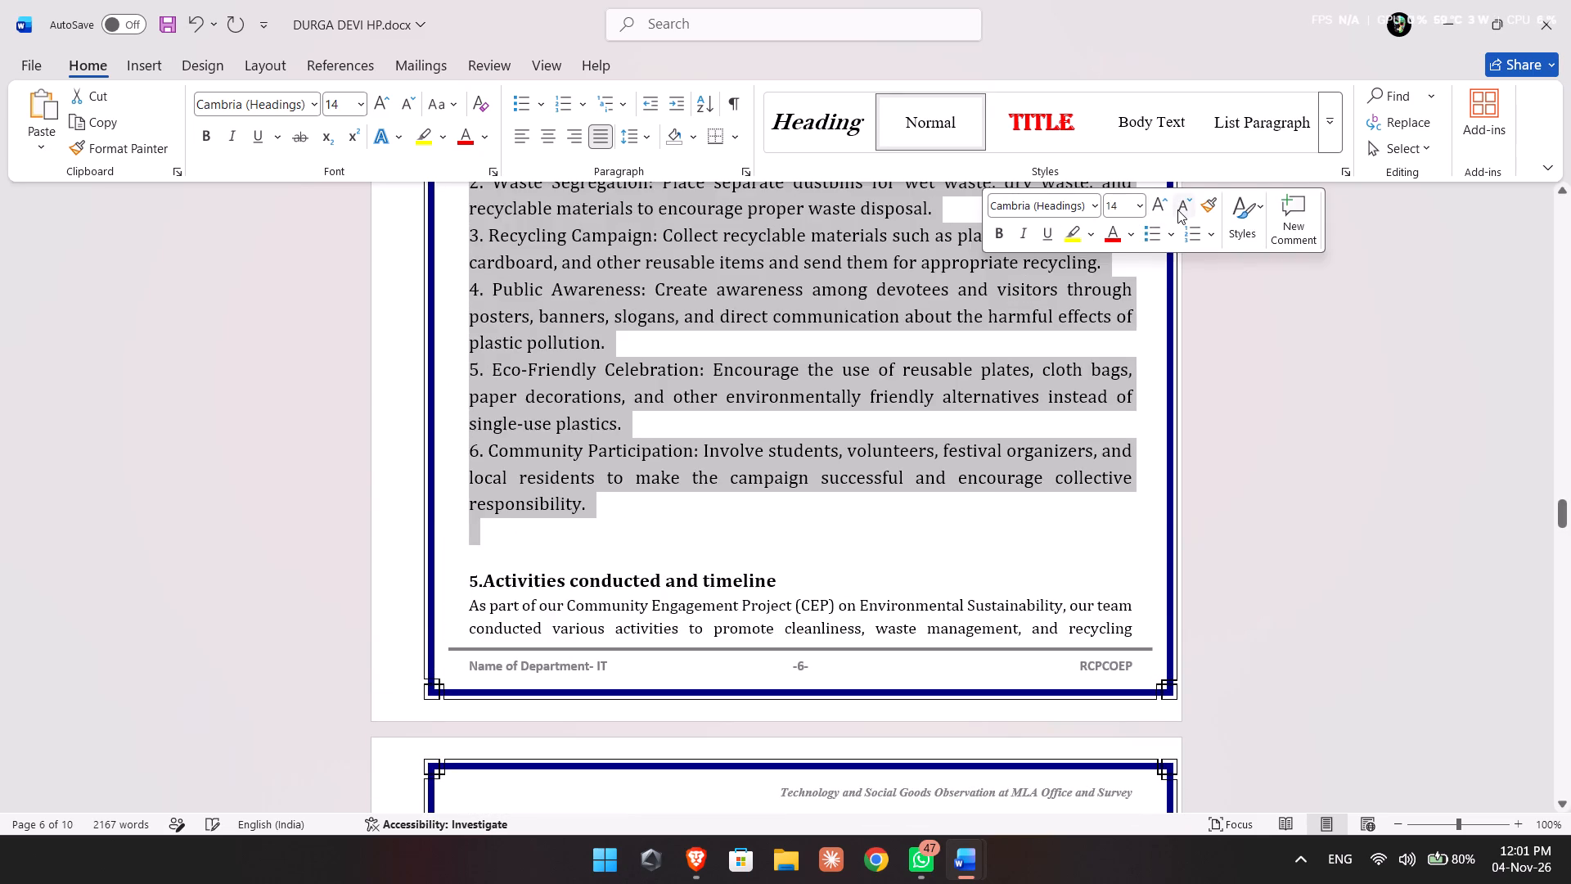
click(1177, 210)
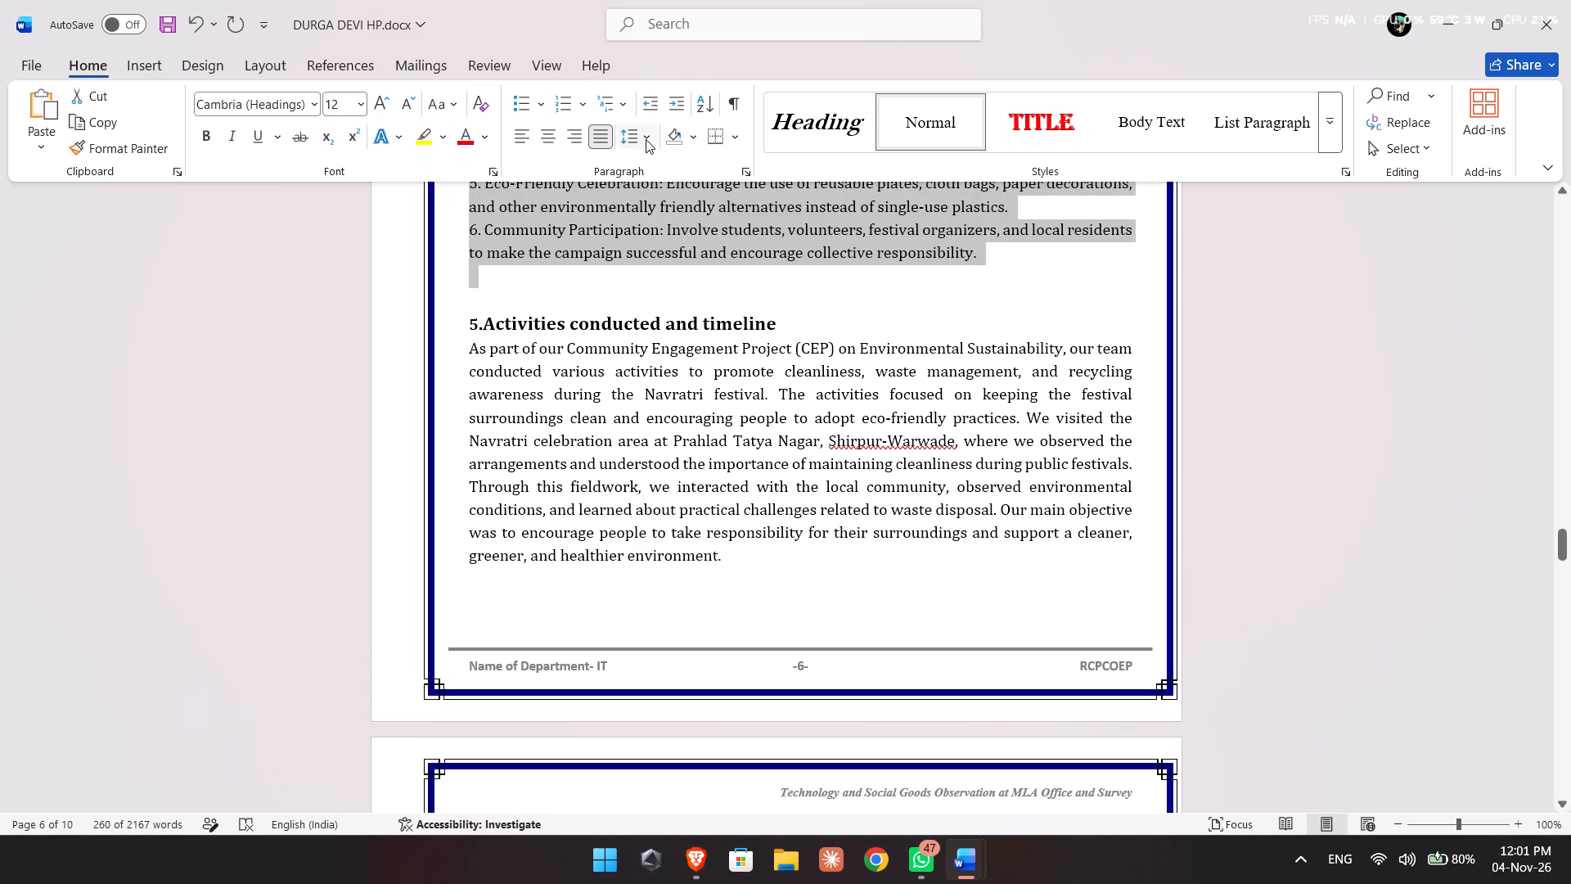
click(646, 139)
click(663, 214)
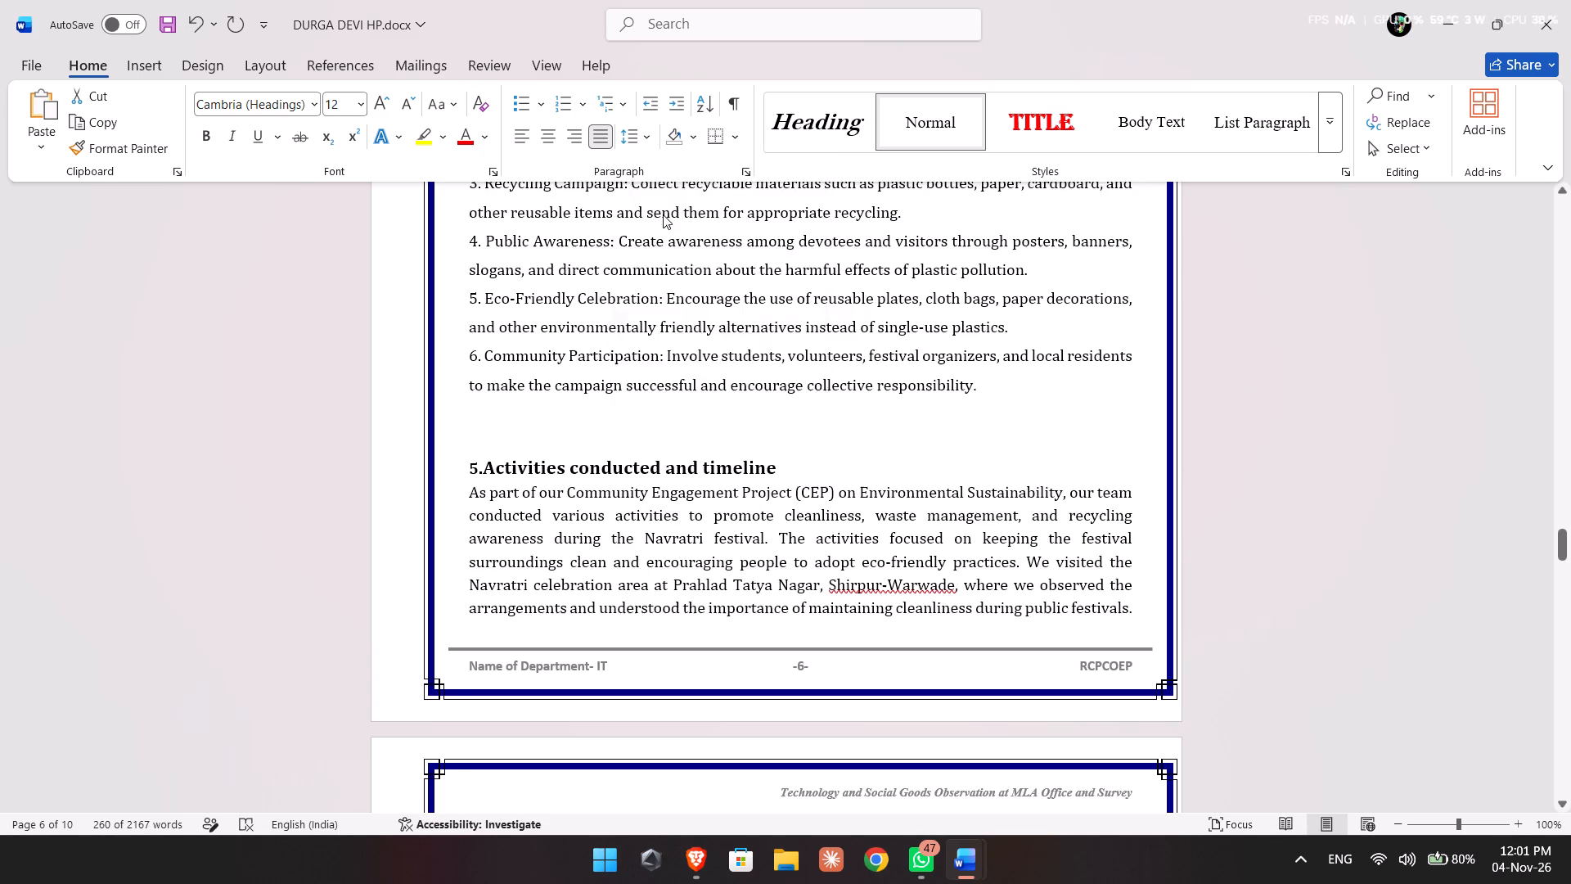
Review the paragraph line spacing options for the chapter 4 body text, from "The scope of this" to "collective responsibility.".
scroll(700, 378, up, 2)
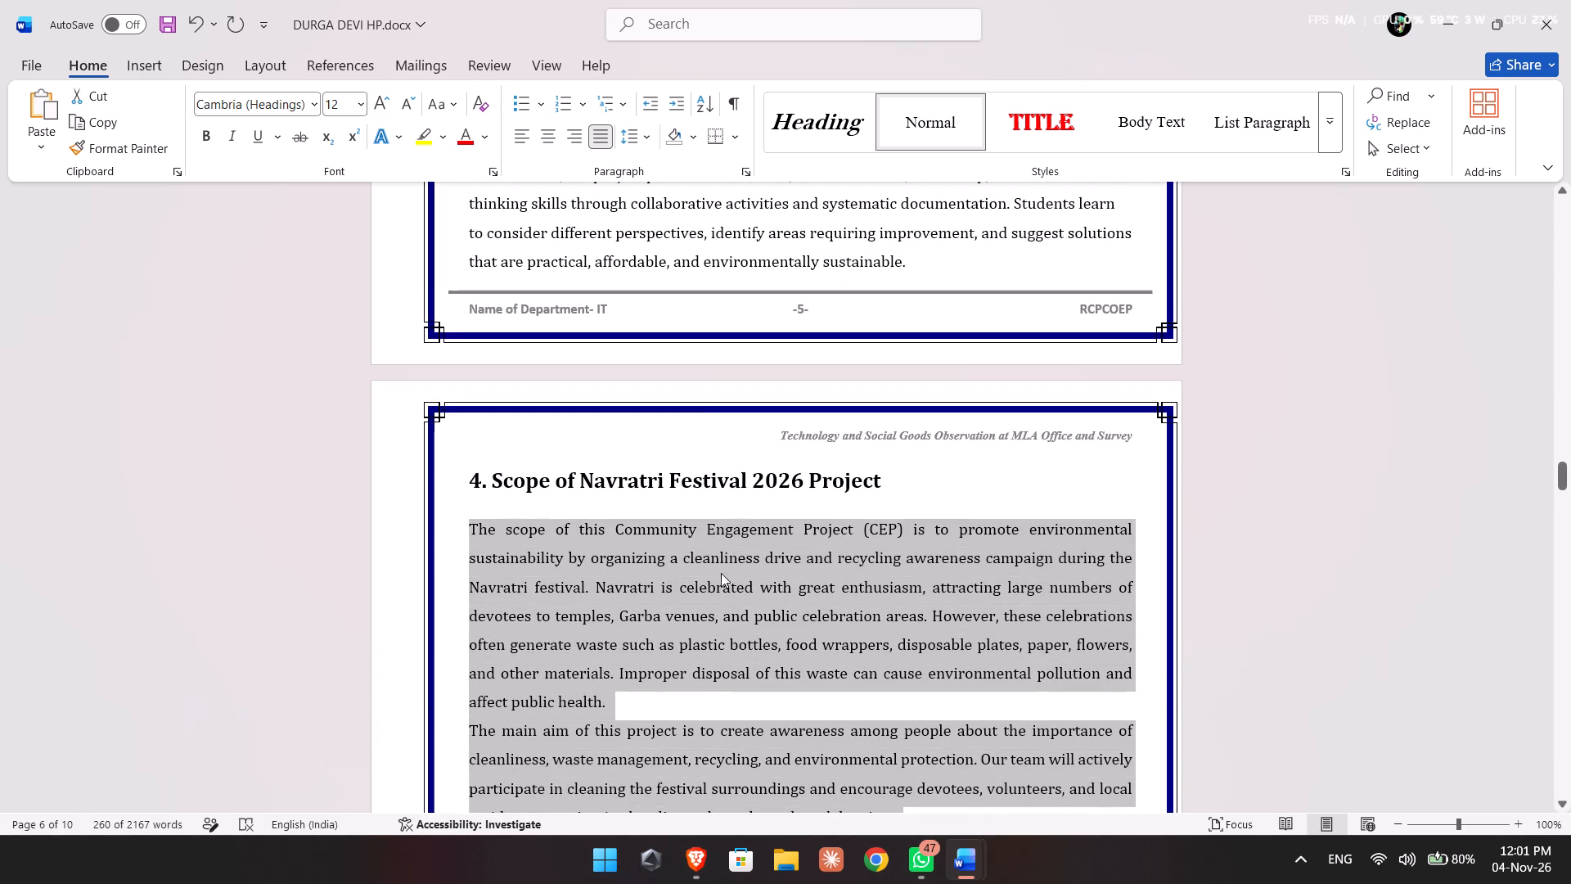
click(721, 573)
drag(469, 528, 840, 846)
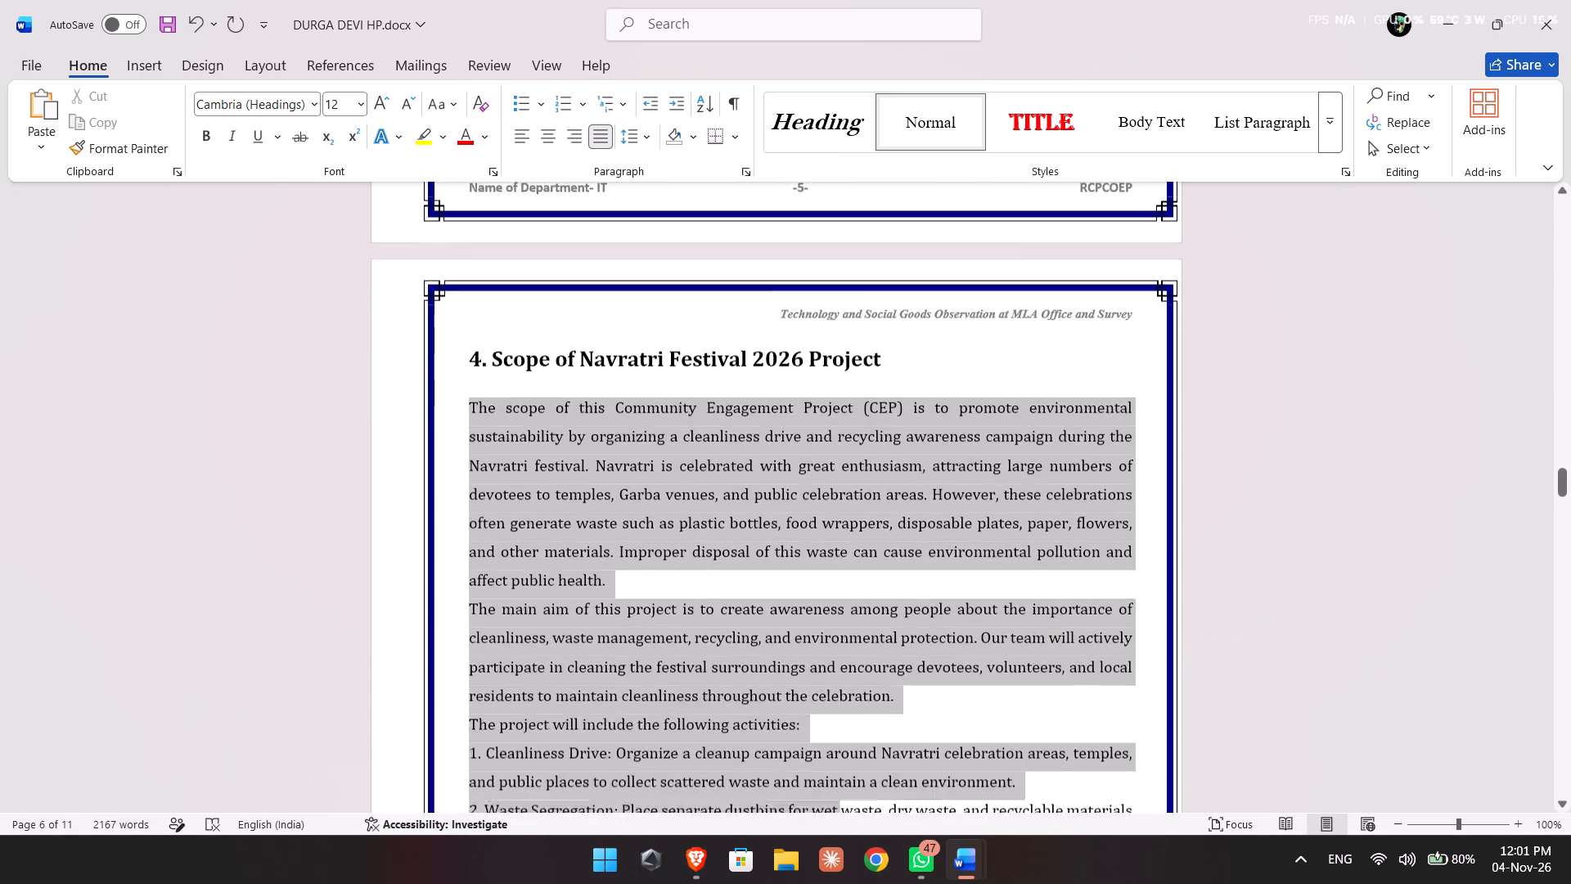
drag(840, 846, 979, 261)
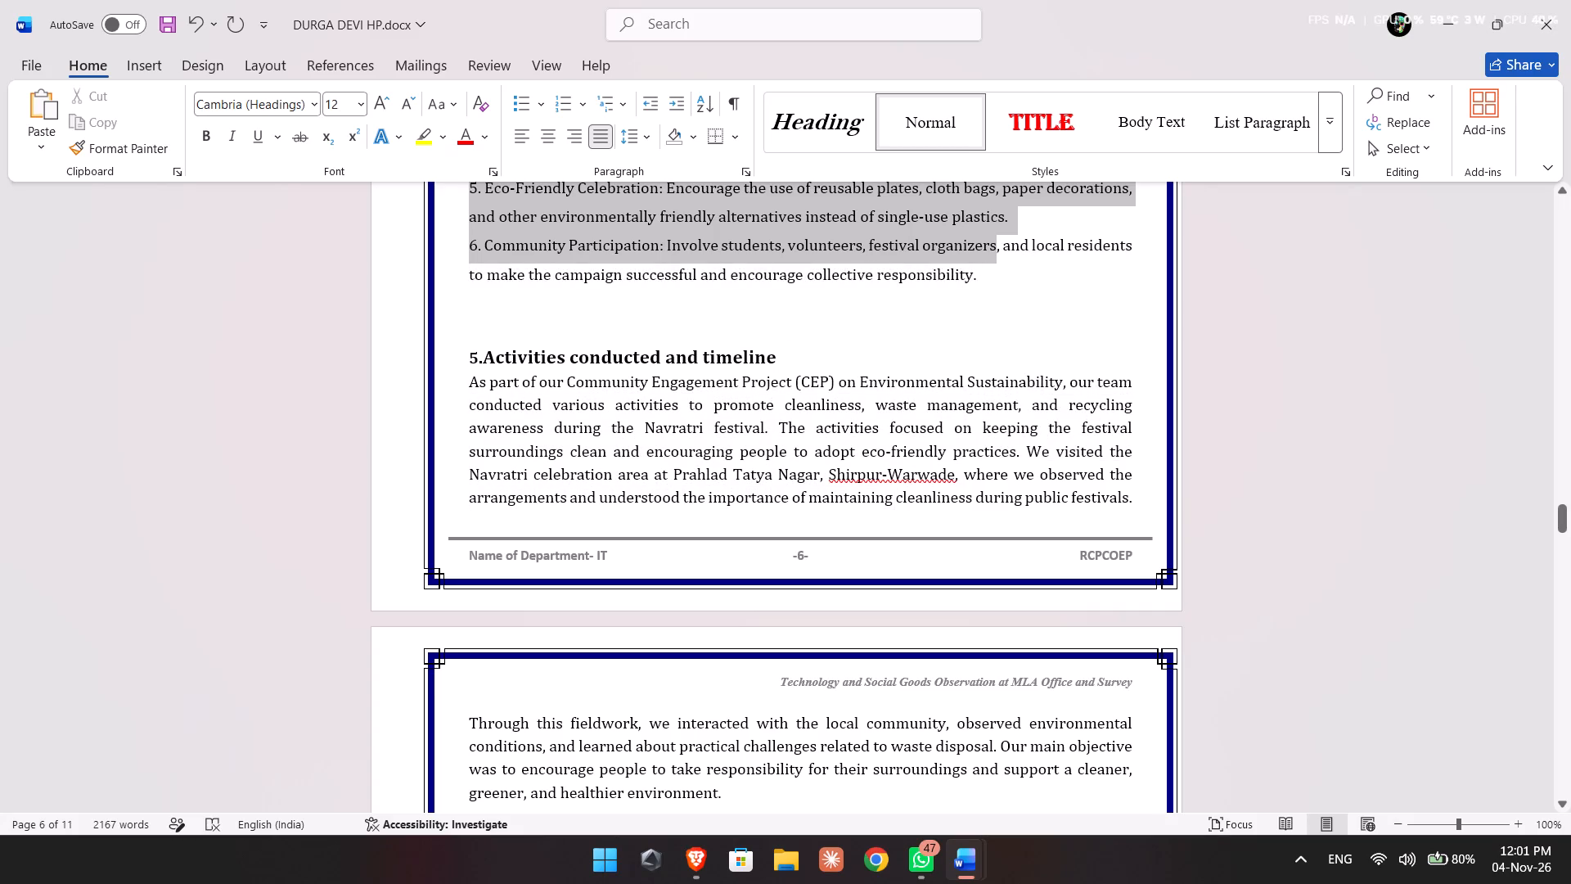
drag(979, 261, 984, 280)
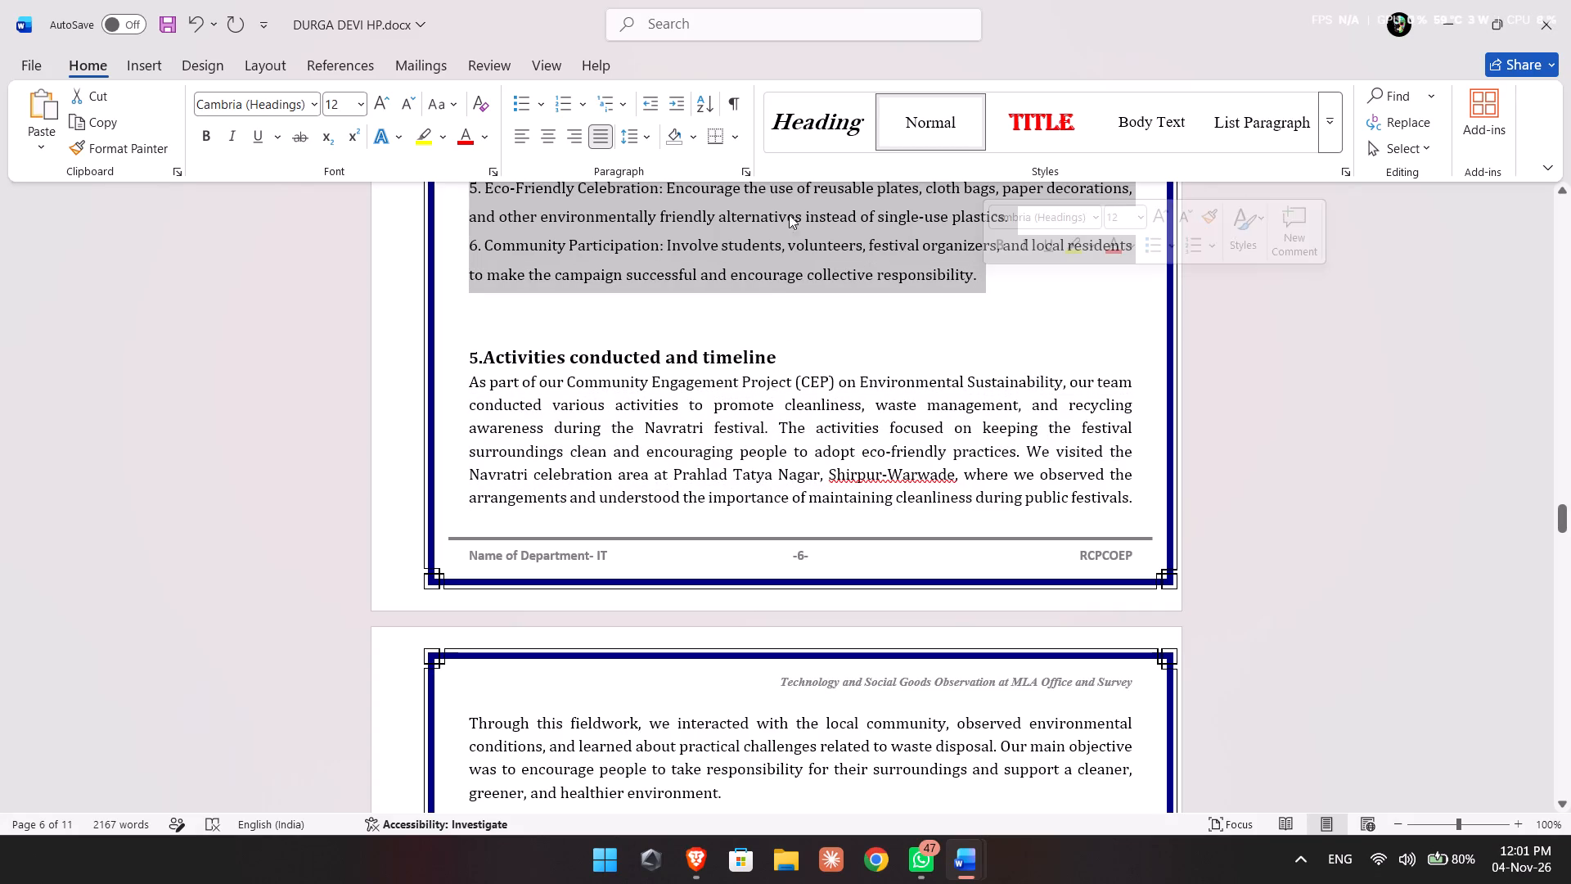
click(647, 141)
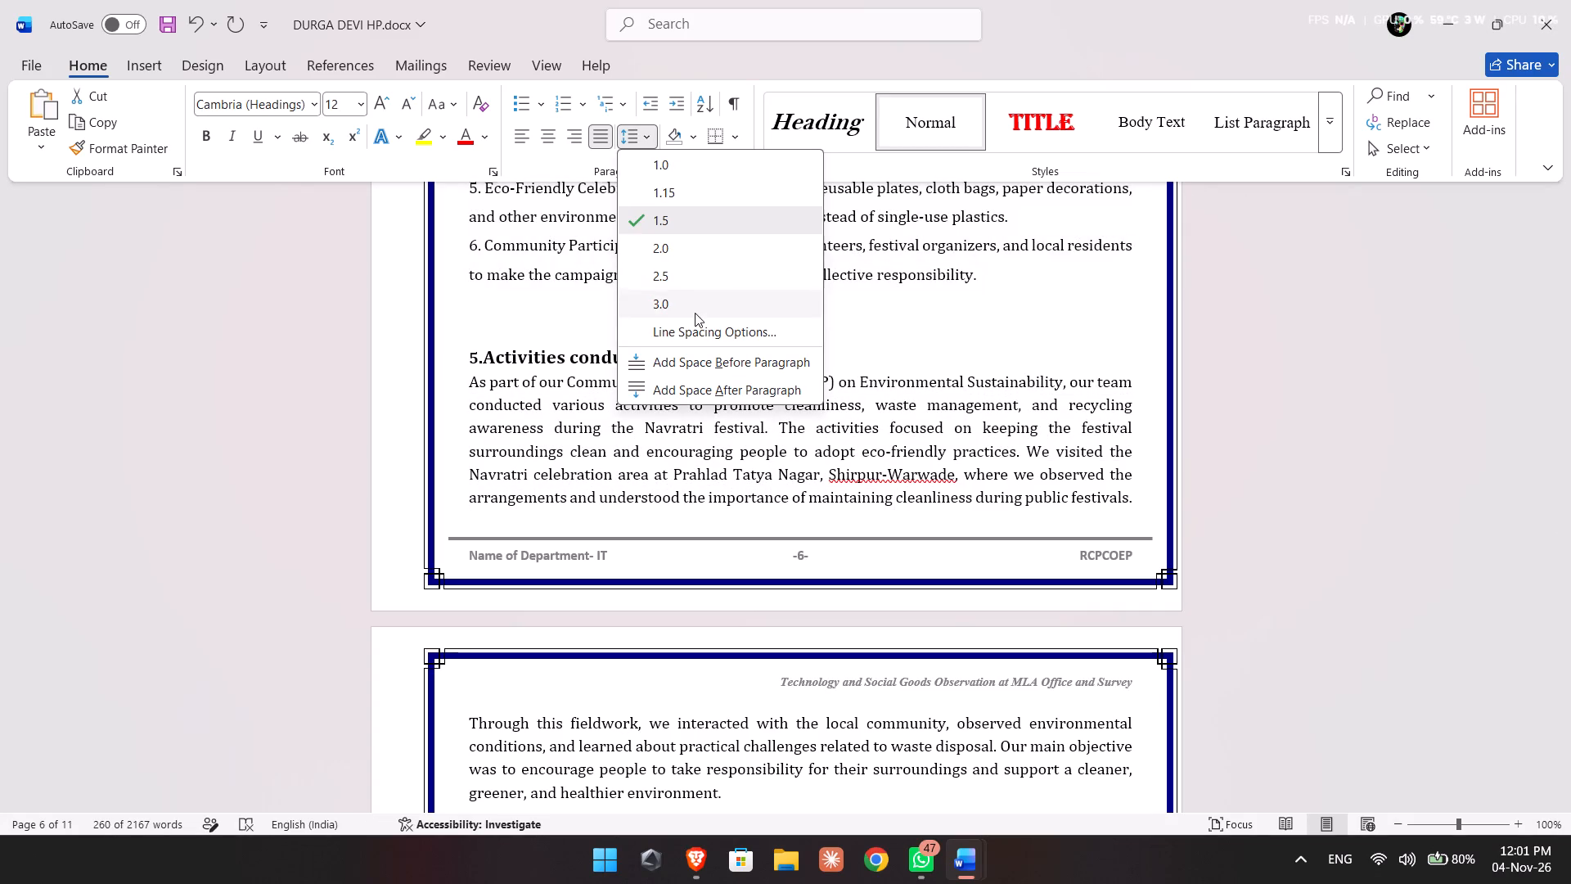
click(698, 328)
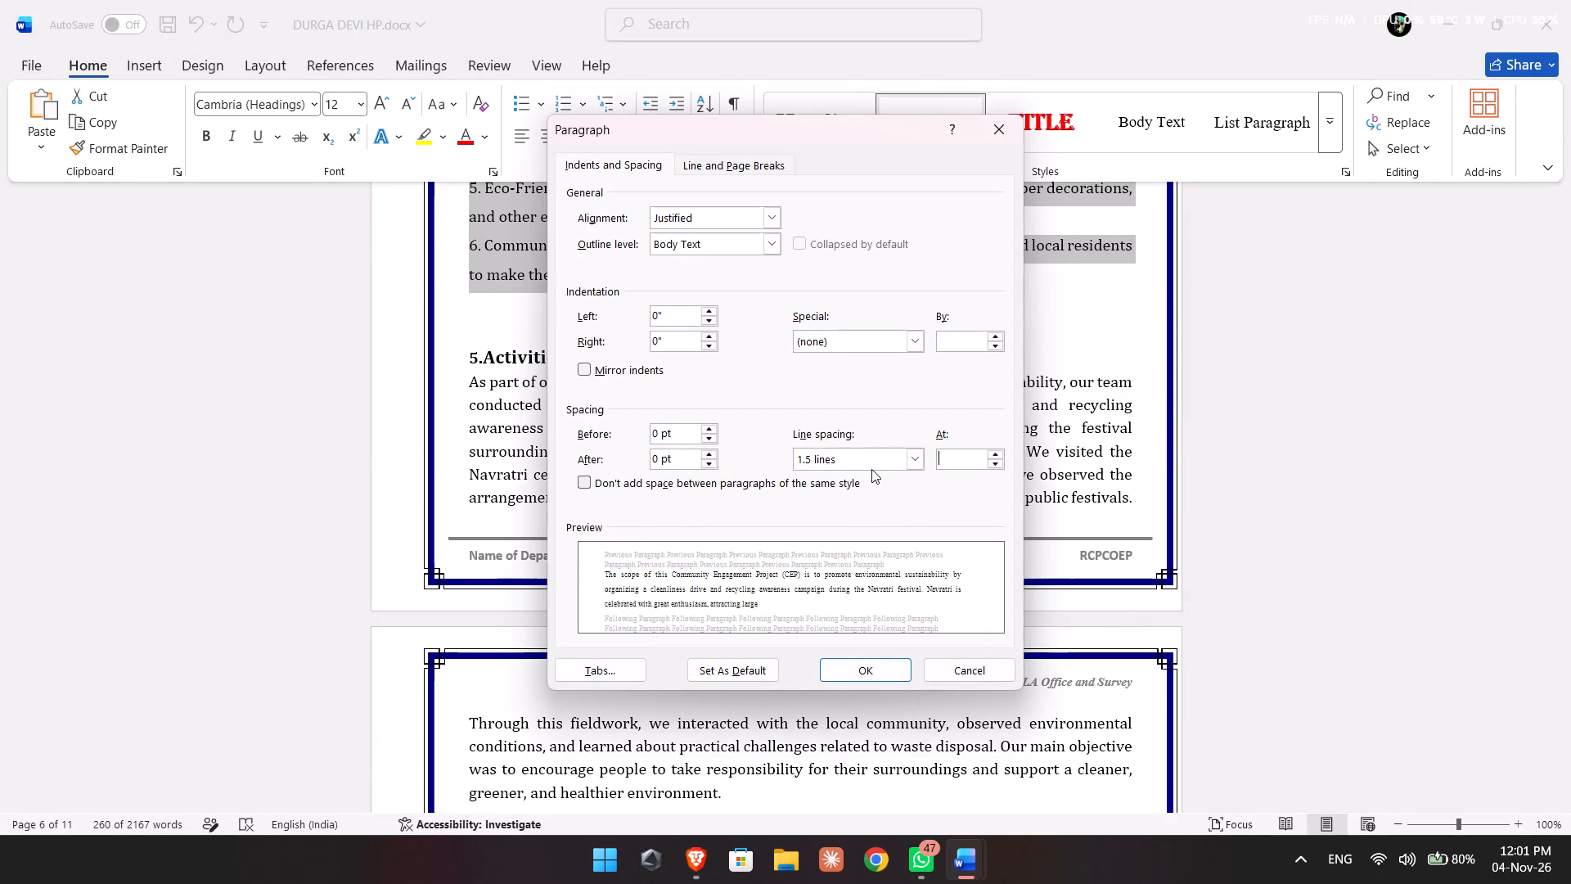
click(882, 658)
Push the "5.Activities conducted and timeline" heading onto the following page by adding blank lines before it.
click(542, 351)
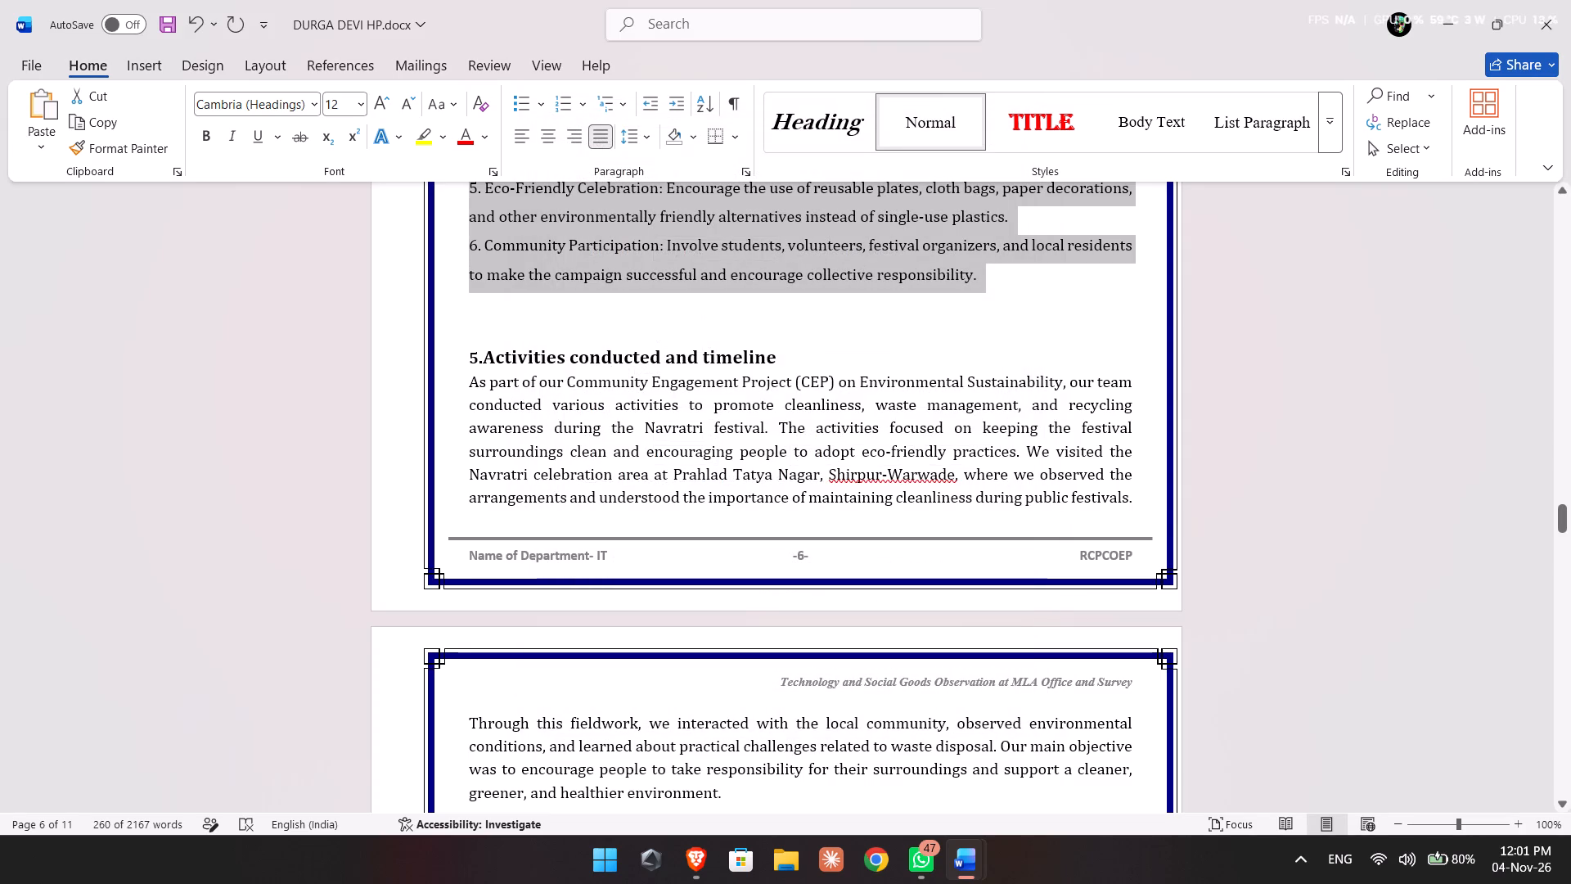
click(470, 360)
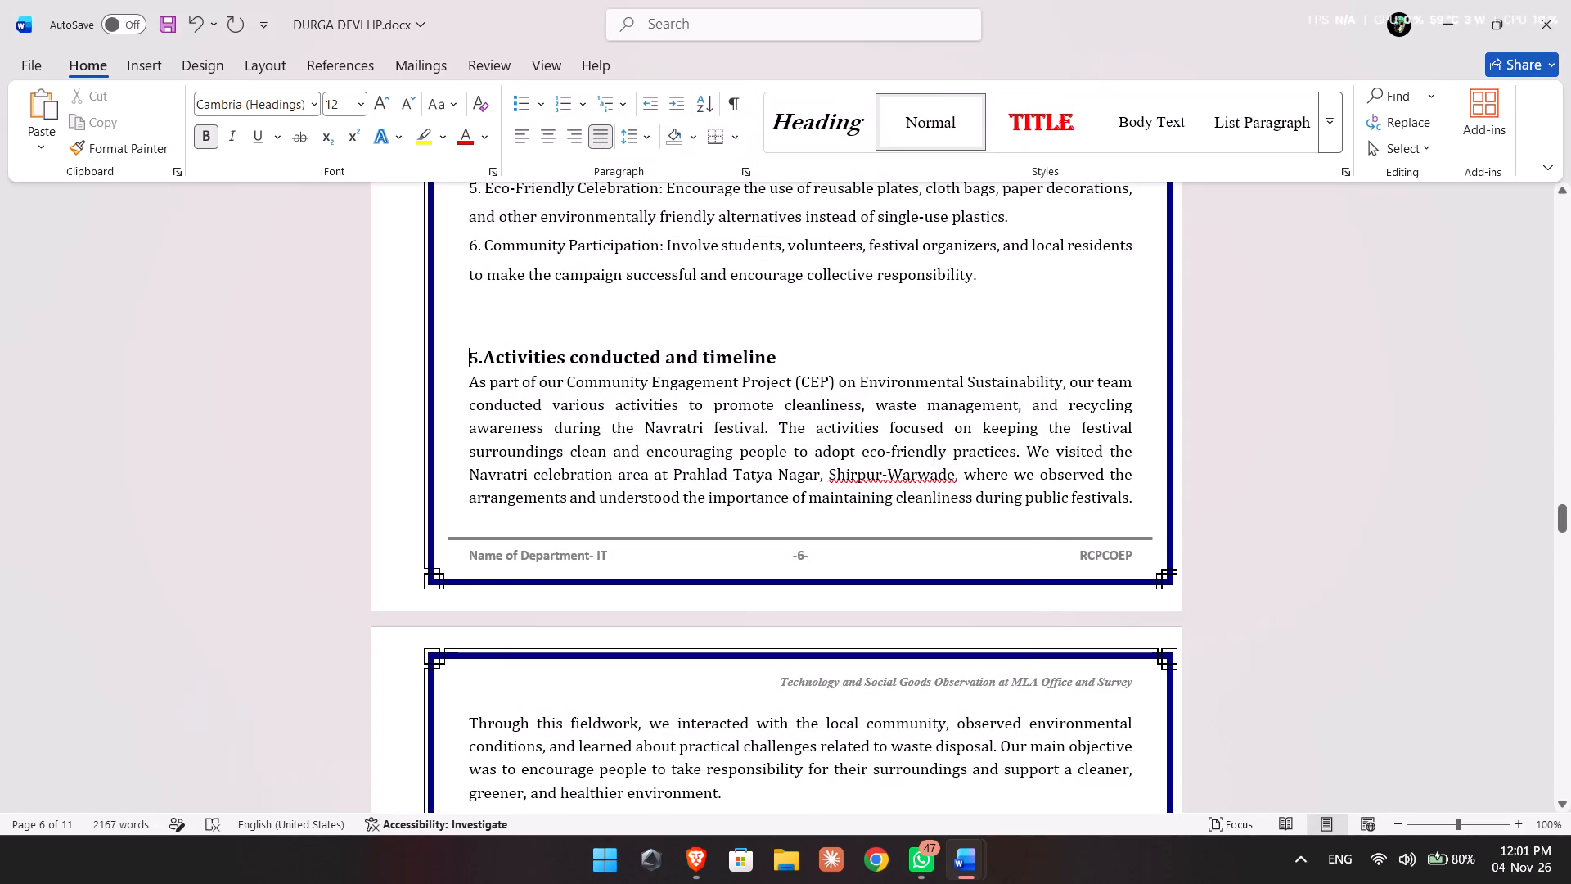
key(Return)
key(Return)
key(Return)
key(Return)
key(Return)
key(Return)
key(Return)
key(Return)
Insert a blank line before the chapter 4 paragraph starting "The main aim of this project".
scroll(470, 360, up, 2)
scroll(439, 228, up, 1)
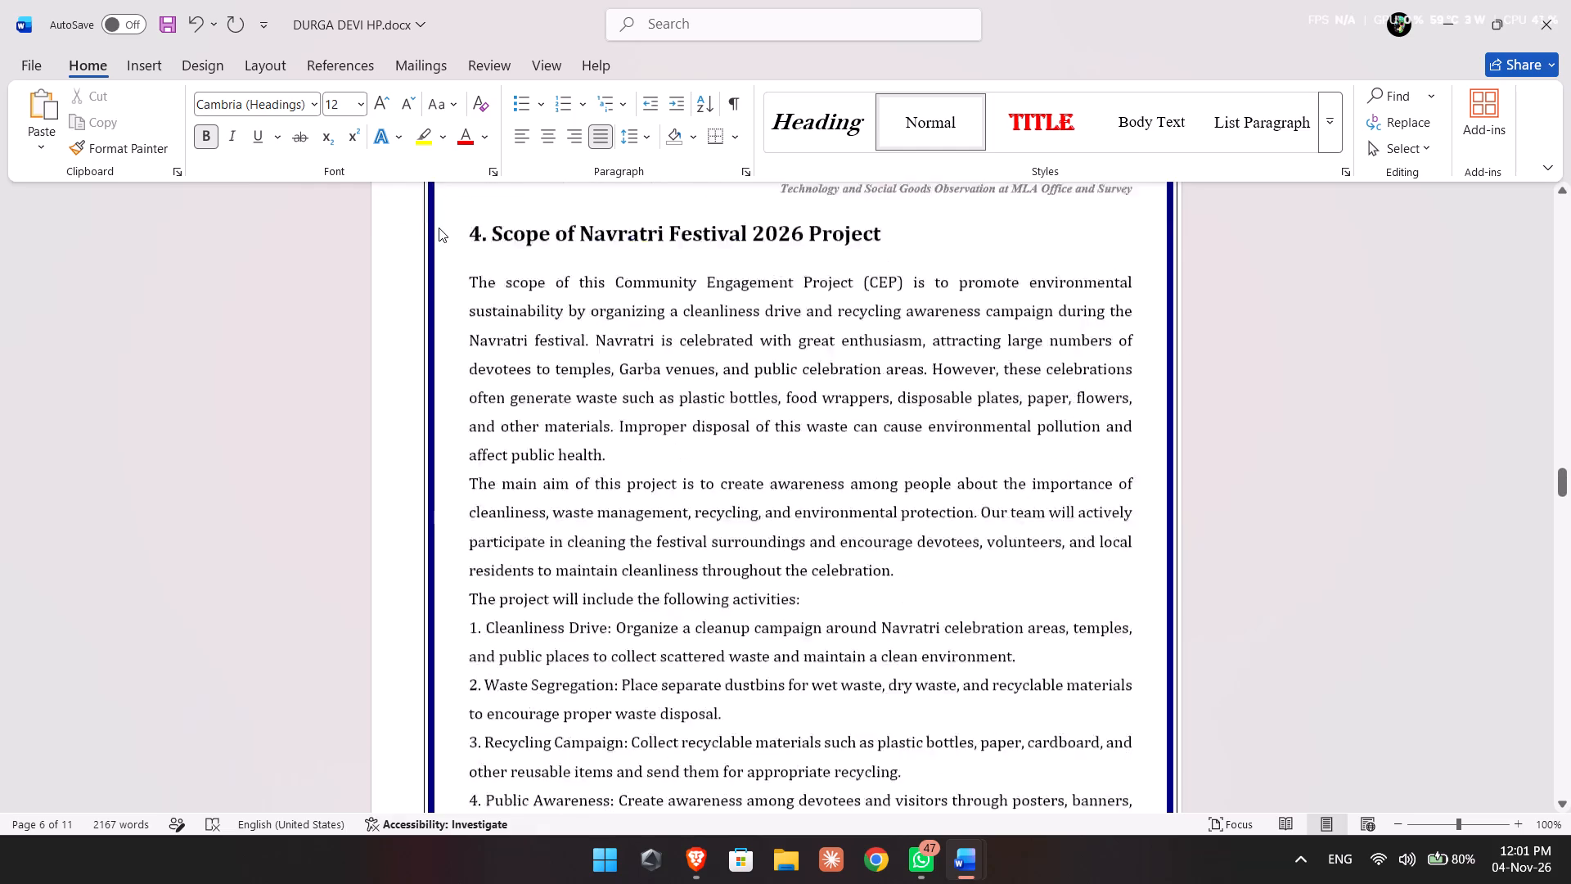
scroll(439, 228, up, 1)
click(461, 604)
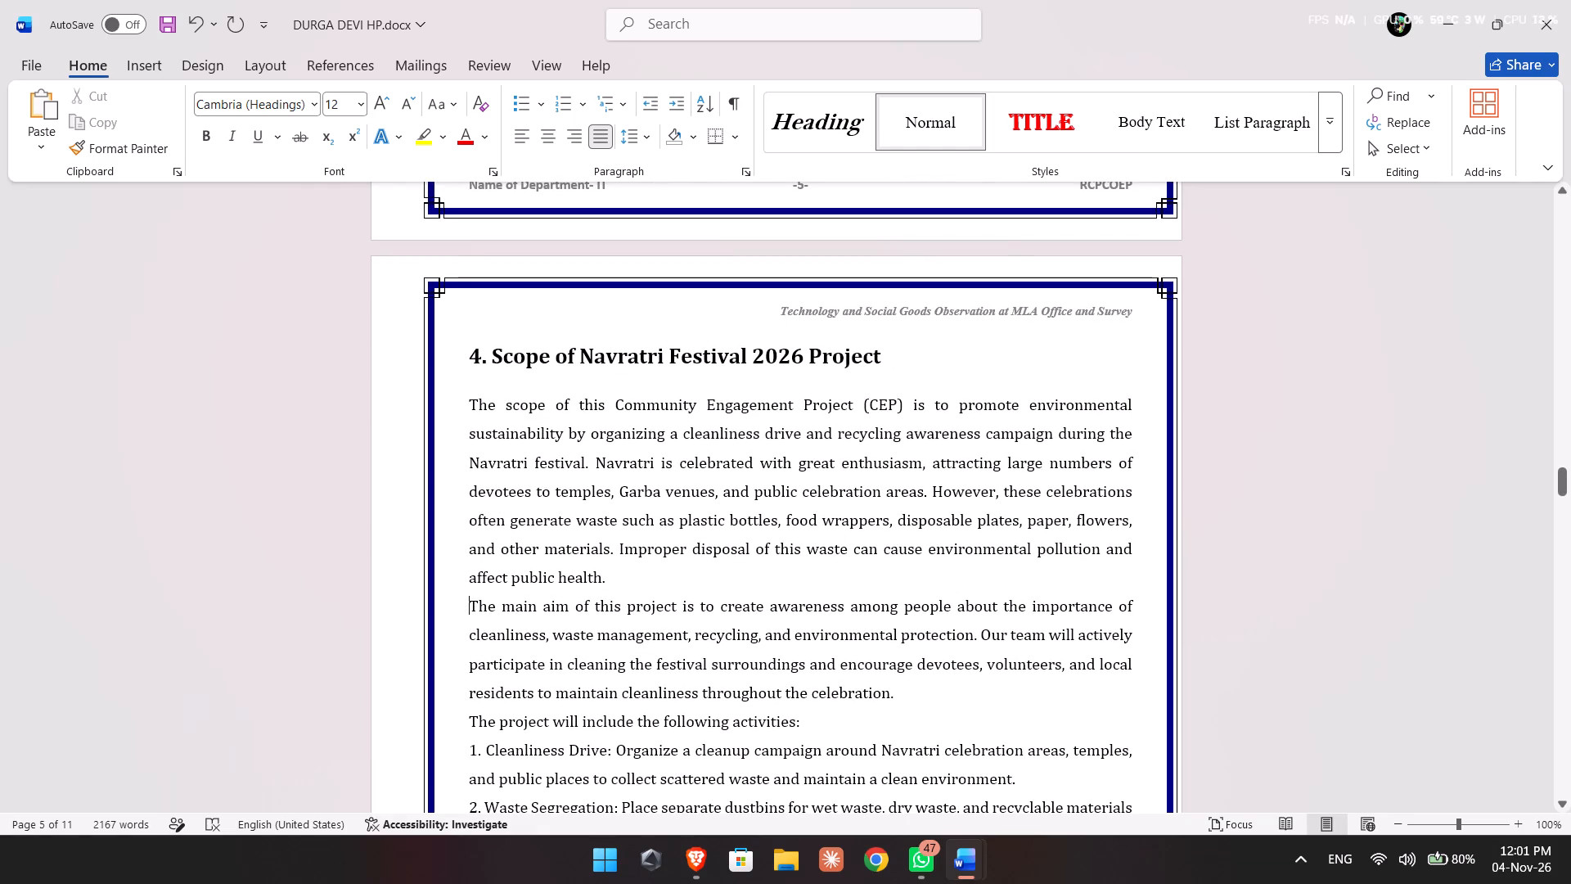
key(Return)
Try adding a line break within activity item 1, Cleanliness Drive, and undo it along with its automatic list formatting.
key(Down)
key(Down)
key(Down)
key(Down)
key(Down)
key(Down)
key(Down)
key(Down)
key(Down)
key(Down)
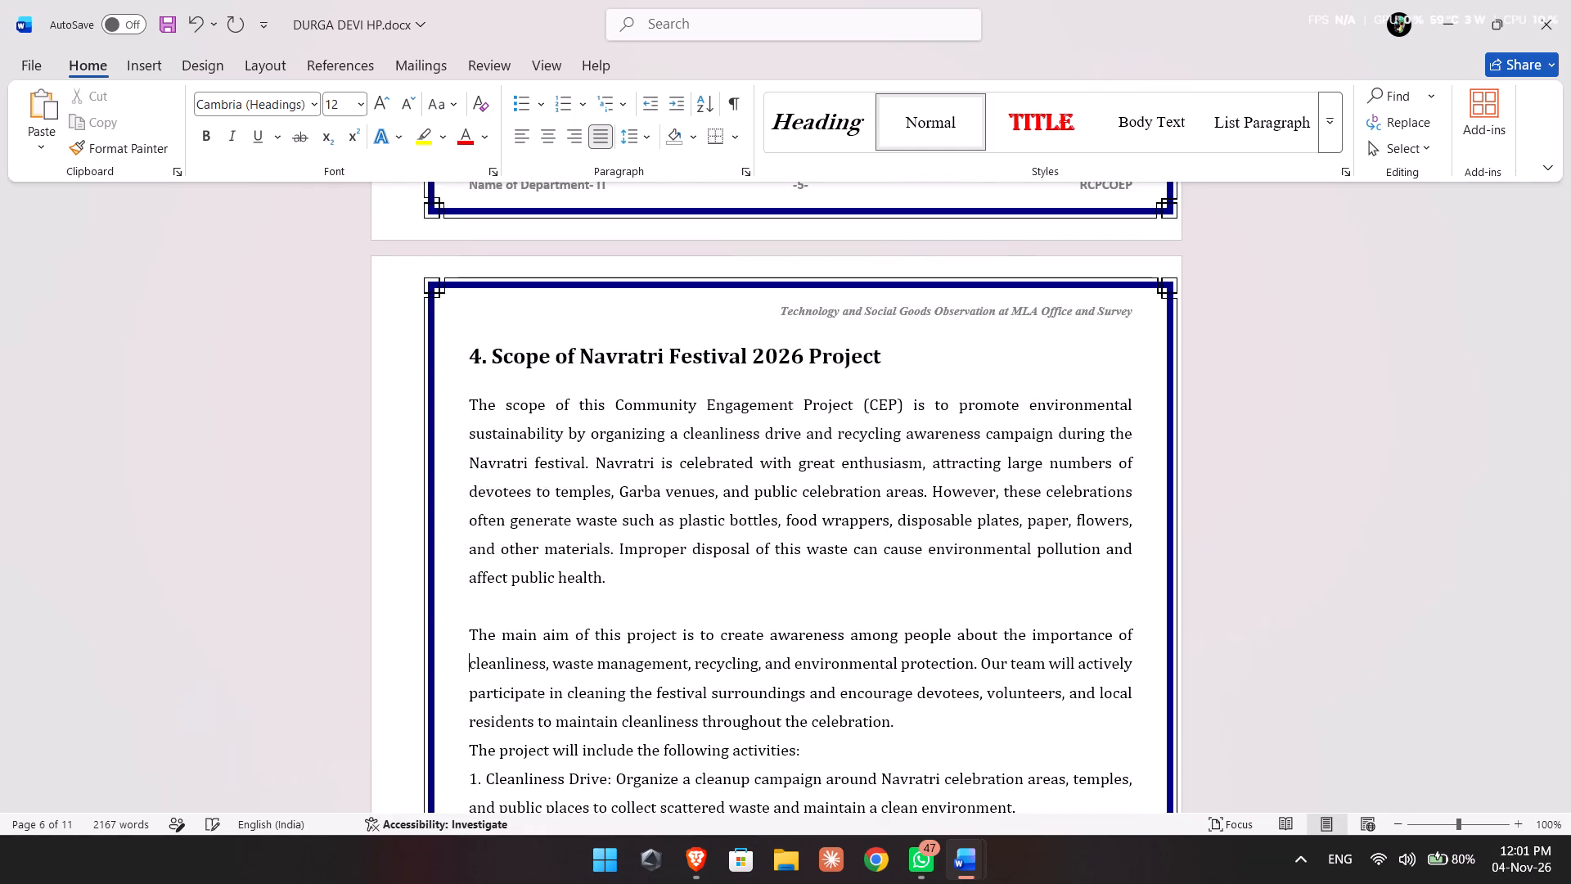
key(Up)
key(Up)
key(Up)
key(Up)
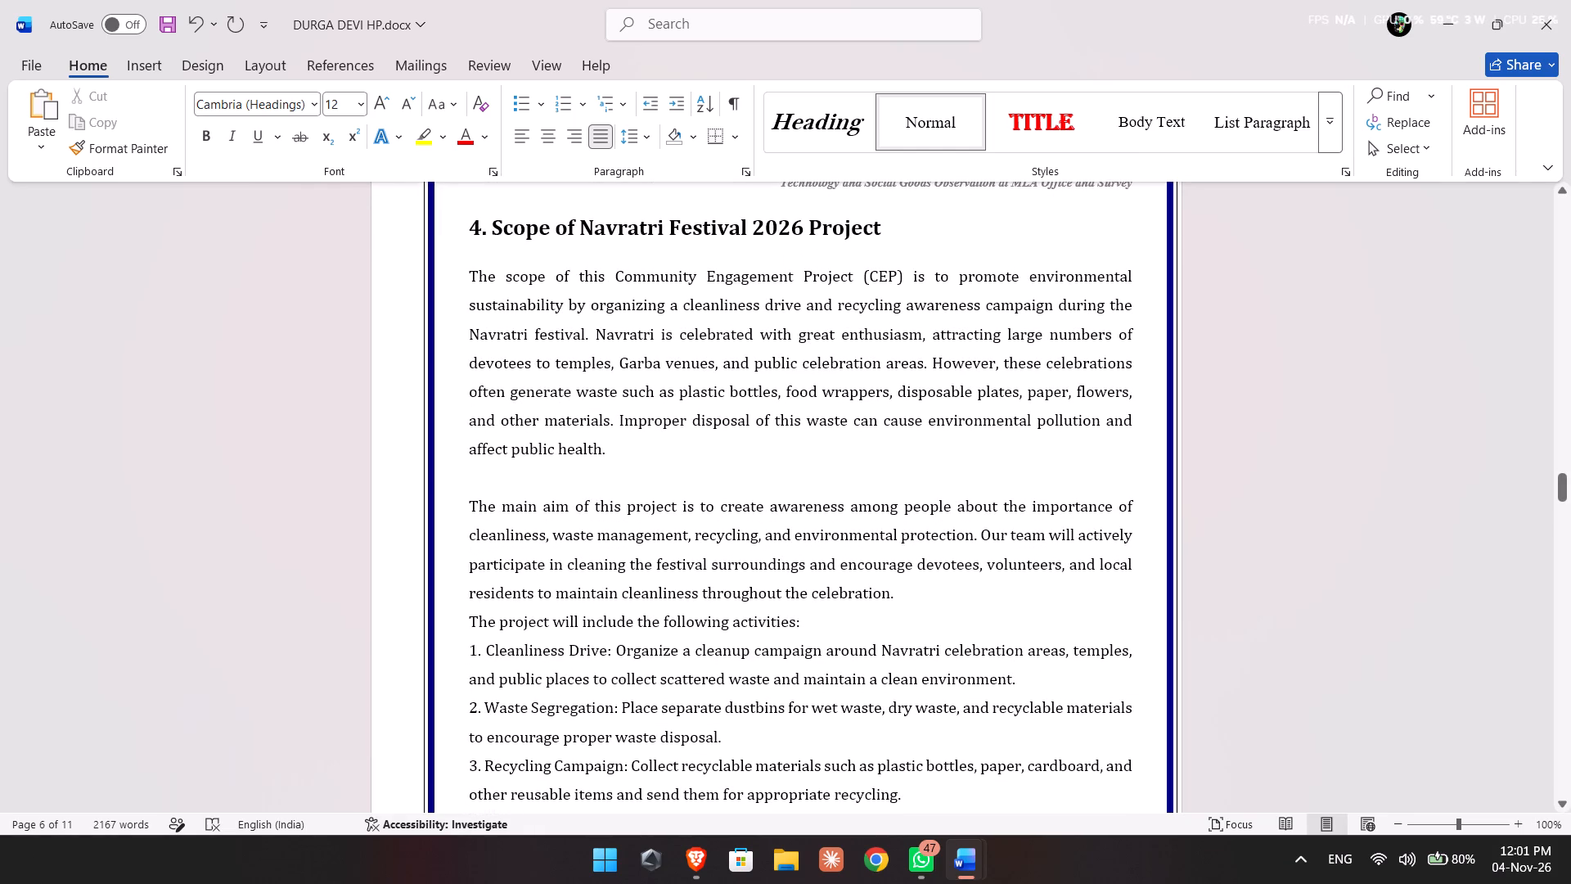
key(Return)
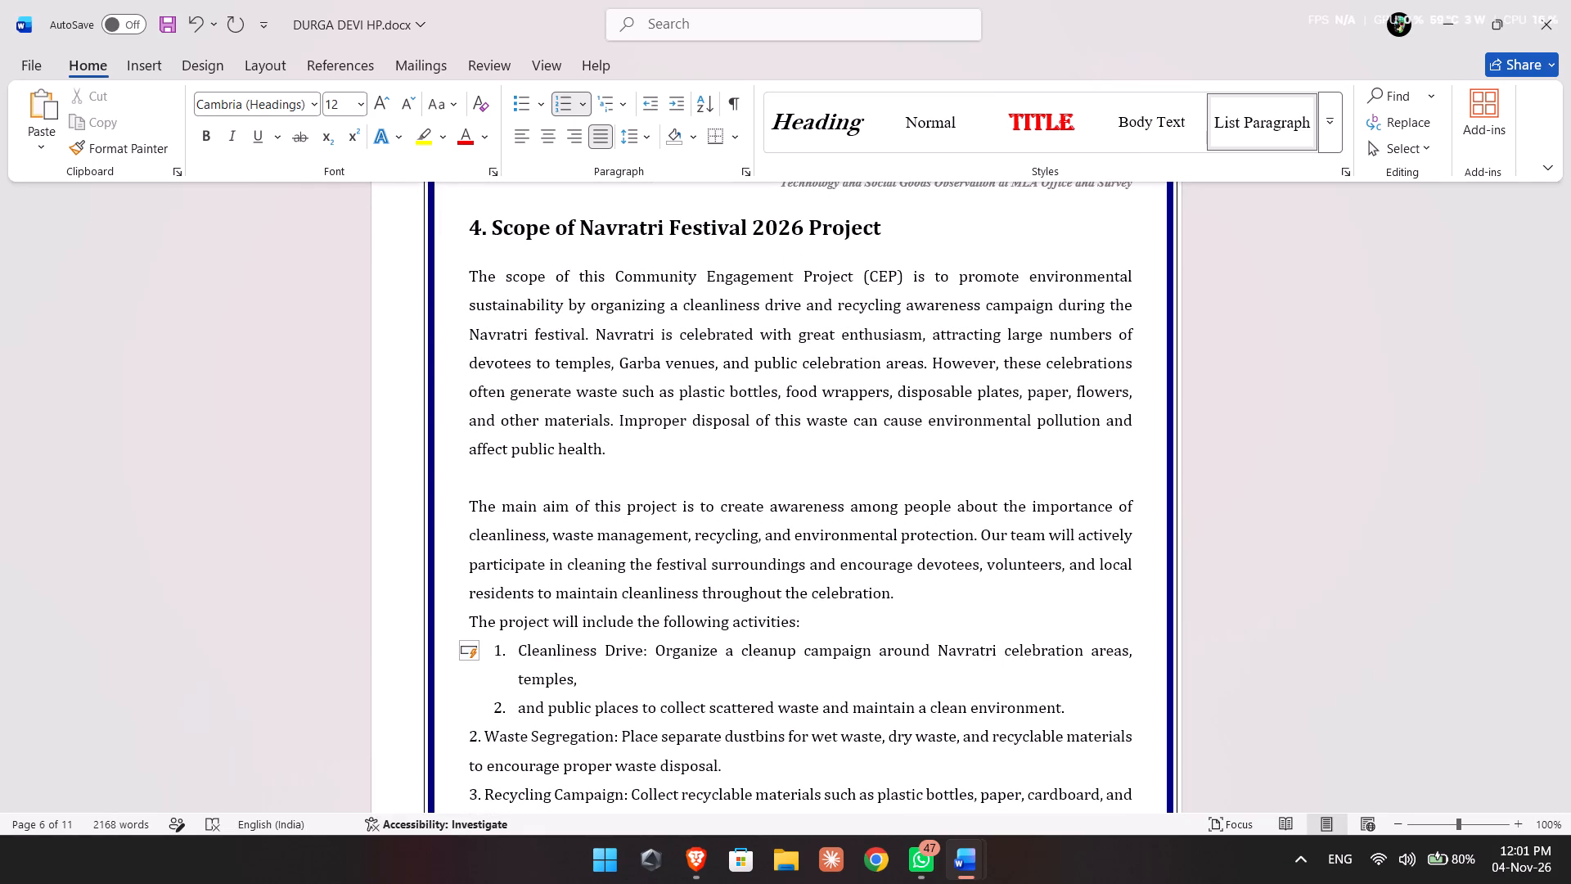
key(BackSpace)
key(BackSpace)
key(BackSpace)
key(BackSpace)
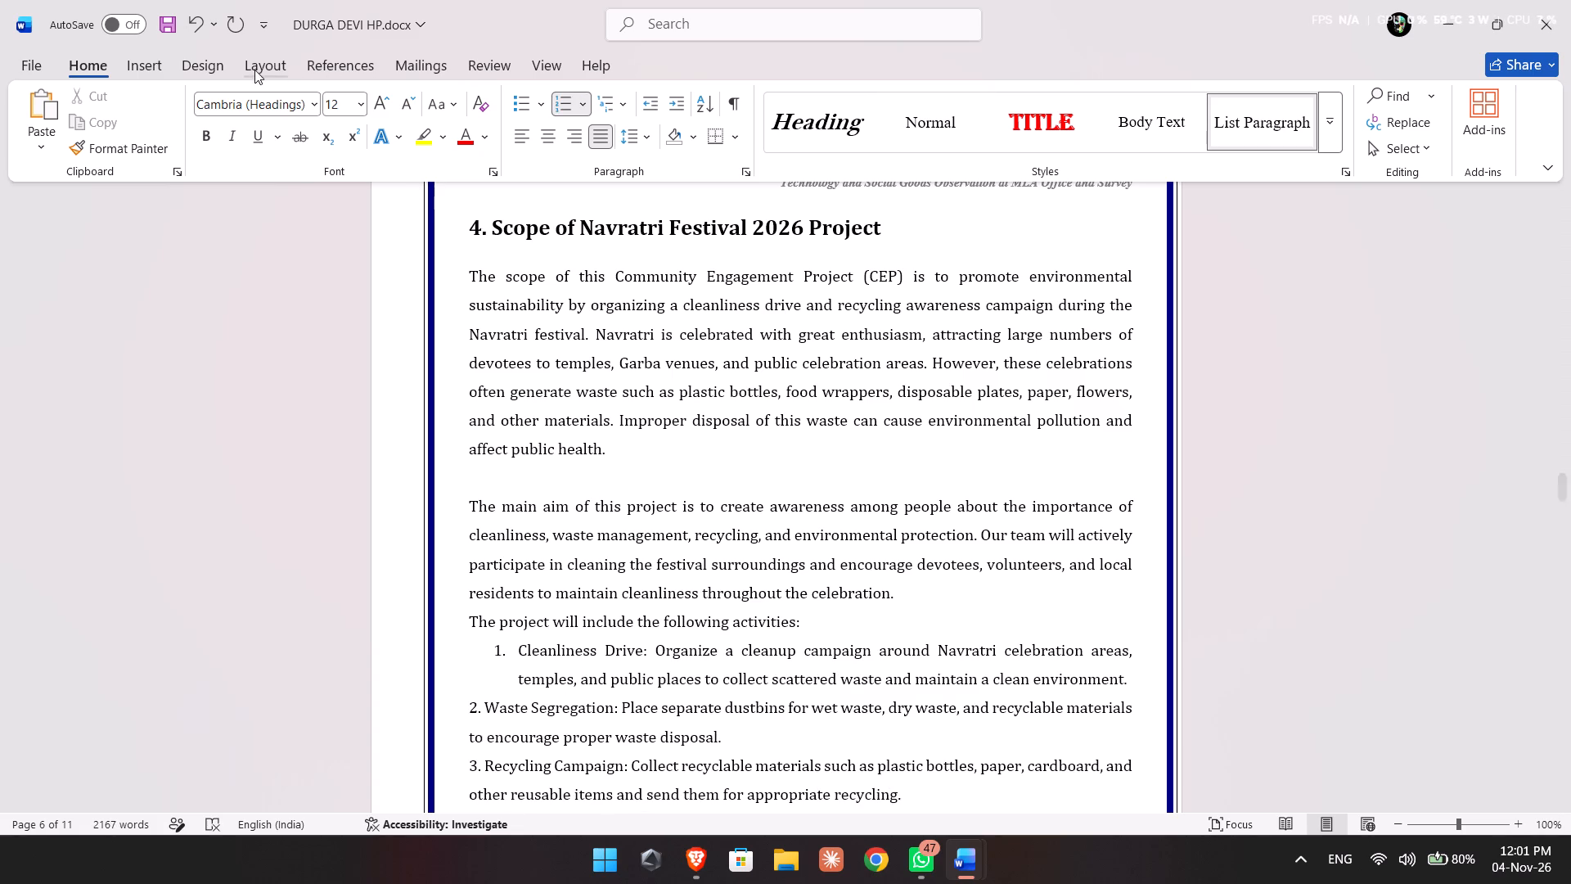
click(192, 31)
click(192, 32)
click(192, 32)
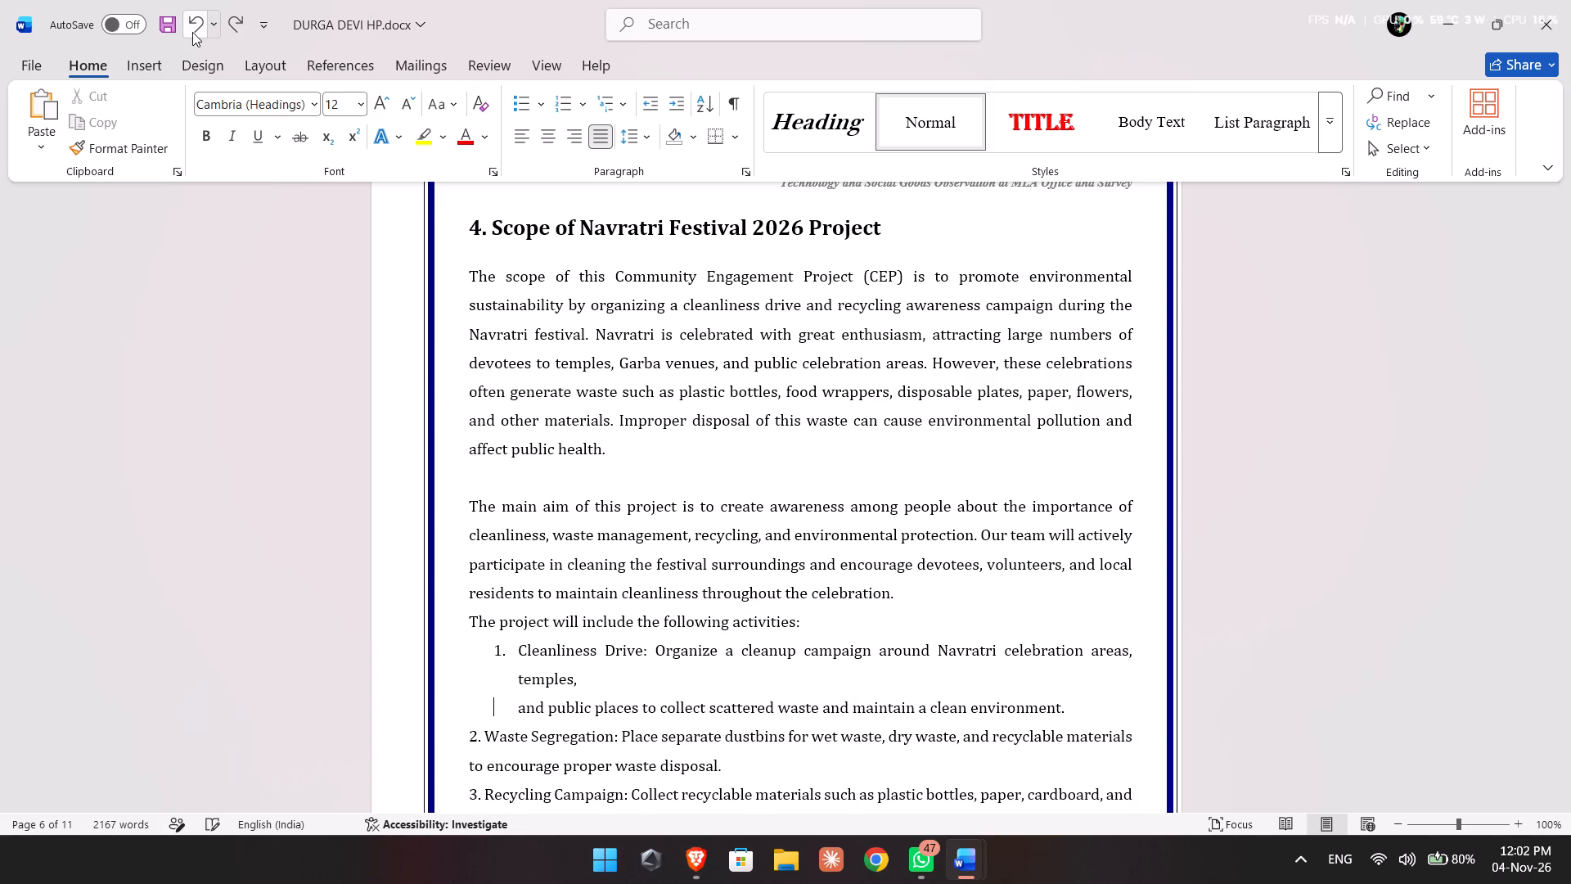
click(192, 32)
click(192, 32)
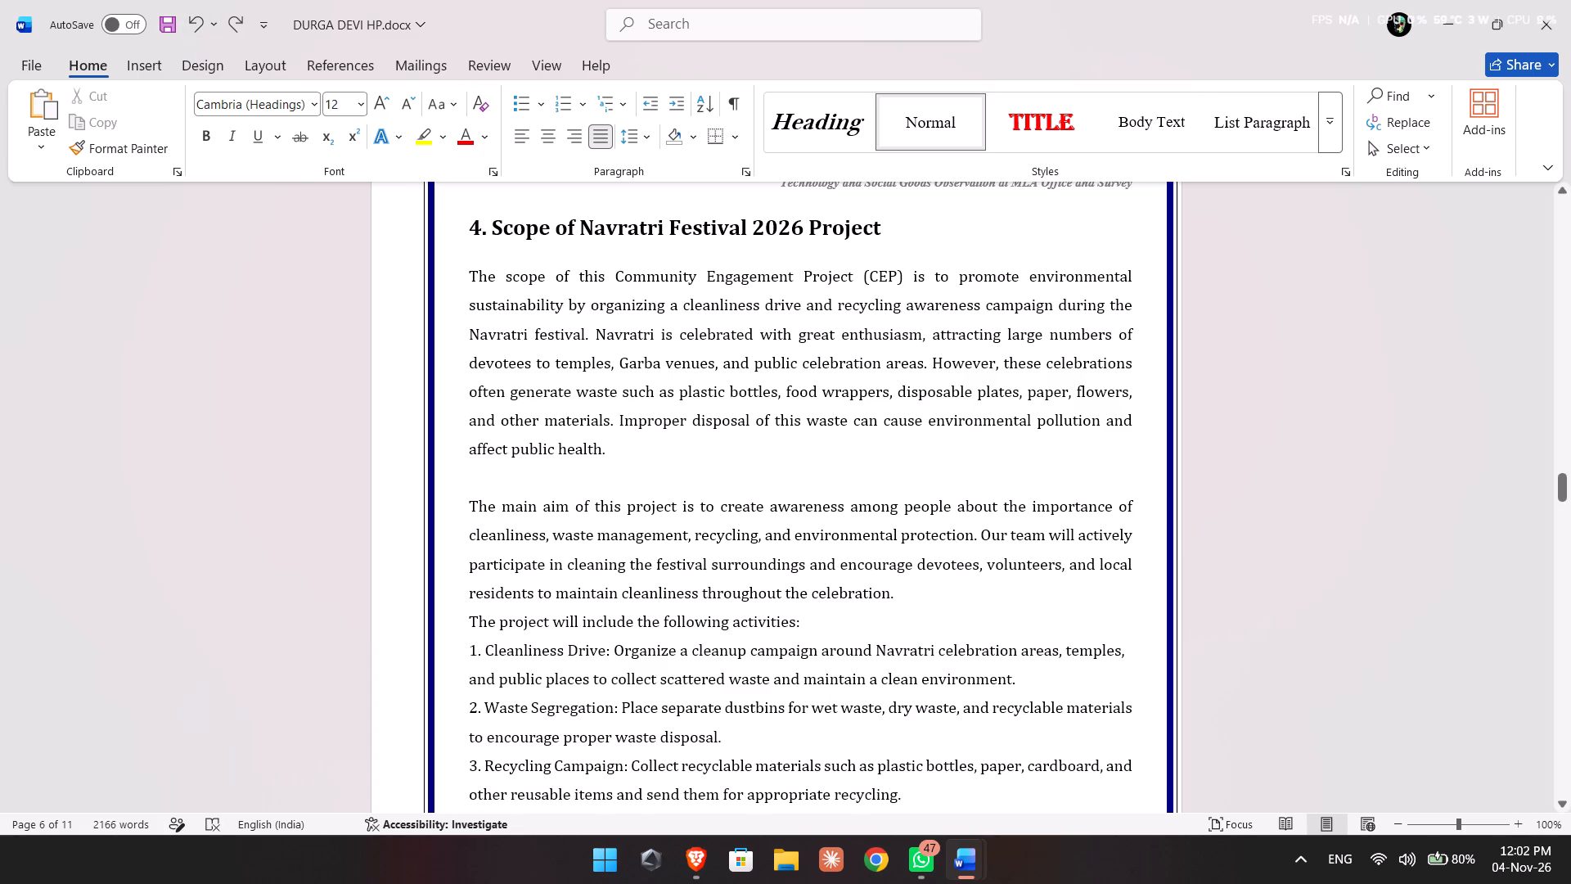
Insert a blank line before activity item 2, Waste Segregation, and another before item 1, Cleanliness Drive.
click(475, 706)
key(Left)
key(Return)
key(Down)
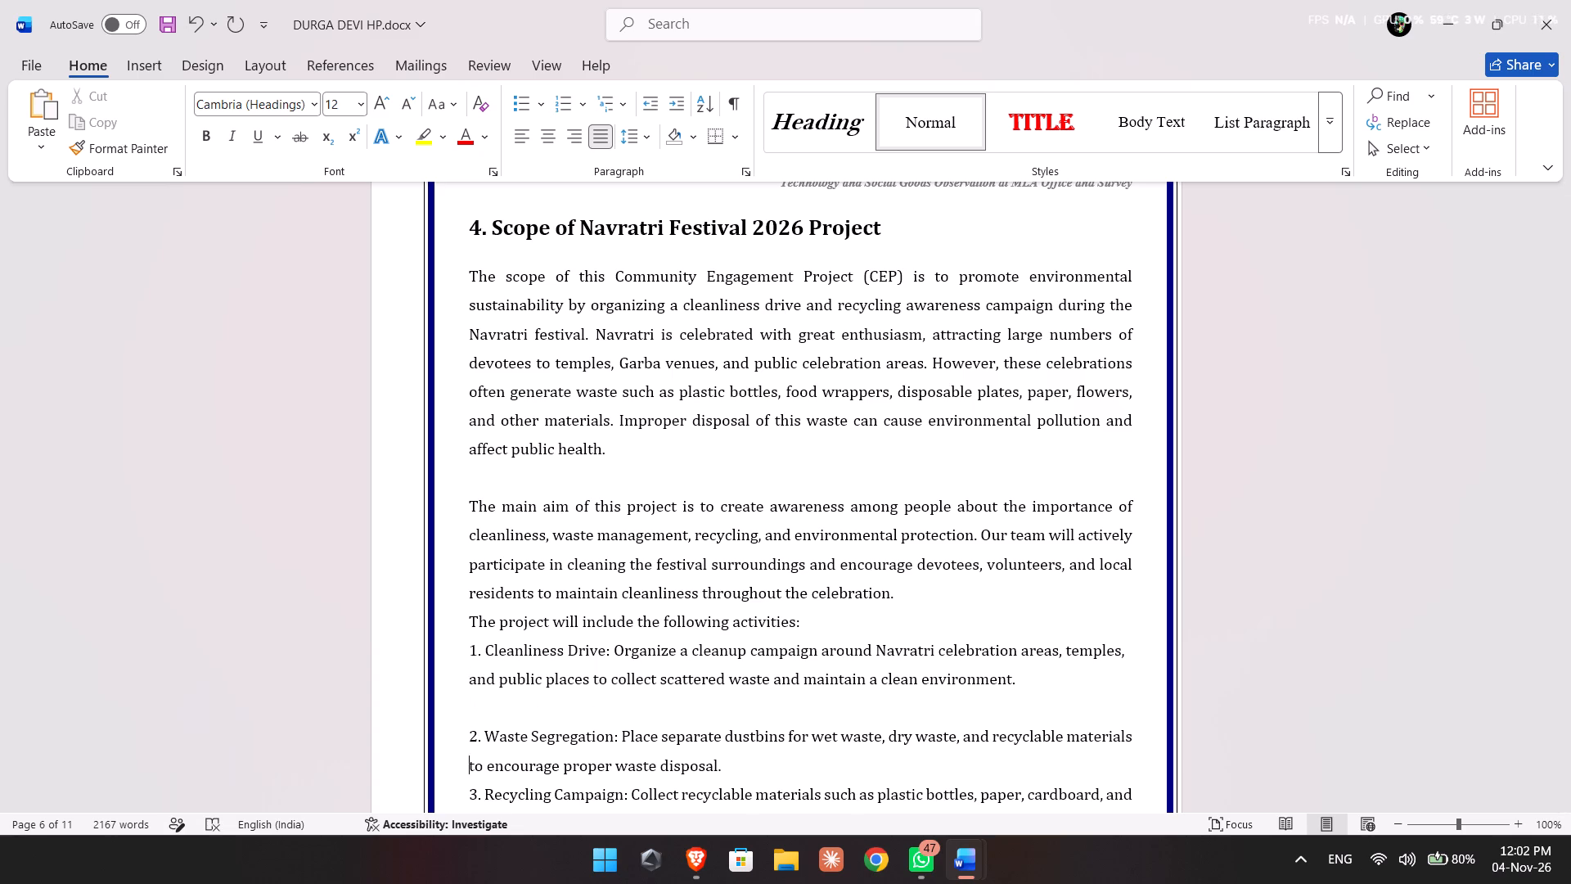
key(Down)
key(Up)
key(Up)
key(Up)
key(Up)
key(Up)
key(Return)
Insert a blank line before activity item 3, Recycling Campaign, and another before item 4, Public Awareness.
key(Down)
key(Down)
key(Down)
key(Down)
key(Down)
key(Down)
key(Down)
key(Down)
key(Down)
key(Down)
key(Down)
key(Down)
key(Down)
key(Down)
key(Up)
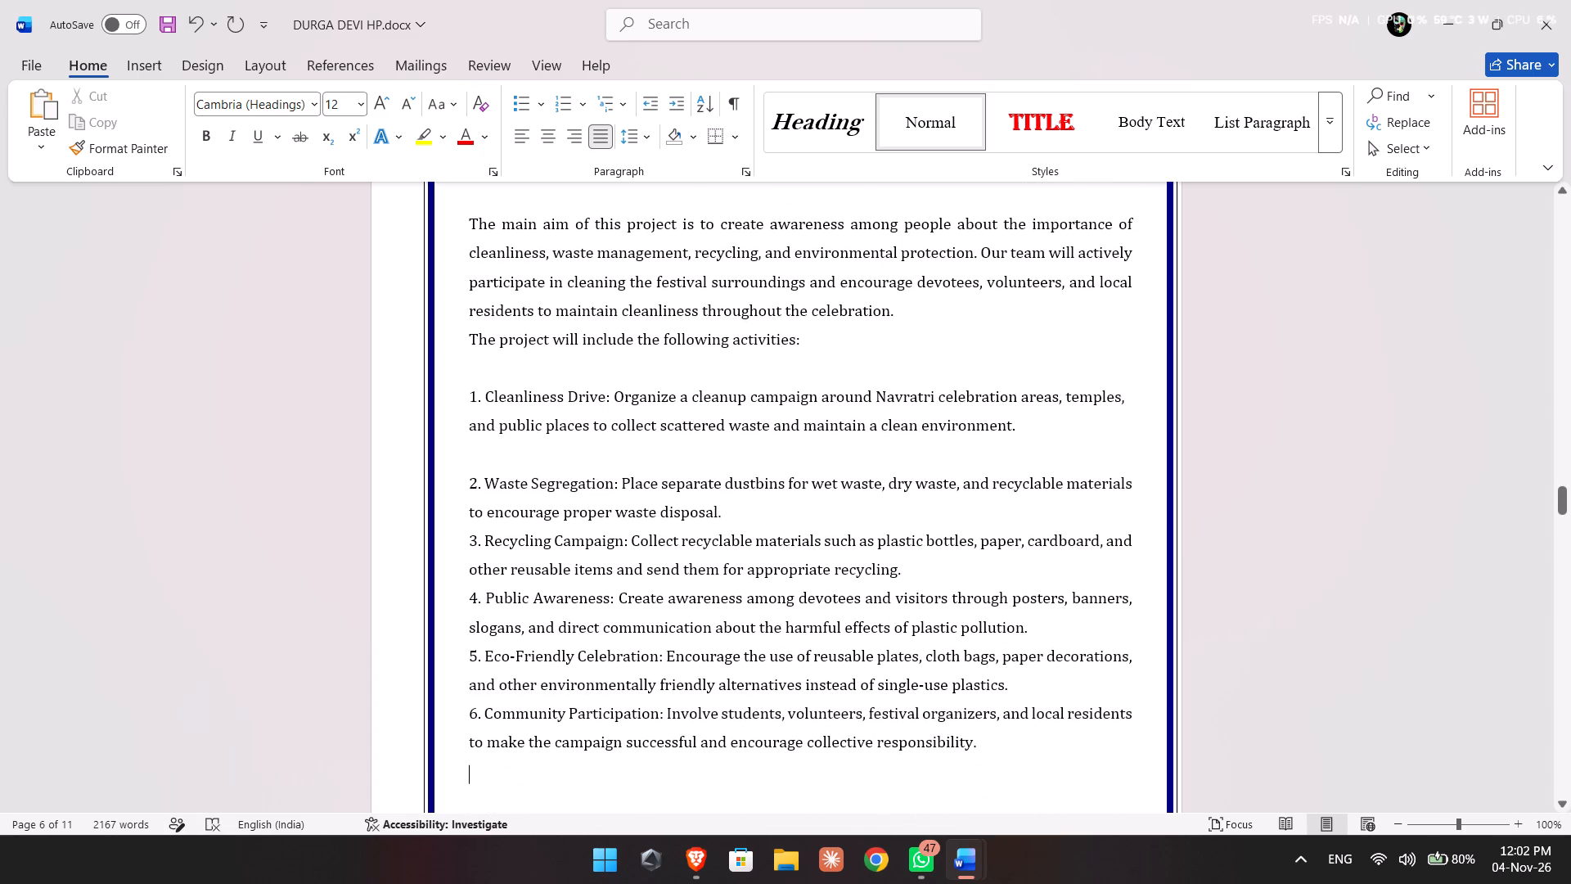
key(Up)
key(Up)
key(Up)
key(Up)
key(Up)
key(Up)
key(Up)
key(Up)
key(Up)
key(Down)
key(Return)
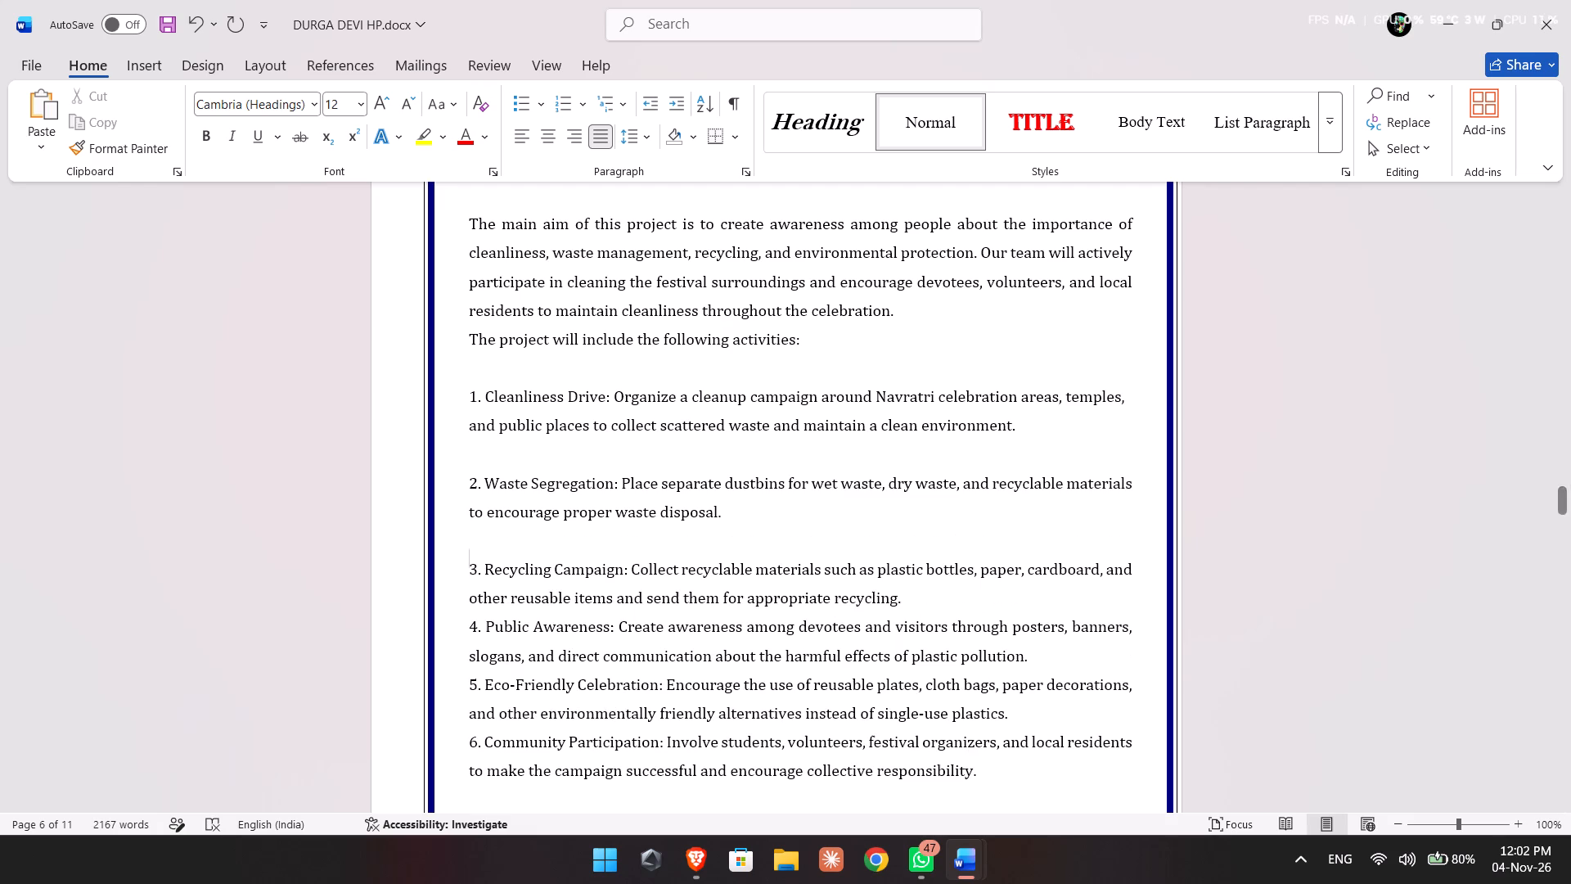
key(Down)
key(Down)
key(Return)
Insert a blank line before activity item 5, Eco-Friendly Celebration, and another before item 6, Community Participation.
key(Down)
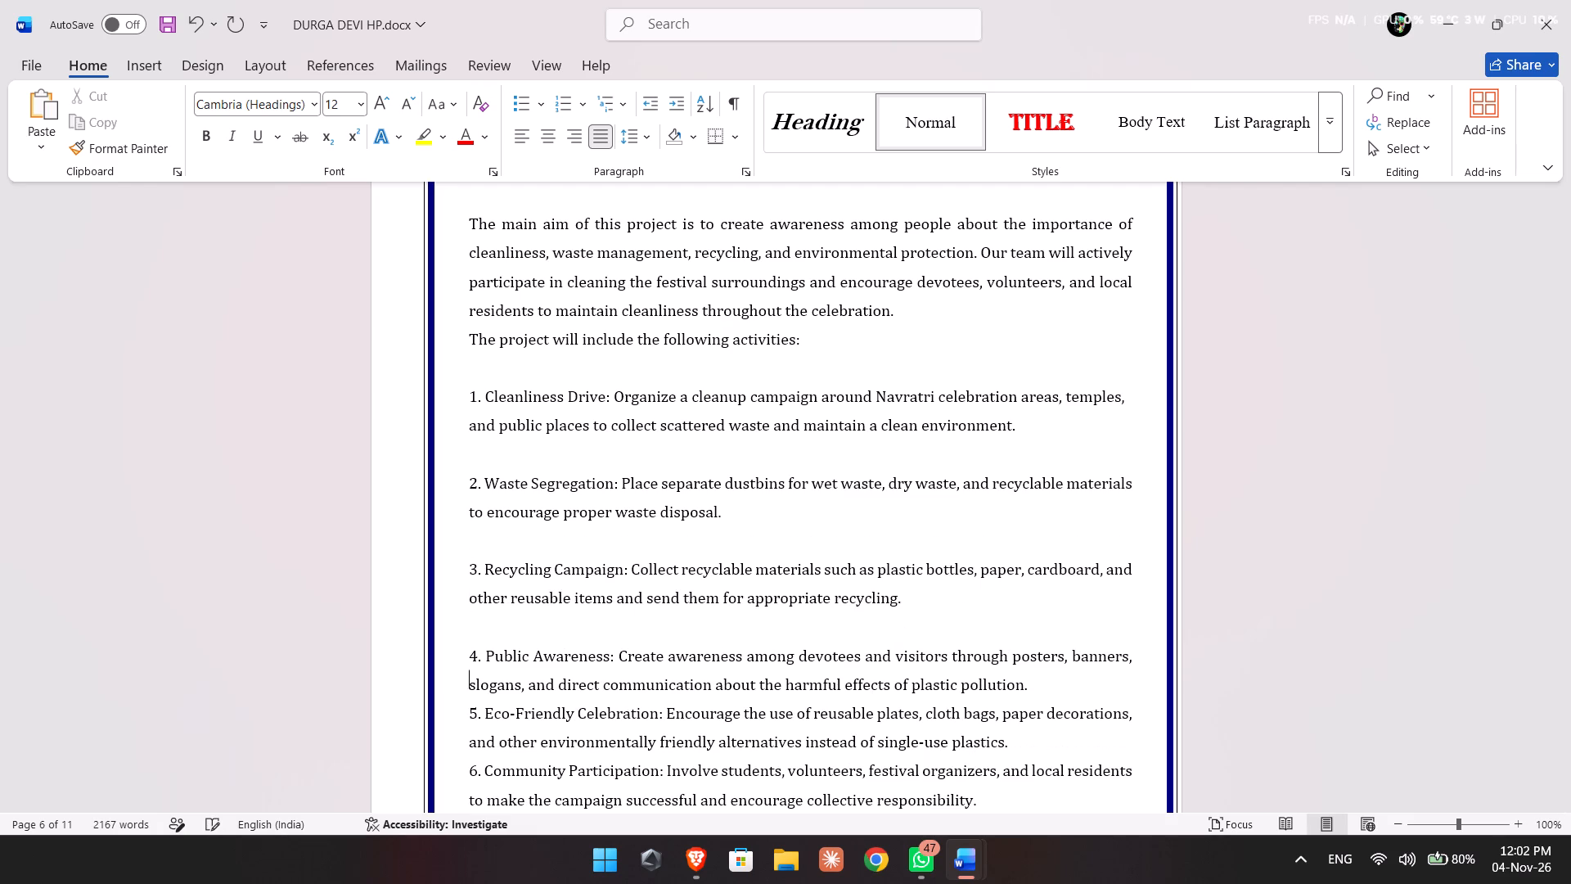
key(Down)
key(Return)
key(Down)
key(Down)
key(Down)
key(Down)
key(Down)
key(Down)
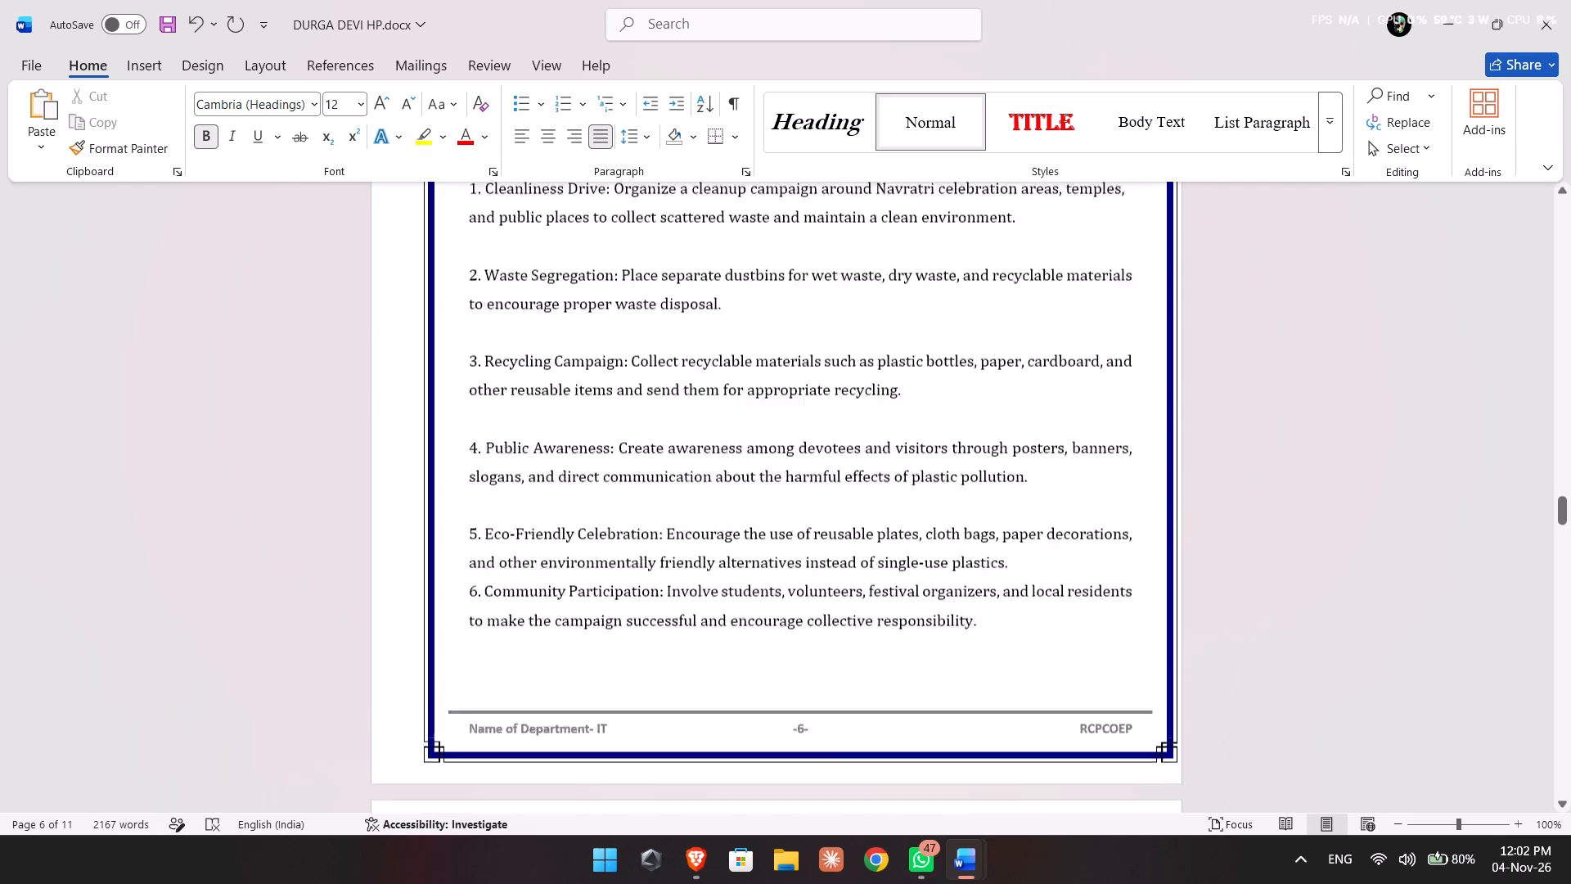
key(Up)
key(Up)
key(Up)
key(Up)
key(Return)
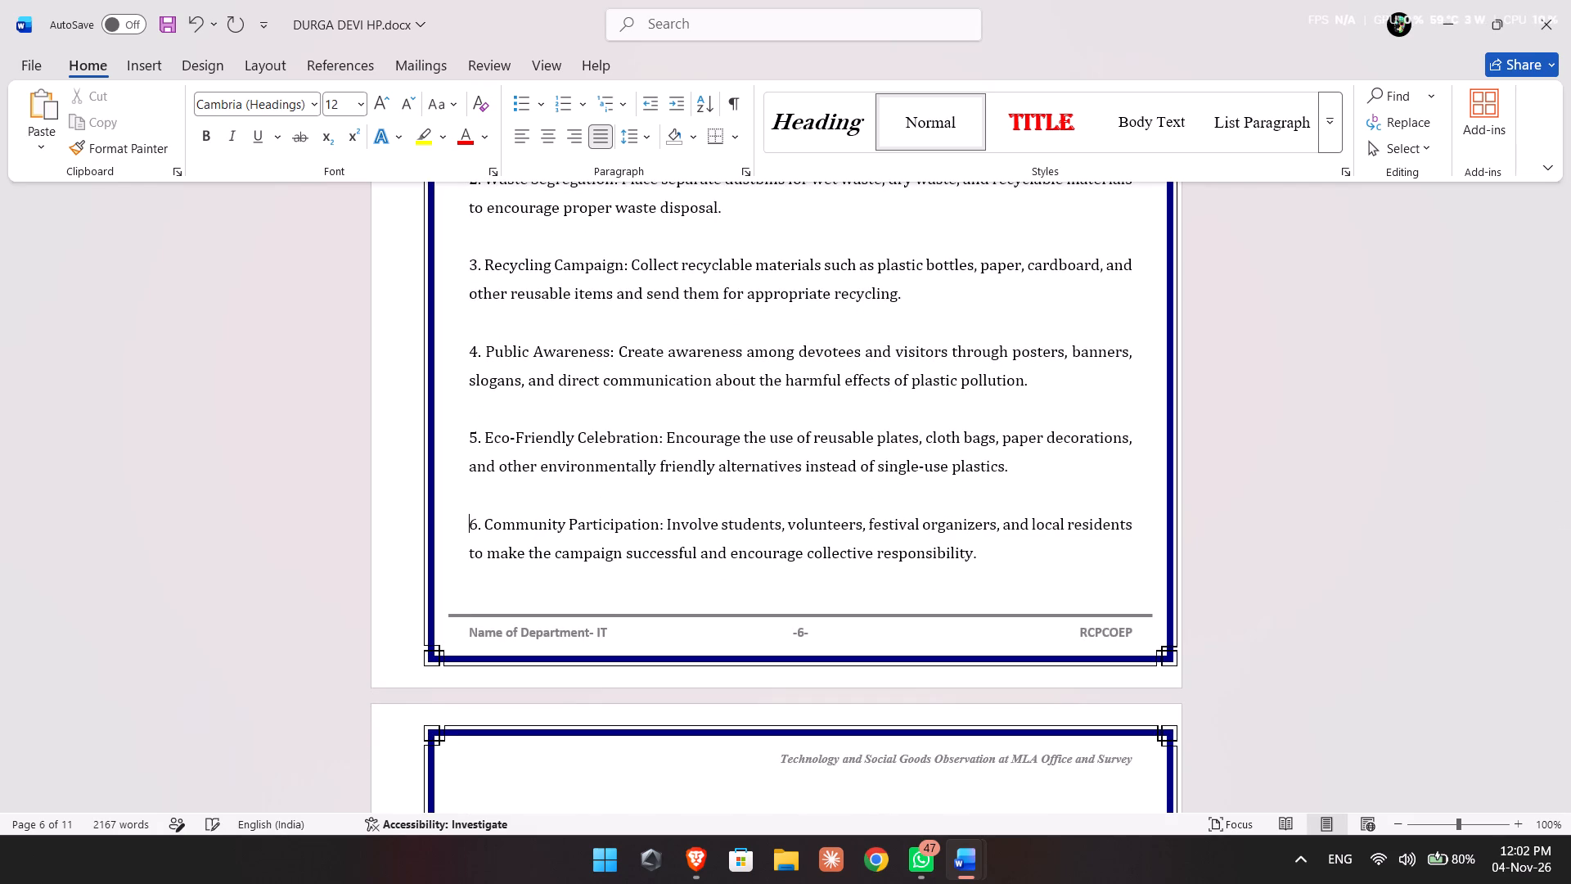
Delete the surplus blank lines above "5.Activities conducted and timeline" so the heading starts at the top of page 7.
key(Down)
key(Down)
key(Down)
key(Down)
key(Down)
key(Down)
key(Down)
key(Down)
key(Down)
key(Down)
key(Down)
key(Down)
key(Down)
key(Down)
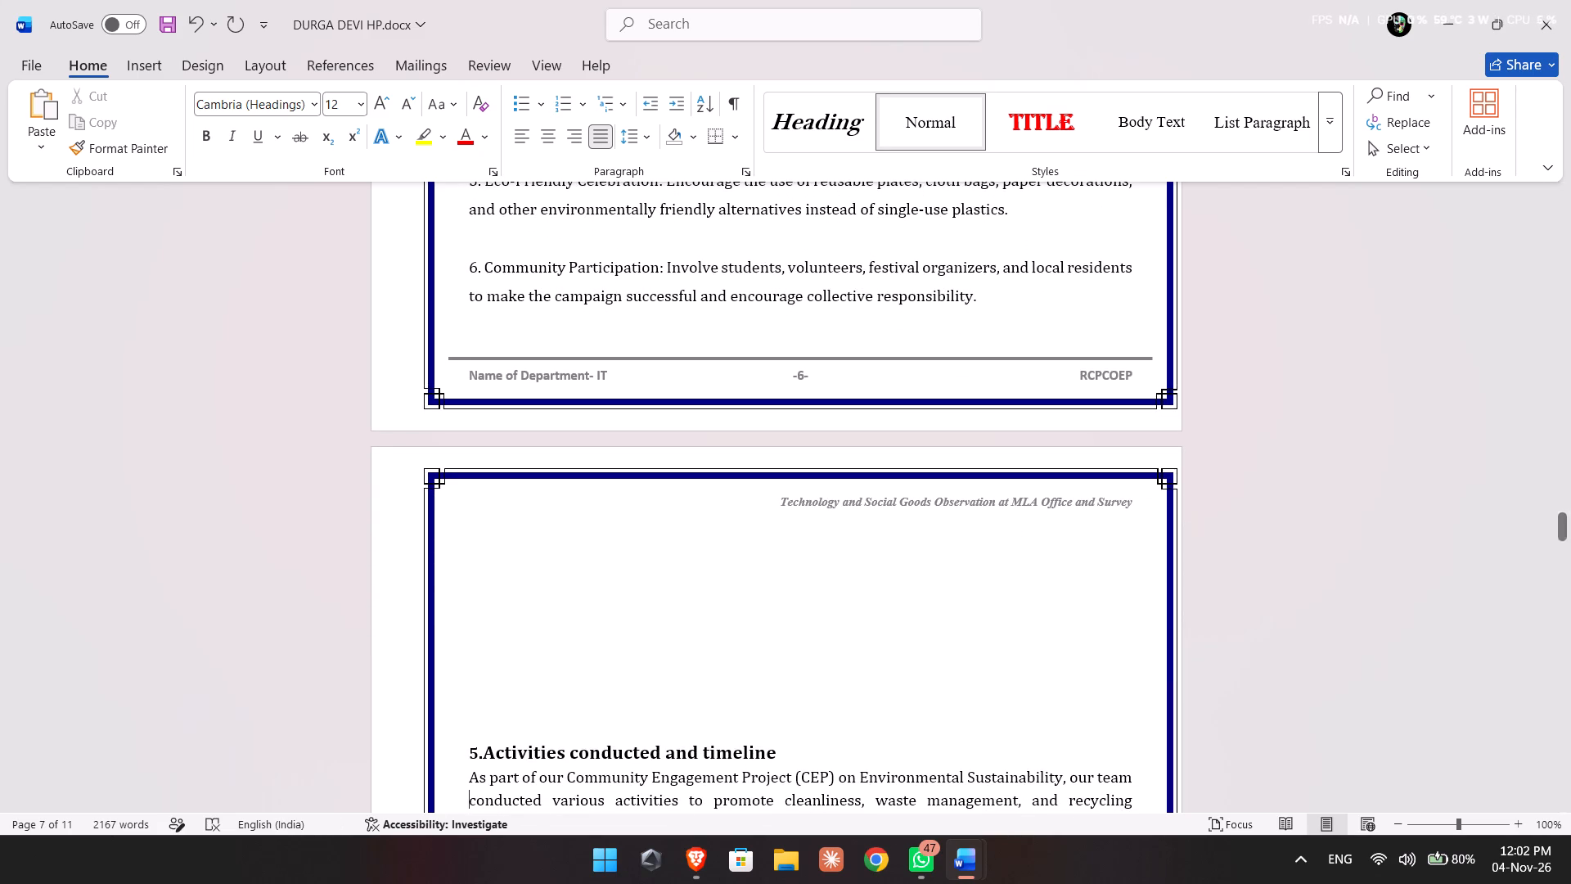
drag(518, 728, 480, 528)
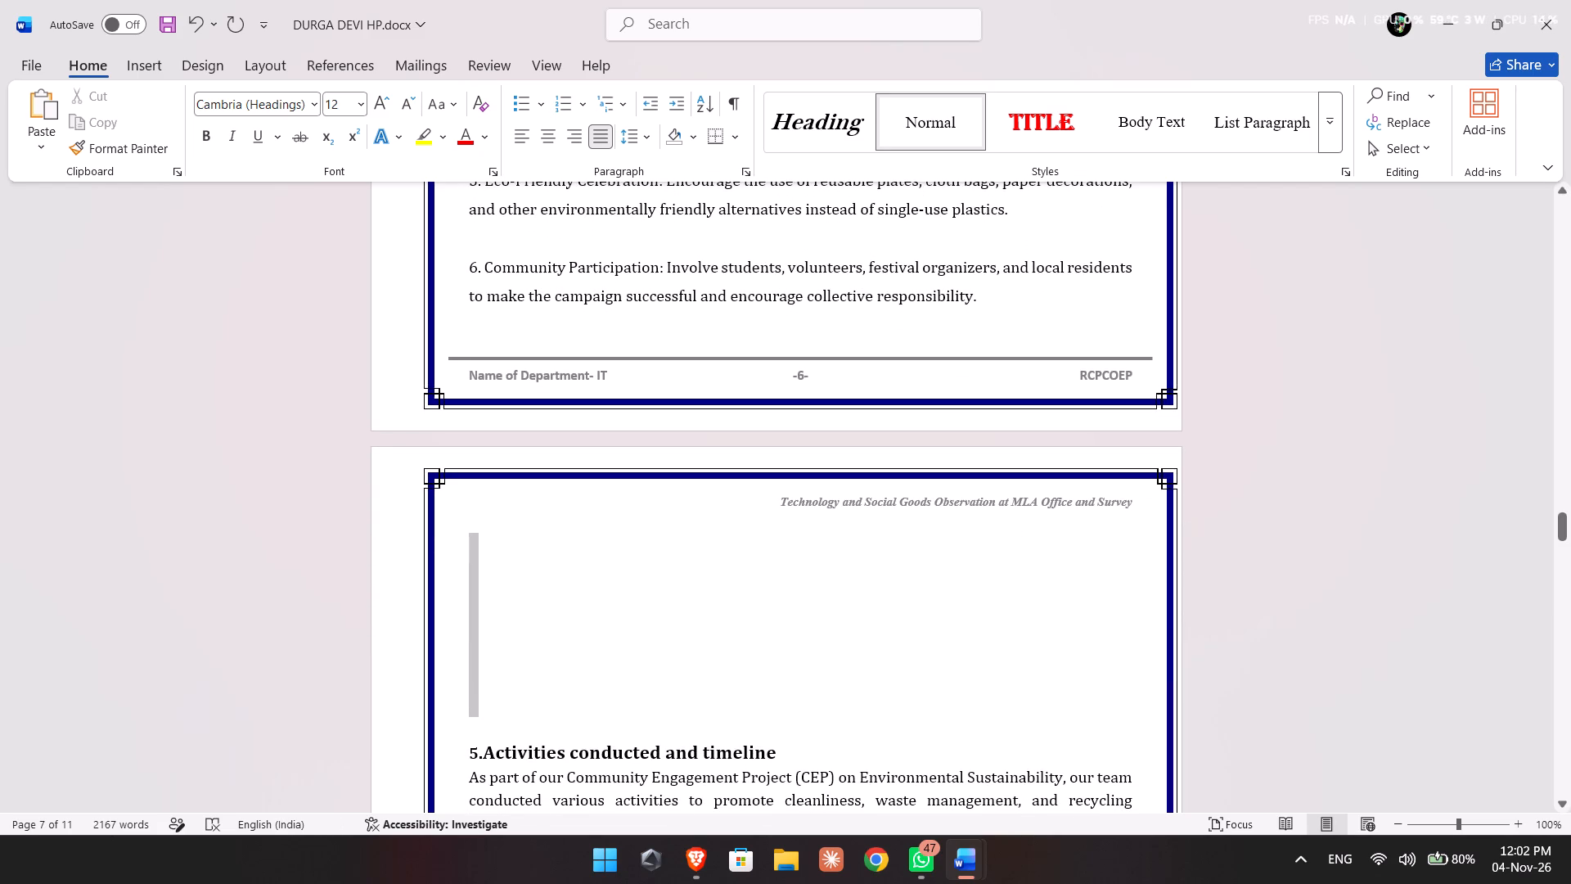
drag(480, 528, 479, 506)
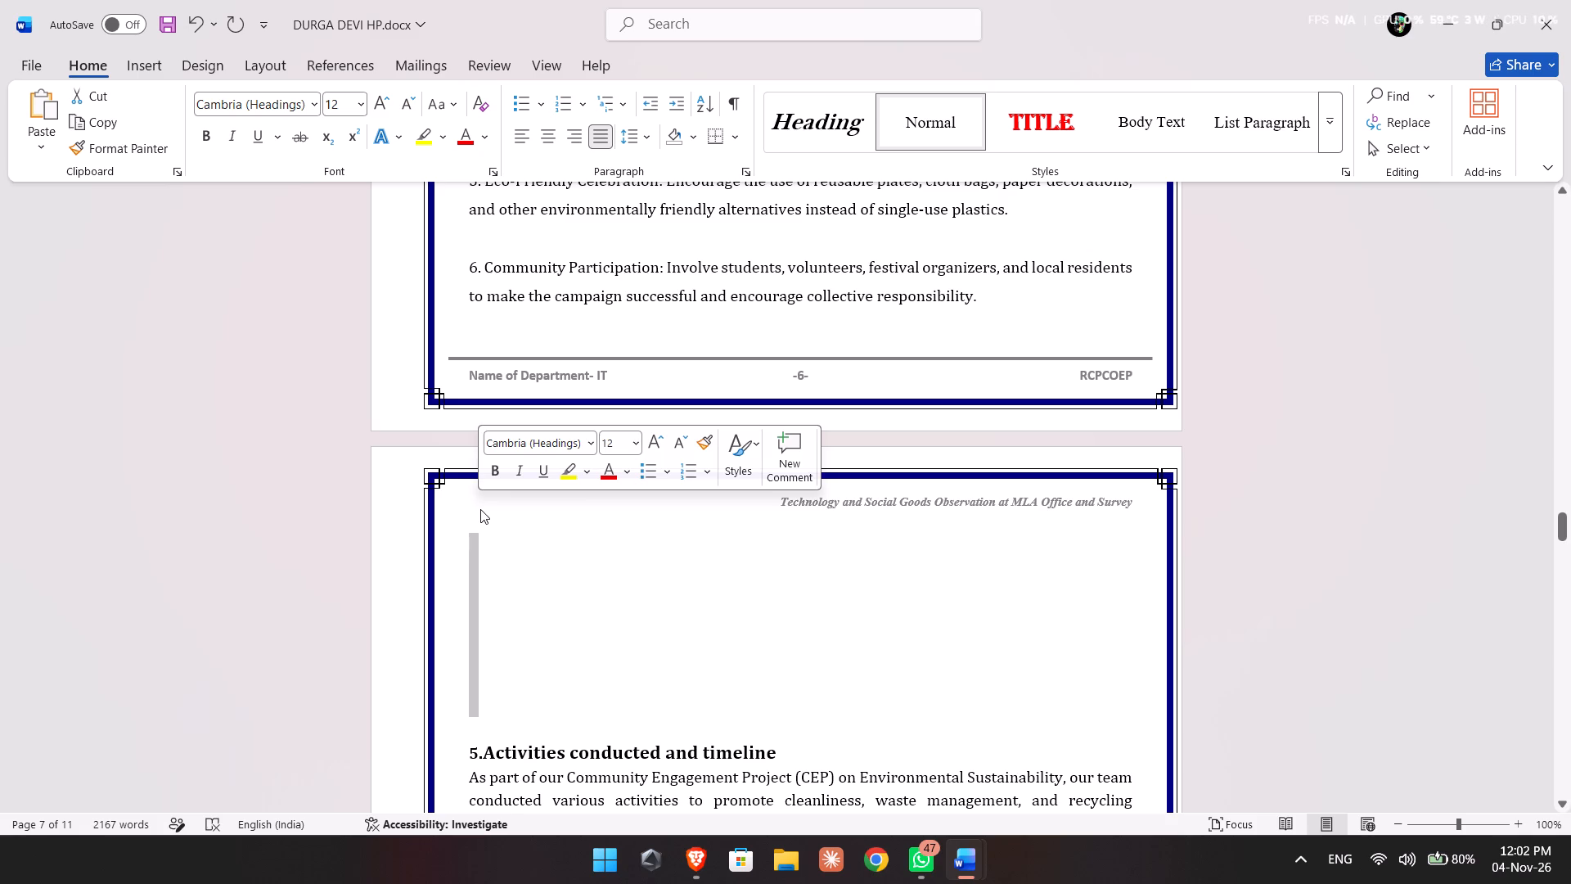
key(BackSpace)
key(BackSpace)
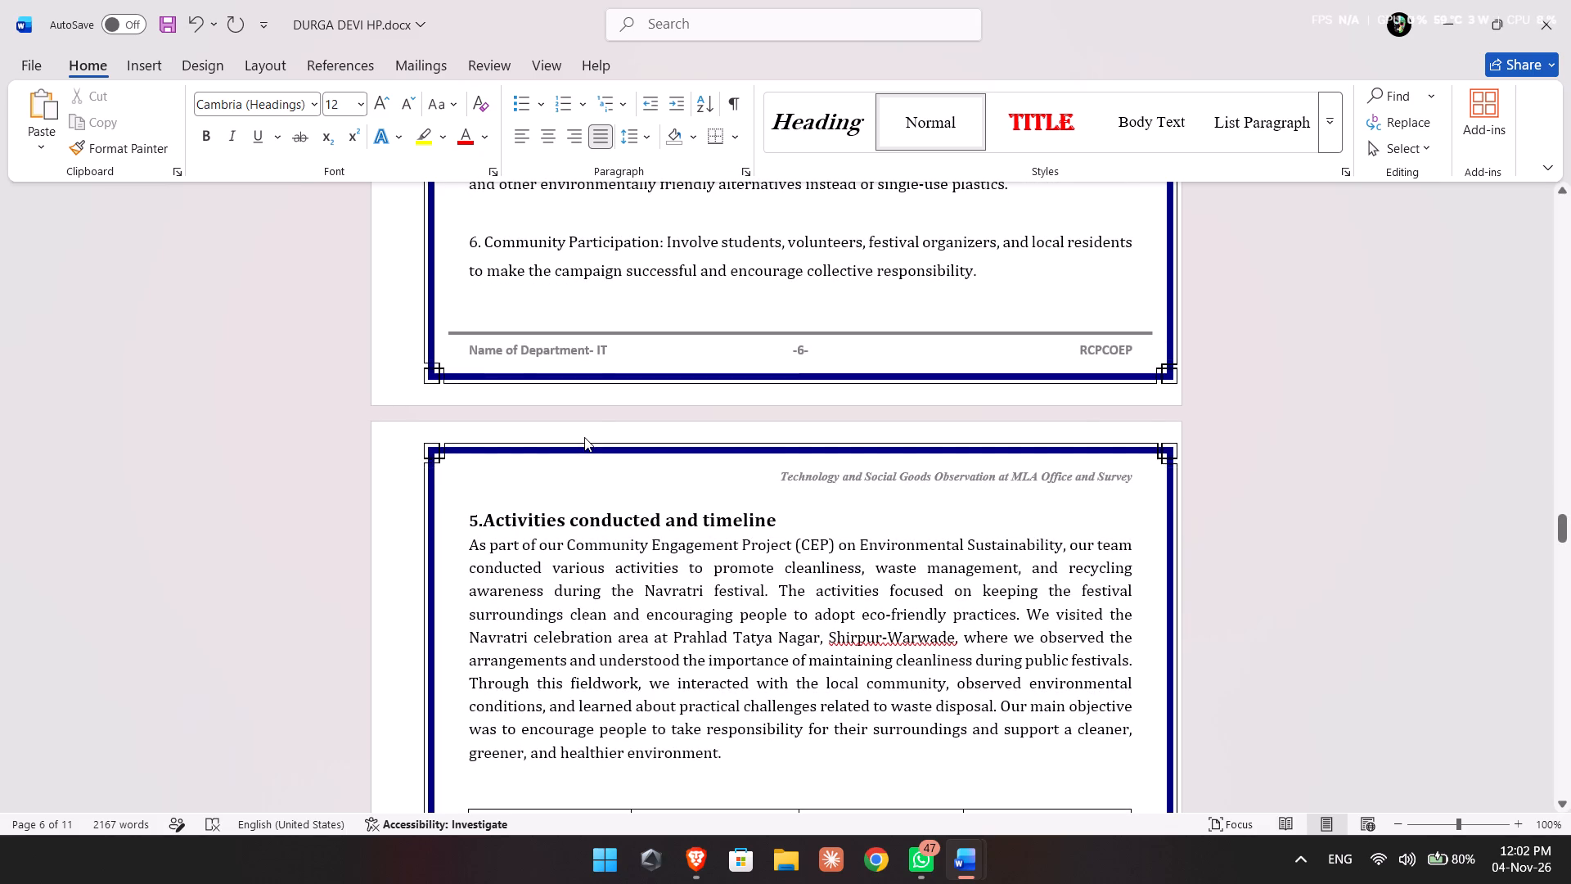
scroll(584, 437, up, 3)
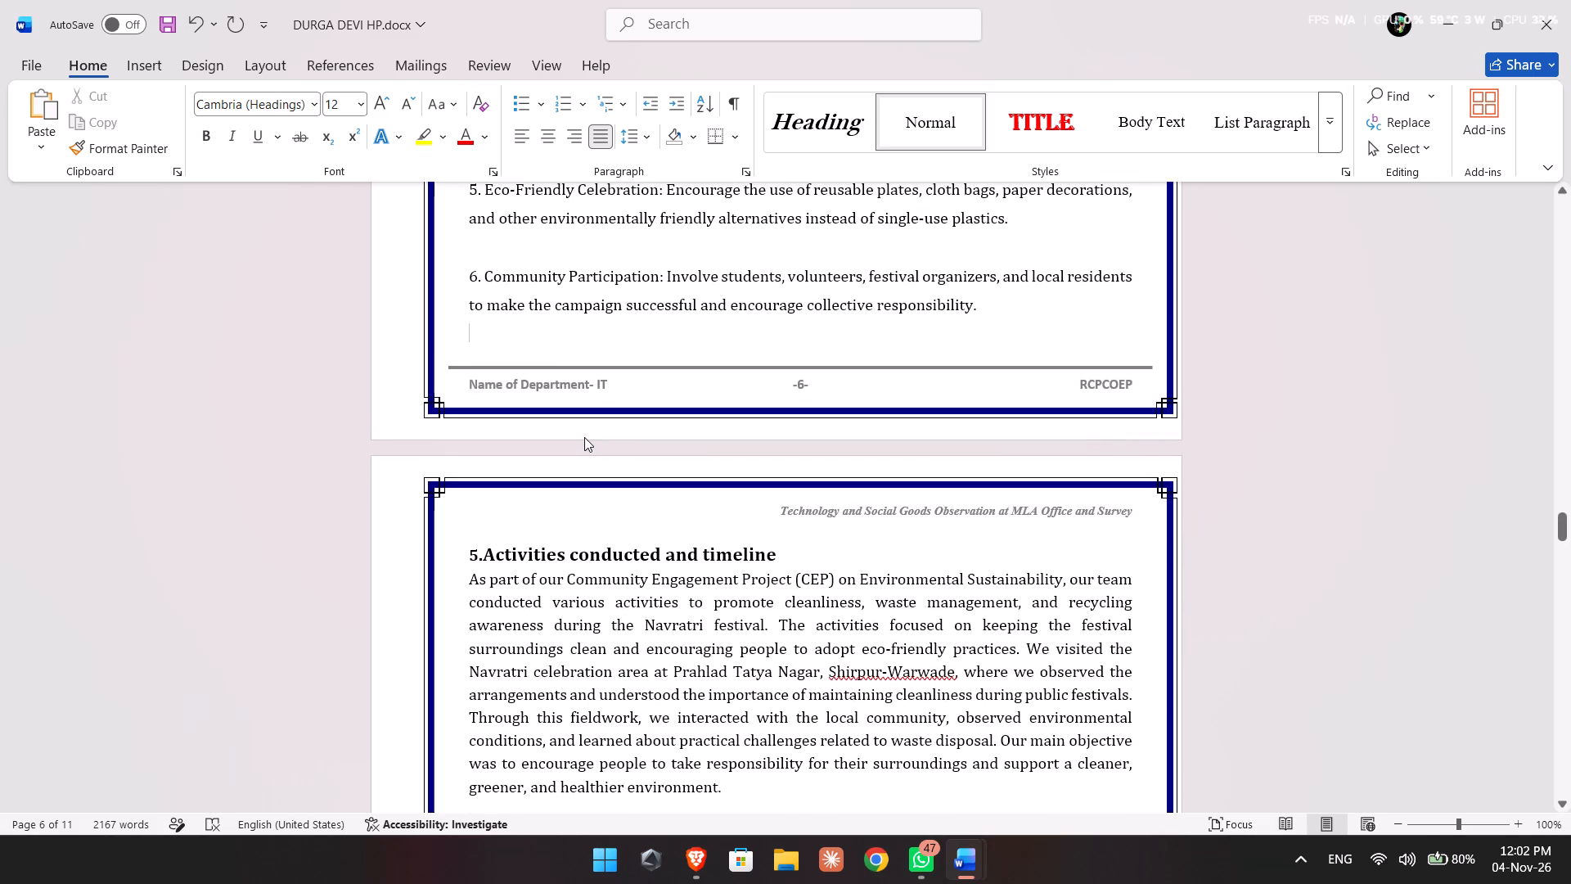
Set the "5.Activities conducted and timeline" heading to 16 pt, checking it against the chapter 4 heading's size.
scroll(584, 437, up, 4)
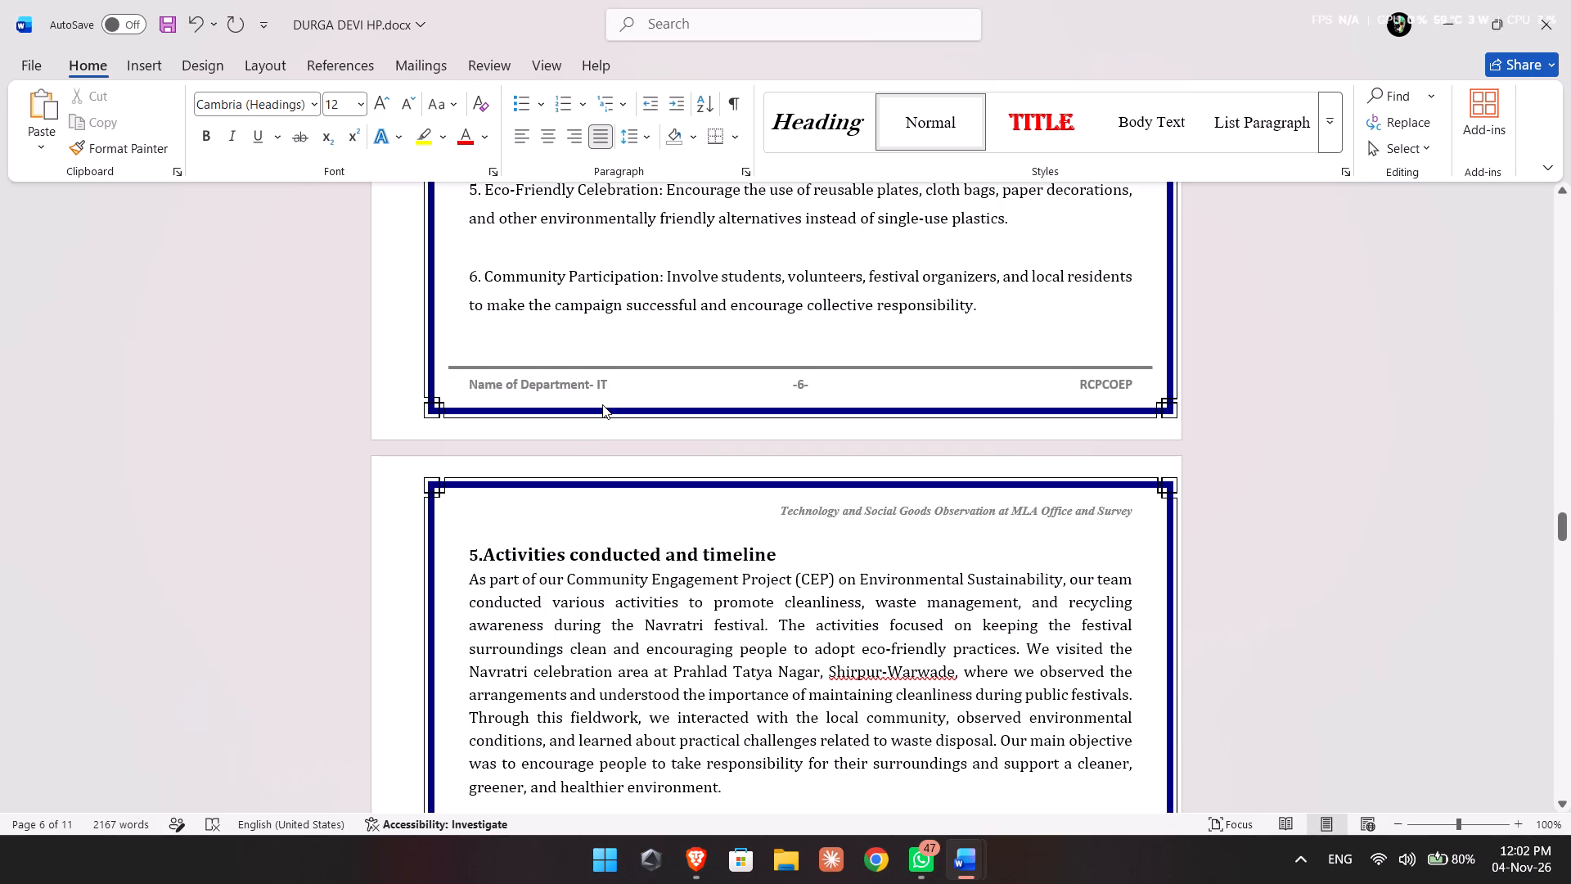
scroll(602, 404, down, 1)
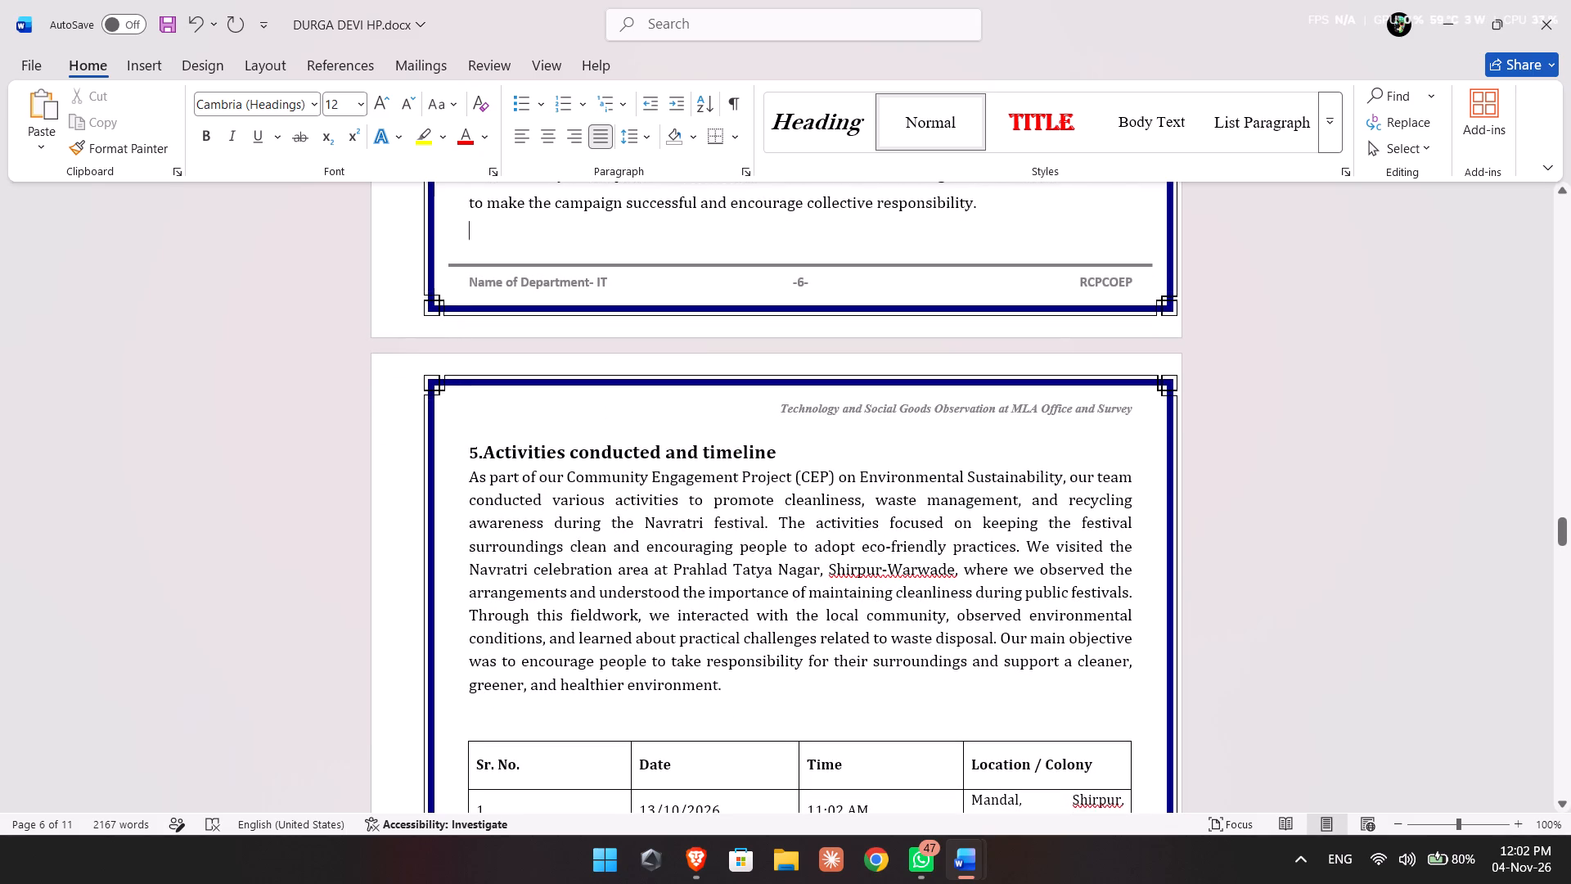
drag(776, 454, 466, 450)
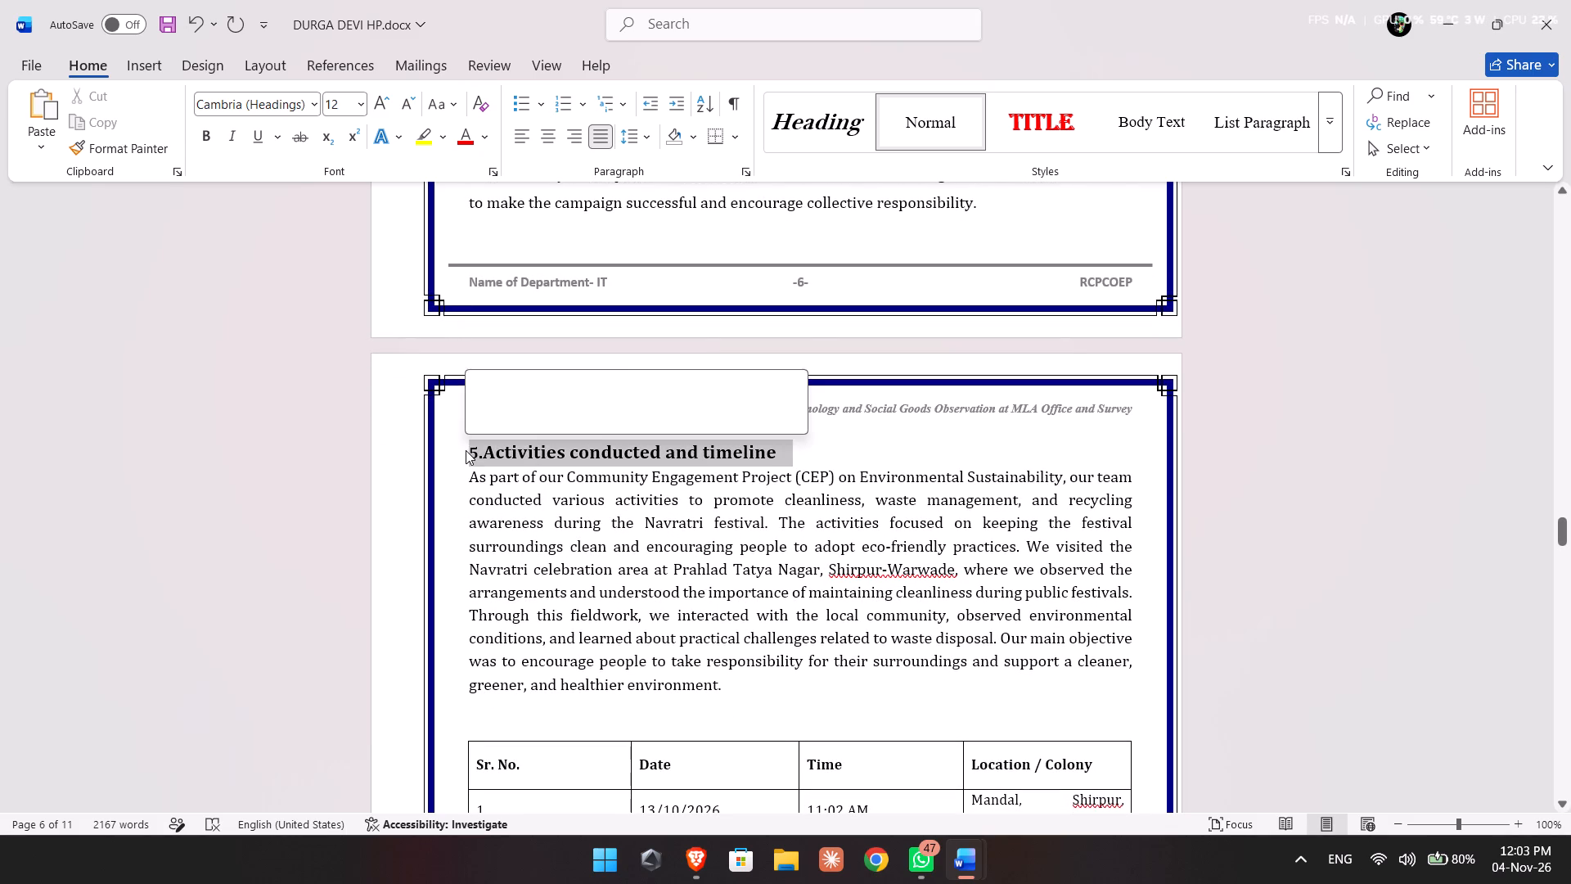
click(621, 390)
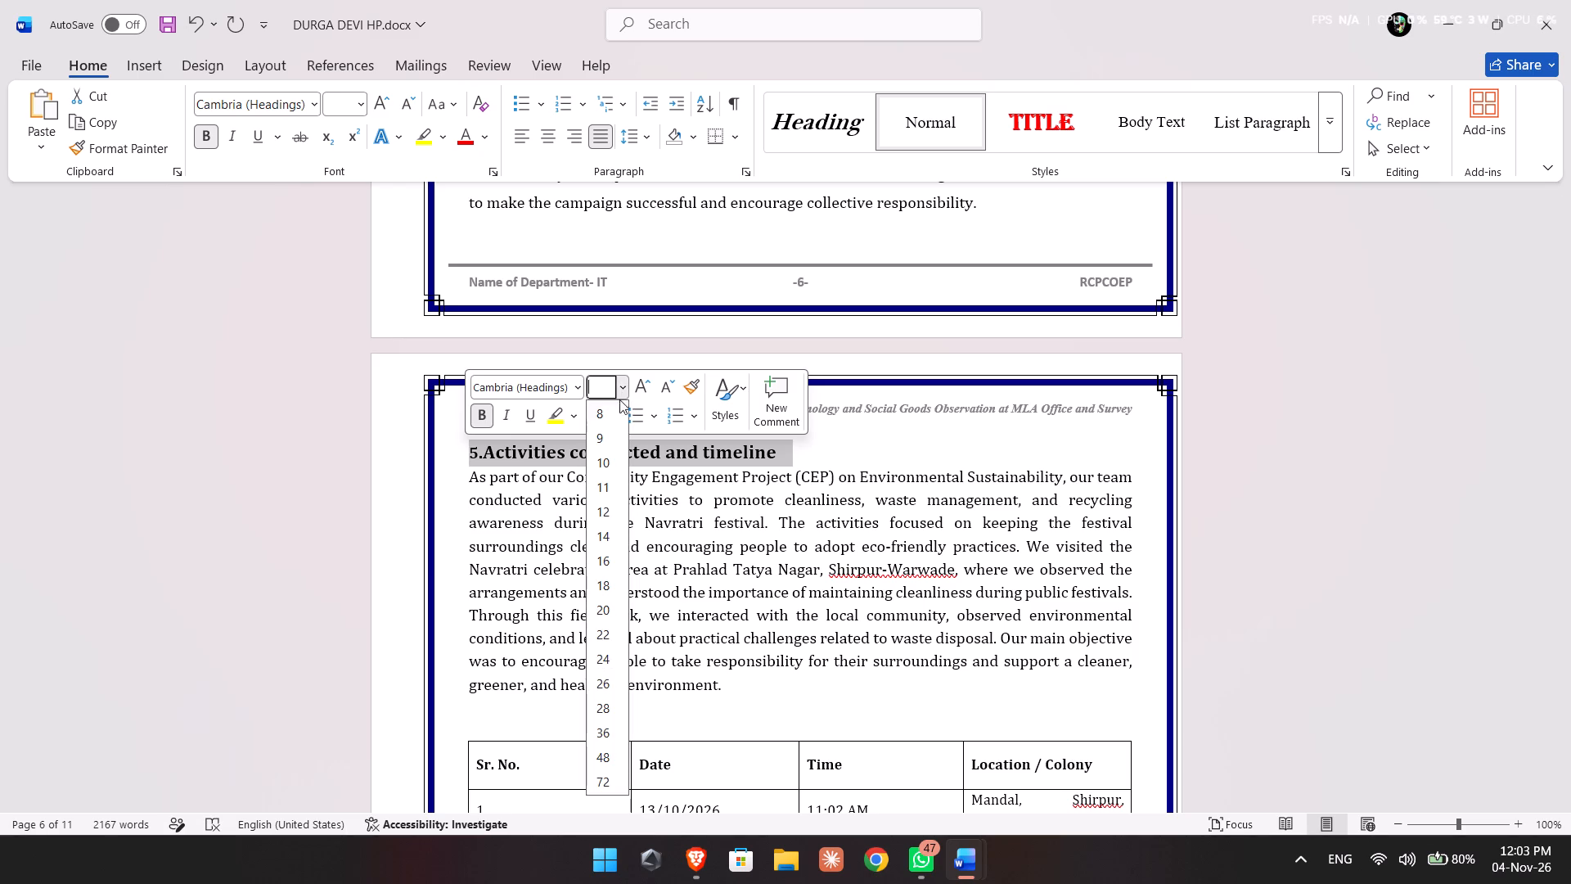
click(606, 561)
scroll(751, 500, up, 5)
scroll(751, 500, down, 1)
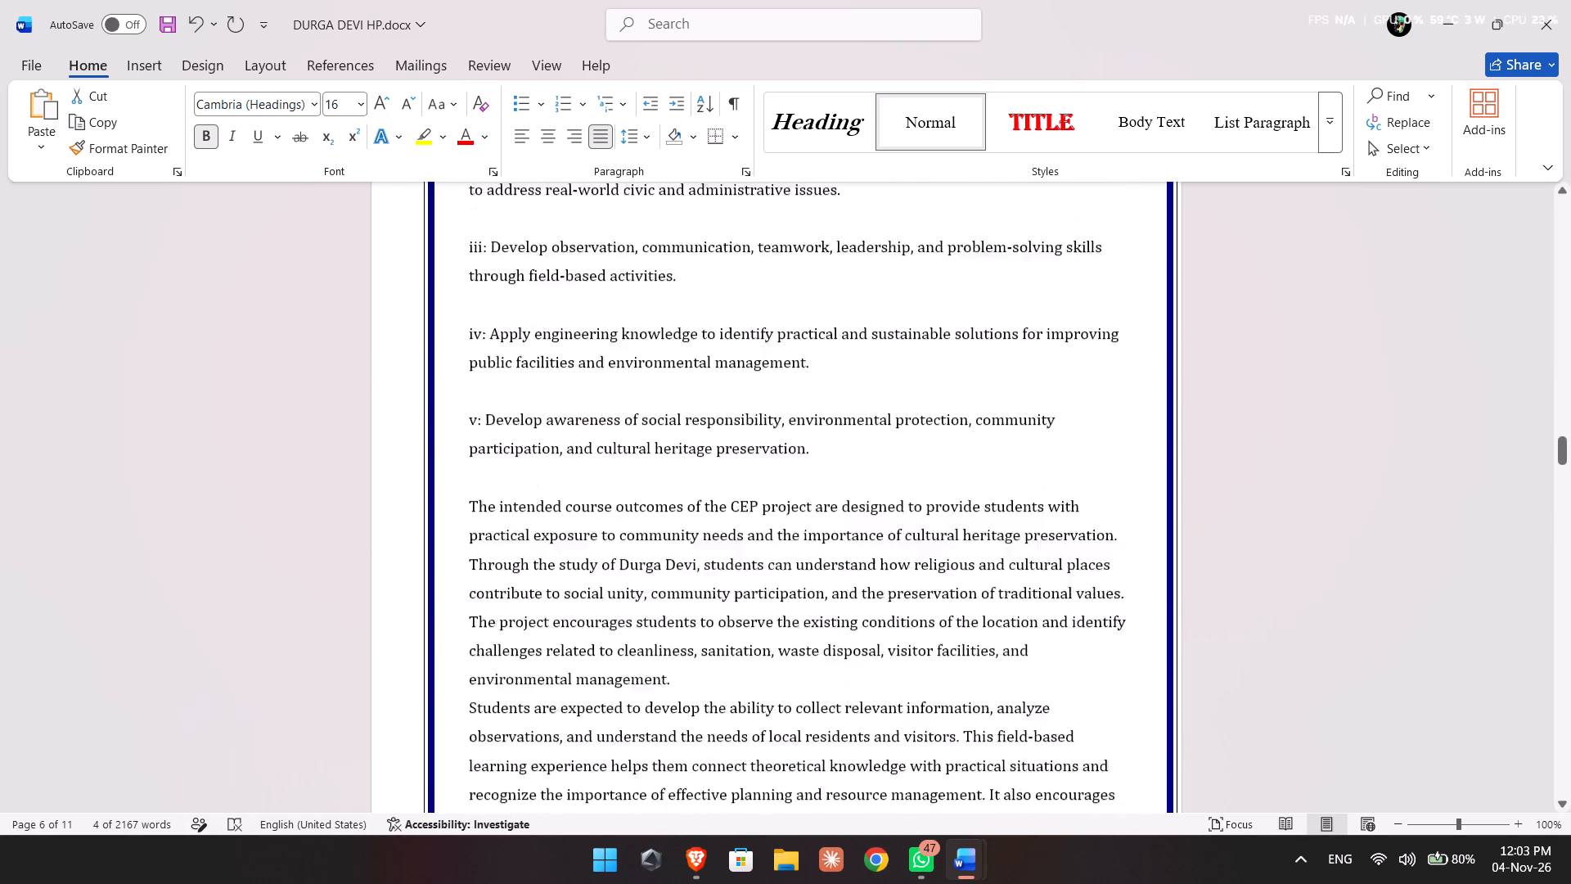
scroll(751, 500, down, 1)
scroll(771, 646, down, 1)
click(740, 657)
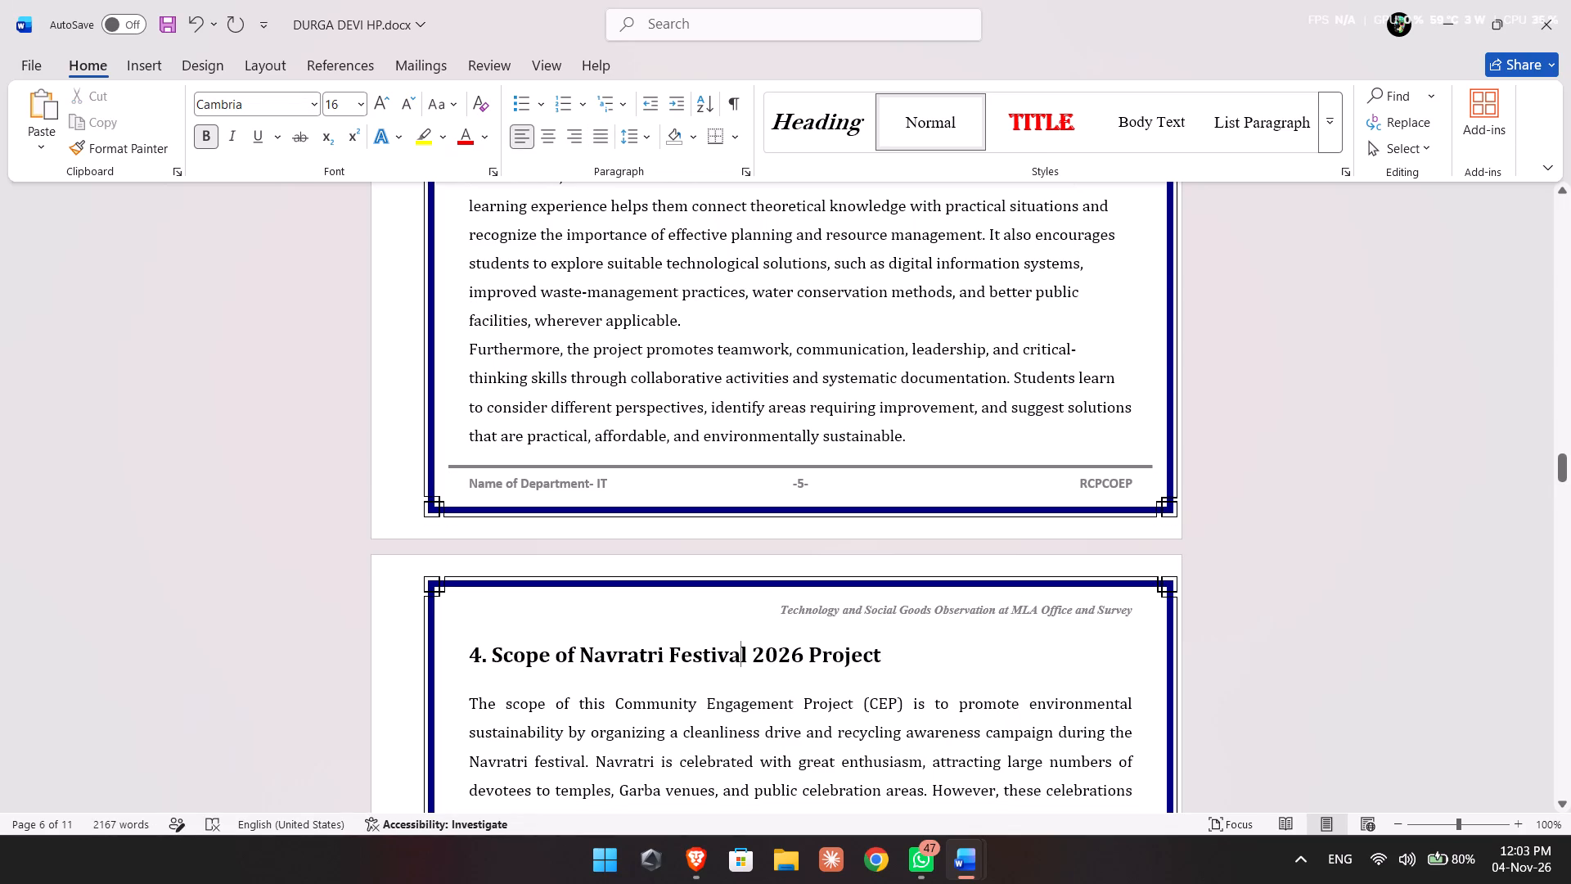
scroll(768, 737, down, 4)
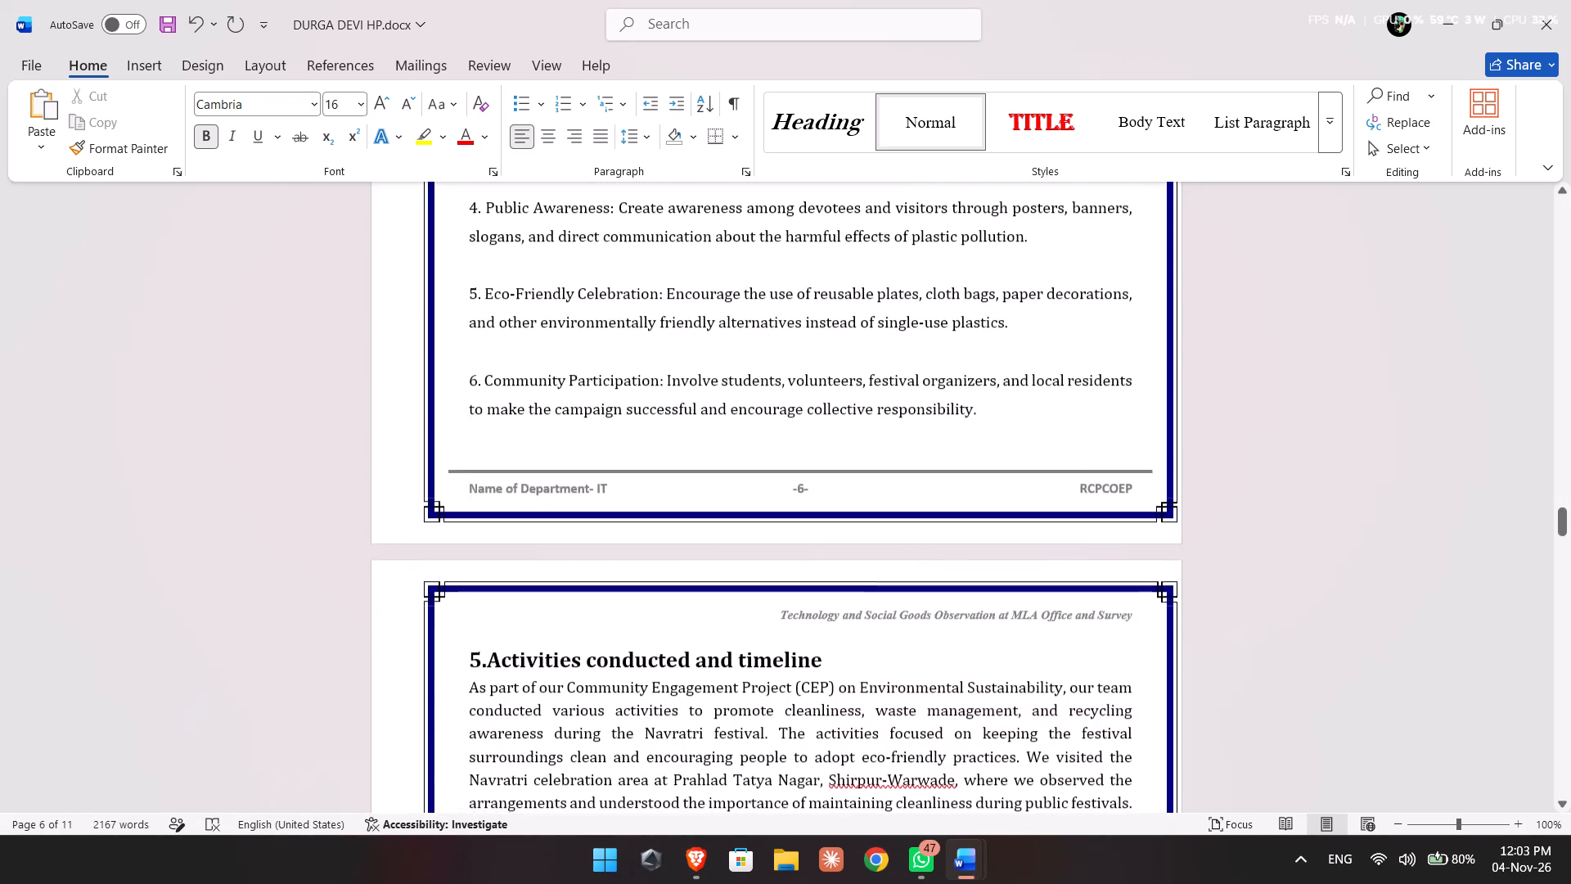
Set the line spacing of the introductory paragraph under "5.Activities conducted and timeline" to 1.5.
click(831, 663)
click(826, 665)
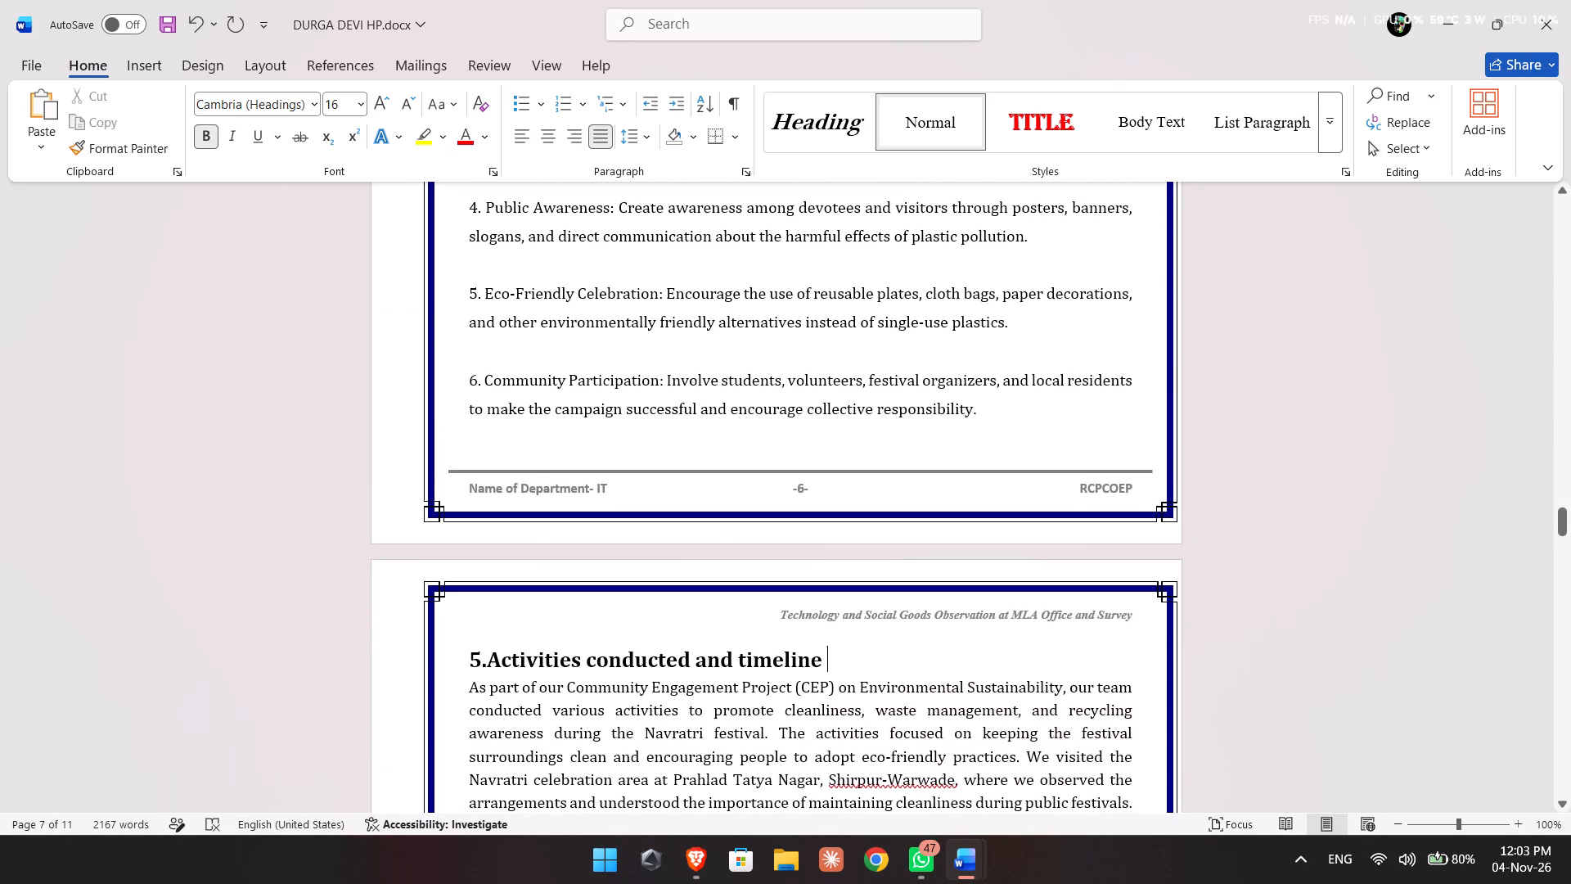
drag(471, 692, 473, 692)
drag(473, 692, 840, 441)
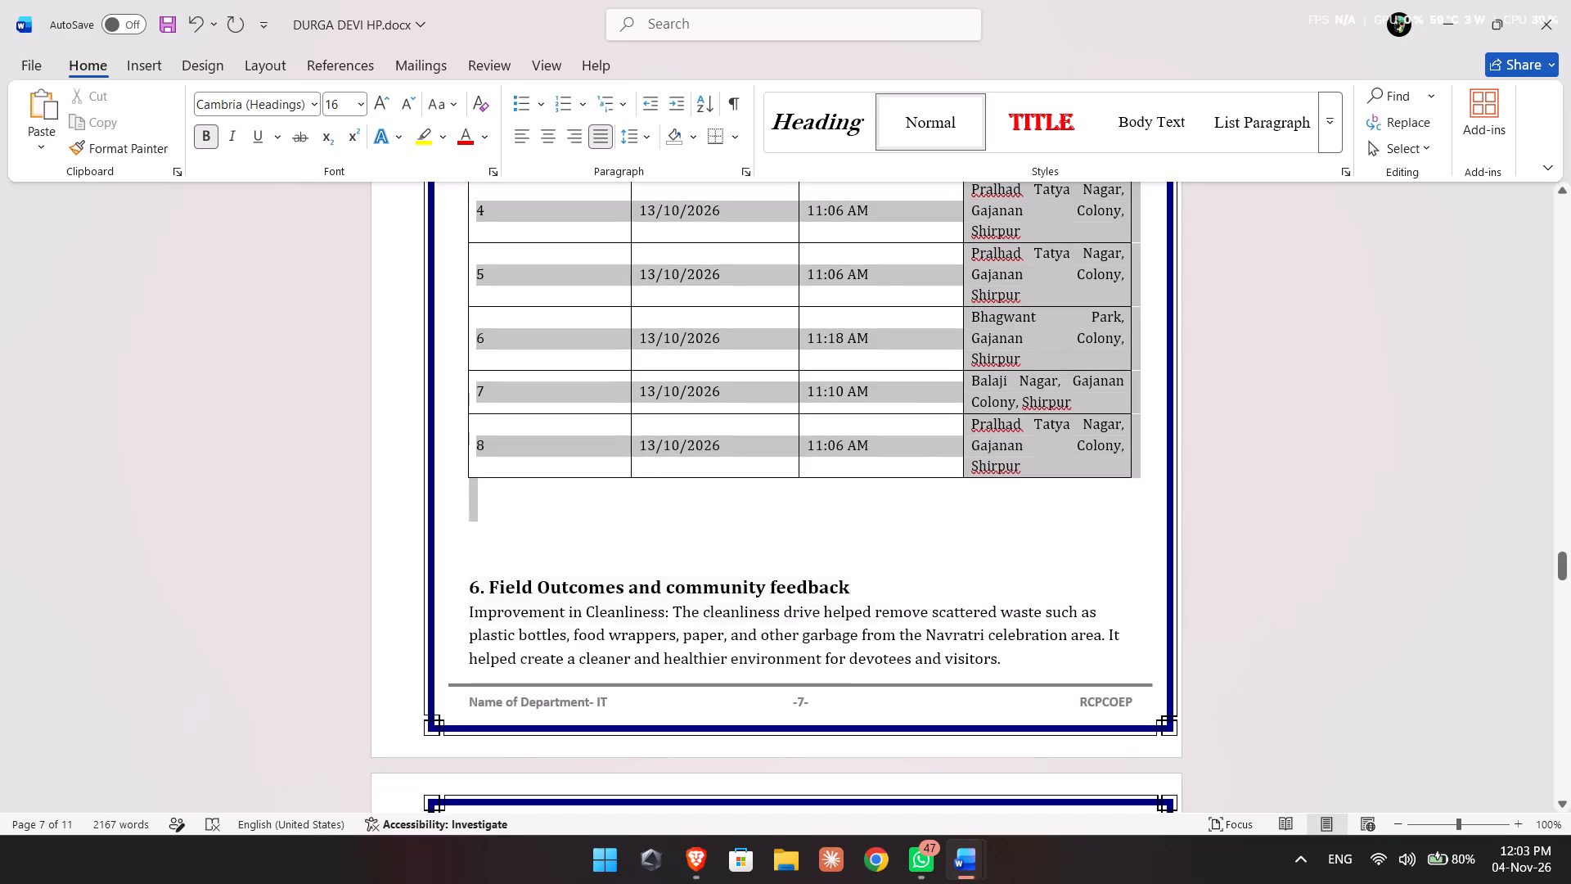
drag(840, 441, 860, 182)
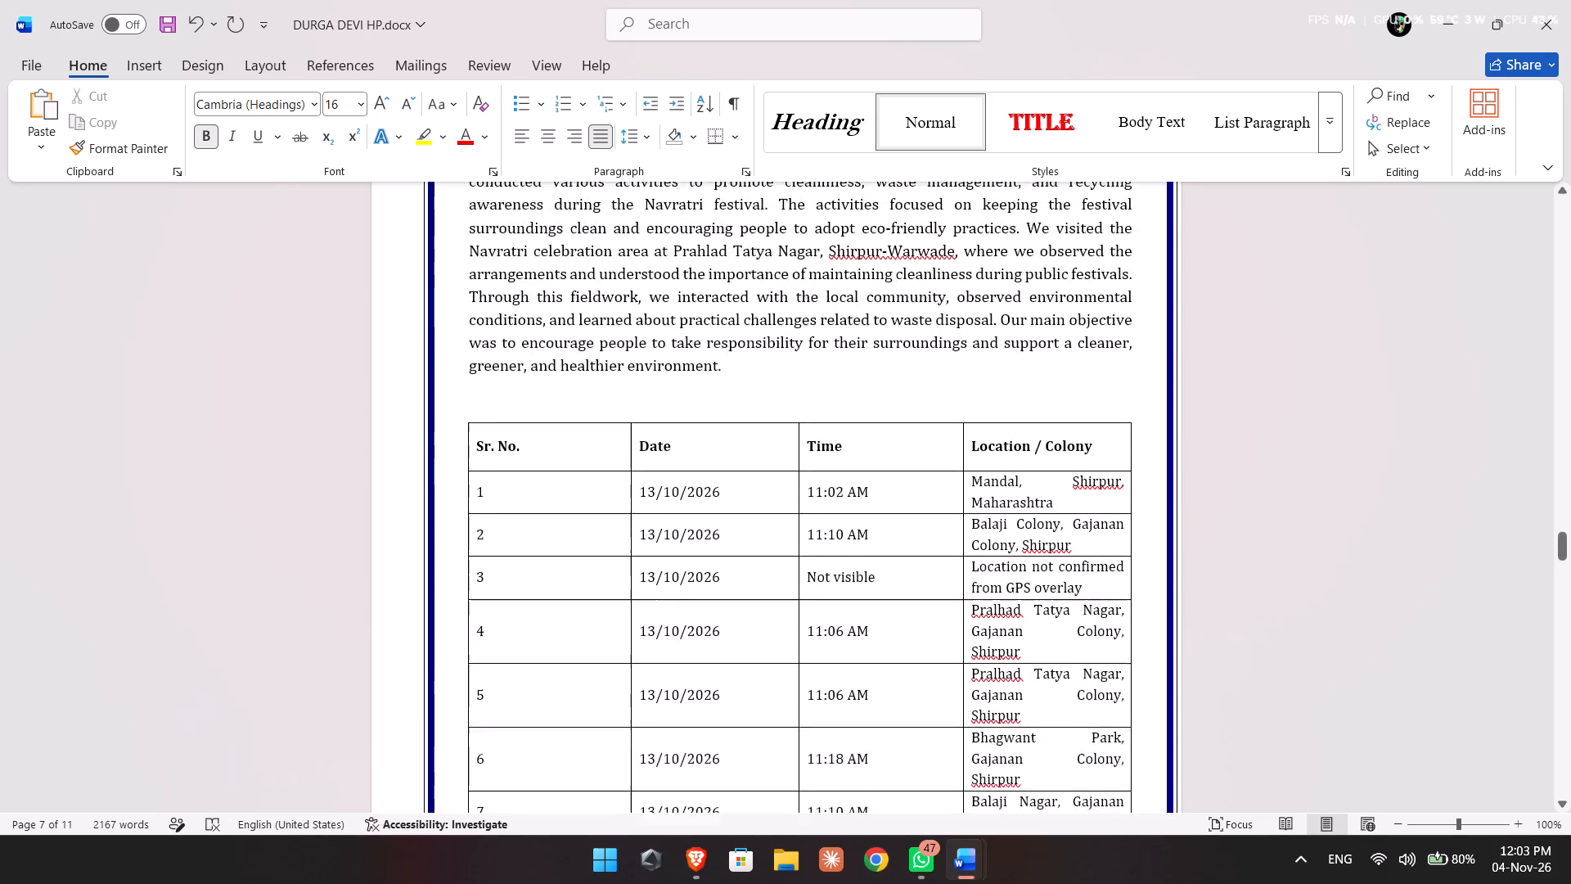
drag(860, 182, 718, 409)
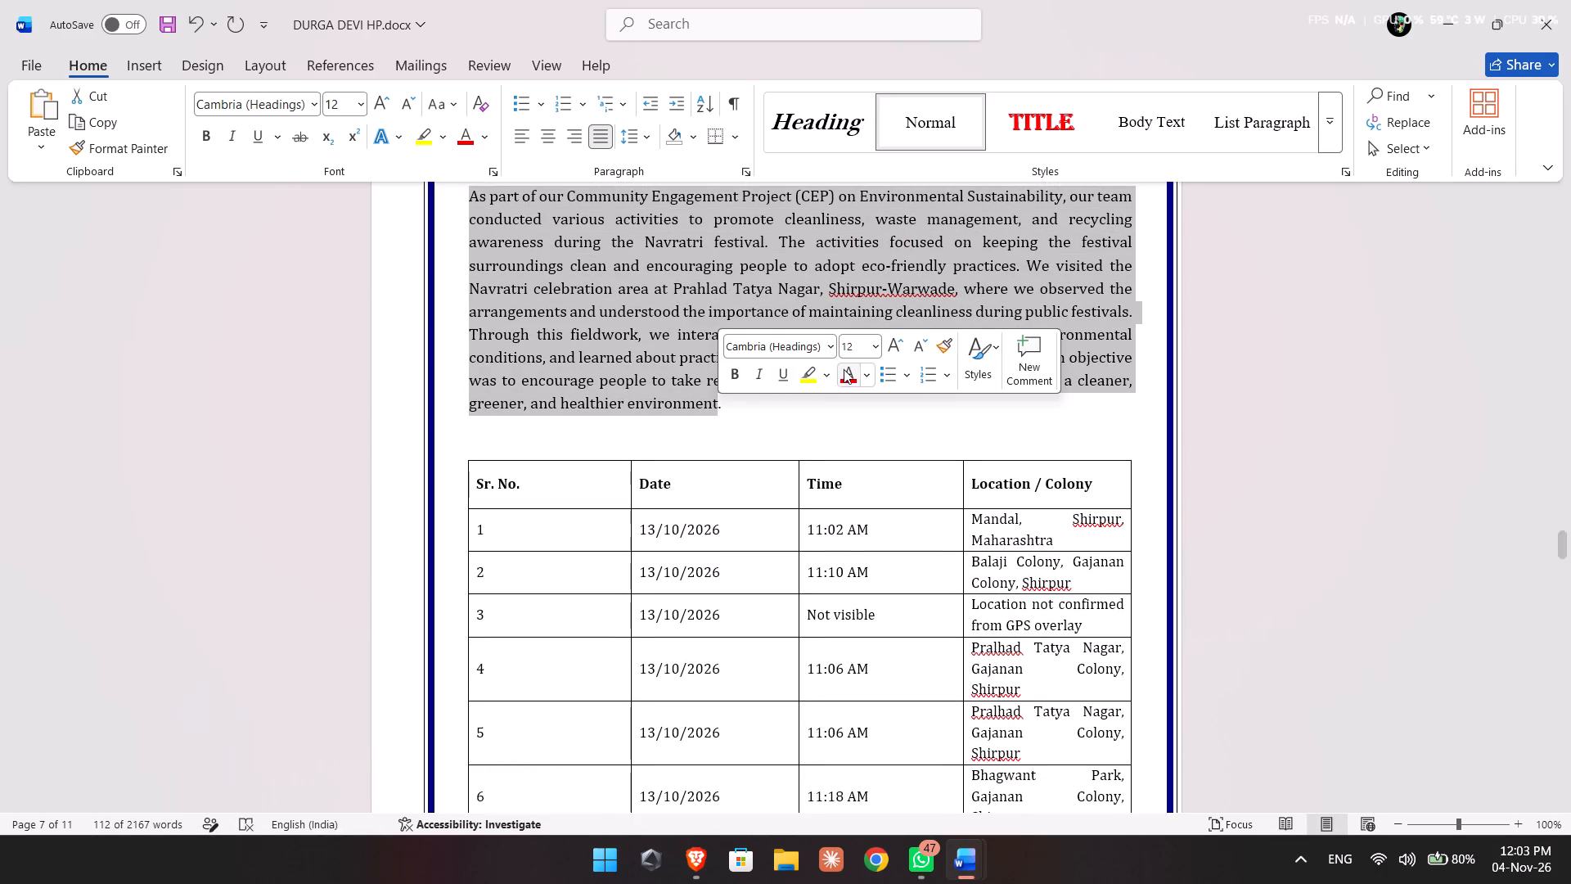
click(652, 148)
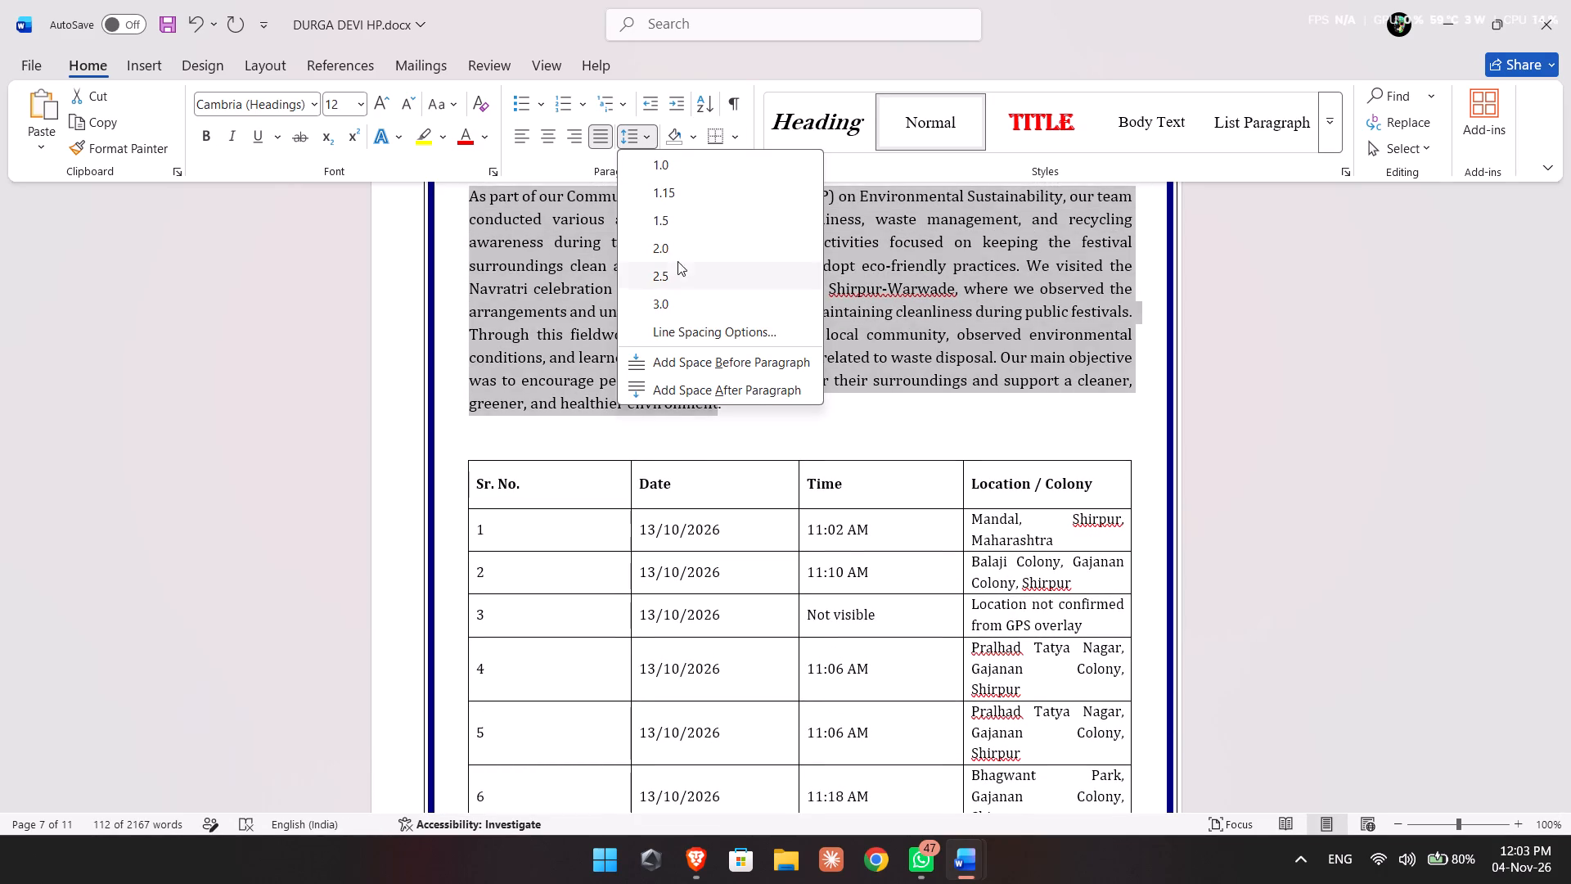
click(673, 216)
Format the whole Sr. No. column of the activities table with 12 pt text and 1.5 line spacing.
scroll(723, 449, down, 1)
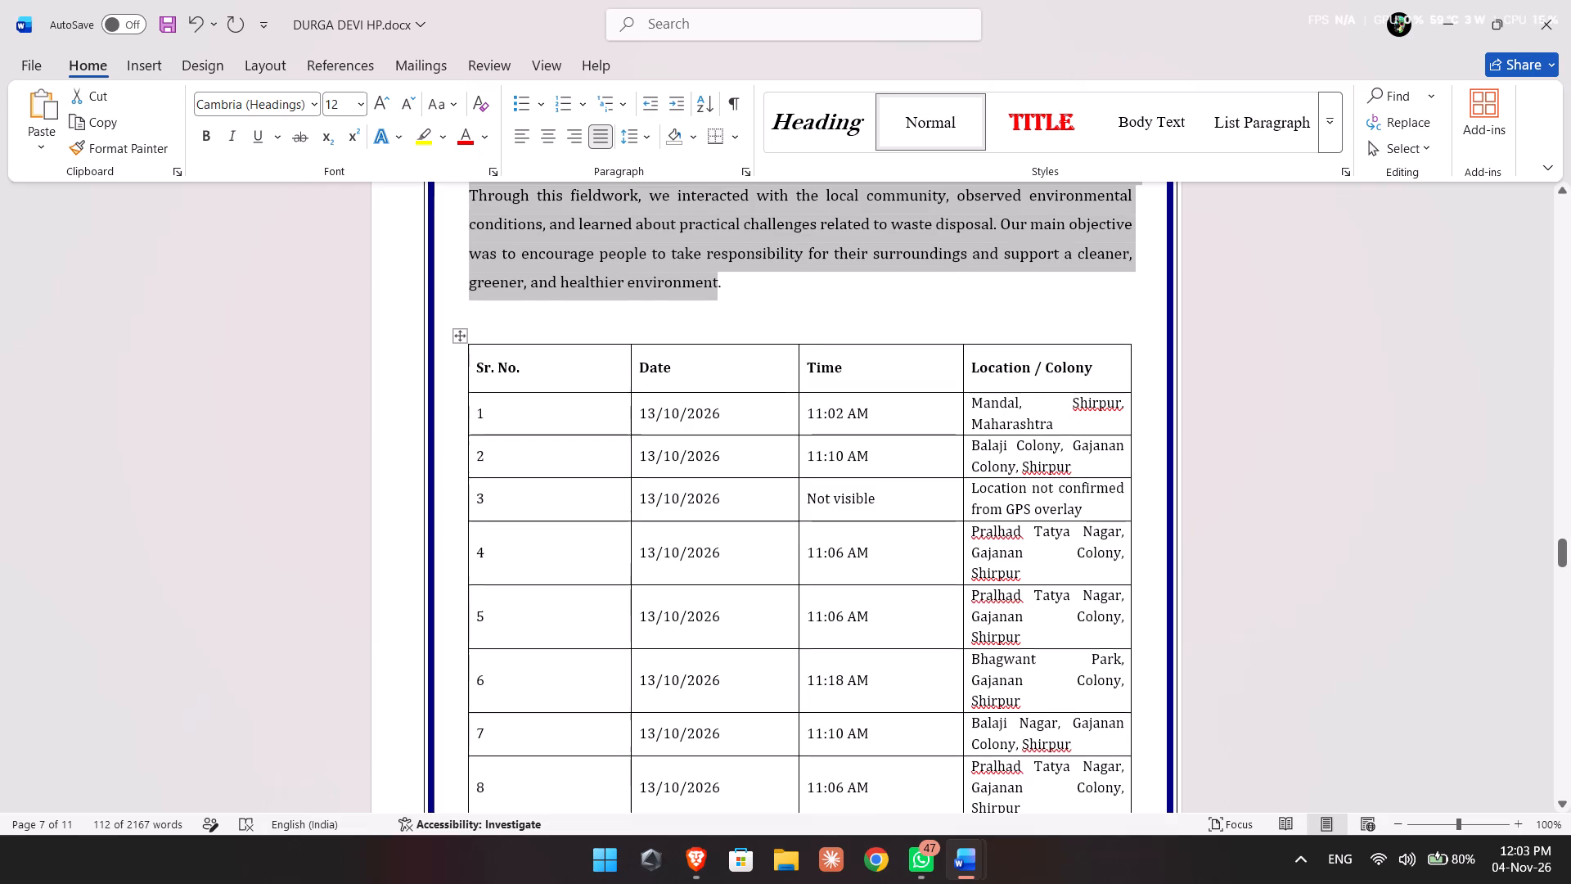
drag(479, 367, 562, 629)
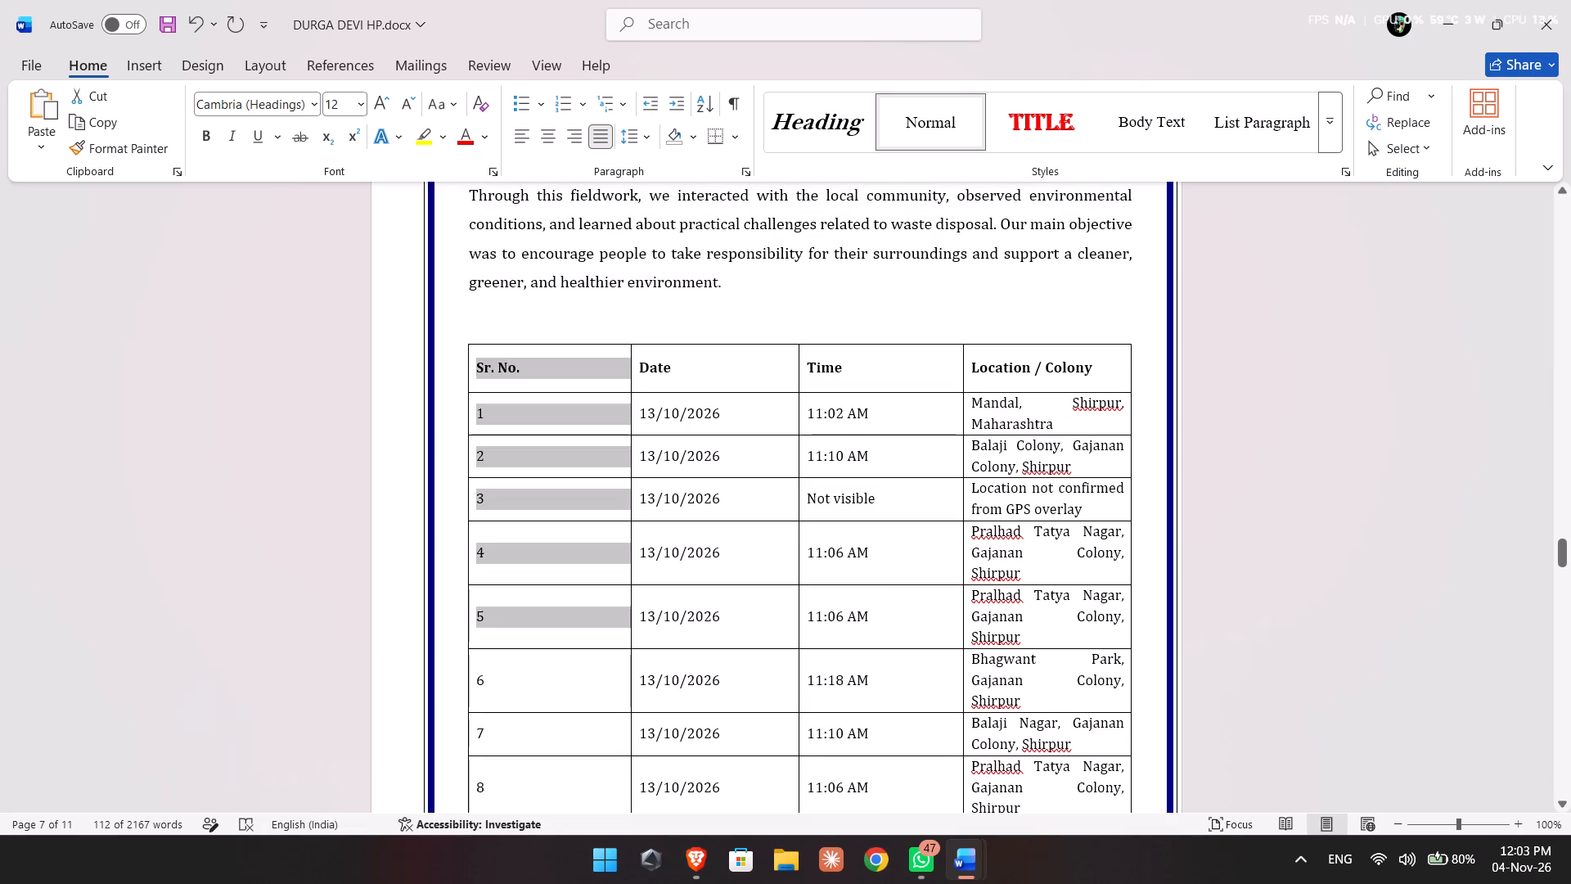
drag(562, 629, 550, 622)
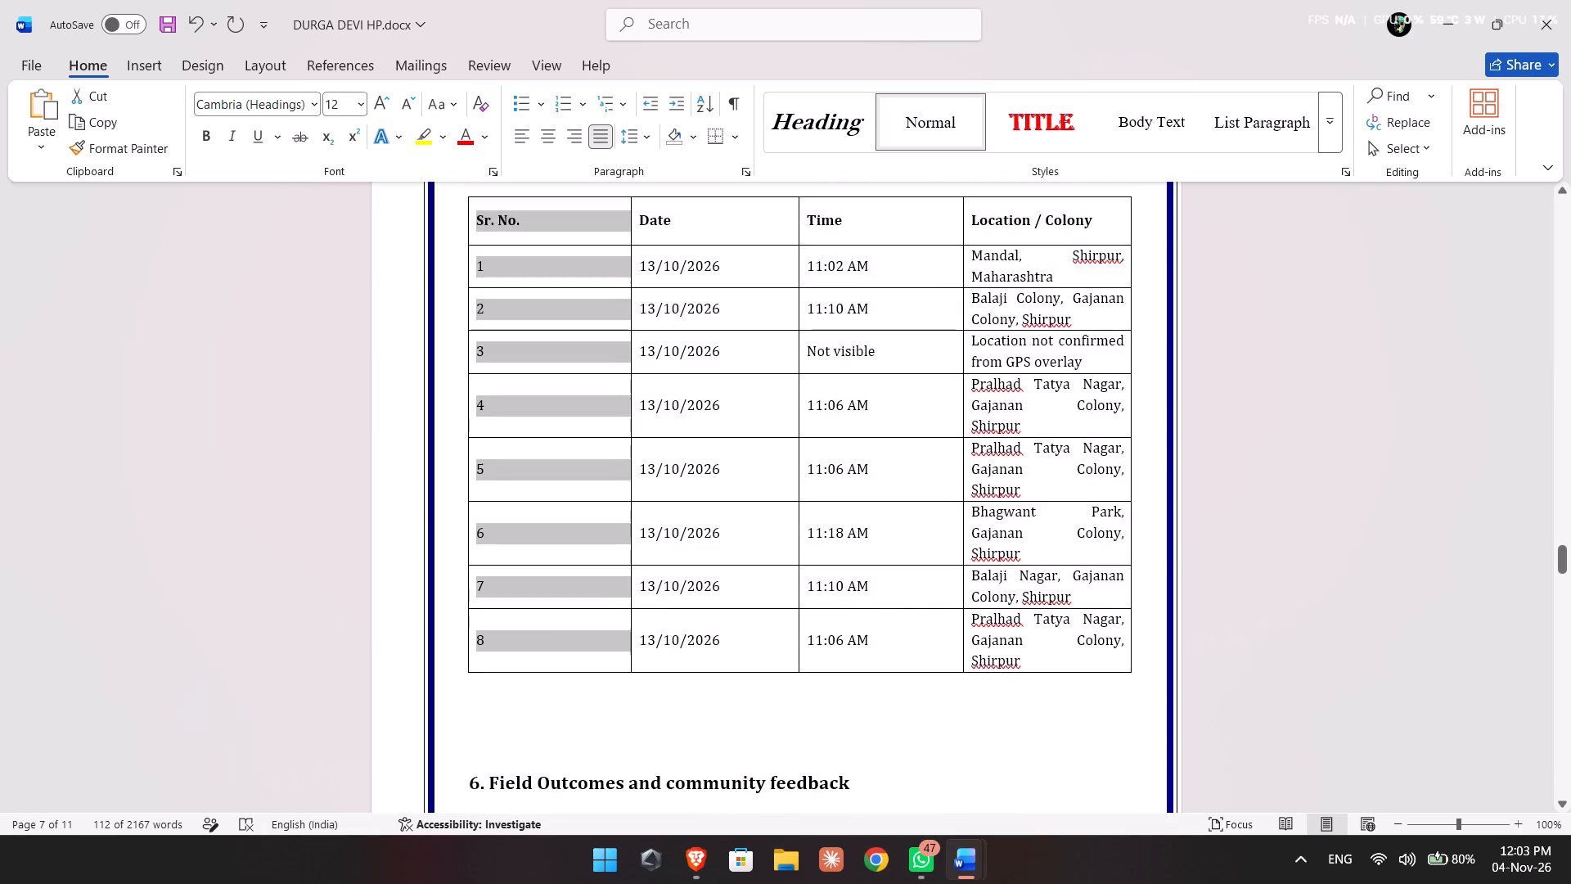
drag(550, 622, 547, 631)
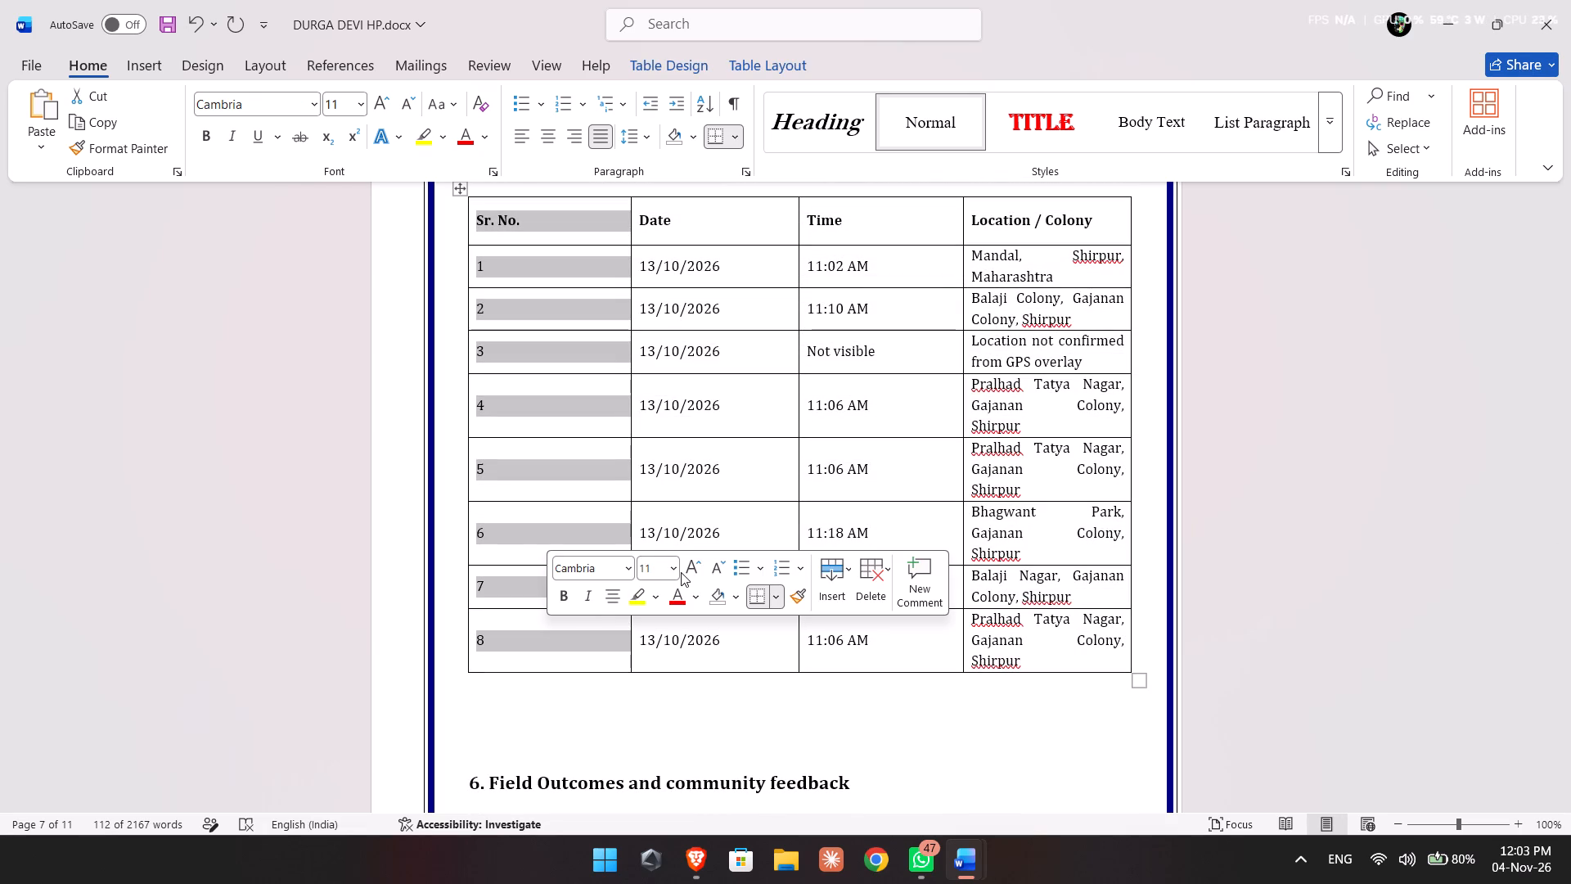
click(693, 570)
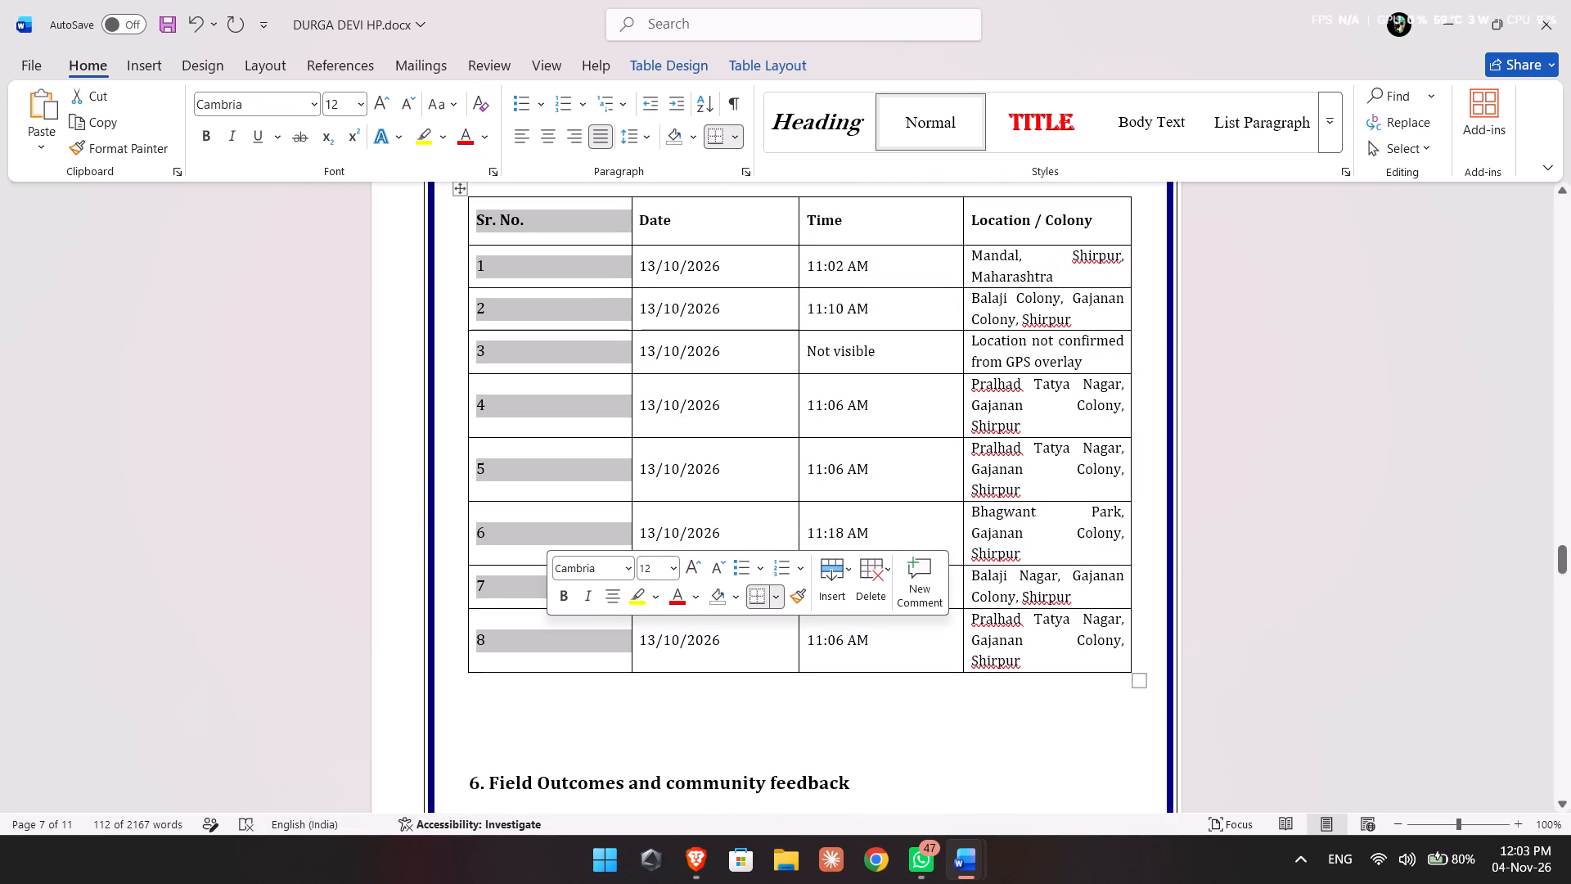
click(655, 140)
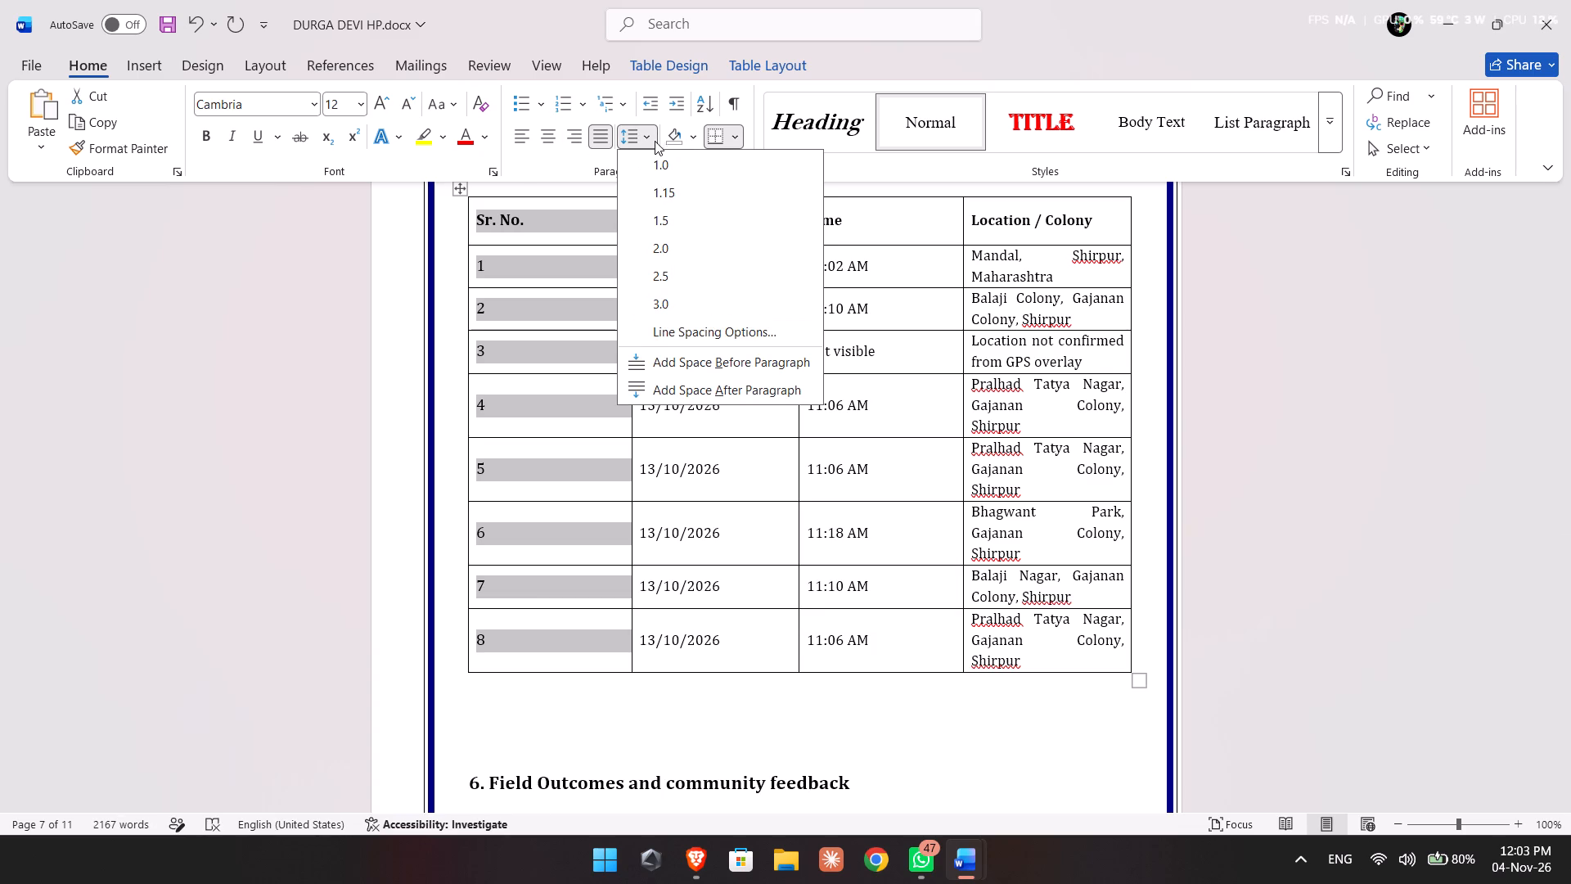
click(672, 218)
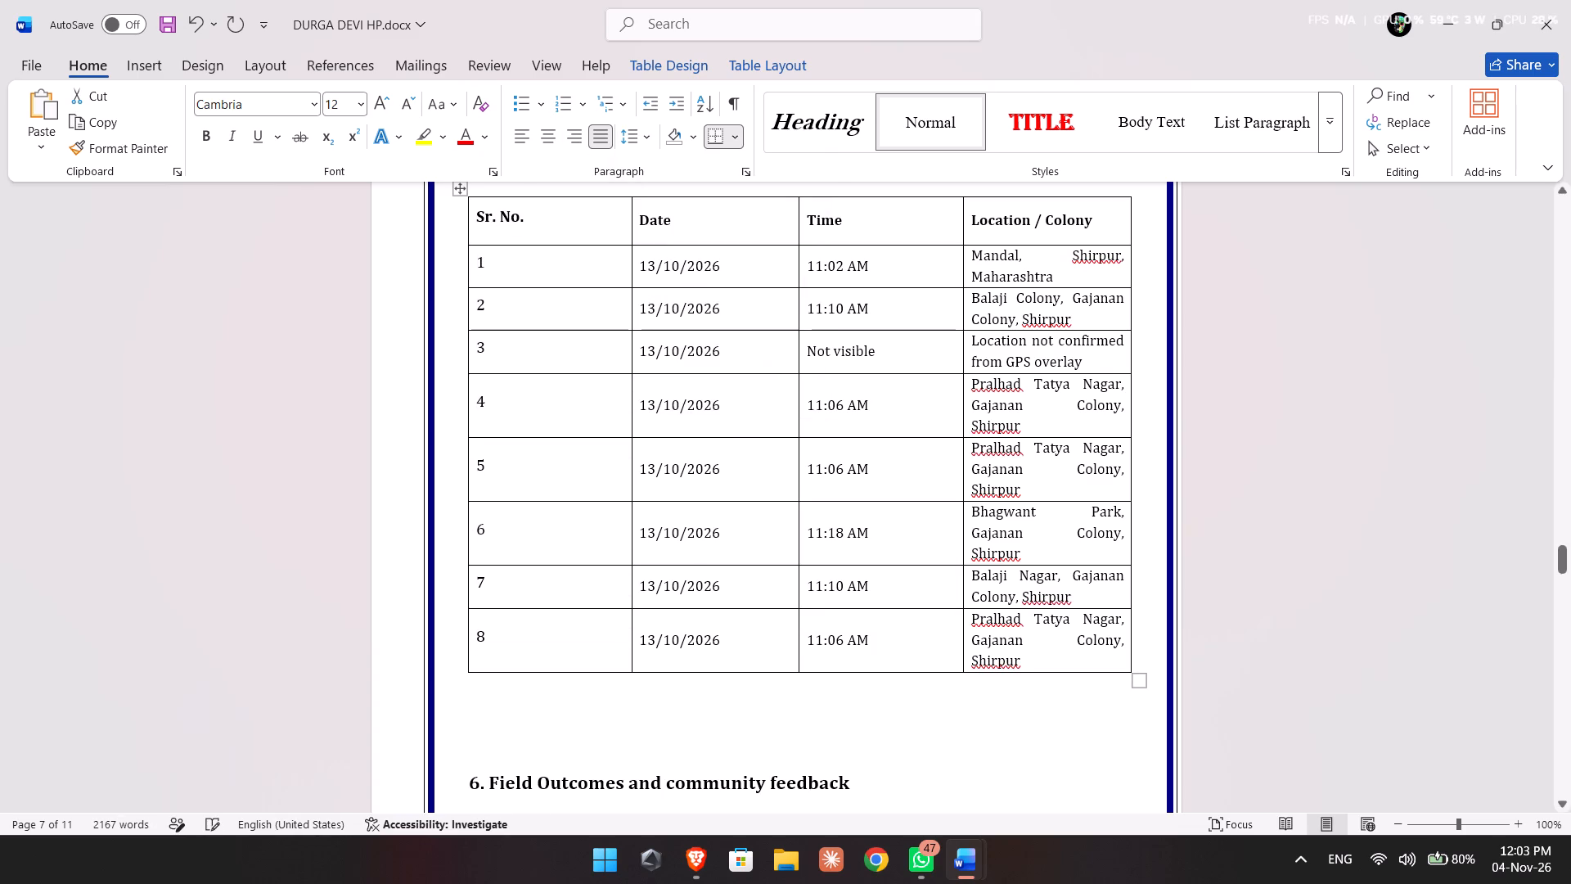
Format the whole Date column of the activities table with 12 pt text and 1.5 line spacing.
drag(639, 218, 740, 589)
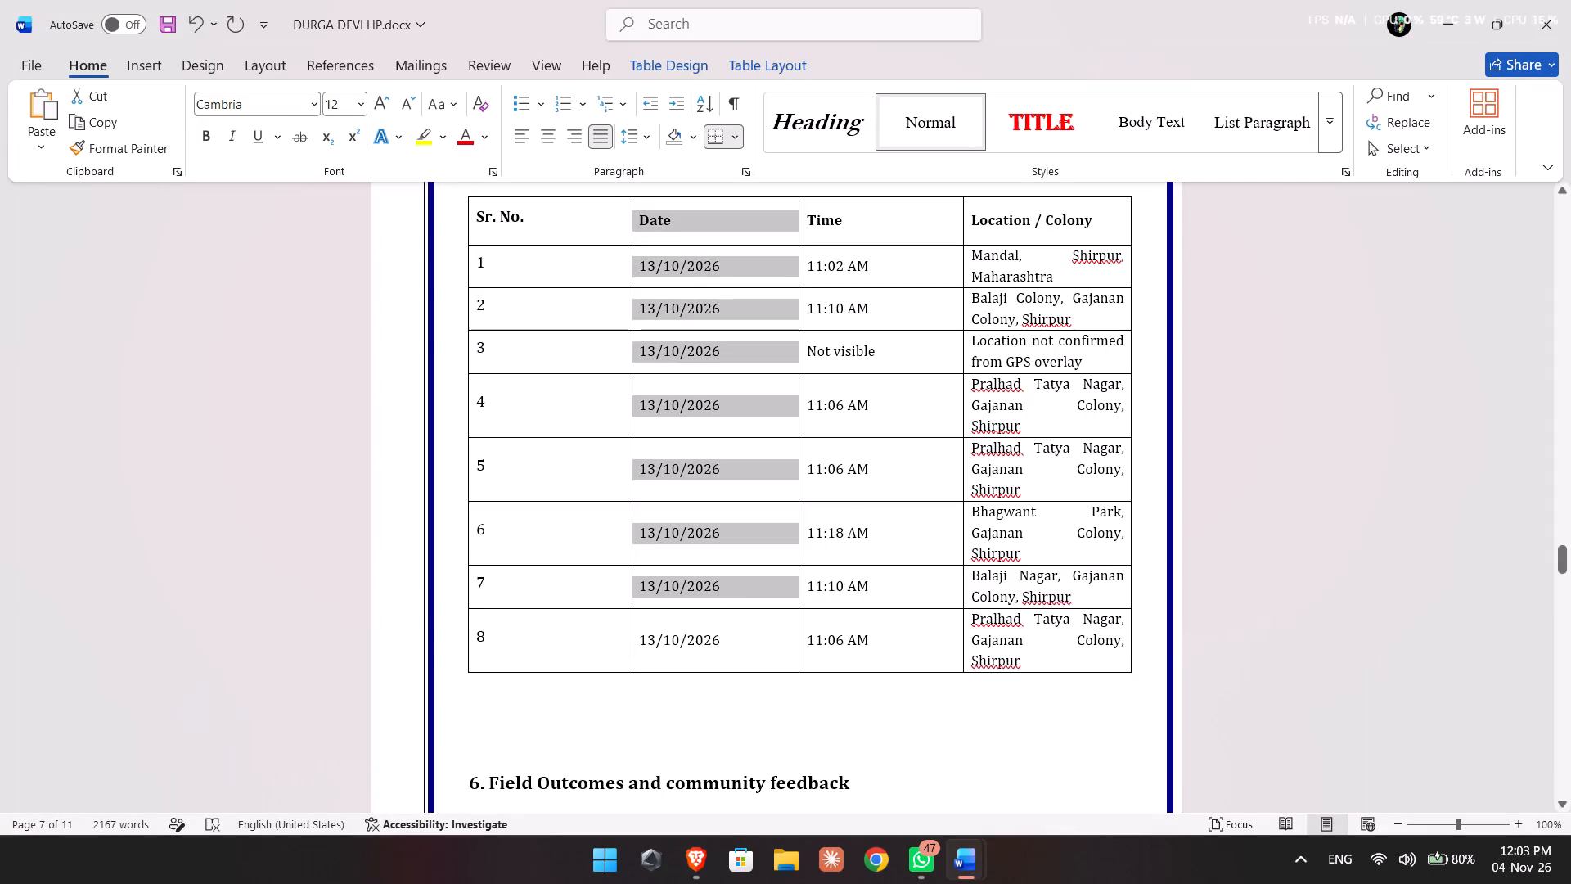
drag(740, 589, 736, 629)
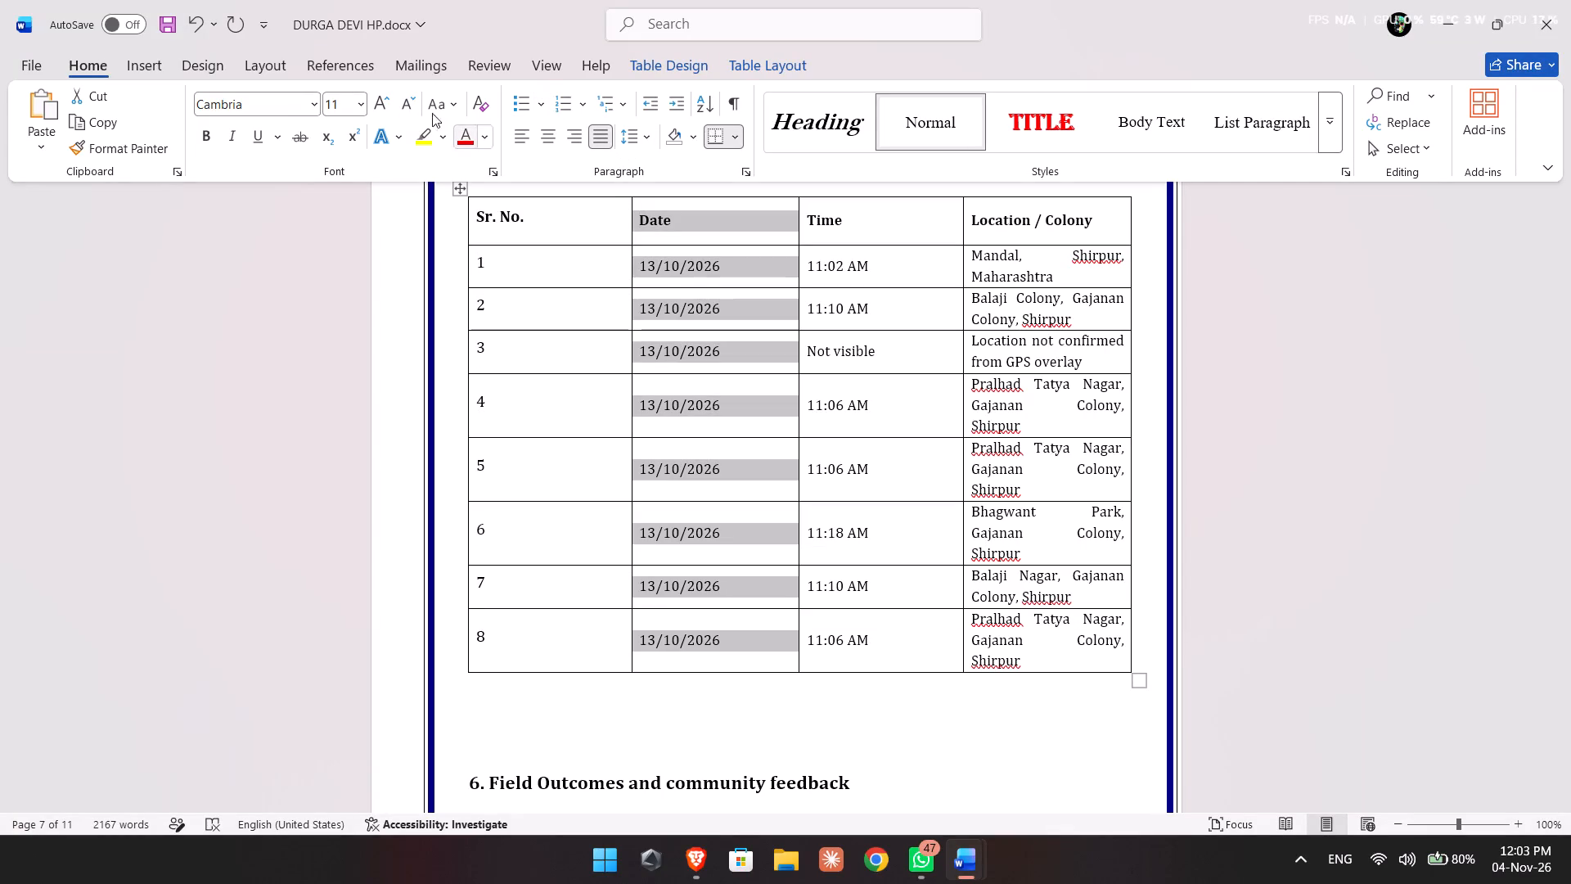
click(389, 105)
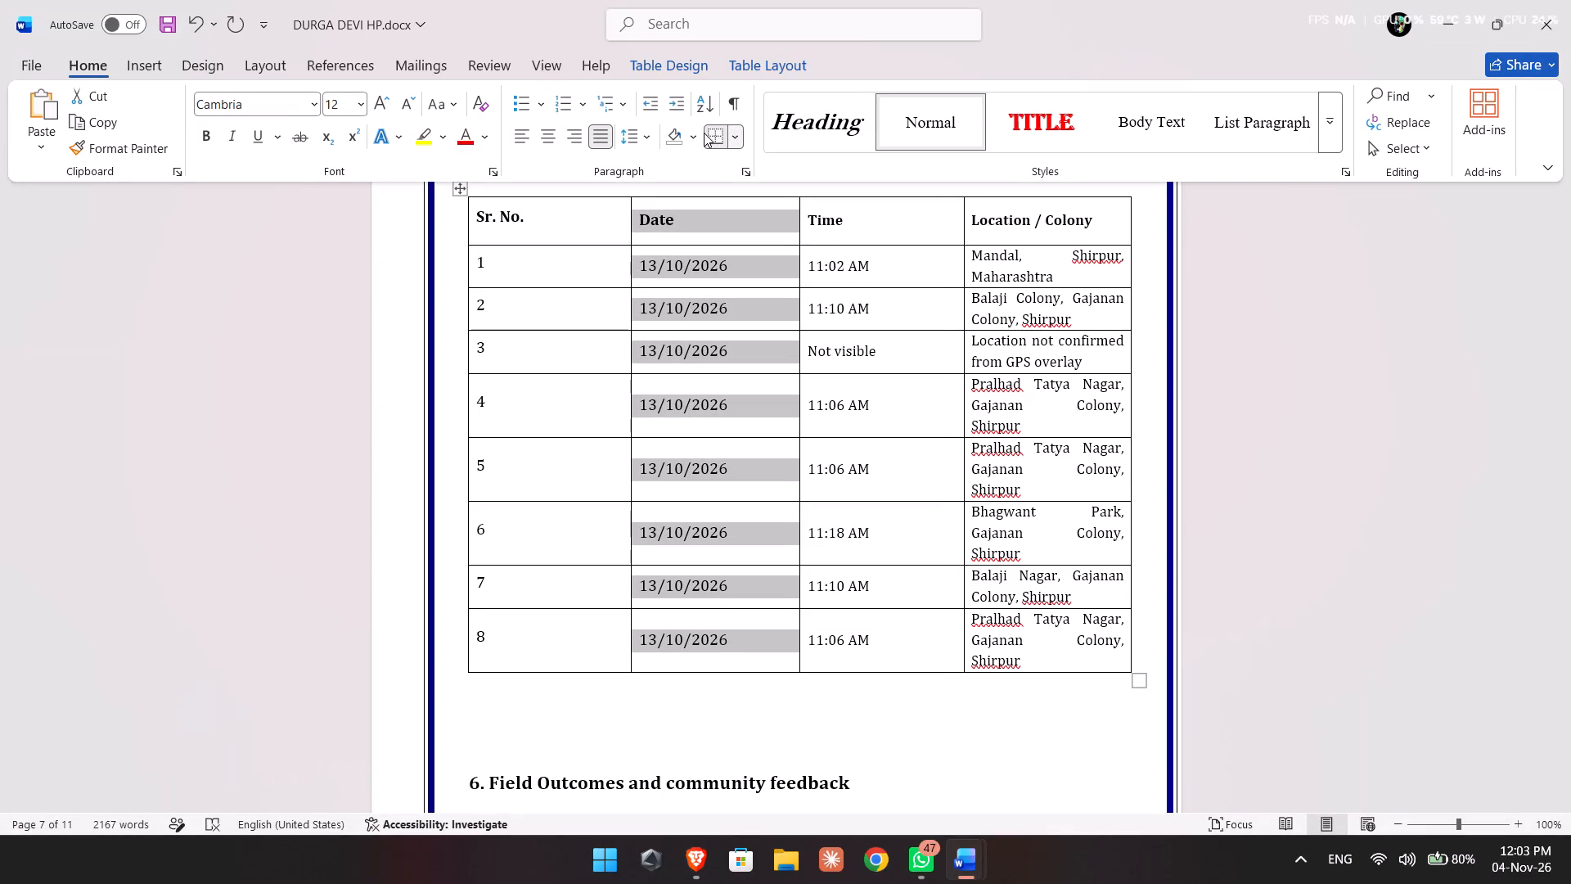
click(646, 132)
click(658, 228)
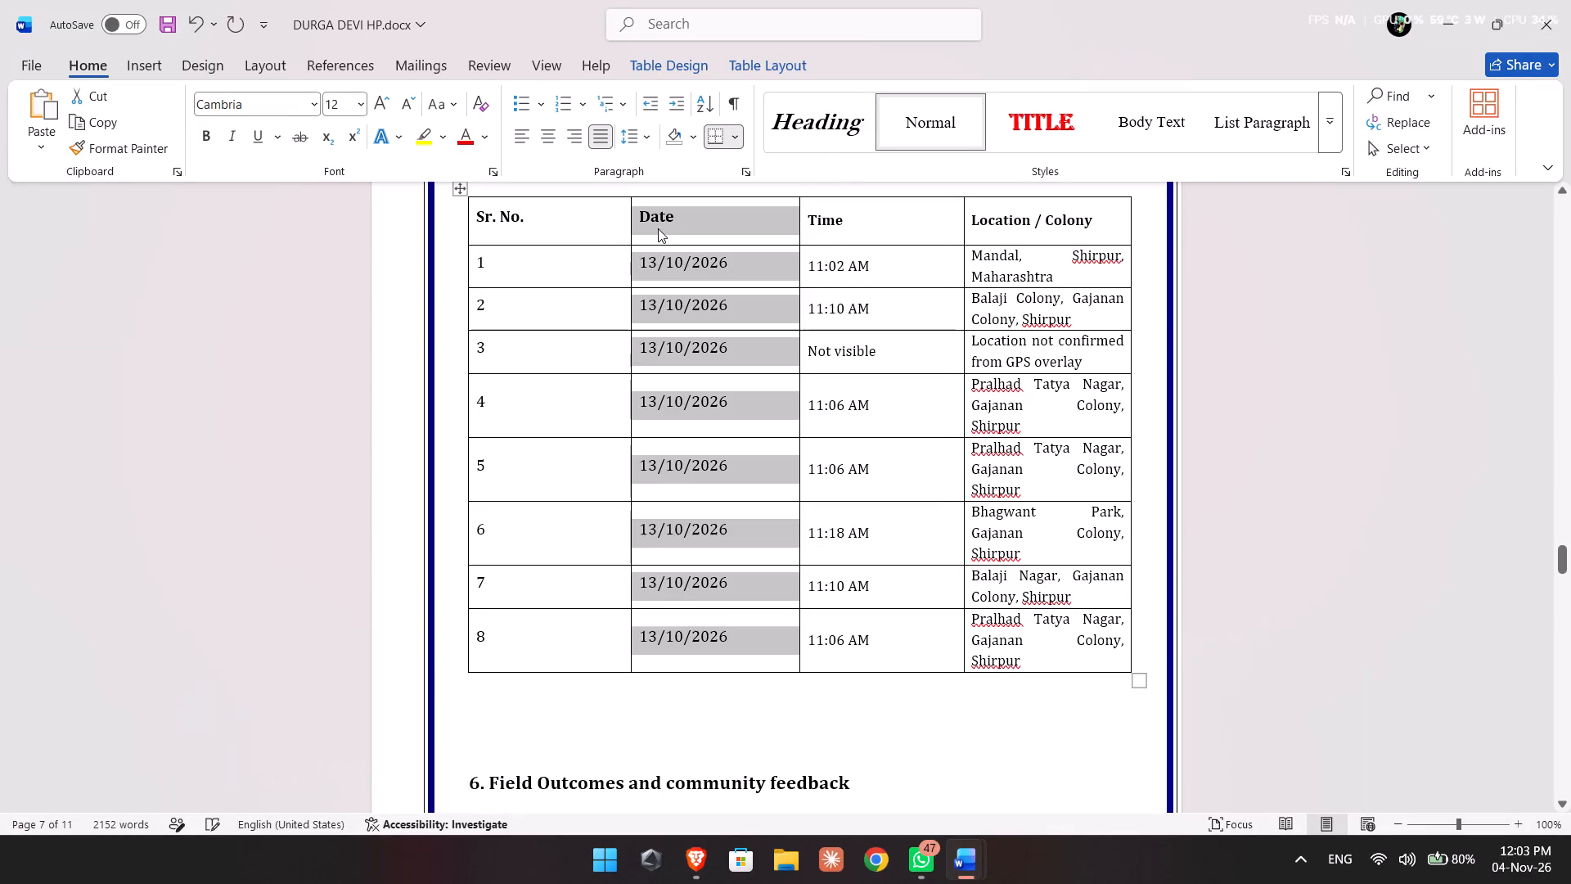
Format the whole Time column of the activities table with 1.5 line spacing and 12 pt text.
click(831, 235)
drag(811, 225, 867, 501)
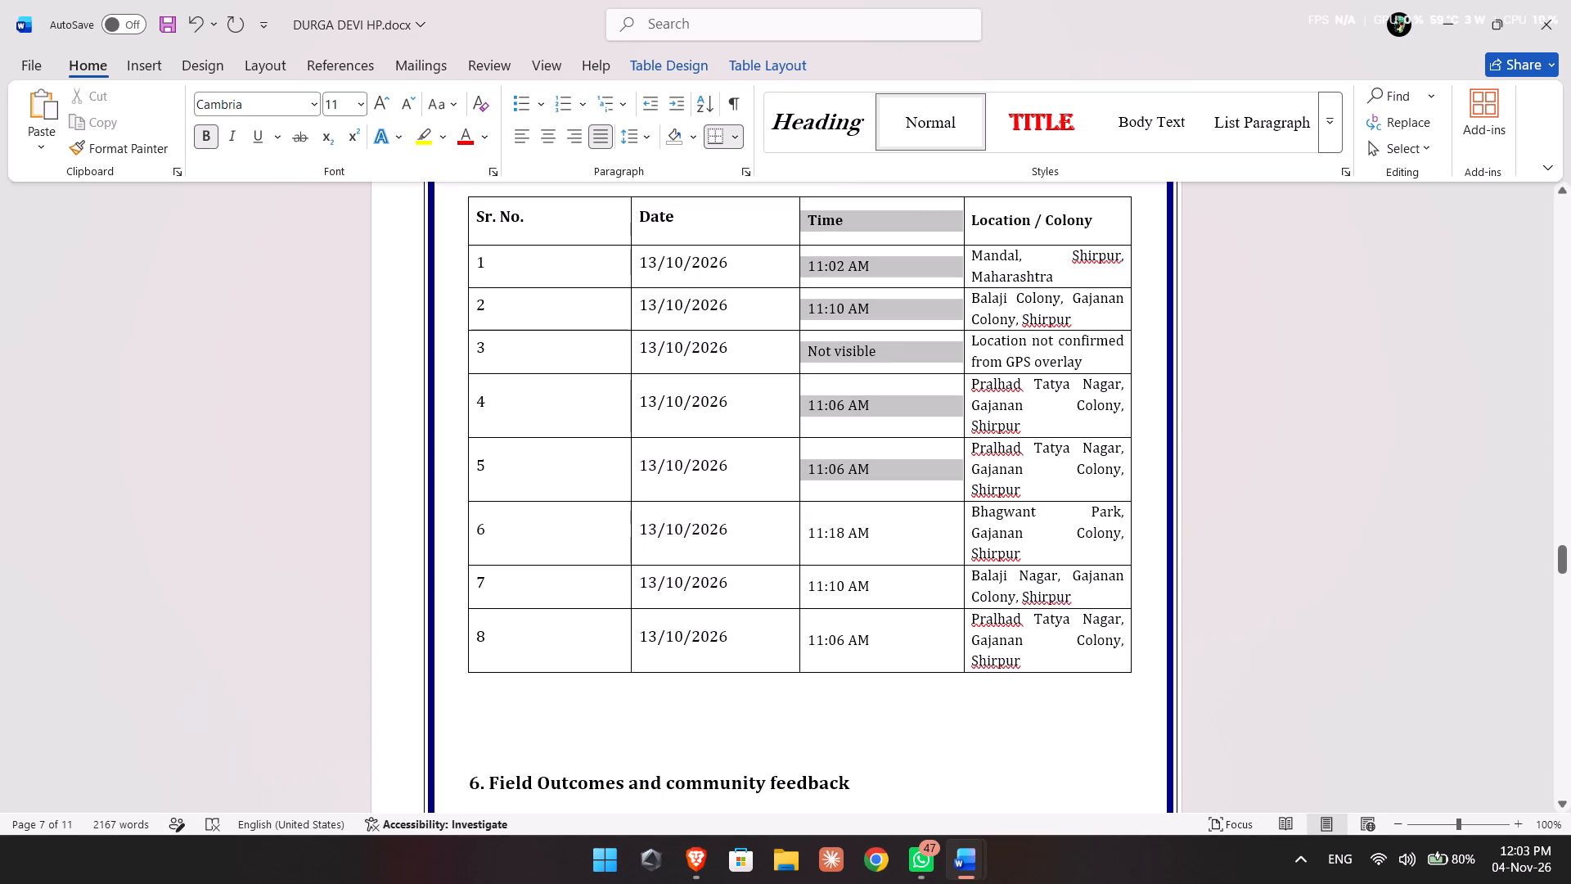
drag(867, 501, 876, 621)
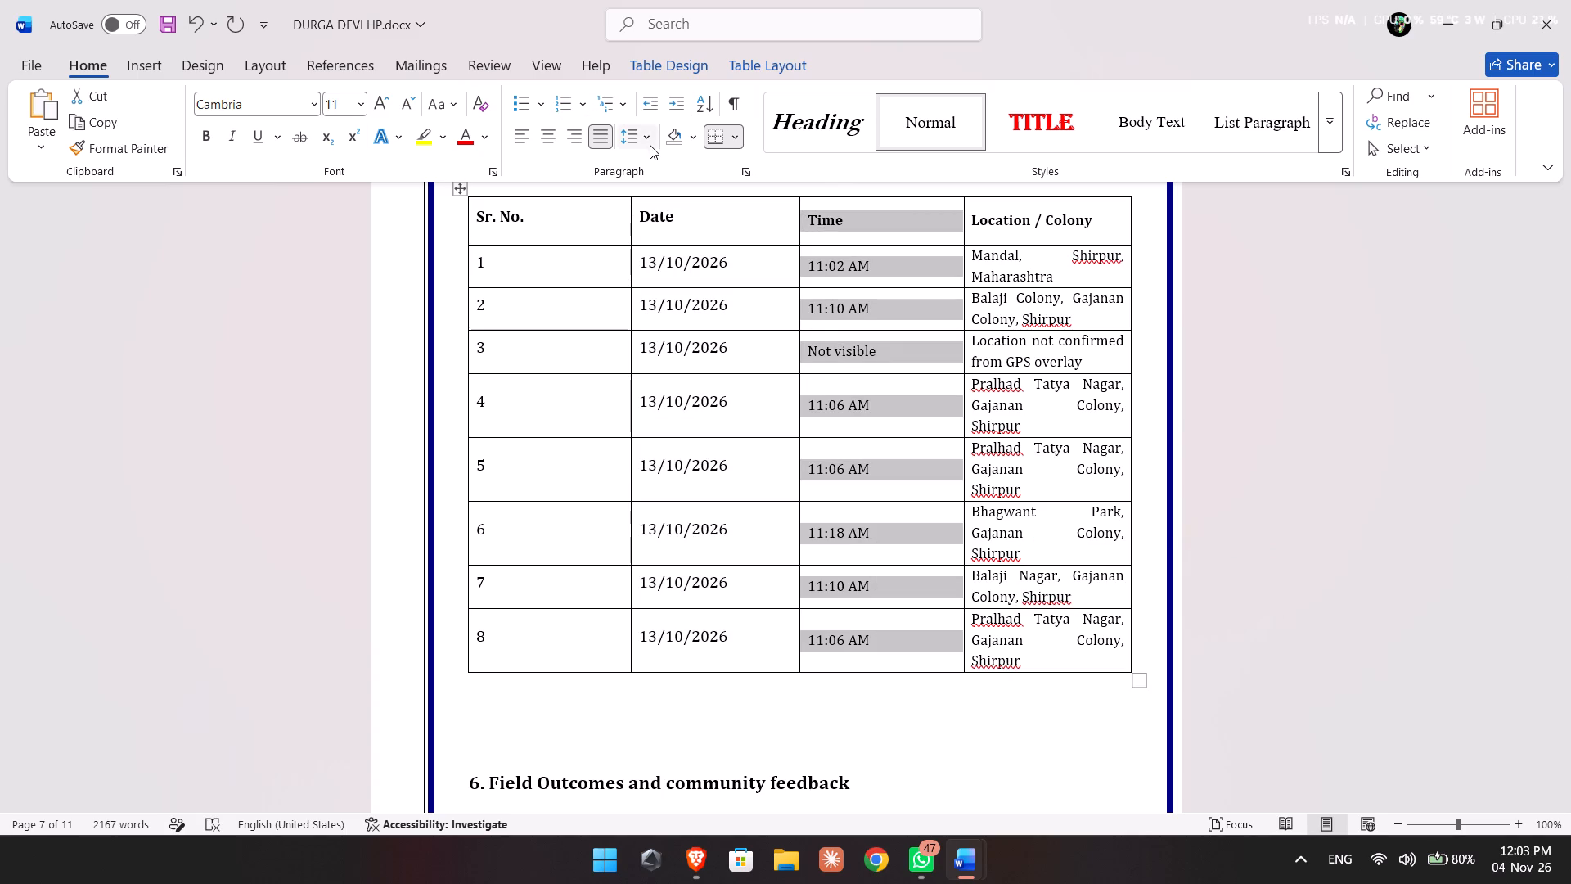
click(650, 145)
click(659, 213)
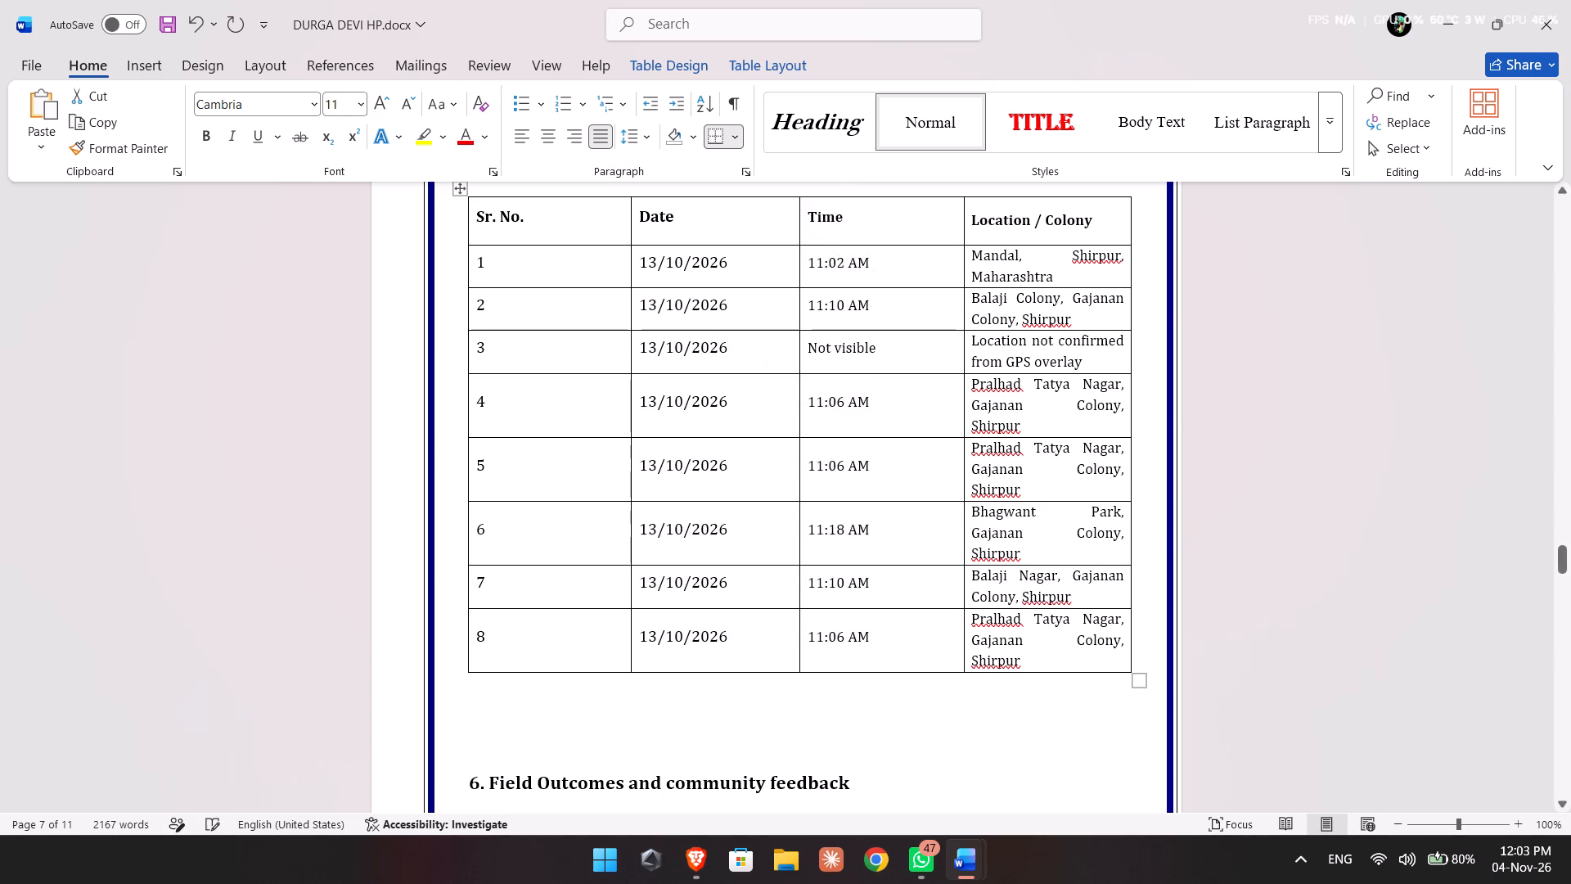
click(387, 98)
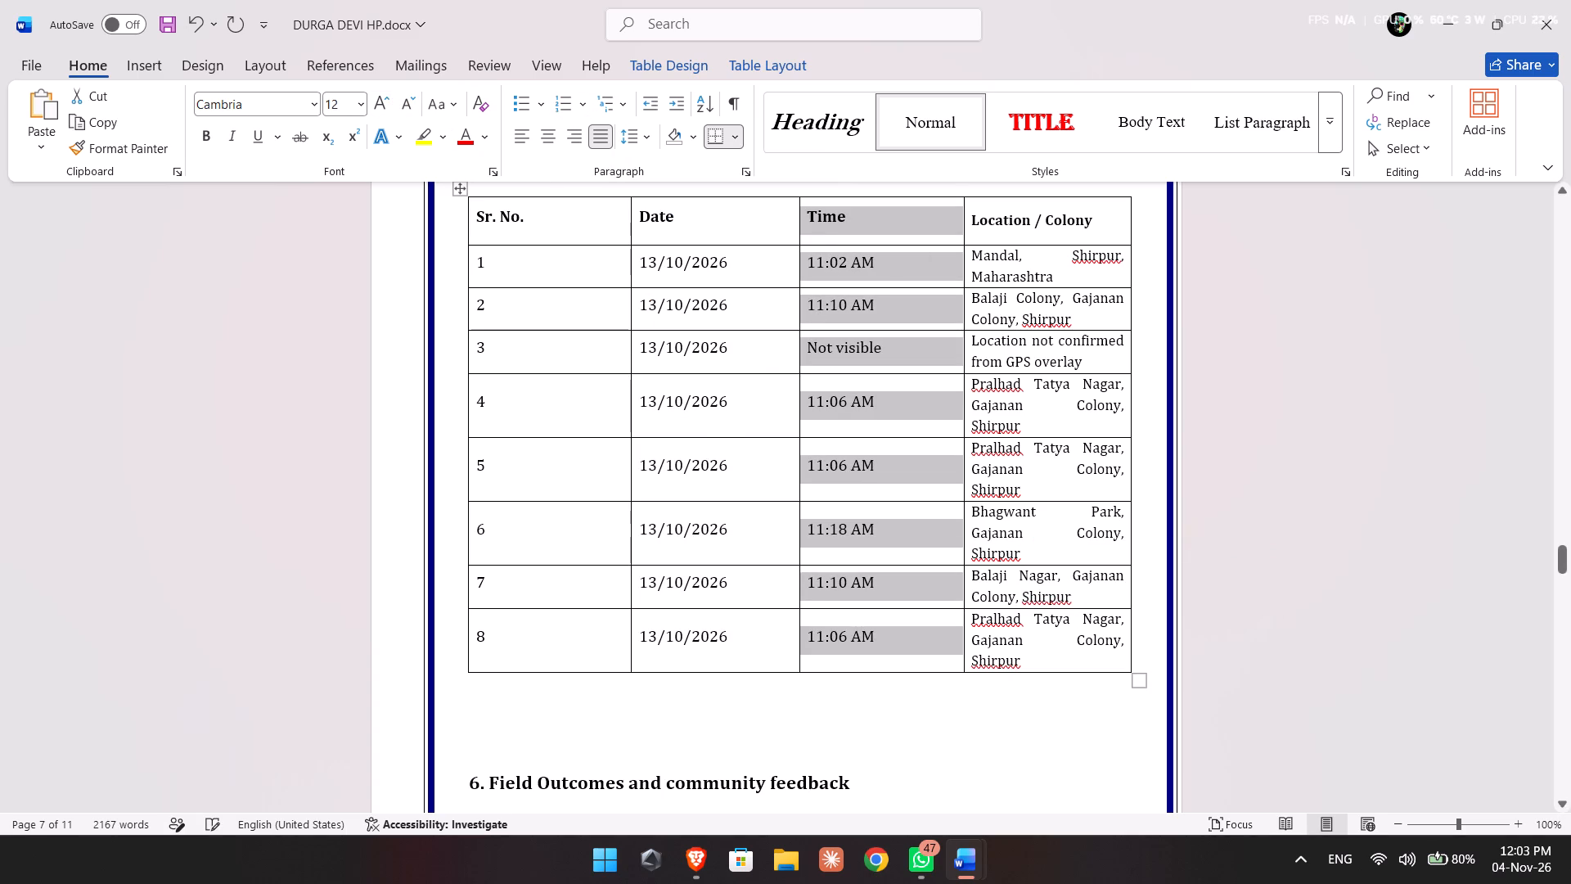
Format the whole Location / Colony column with 12 pt text and 1.5 line spacing, and review the table's layout across pages.
click(992, 226)
click(977, 220)
click(968, 221)
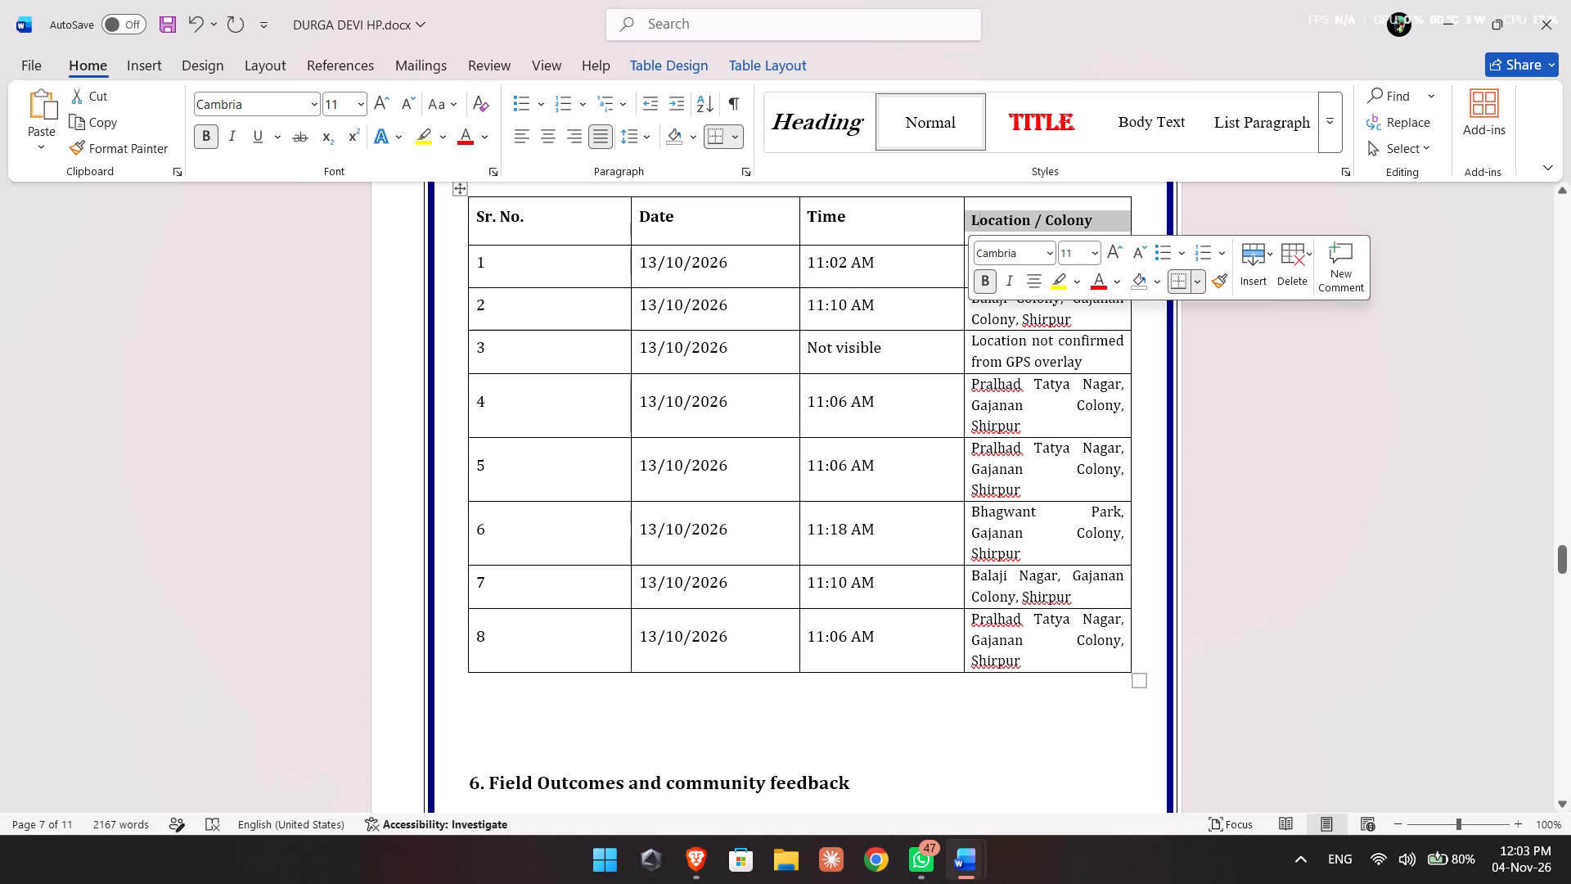
click(972, 220)
drag(972, 220, 1049, 617)
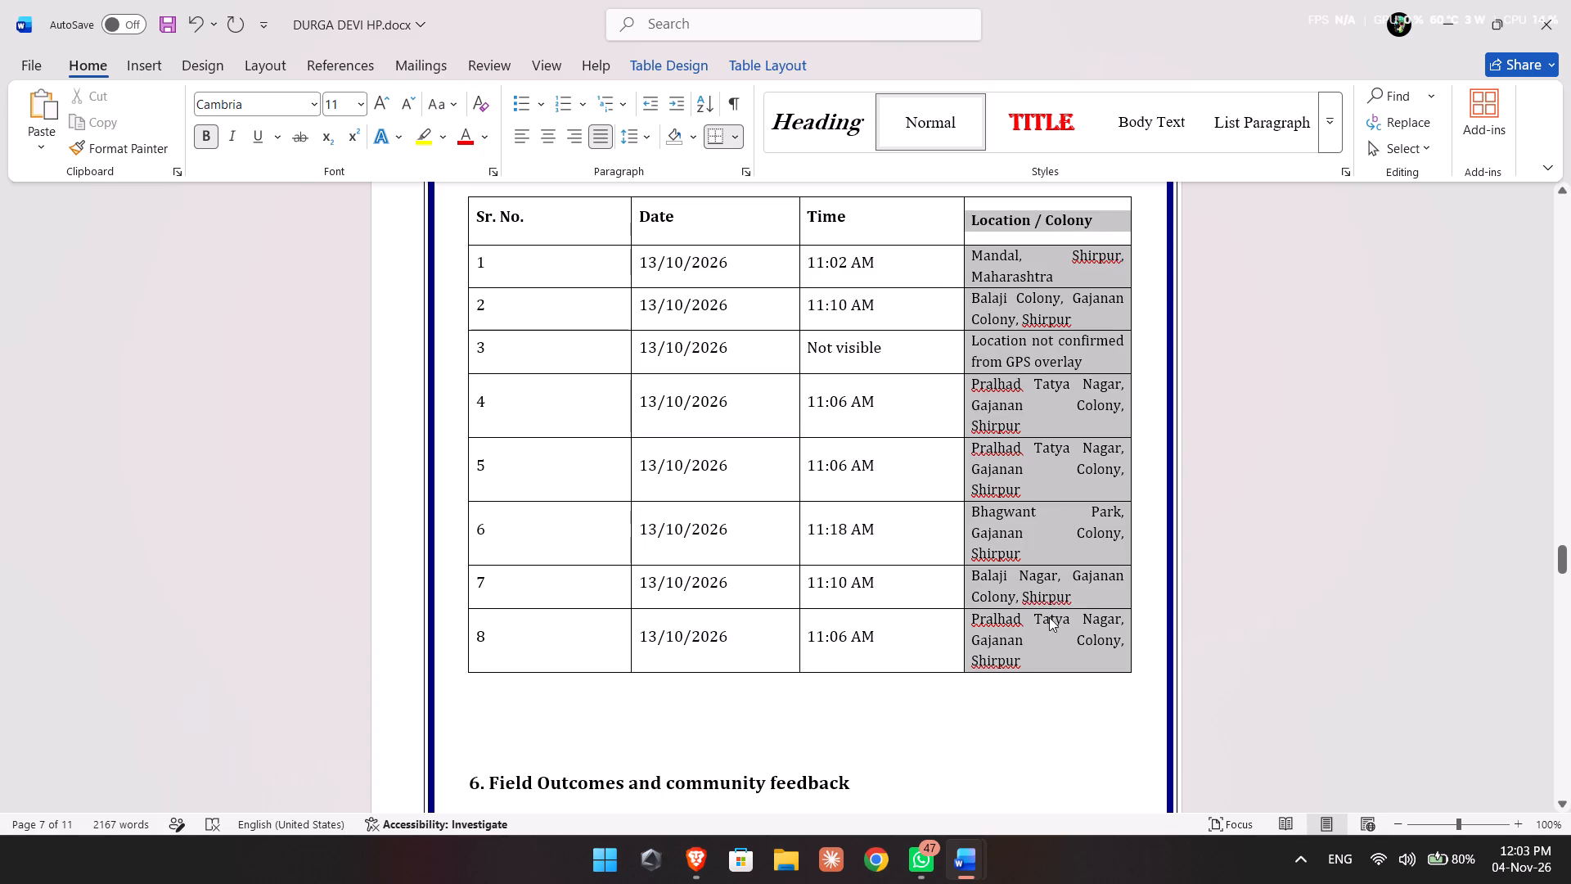
drag(1049, 617, 1047, 630)
click(377, 106)
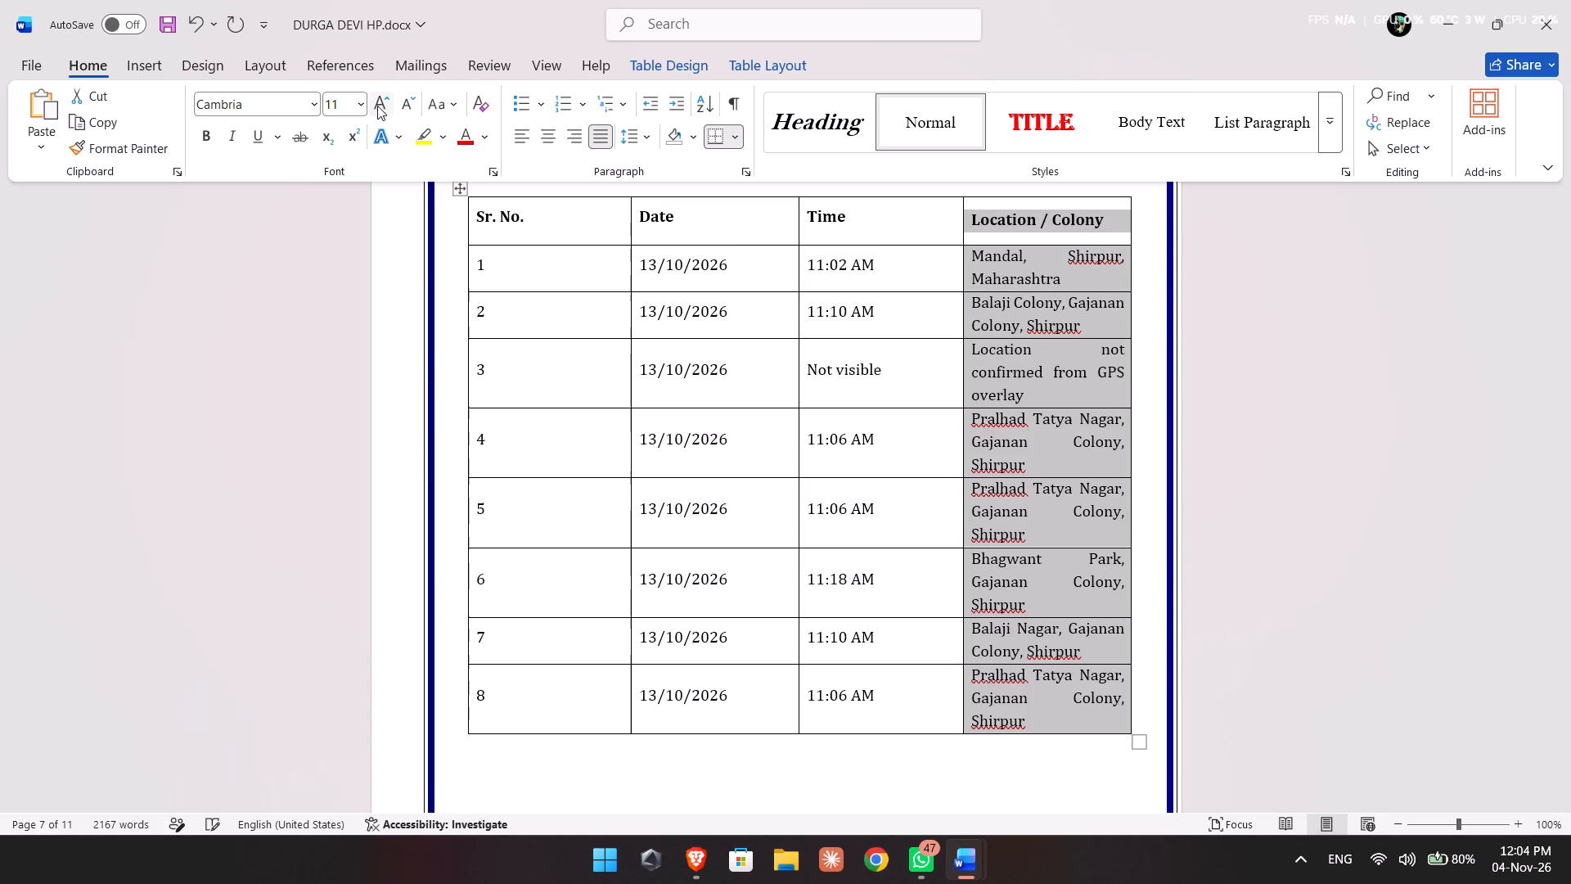
click(649, 140)
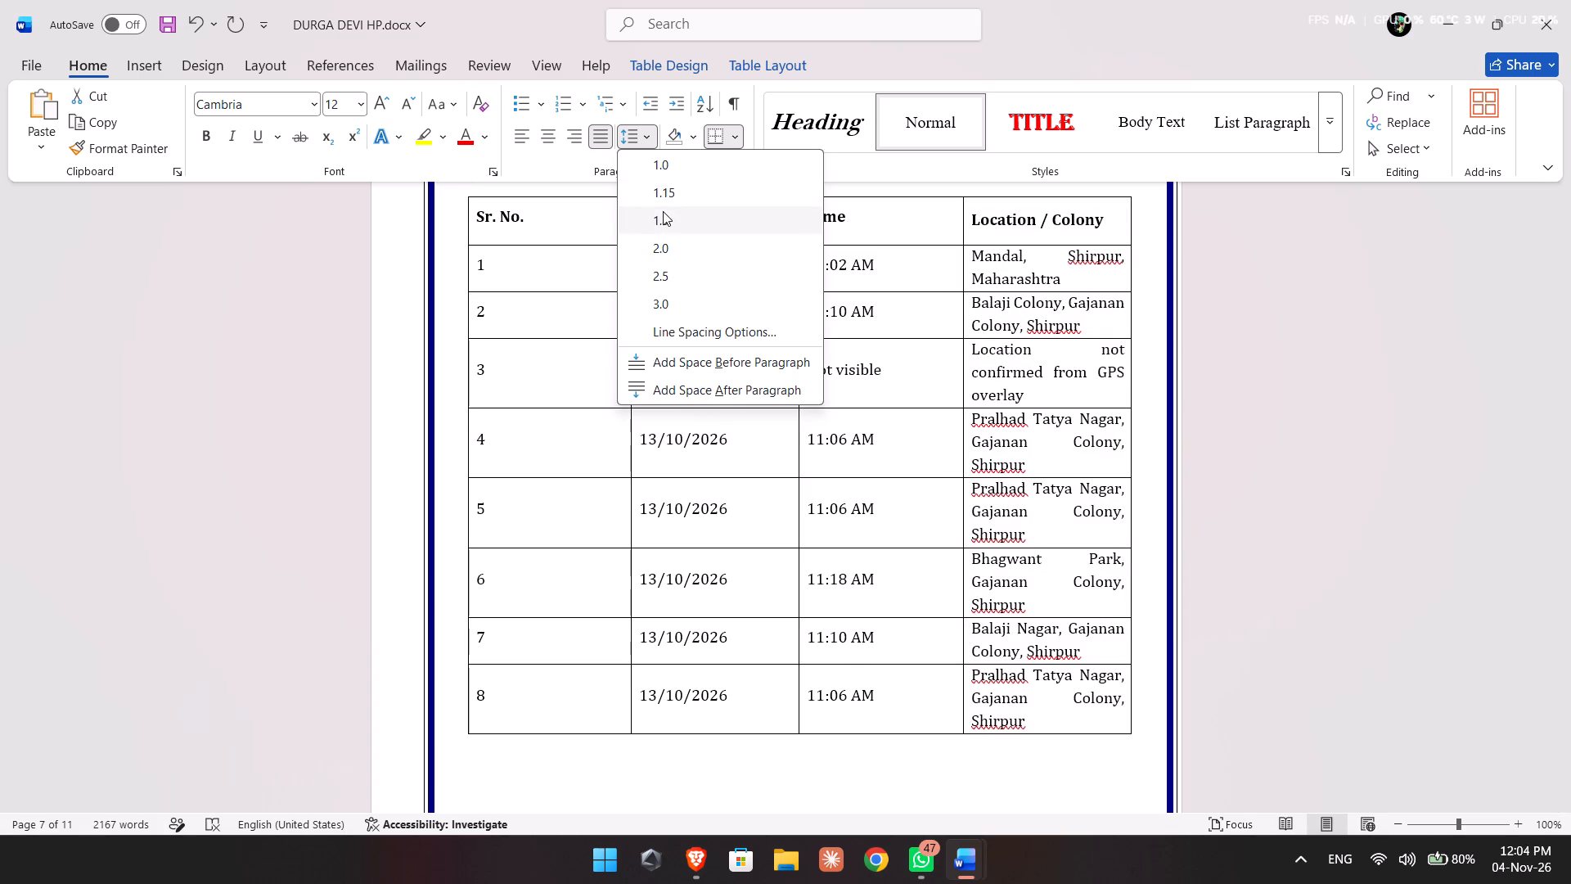
click(664, 212)
scroll(731, 382, down, 1)
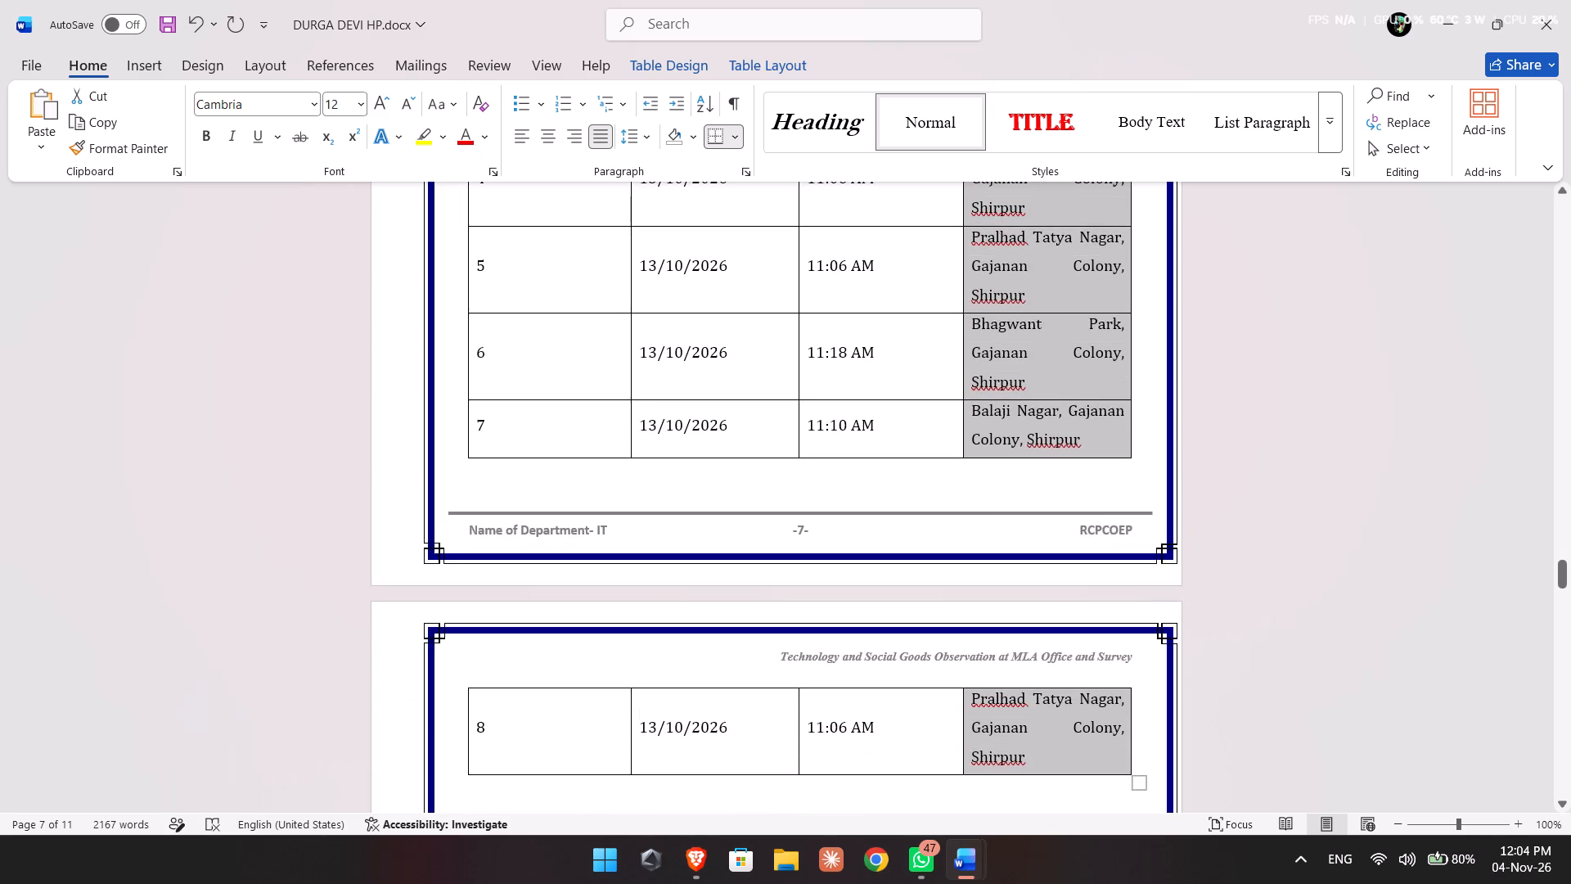
scroll(731, 382, down, 1)
scroll(731, 382, up, 1)
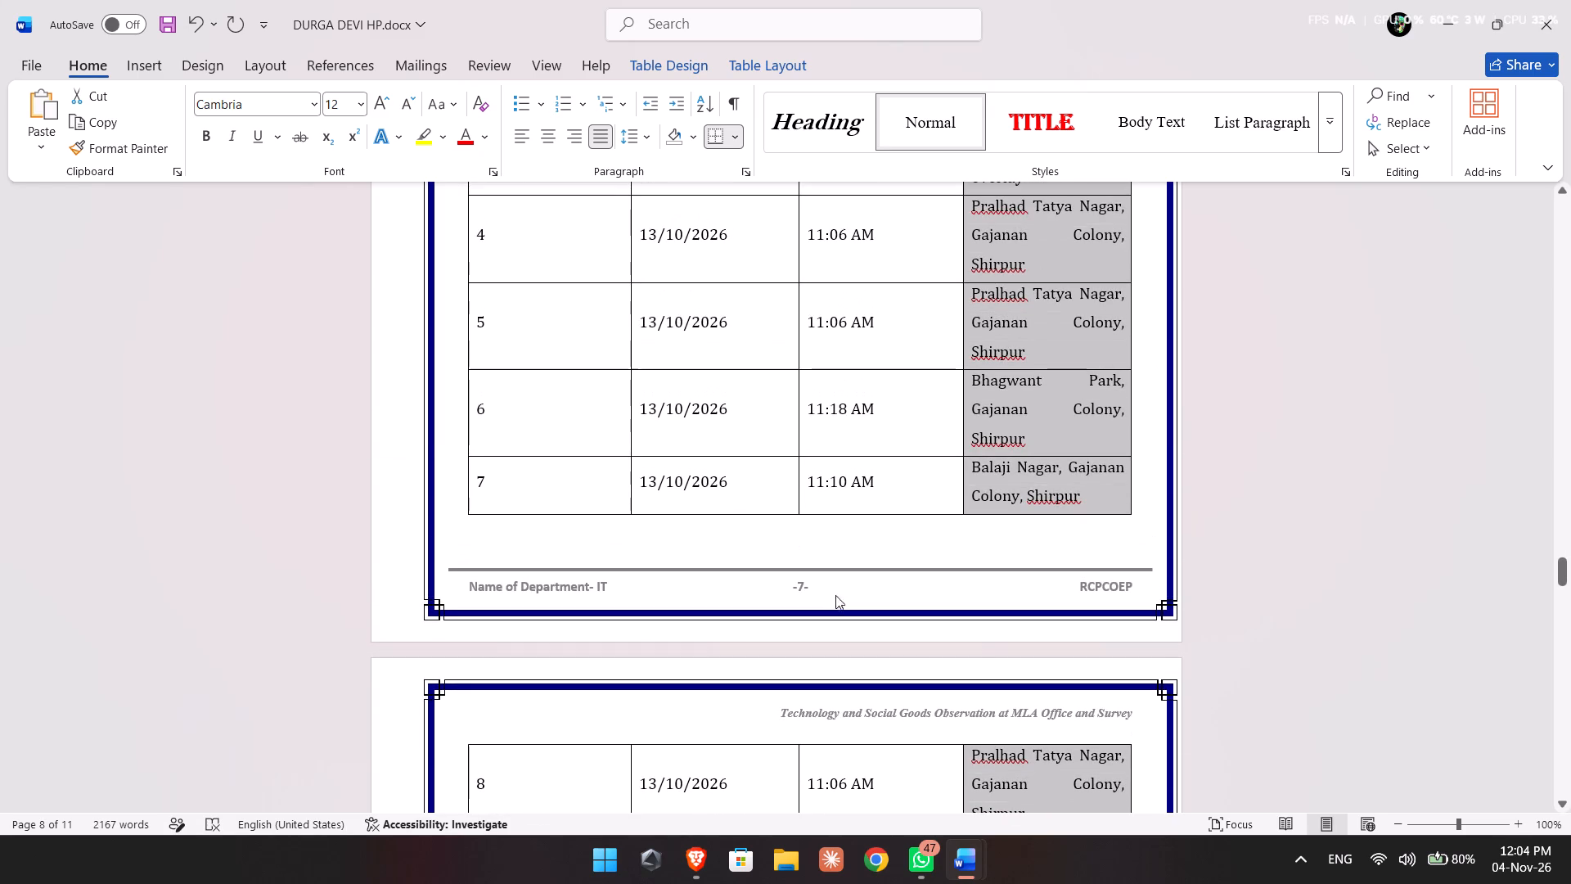
scroll(858, 651, up, 3)
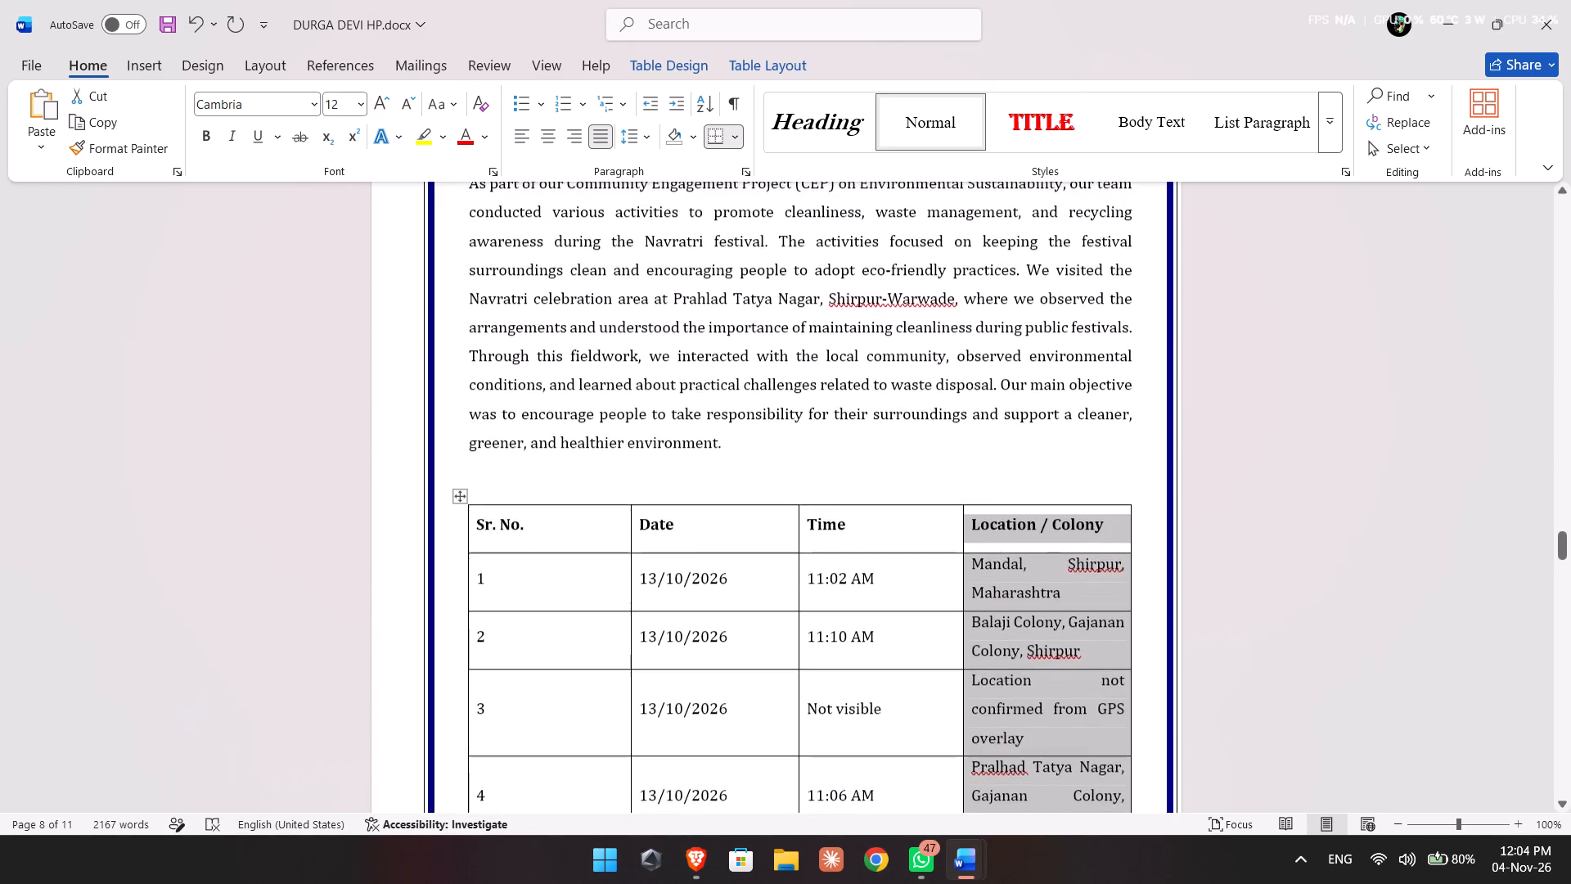
Delete the closing sentence beginning "Our main objective was to encourage people" from the section 5 introduction paragraph.
scroll(640, 436, up, 1)
scroll(640, 436, down, 1)
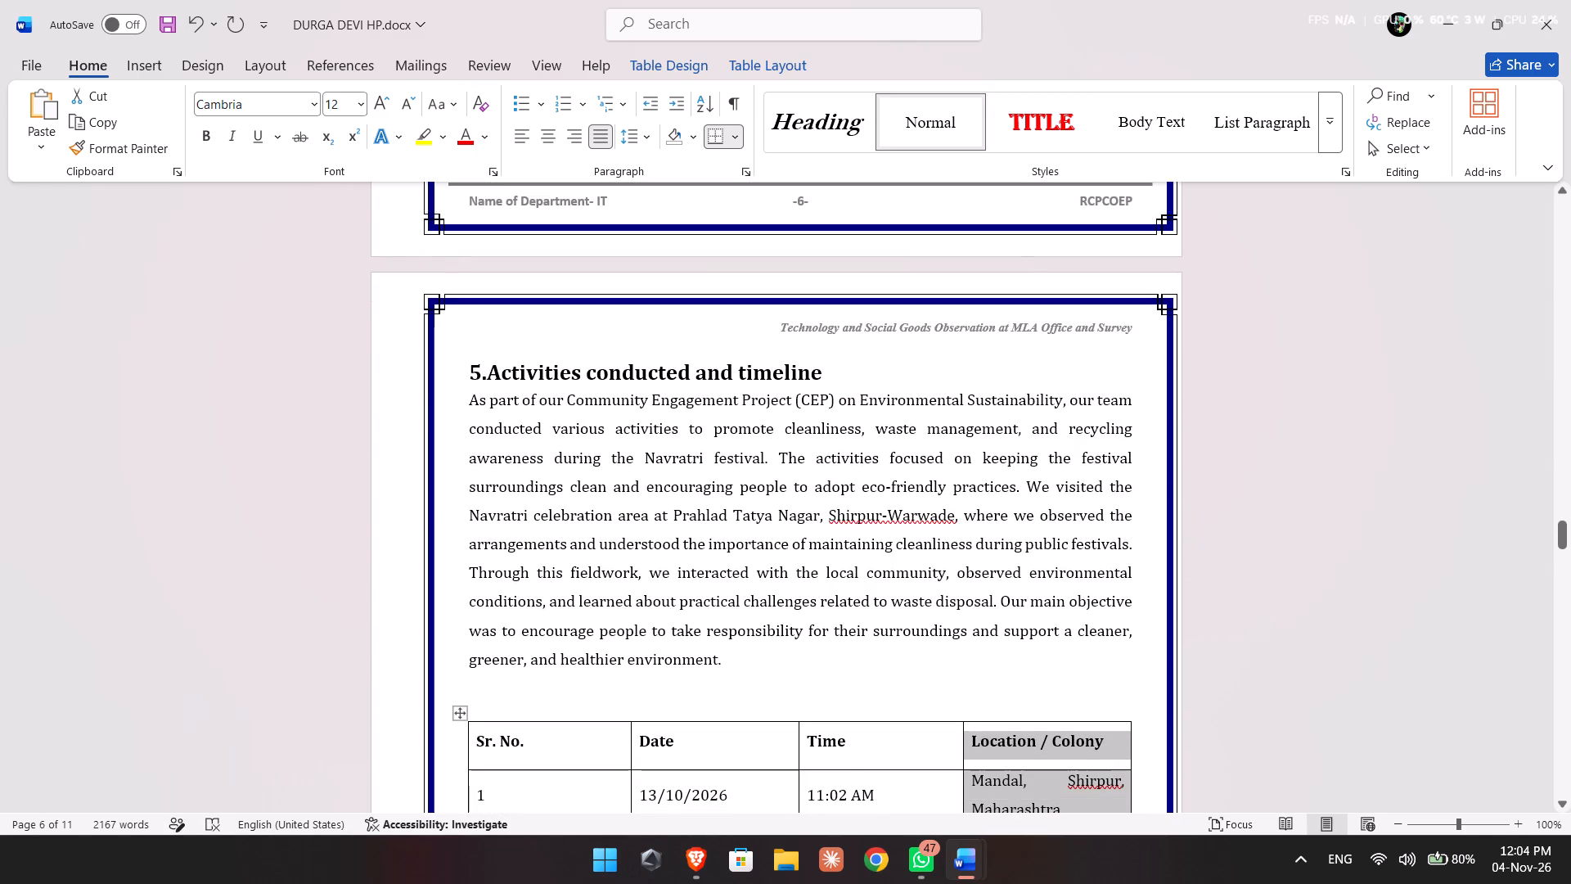
drag(732, 669, 851, 611)
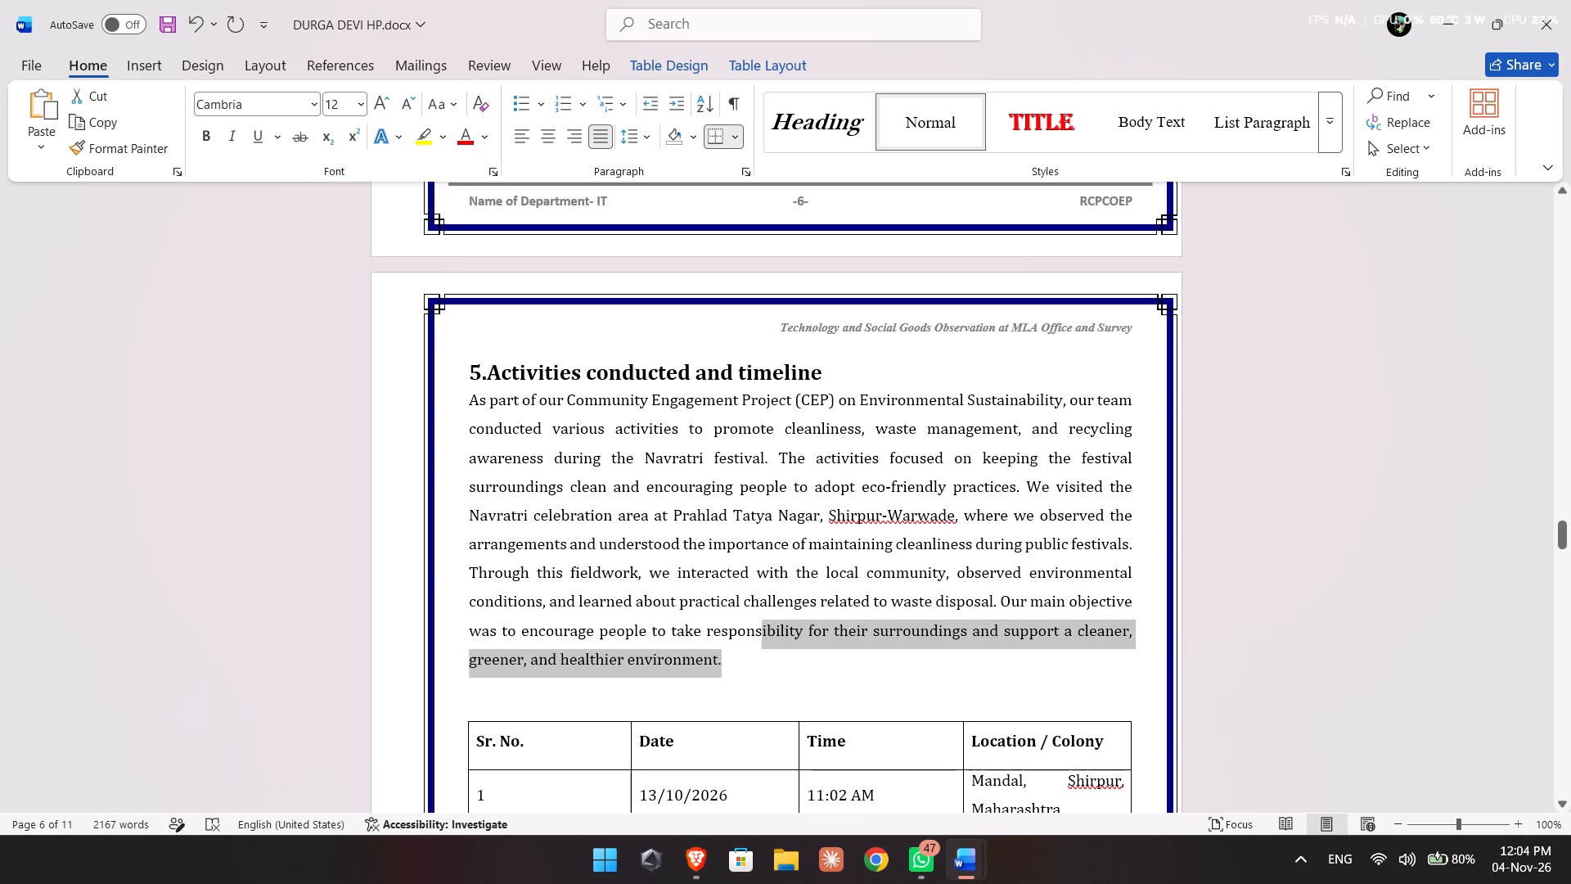
drag(851, 611, 1002, 600)
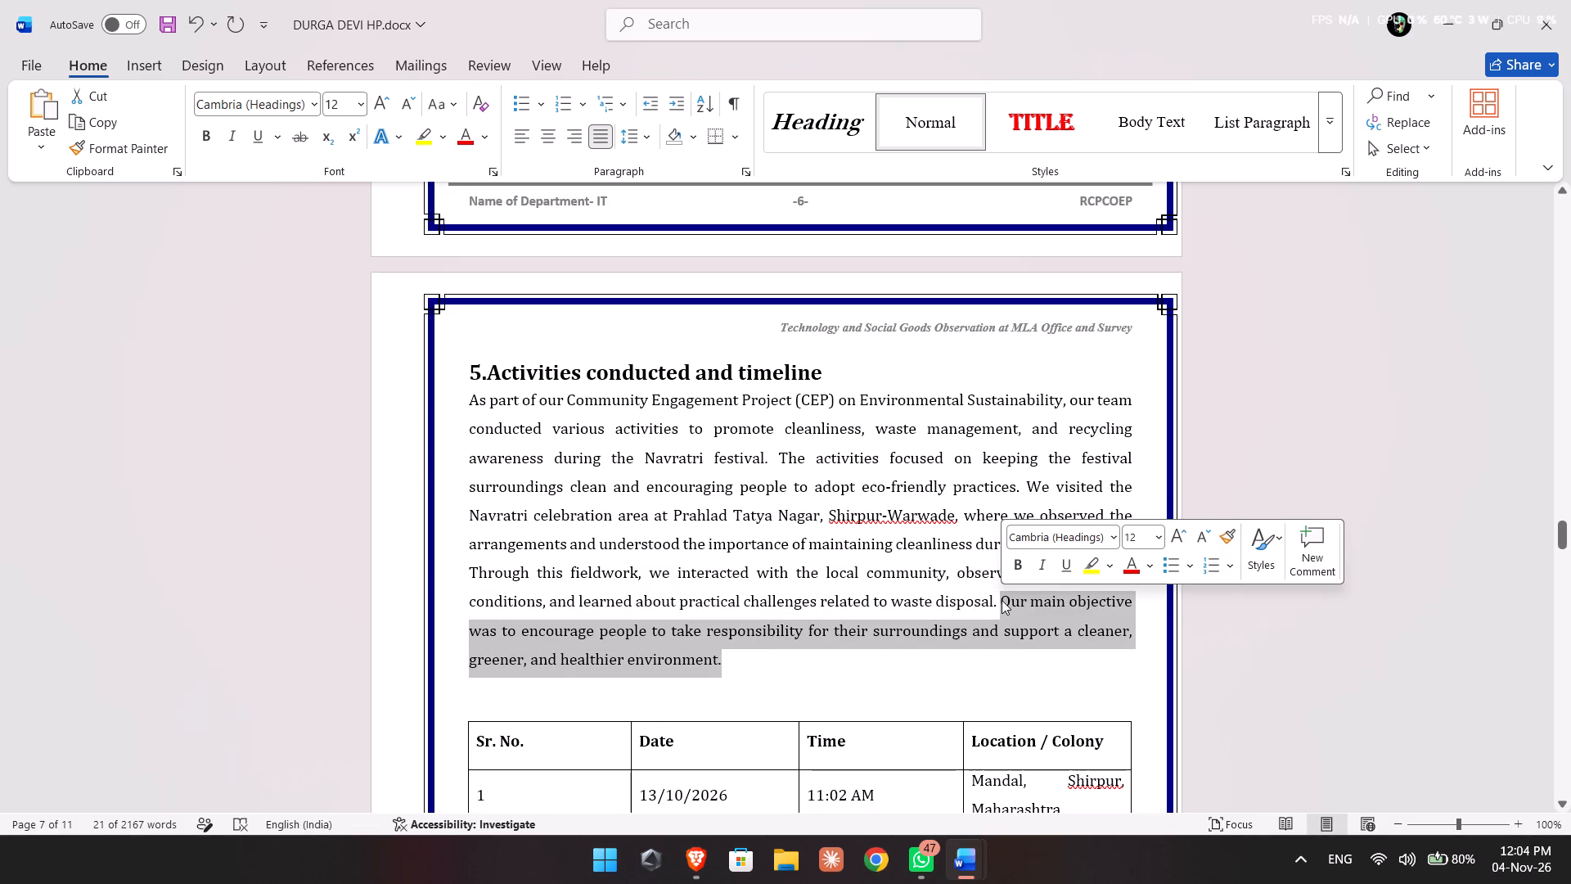
key(BackSpace)
Remove the empty lines above the "6. Field Outcomes and community feedback" heading so it starts at the top of its page.
scroll(1027, 733, down, 2)
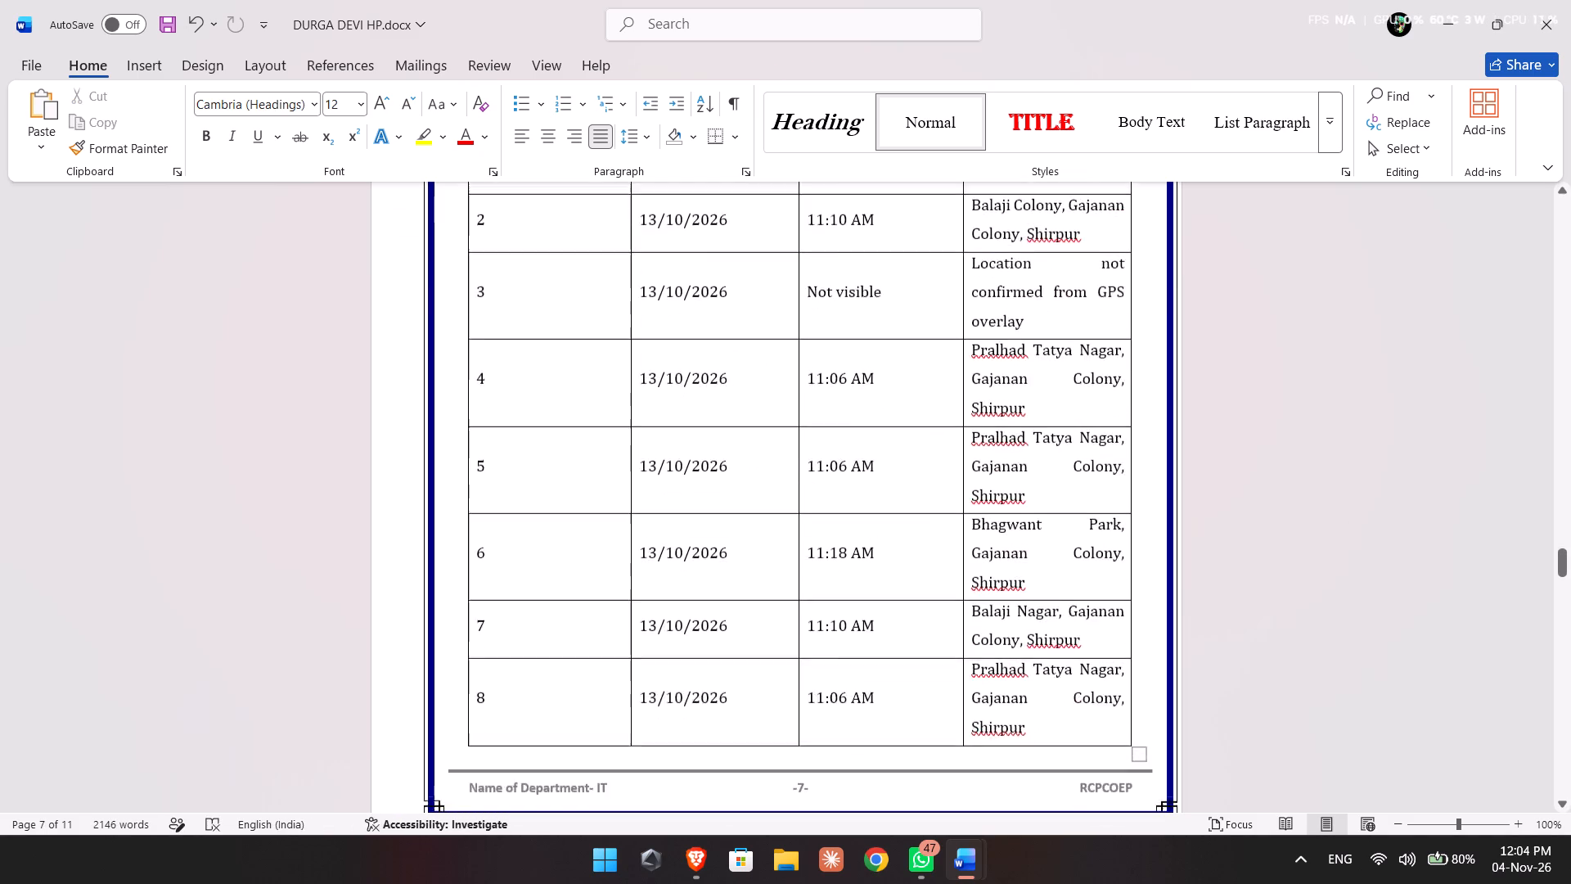
scroll(1027, 733, down, 1)
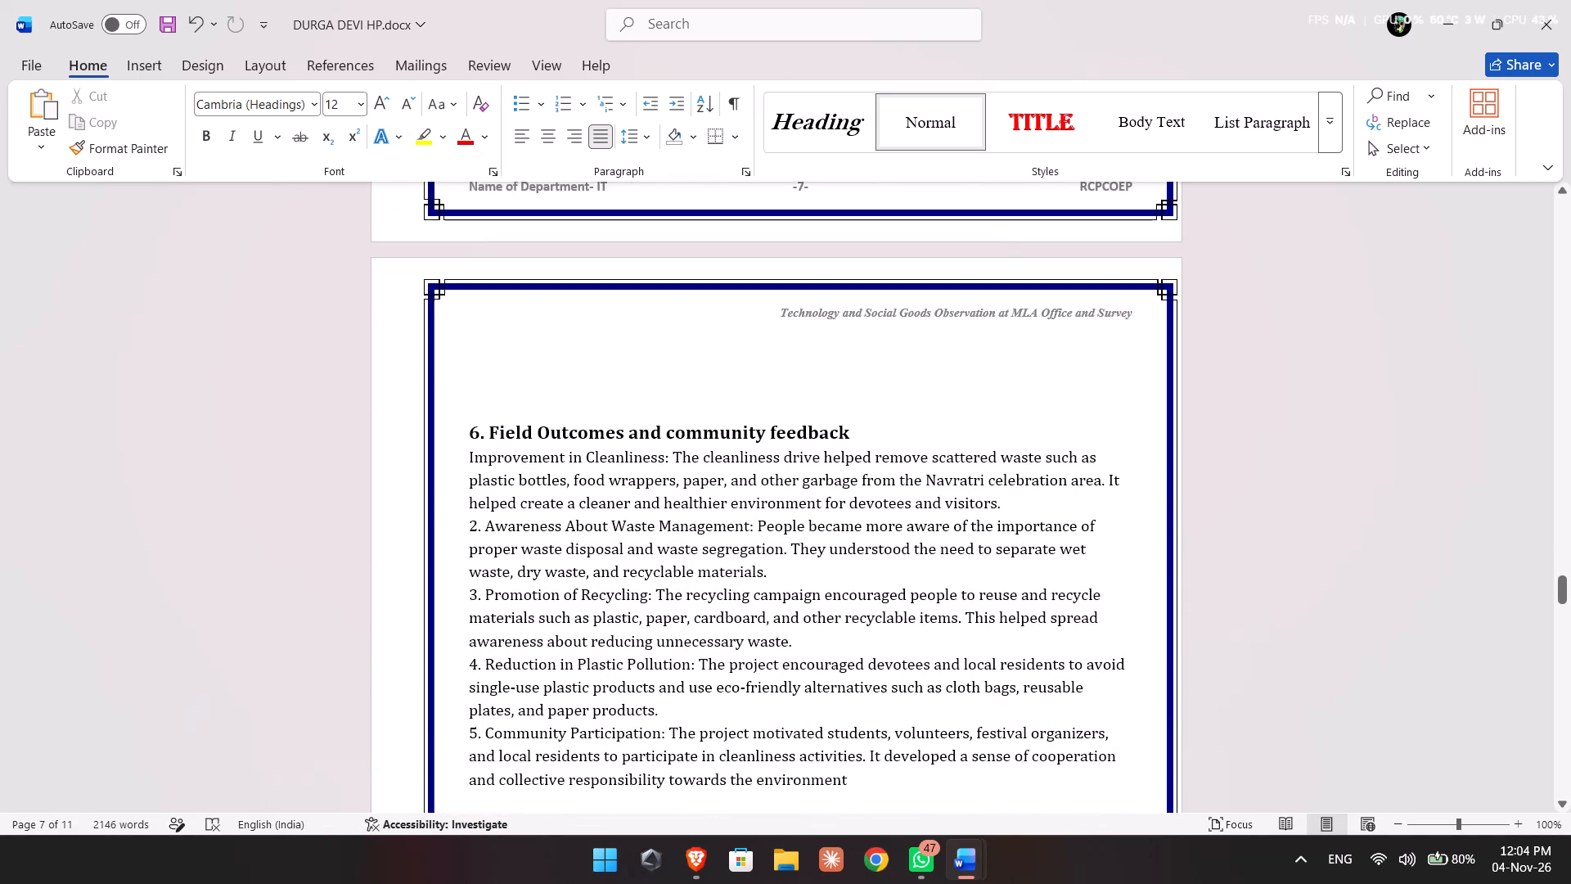
drag(536, 377, 490, 316)
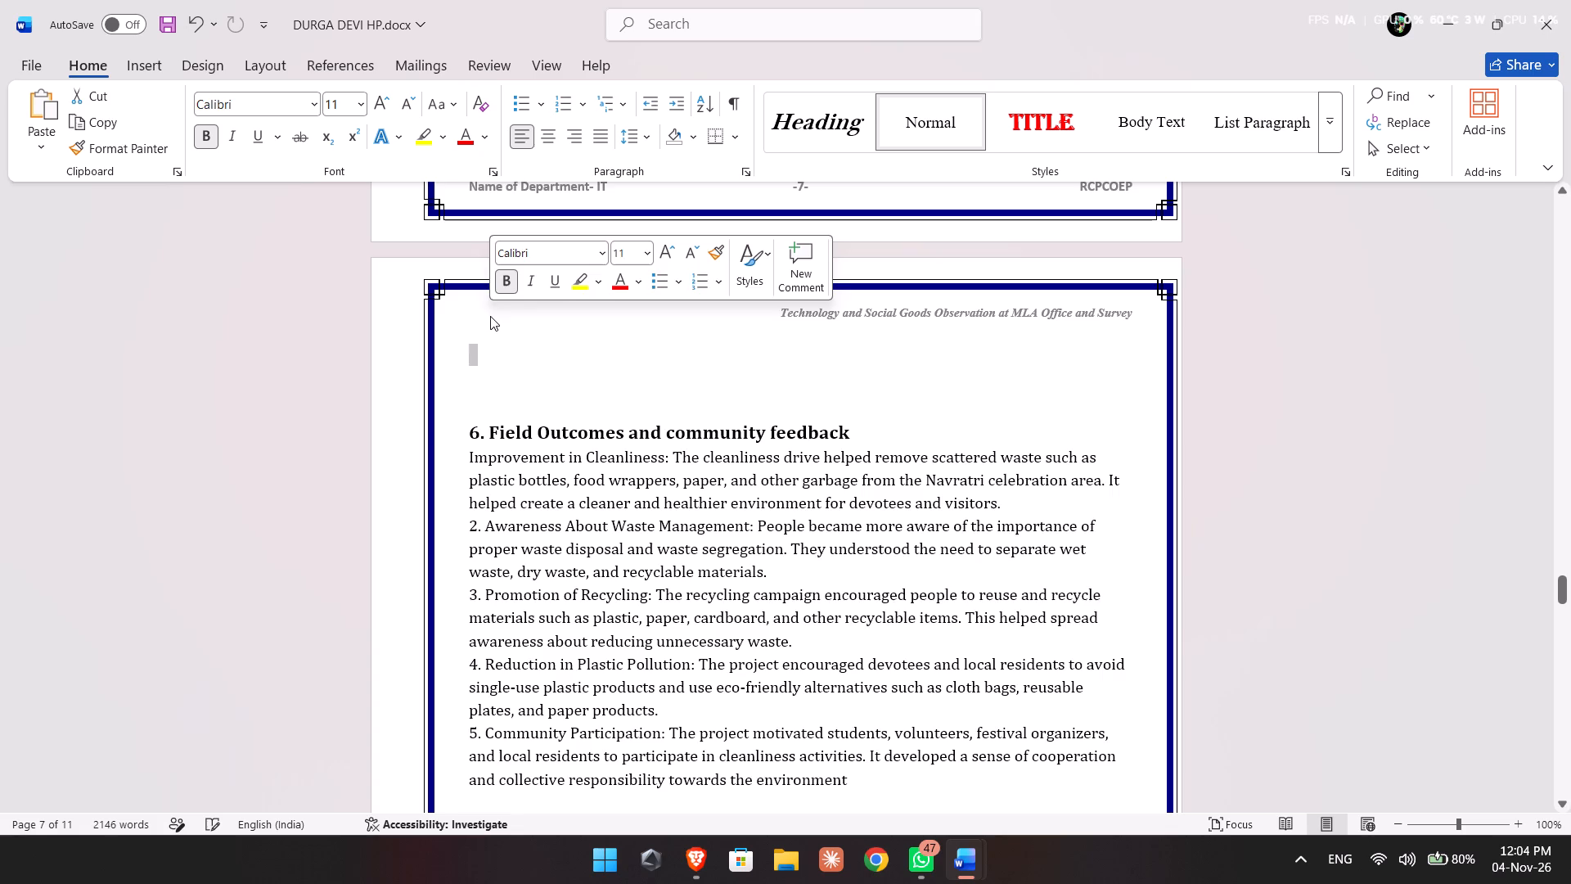
key(BackSpace)
key(Down)
key(BackSpace)
key(BackSpace)
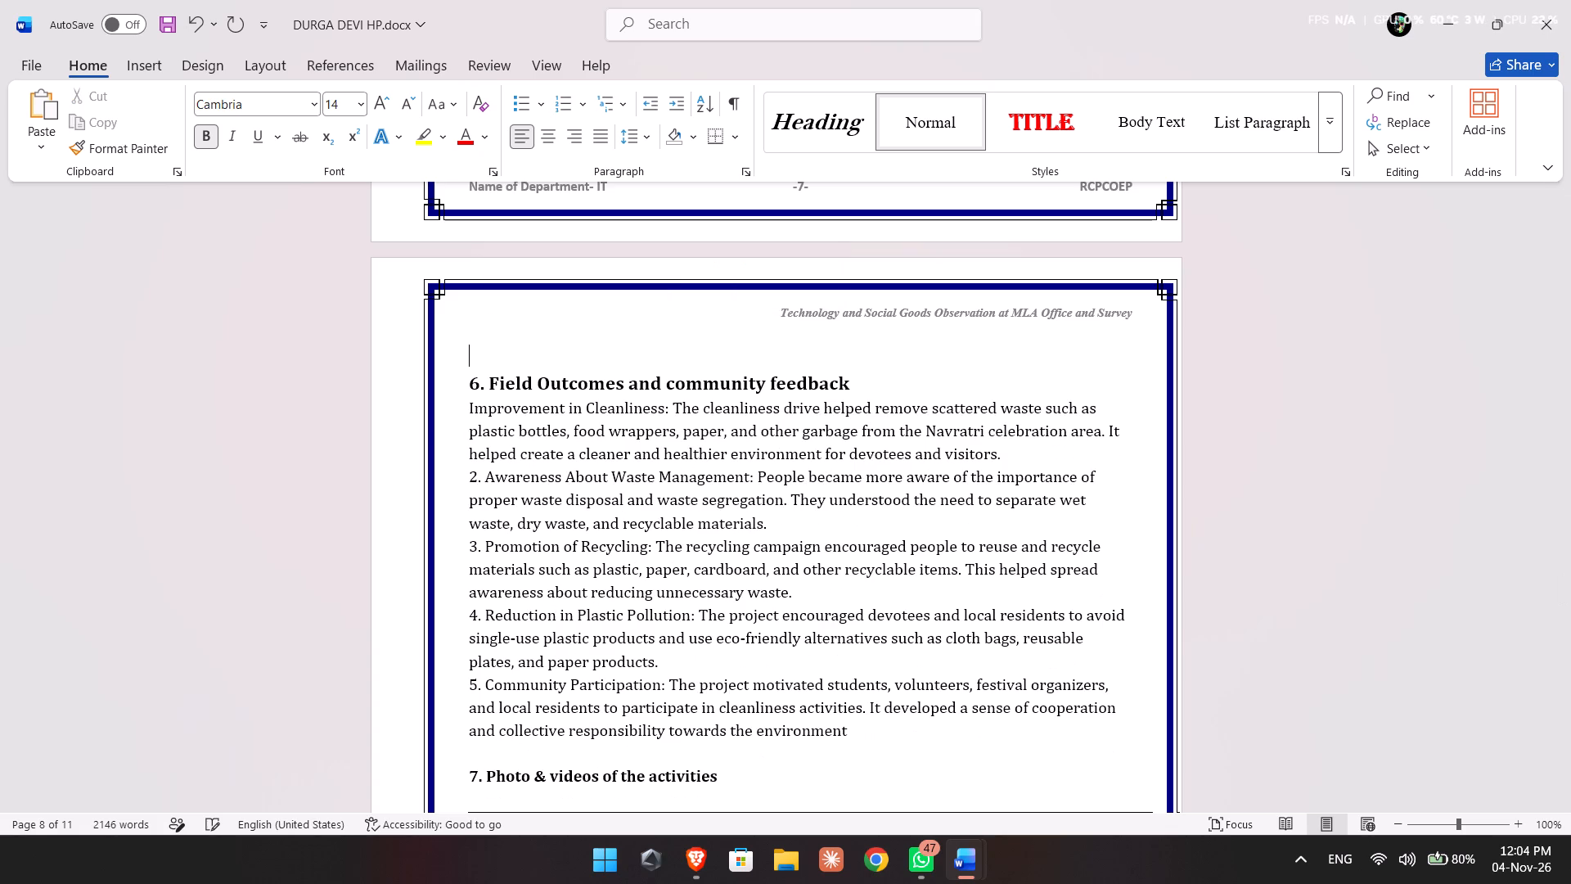
key(Down)
key(Up)
key(BackSpace)
drag(854, 394, 563, 379)
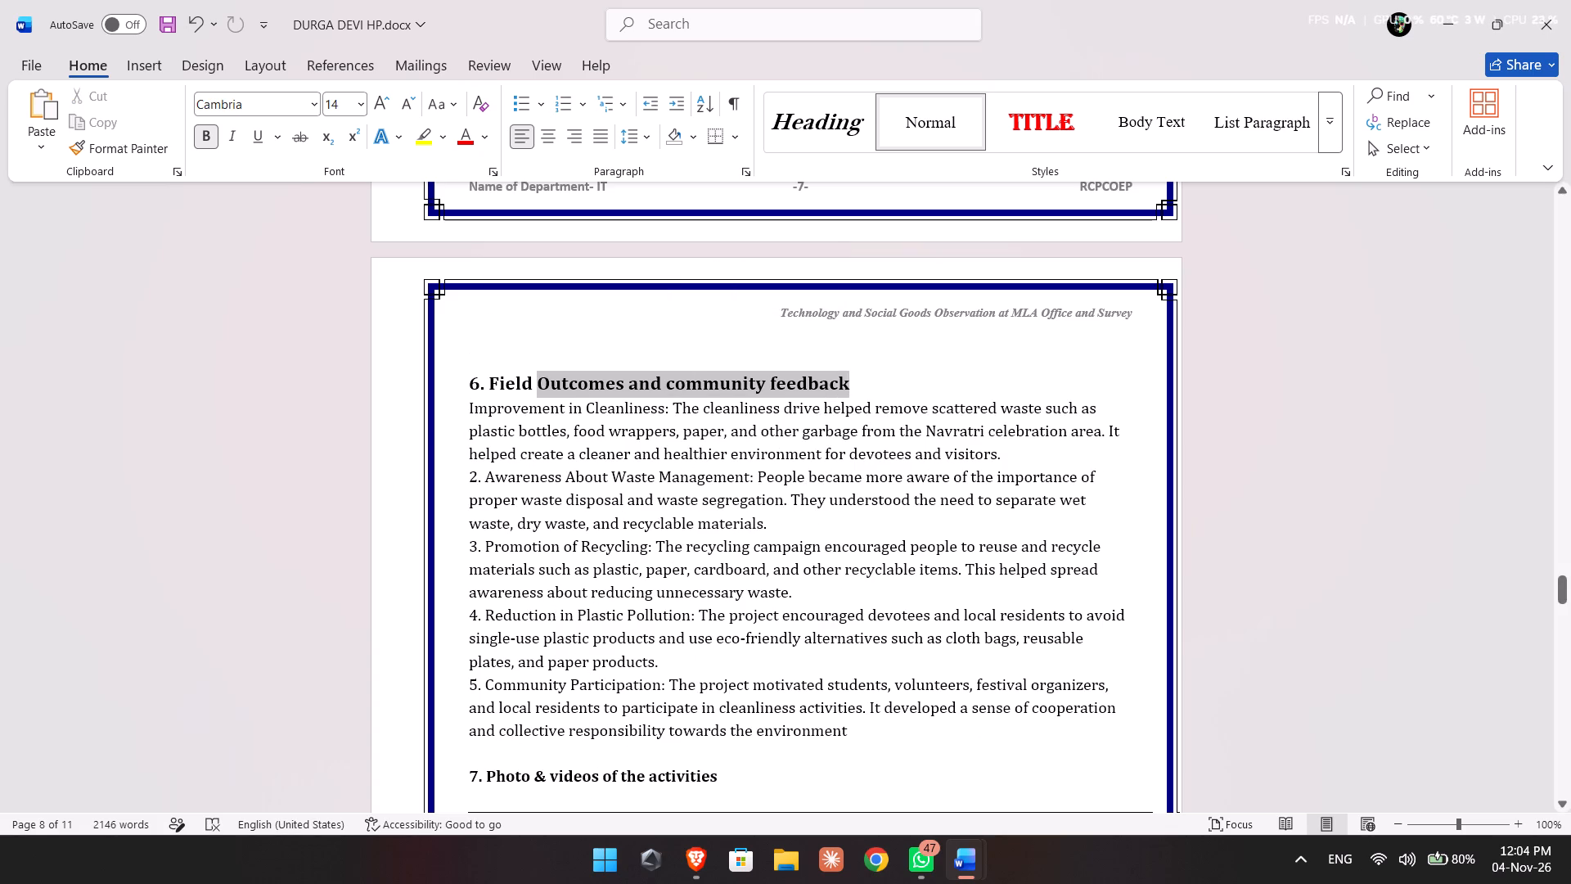
drag(563, 379, 468, 387)
click(448, 353)
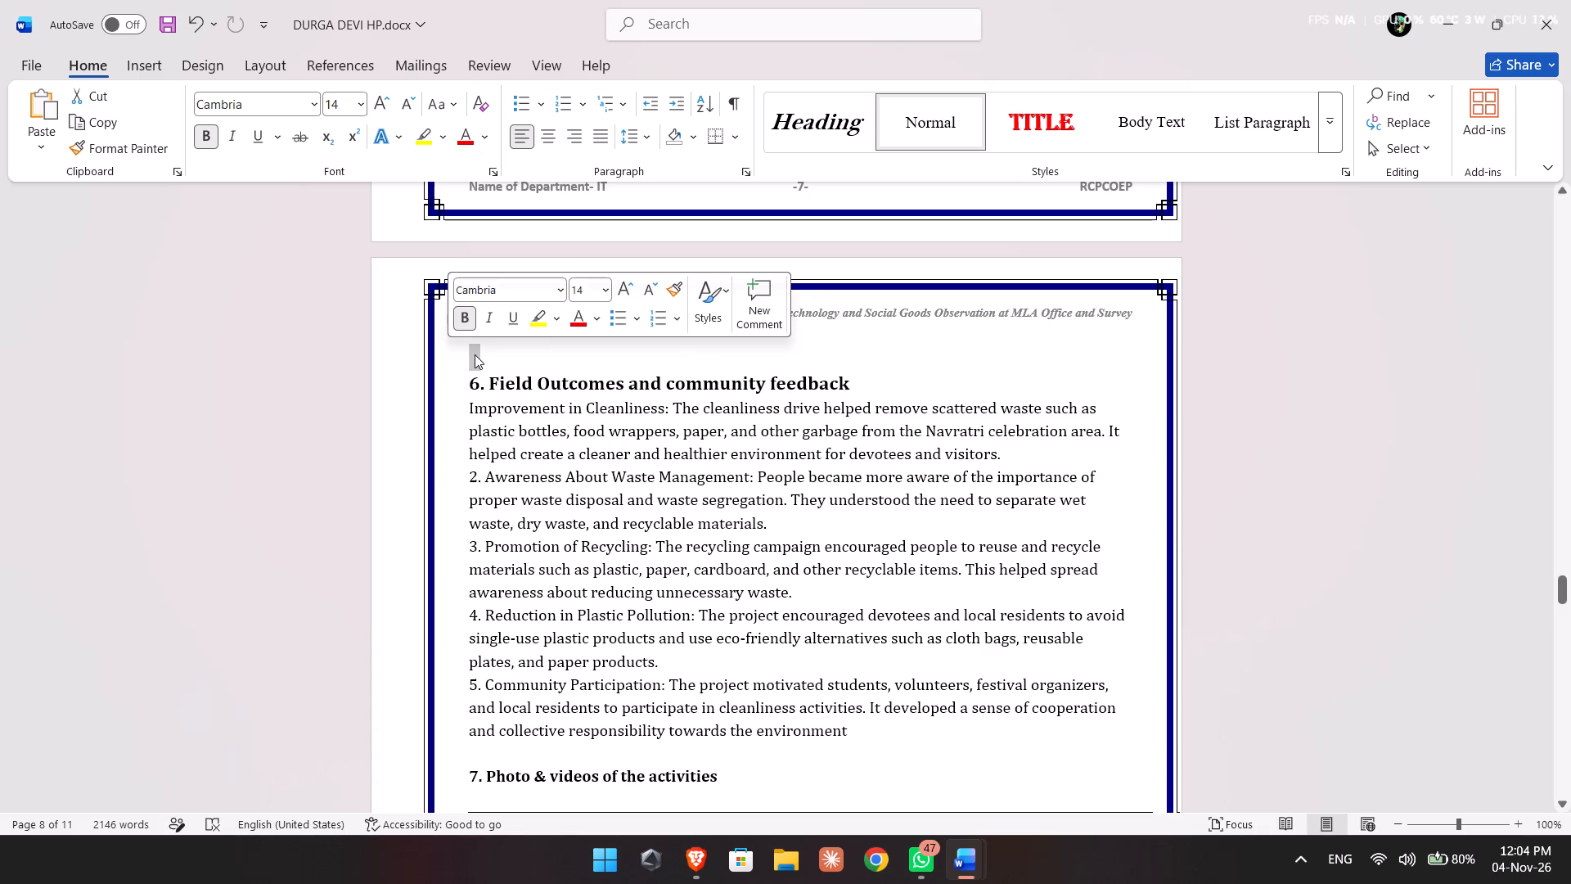
key(BackSpace)
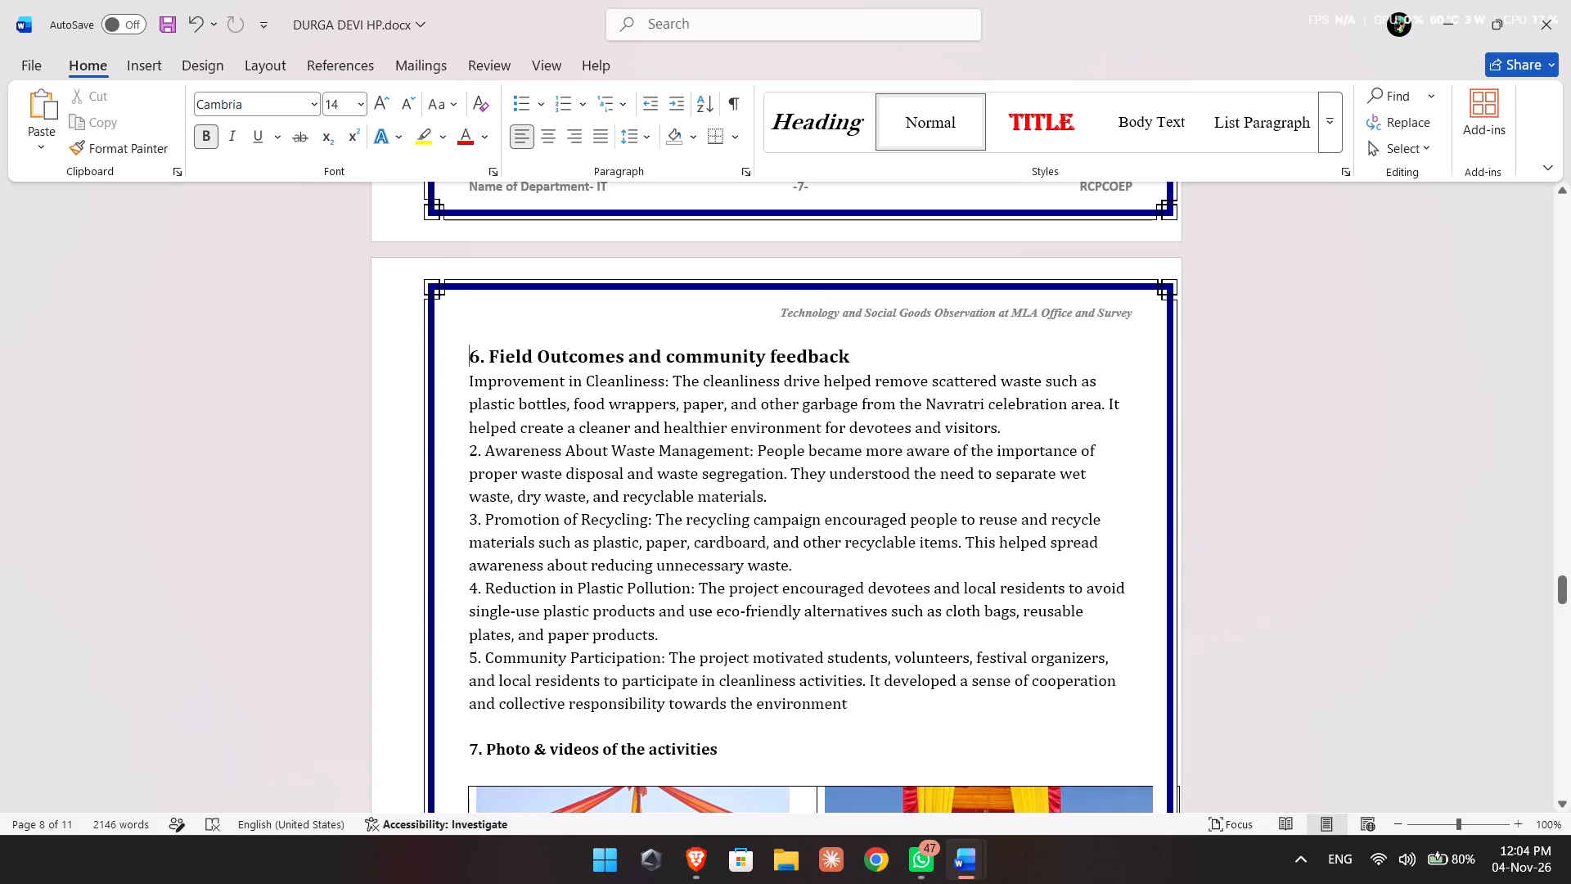
Set the "6. Field Outcomes and community feedback" heading to 16 pt.
drag(467, 350, 826, 354)
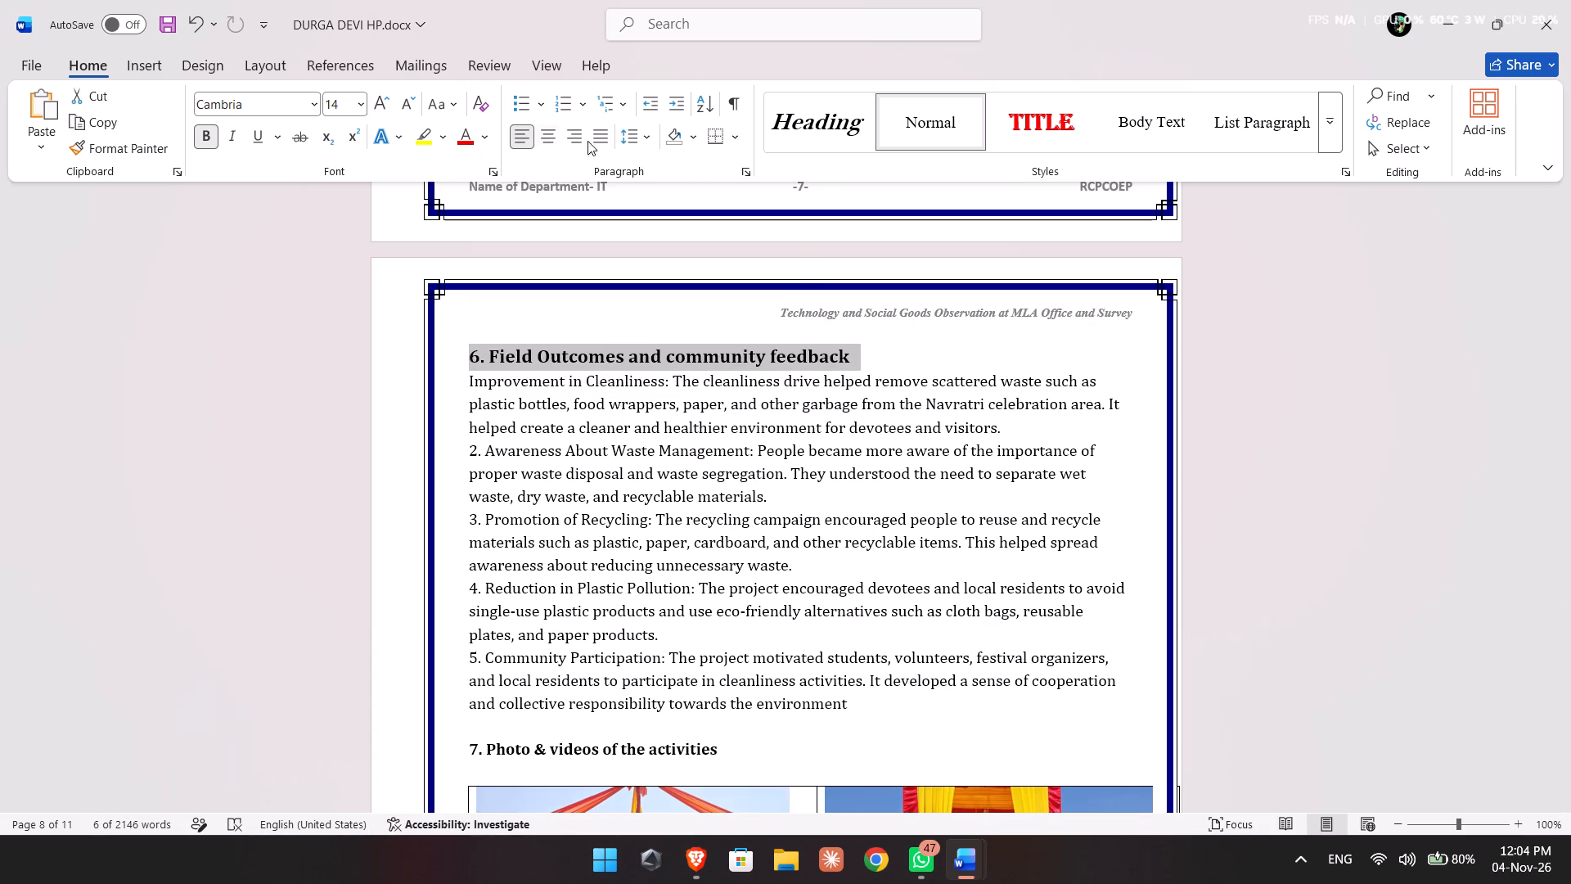
click(650, 139)
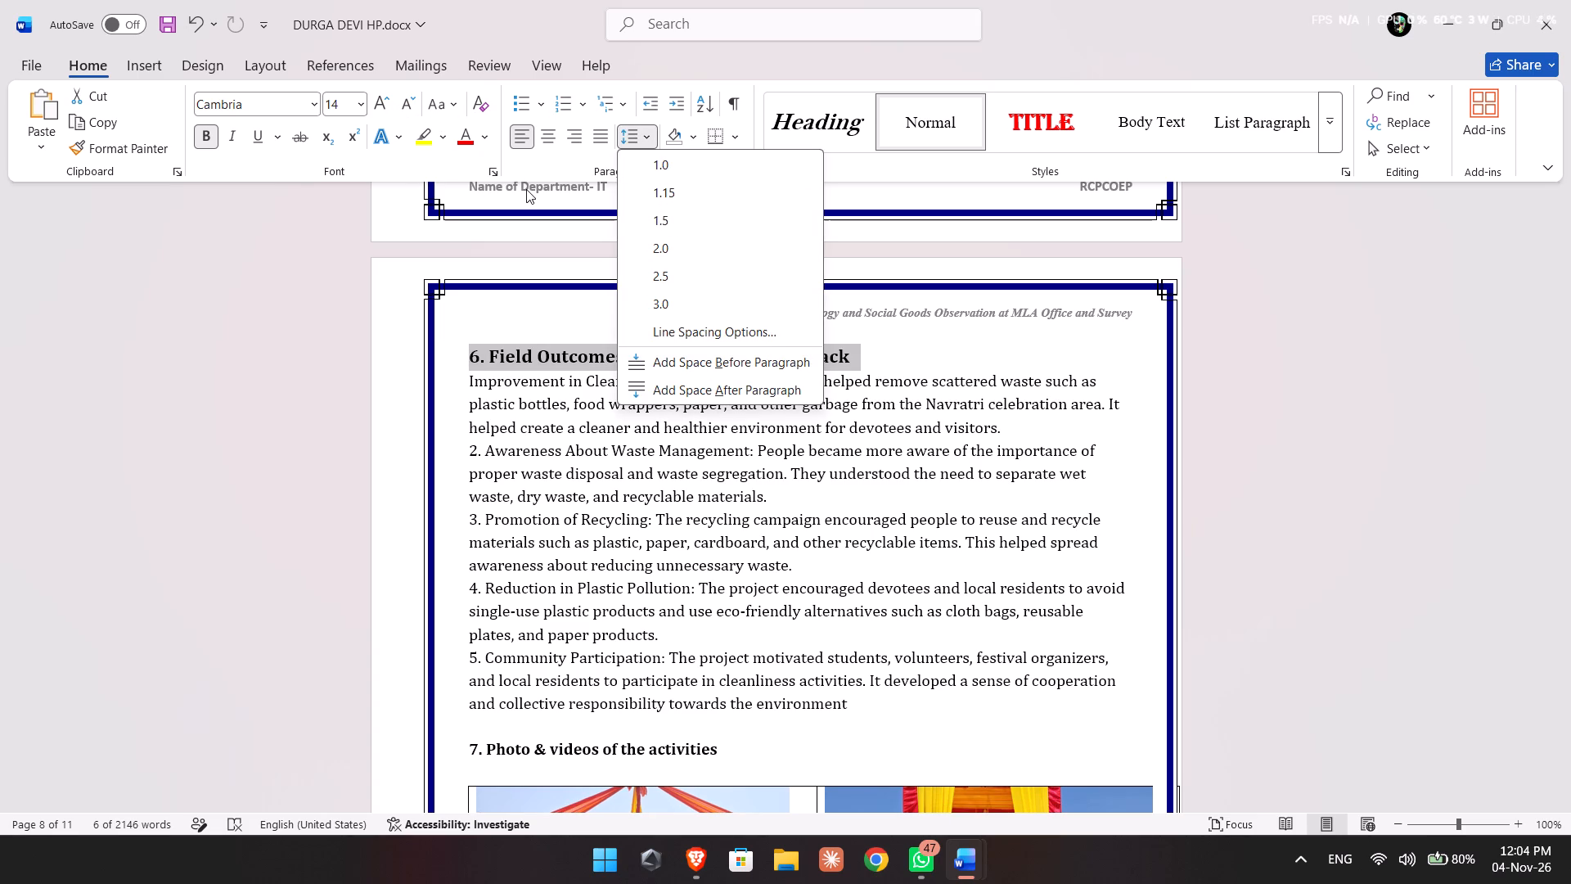
click(380, 105)
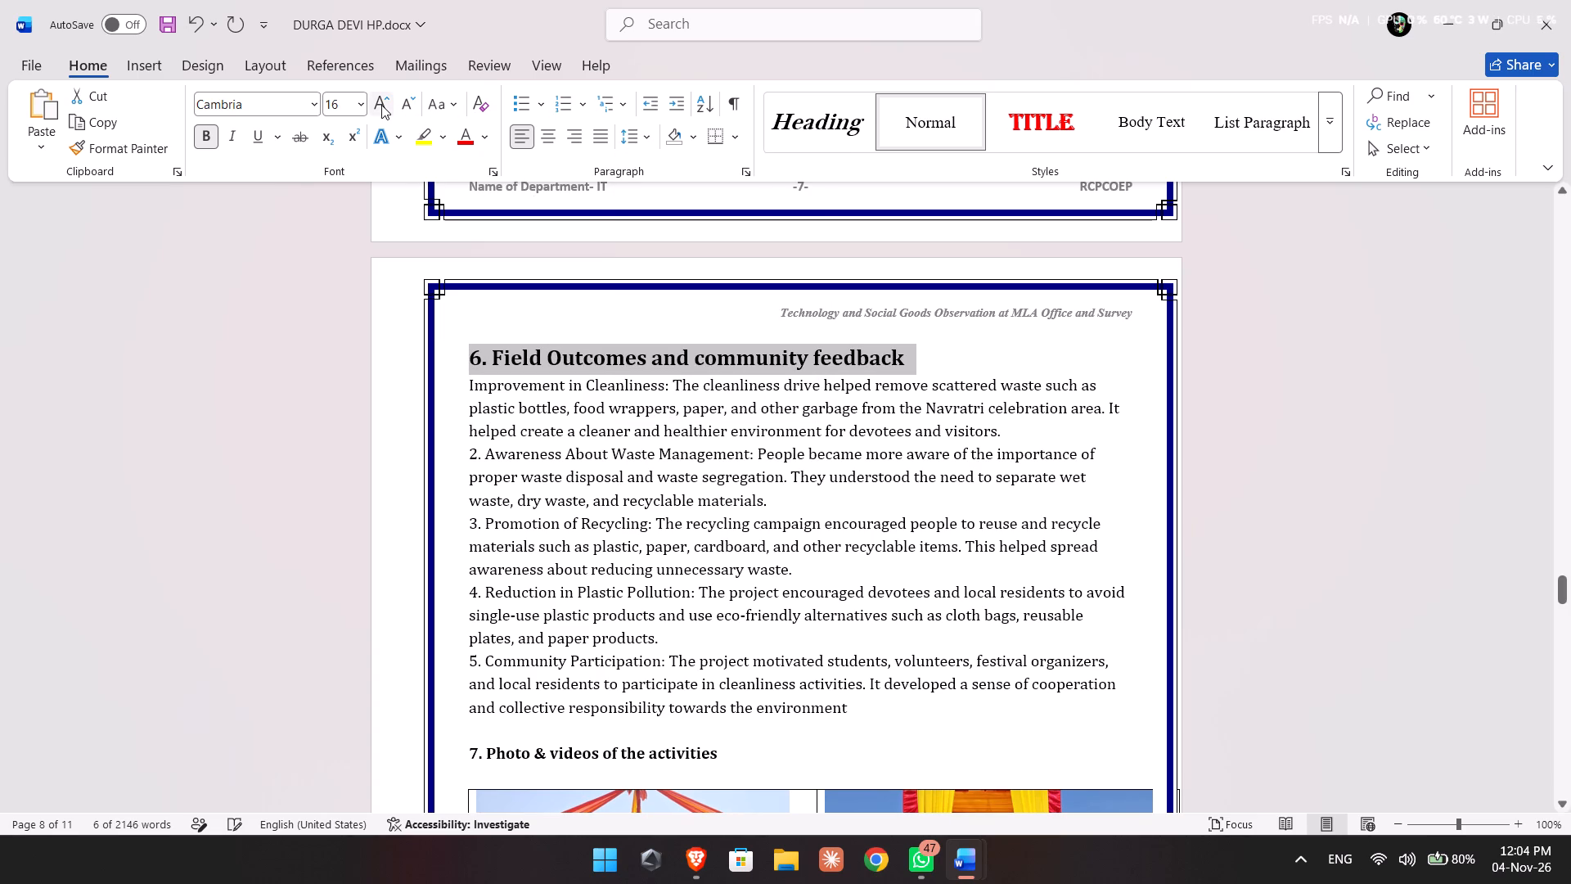
Format all section 6 body text, from Improvement in Cleanliness through Community Participation, with 12 pt size and 1.5 line spacing.
click(601, 411)
drag(470, 384, 844, 709)
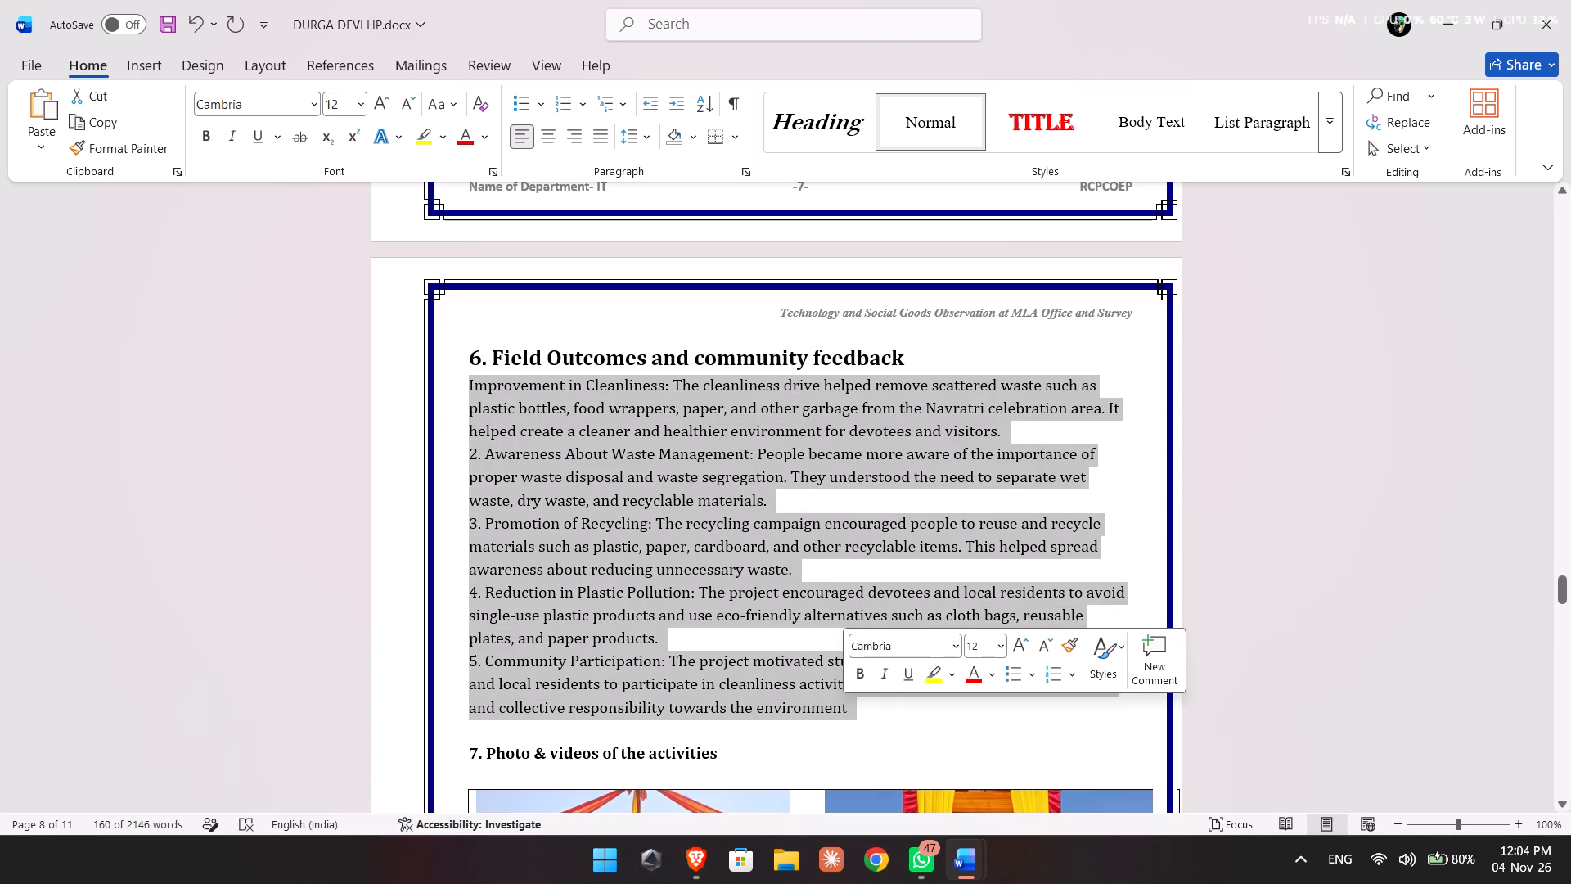
click(389, 108)
click(411, 106)
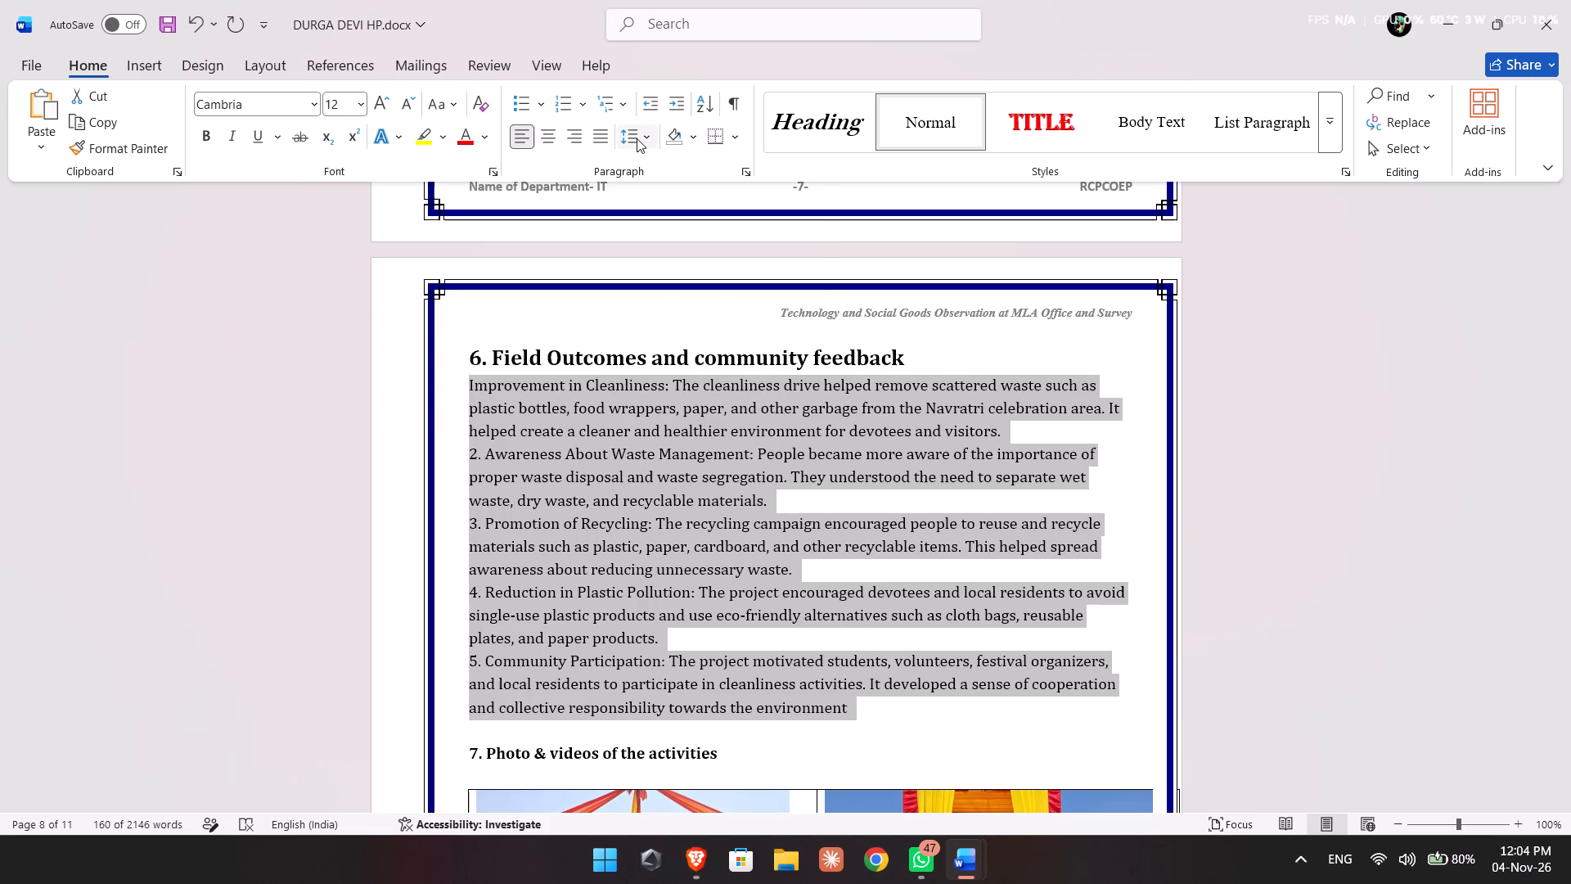
click(637, 138)
click(664, 214)
scroll(695, 377, down, 1)
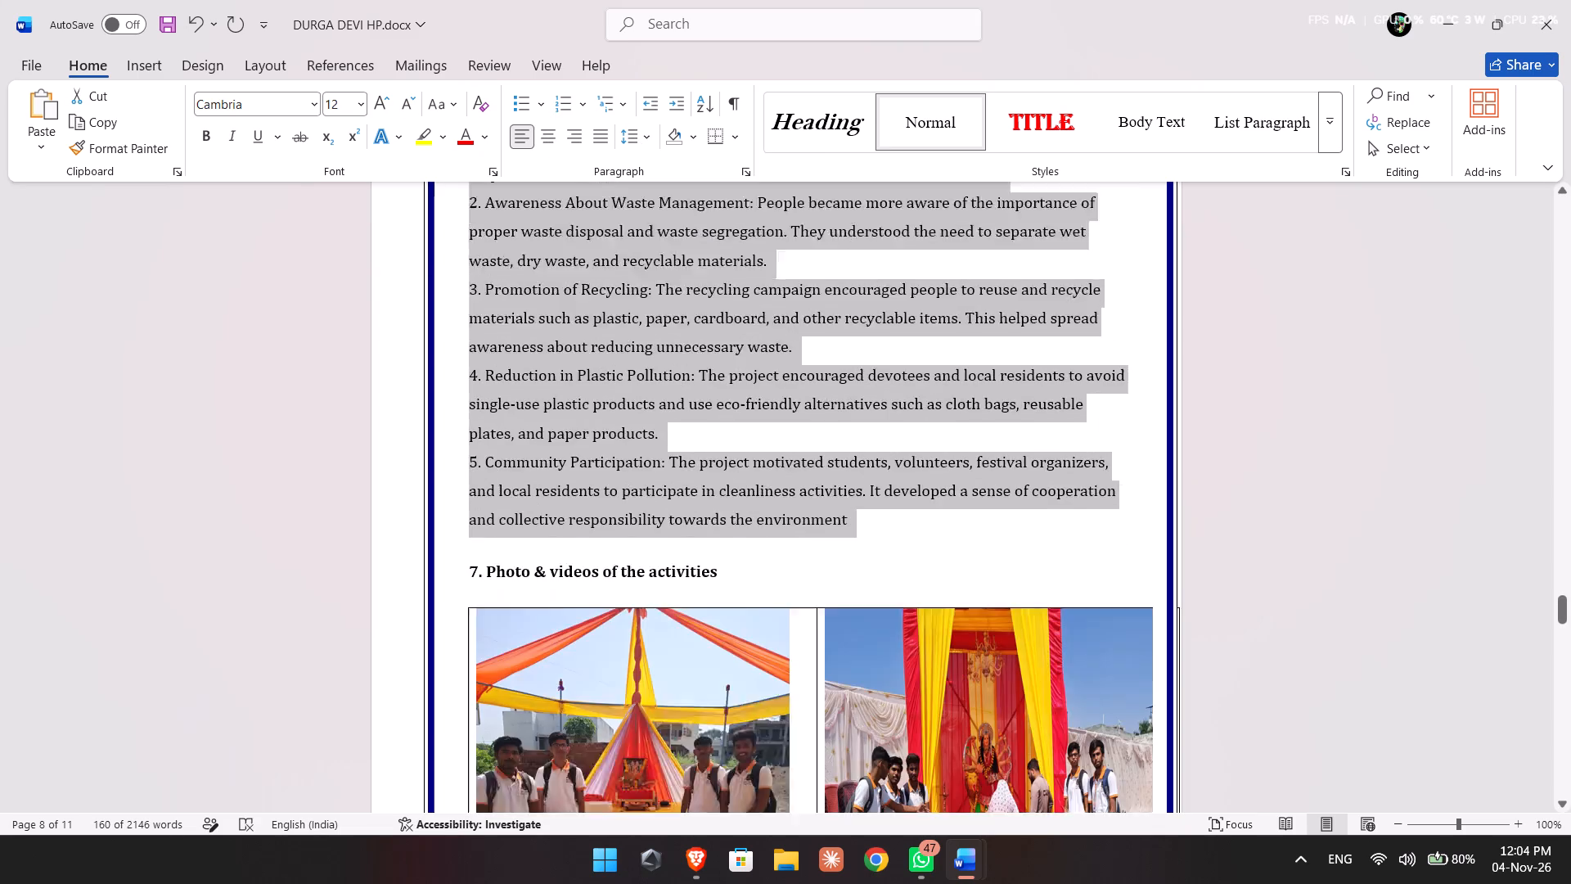
Insert a blank line before each of the five outcome paragraphs in section 6, including one below the heading.
scroll(695, 377, down, 2)
scroll(695, 377, up, 2)
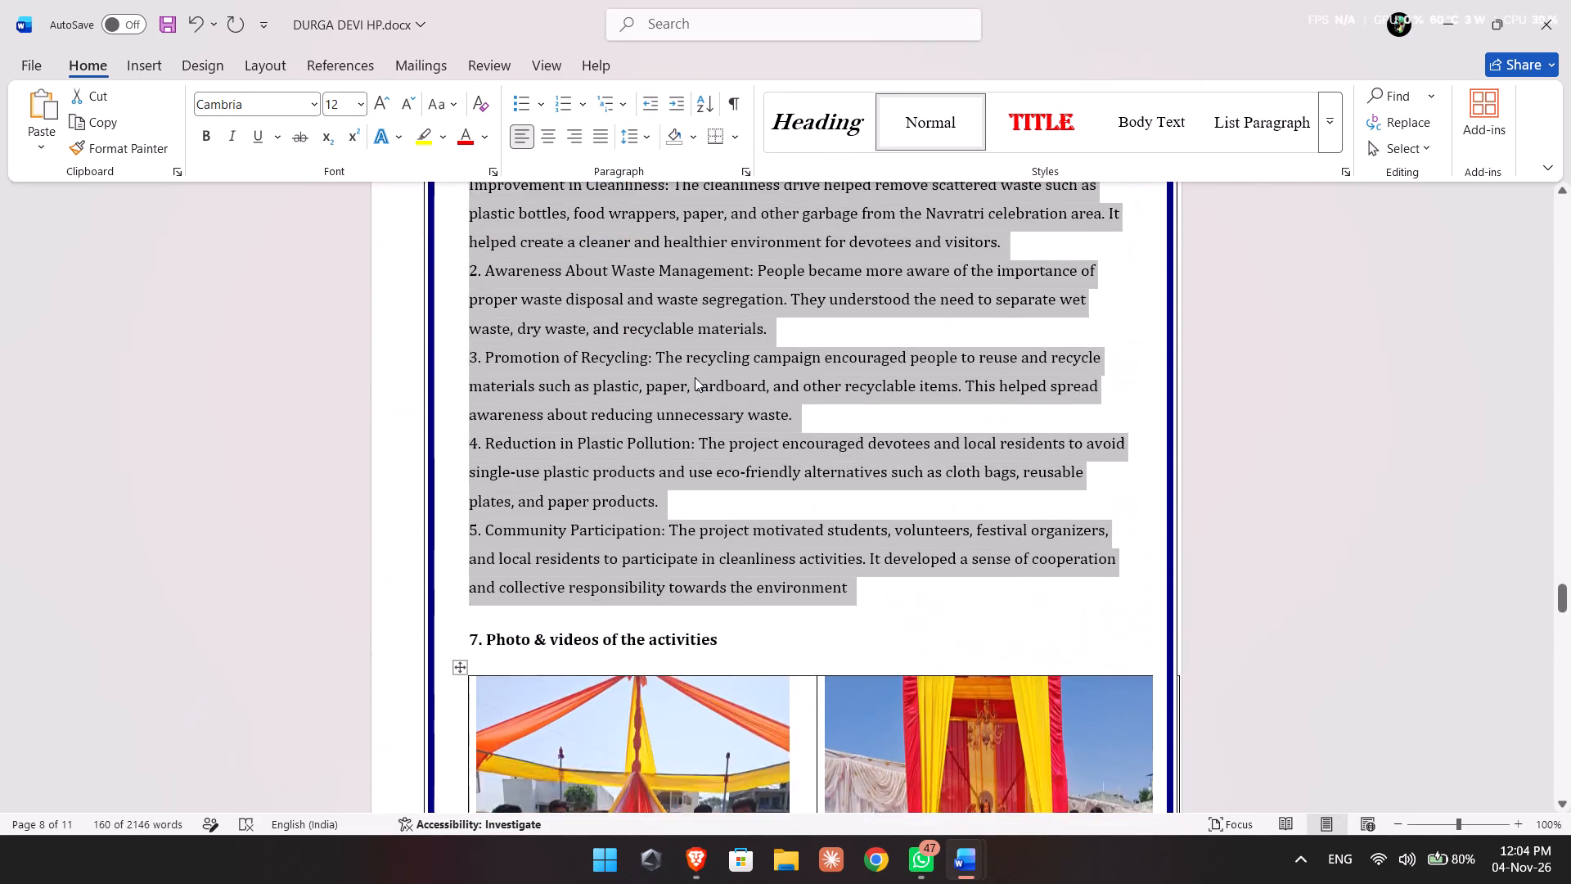
scroll(695, 377, up, 1)
right_click(695, 377)
click(486, 311)
click(486, 268)
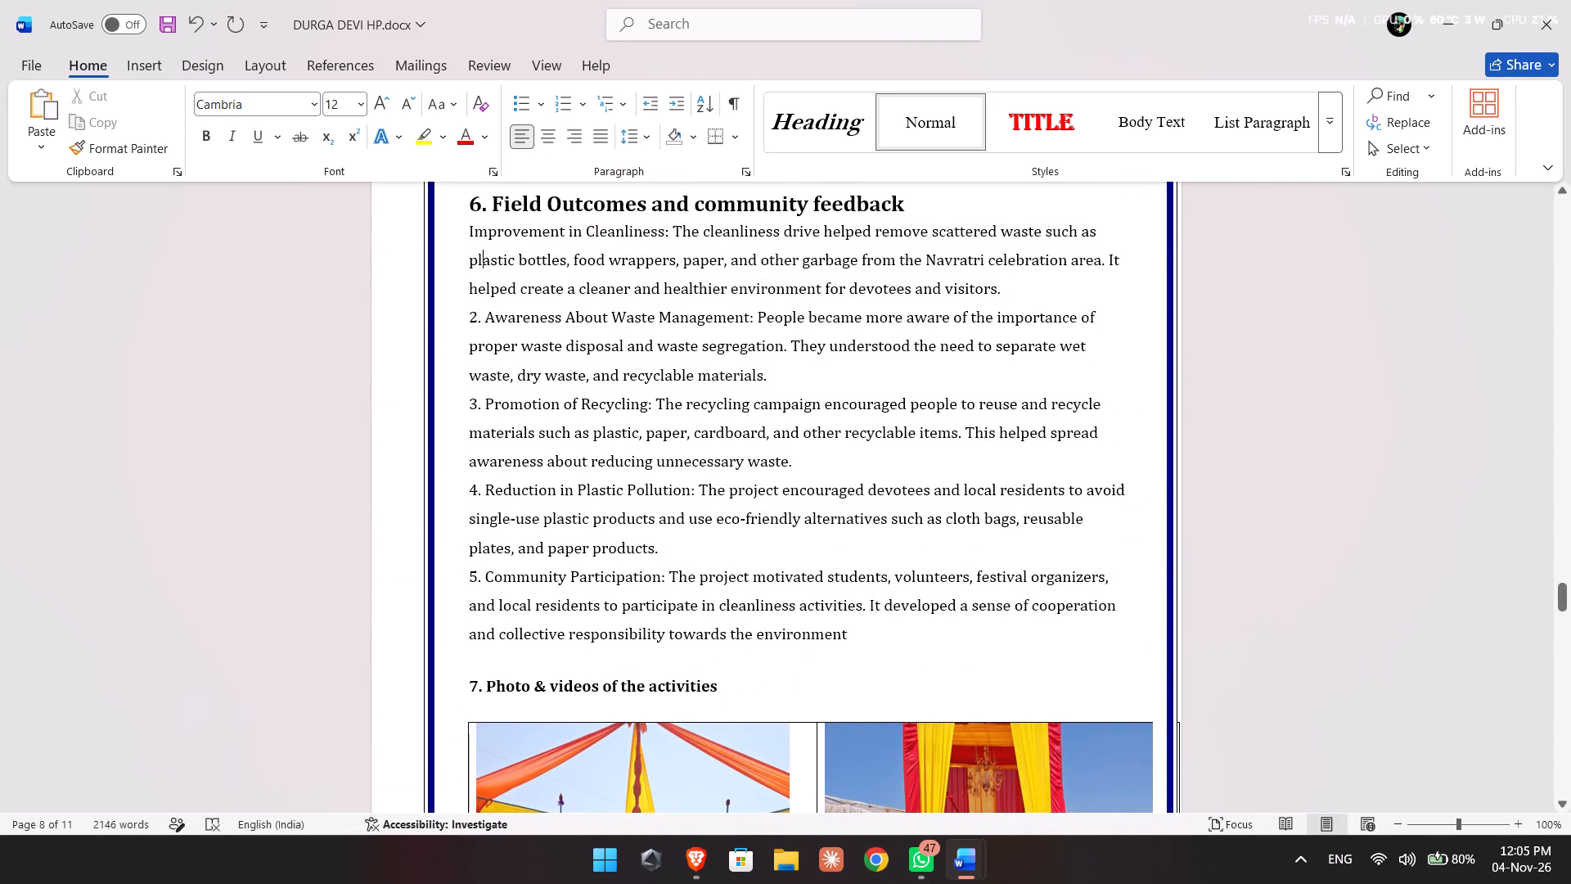
click(470, 230)
key(Return)
key(Down)
key(Down)
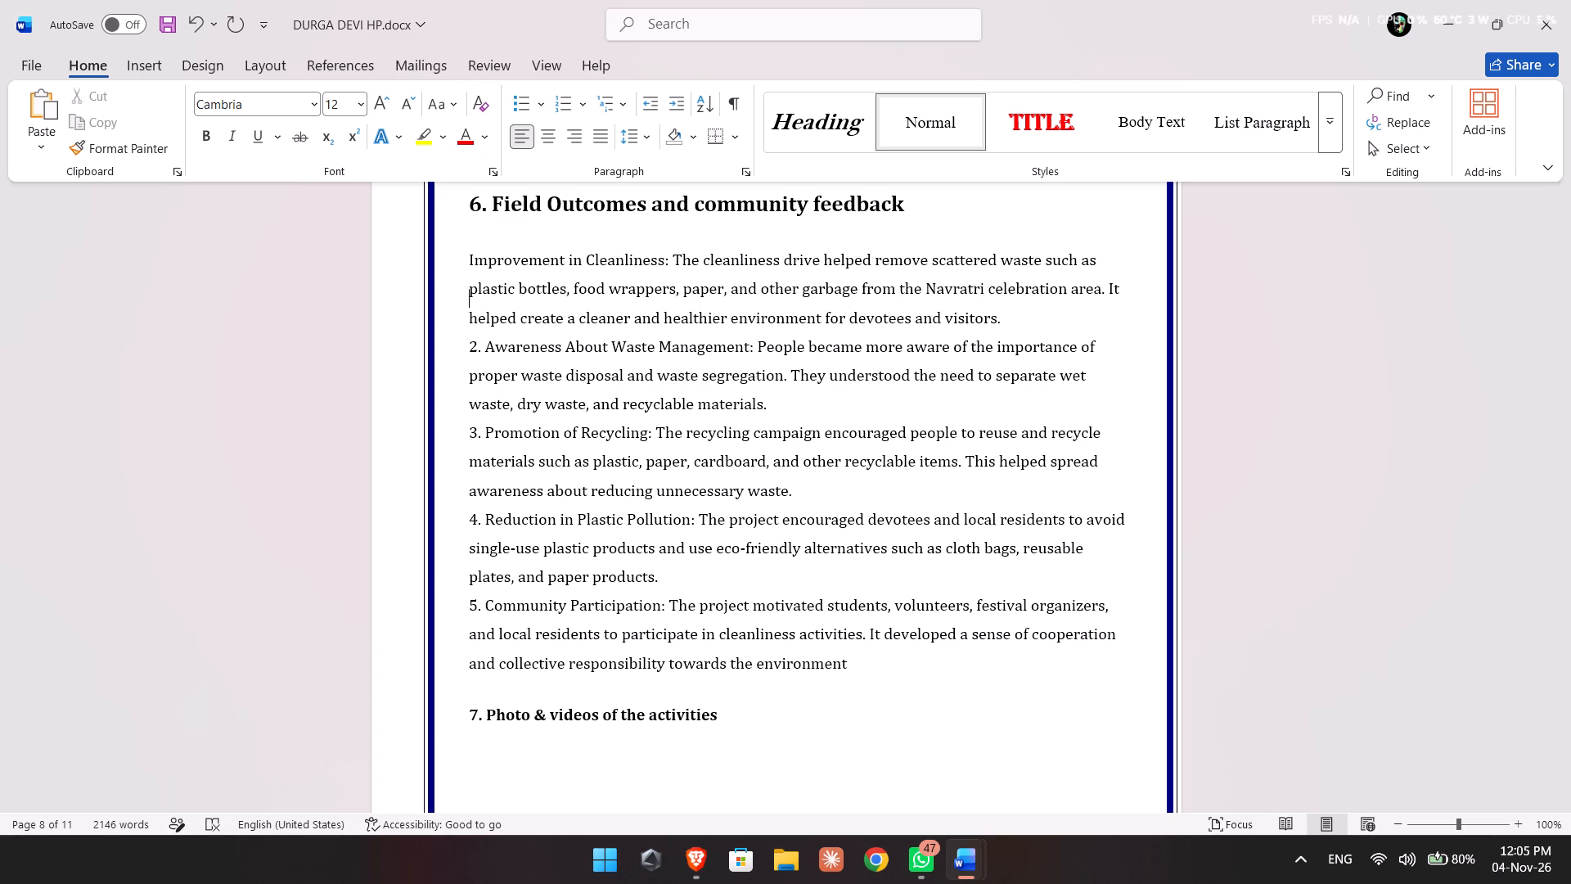
key(Down)
key(Down)
key(Up)
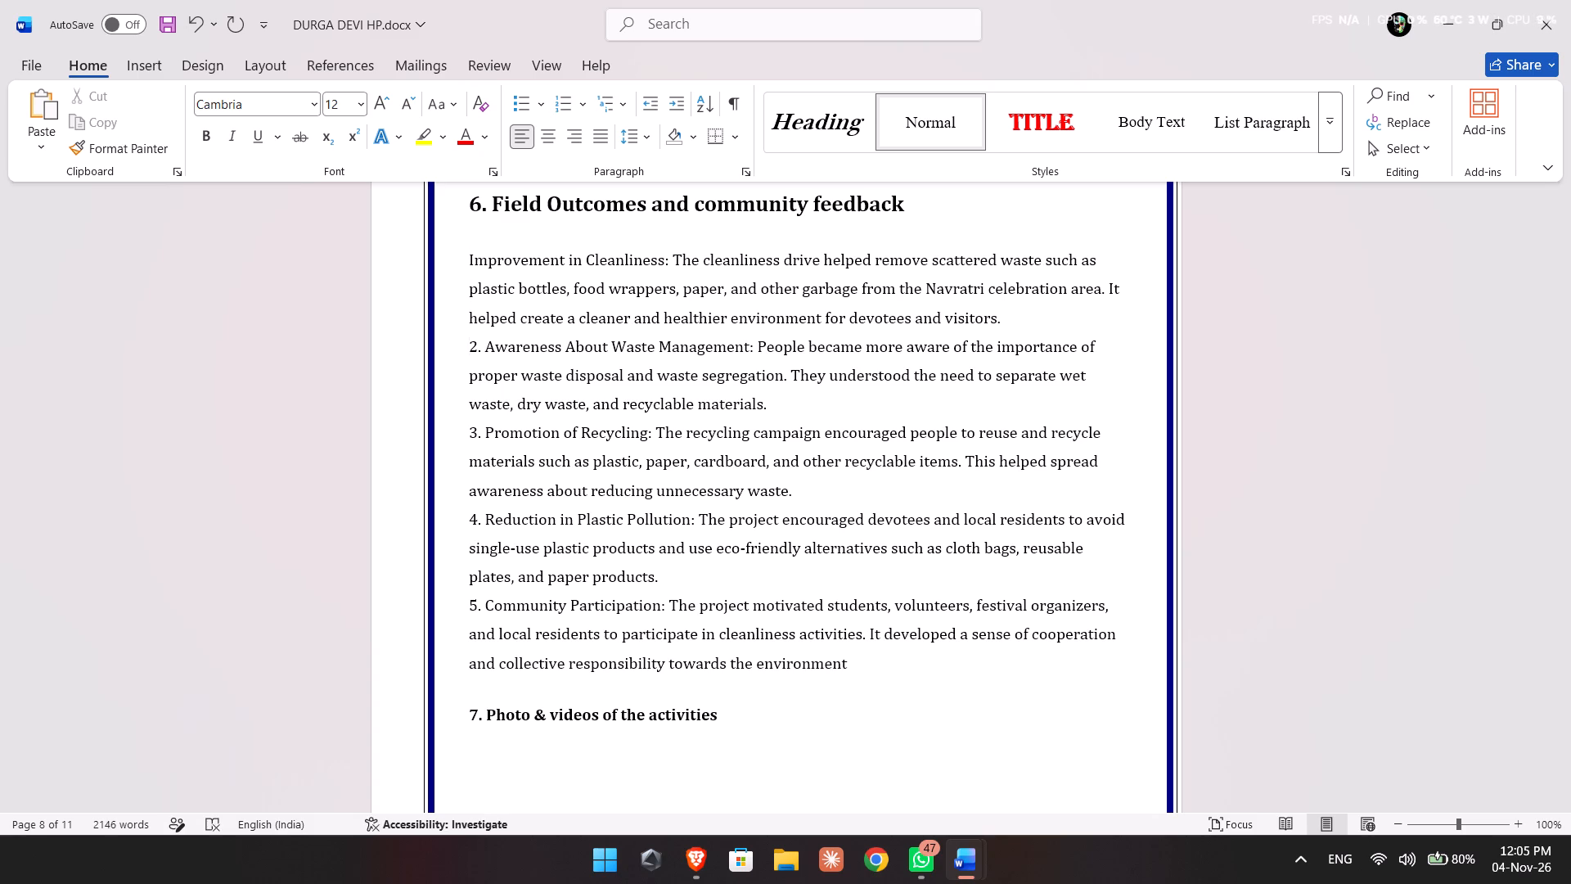
key(Return)
key(Down)
key(Down)
key(Down)
key(Return)
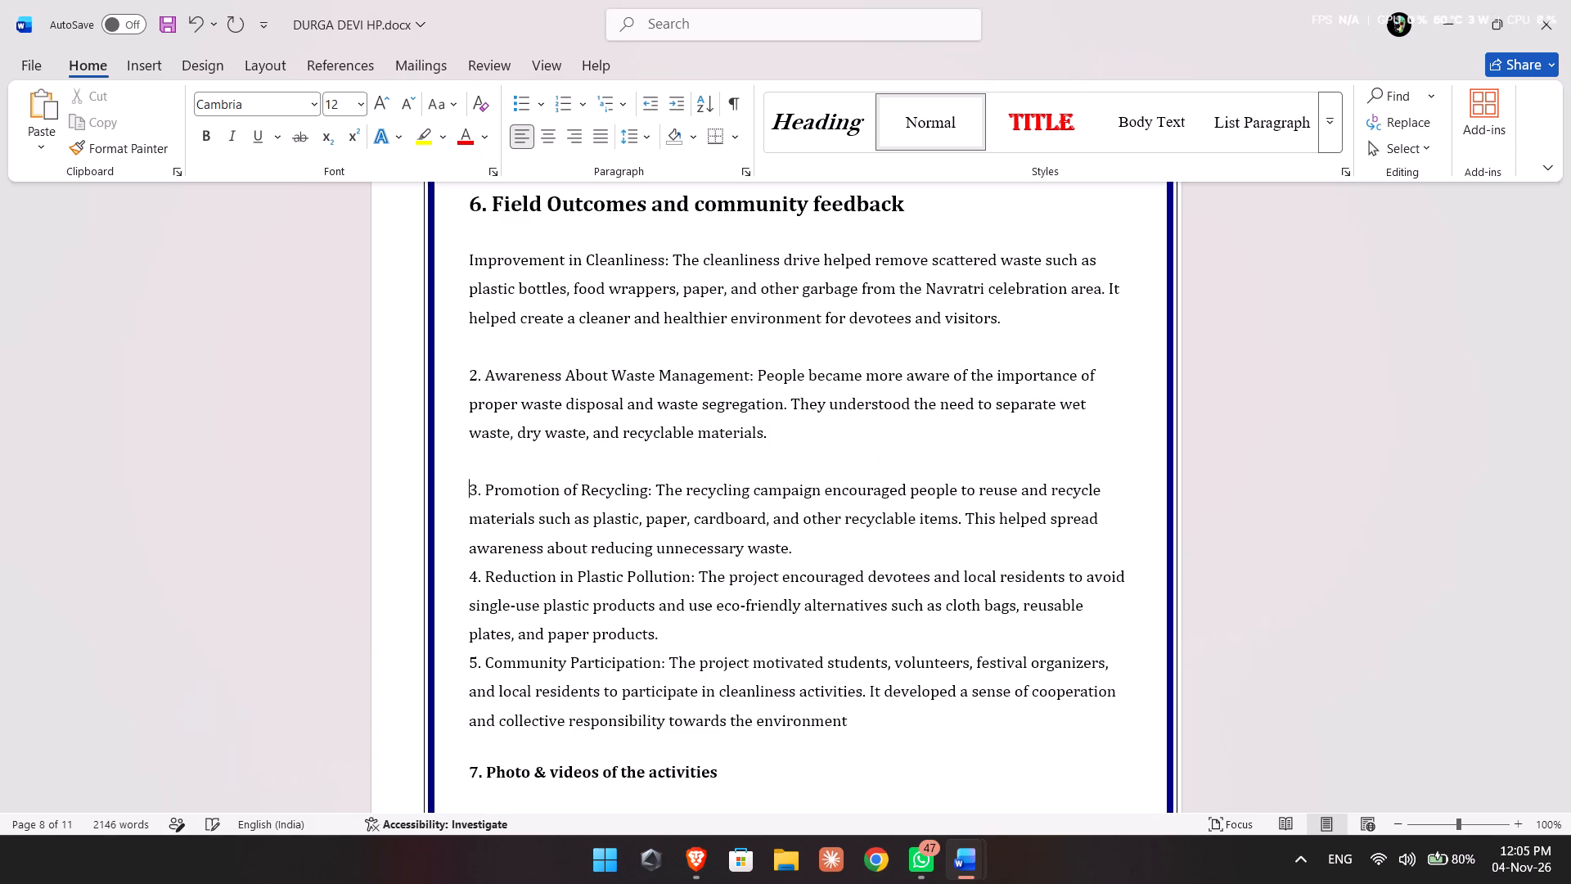
key(Down)
key(Down)
key(Down)
key(Return)
key(Down)
key(Down)
key(Down)
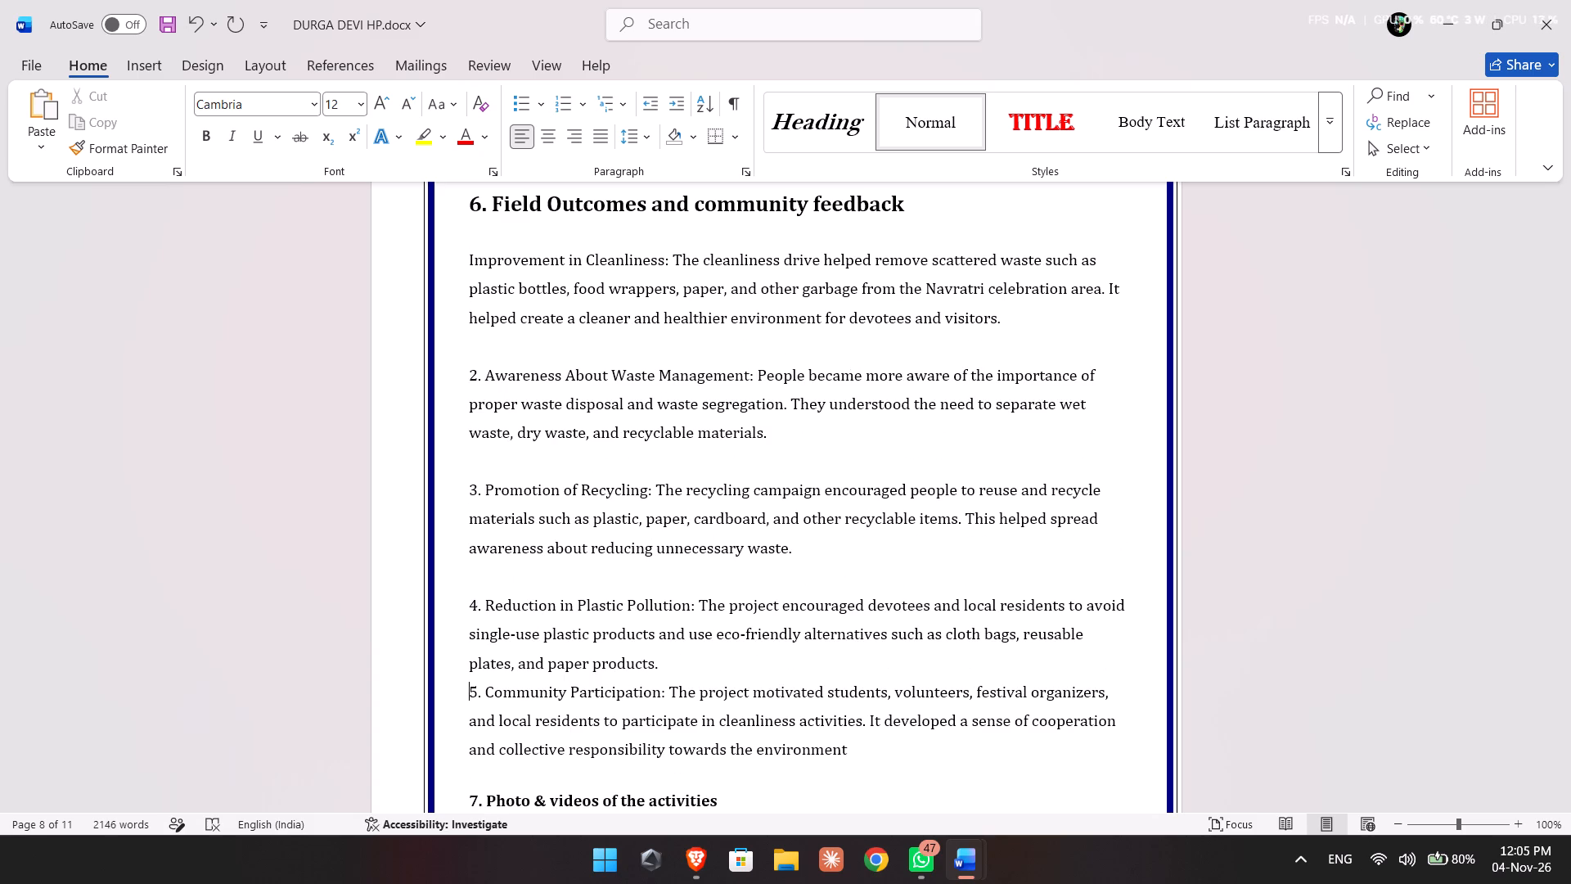
key(Return)
Add the number "1." in front of the "Improvement in Cleanliness" paragraph in section 6.
scroll(470, 232, down, 3)
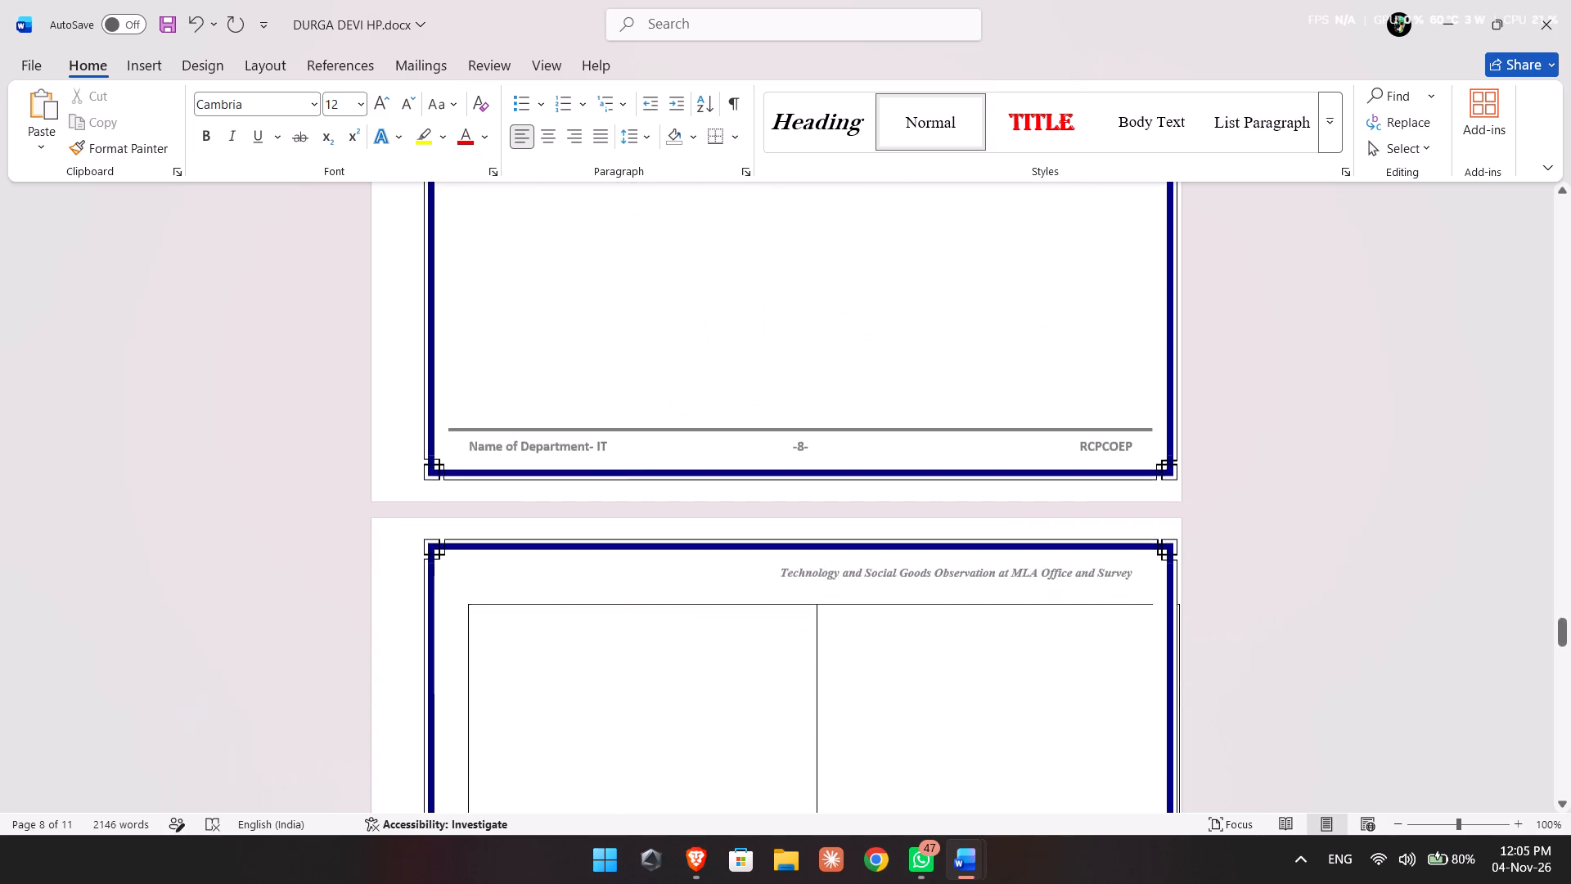
scroll(470, 232, up, 3)
scroll(470, 232, down, 1)
scroll(470, 232, up, 1)
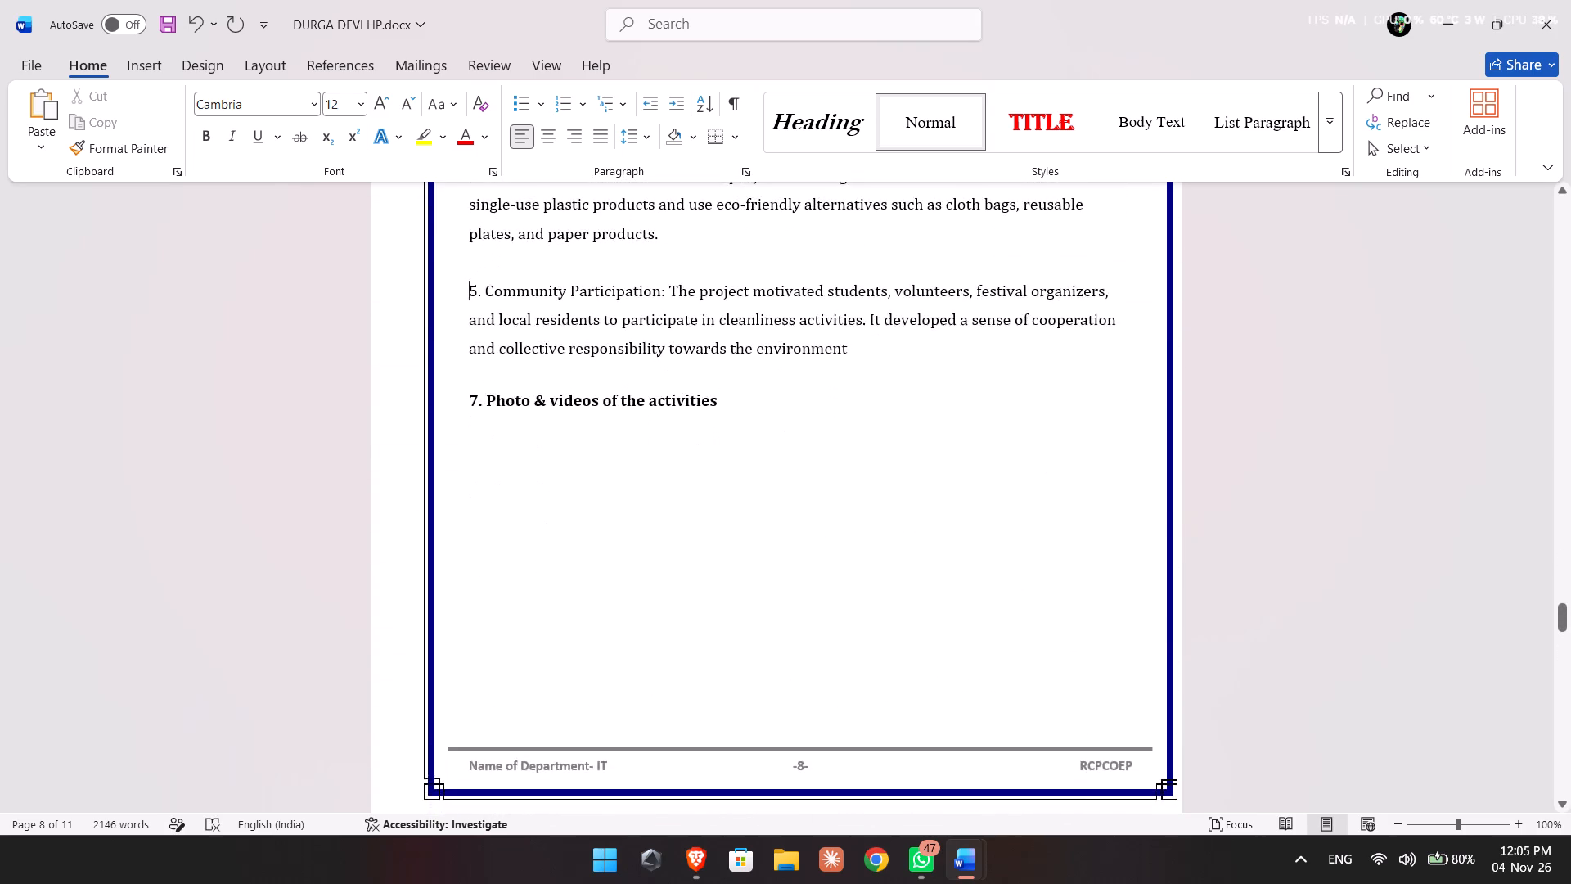
scroll(470, 232, up, 2)
scroll(182, 125, up, 1)
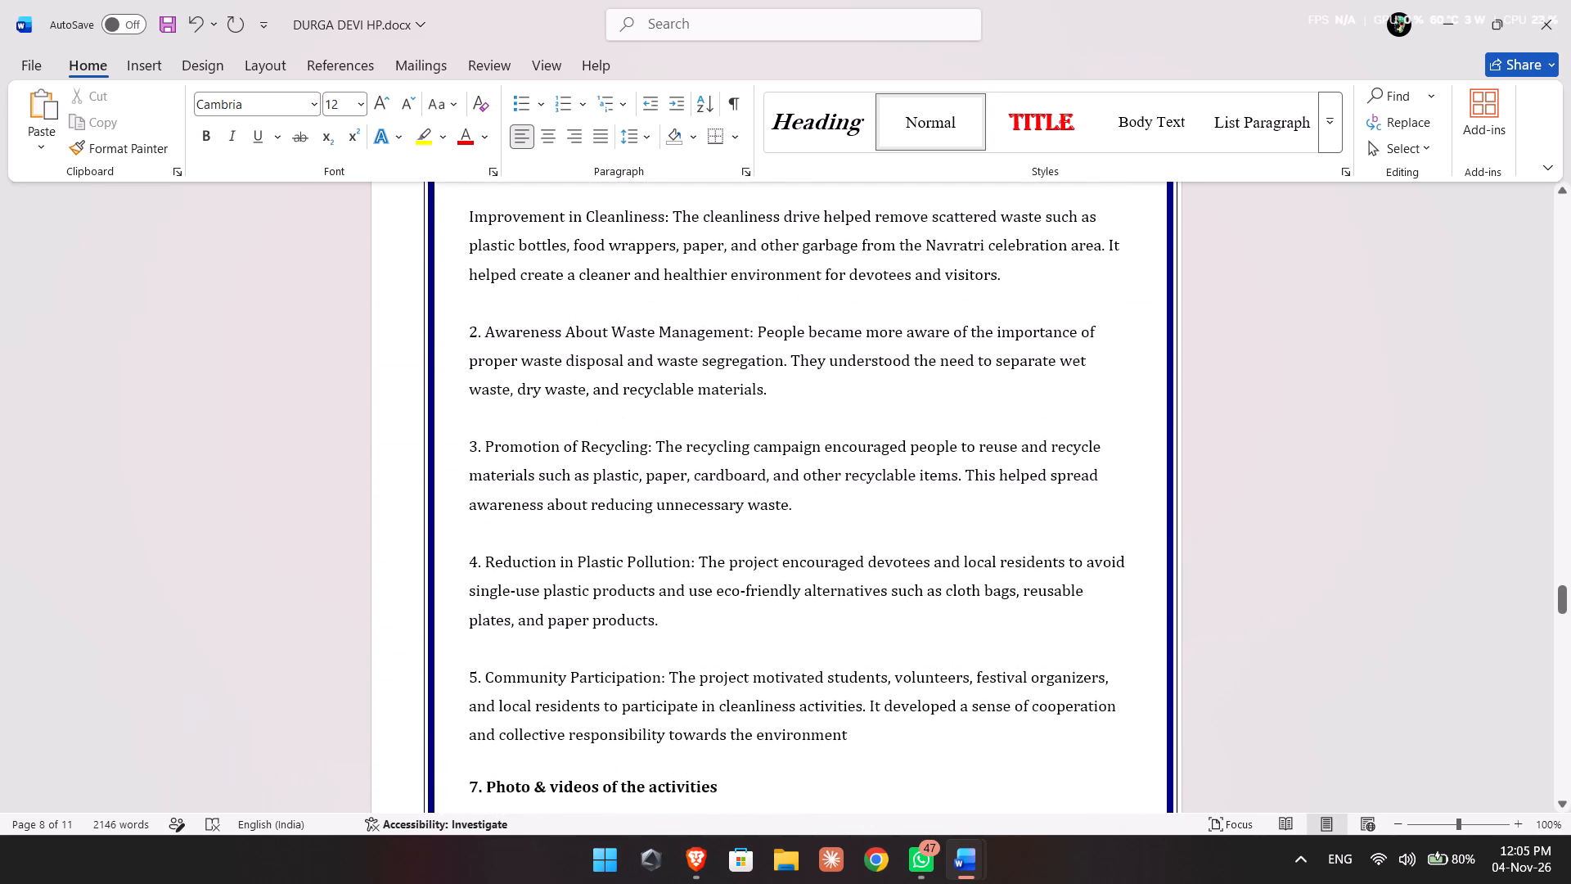
scroll(403, 299, up, 1)
click(461, 404)
text(1.)
Insert blank lines before the "7. Photo & videos of the activities" heading so it starts on the page after section 6.
key(Down)
key(Up)
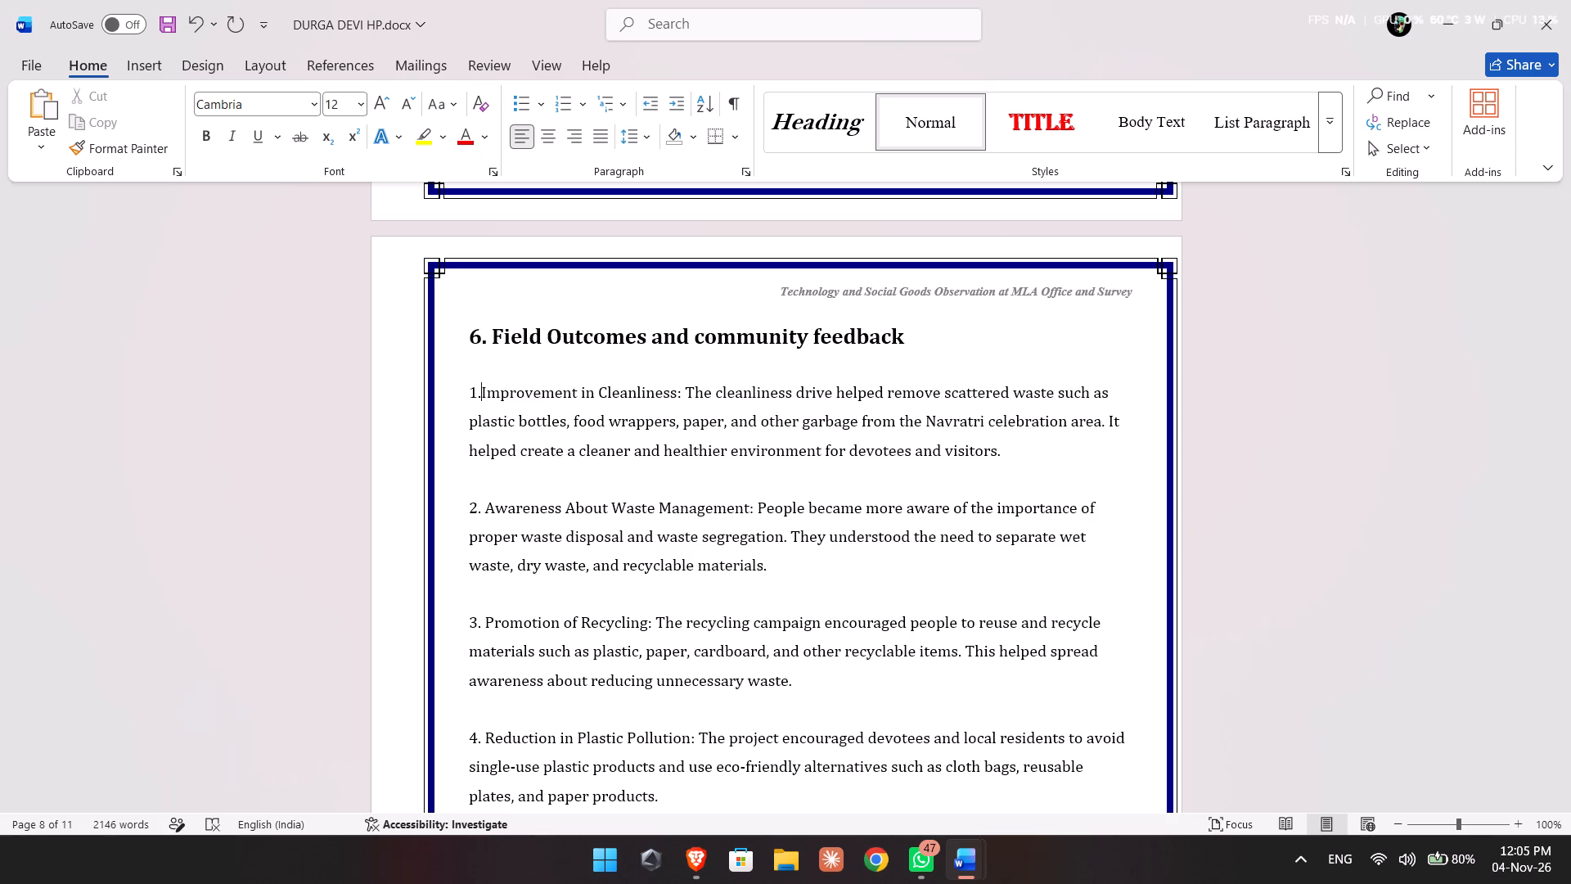
key(Down)
key(Down)
key(Down)
key(Down)
key(Down)
key(Down)
key(Down)
key(Down)
key(Down)
key(Down)
key(Down)
key(Down)
key(Down)
key(Down)
key(Down)
key(Down)
key(Down)
key(Down)
key(Down)
key(Down)
key(Down)
key(Down)
key(Down)
key(Up)
key(Up)
key(Up)
key(Up)
key(Up)
key(Up)
key(Up)
key(Up)
key(Up)
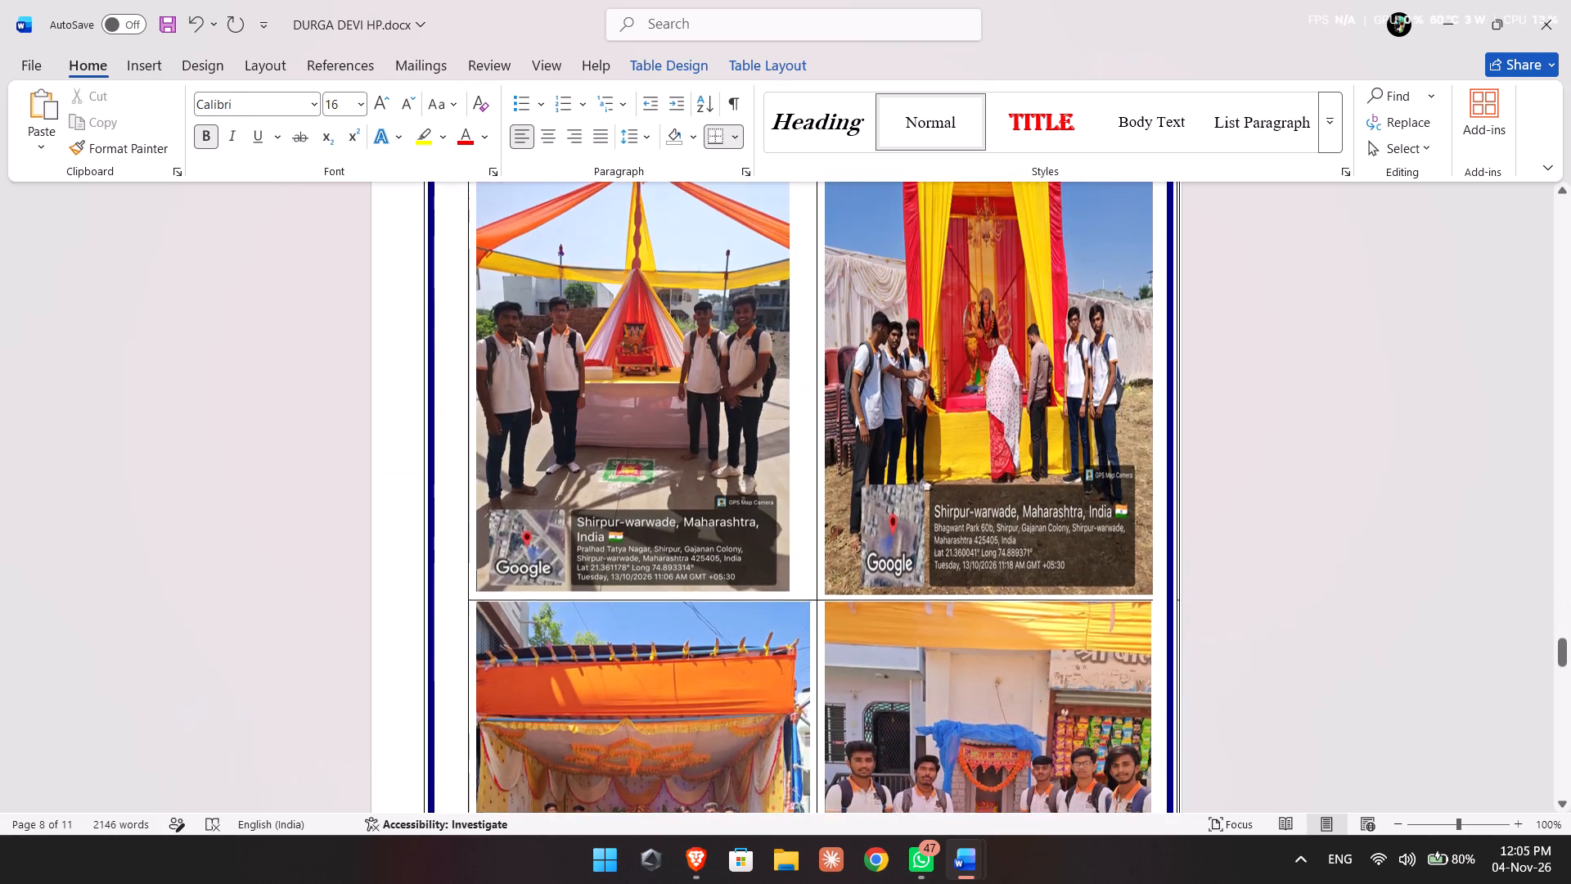
key(Up)
key(Down)
key(Up)
key(Down)
key(Down)
key(Down)
key(Down)
key(Down)
key(Down)
key(Down)
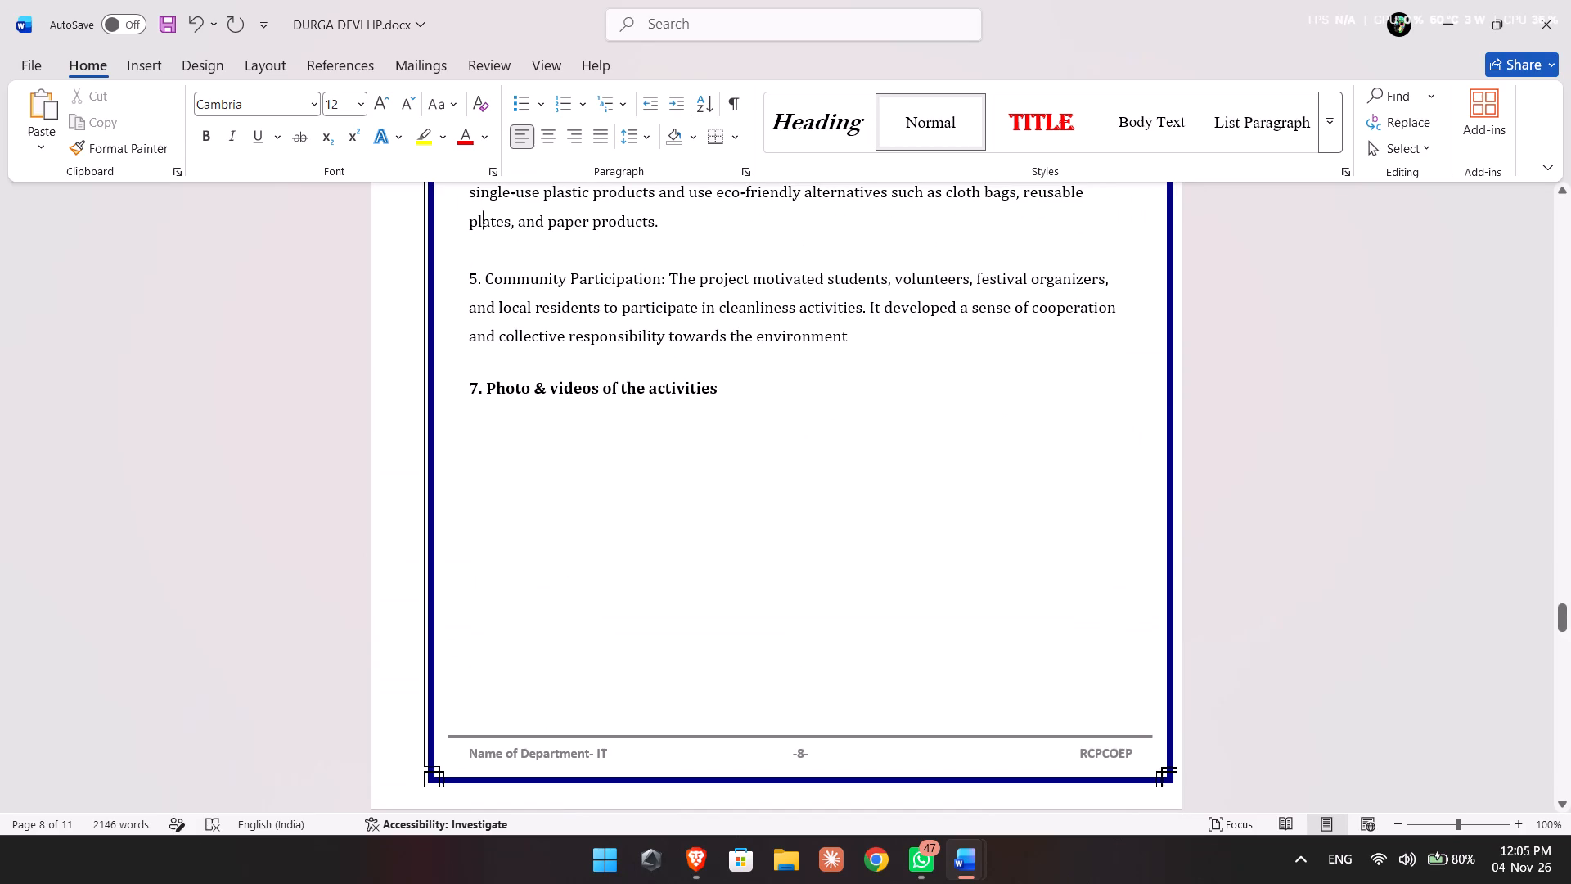
key(Down)
key(Left)
key(Left)
key(Left)
key(Left)
key(Left)
key(Left)
key(Left)
key(Left)
key(Left)
key(Left)
key(Left)
key(Left)
key(Left)
key(Left)
key(Left)
key(Left)
key(Left)
key(Left)
key(Left)
key(Left)
key(Left)
key(Left)
key(Left)
key(Left)
key(Left)
key(Left)
key(Left)
key(Left)
key(Left)
key(Left)
key(Left)
key(Left)
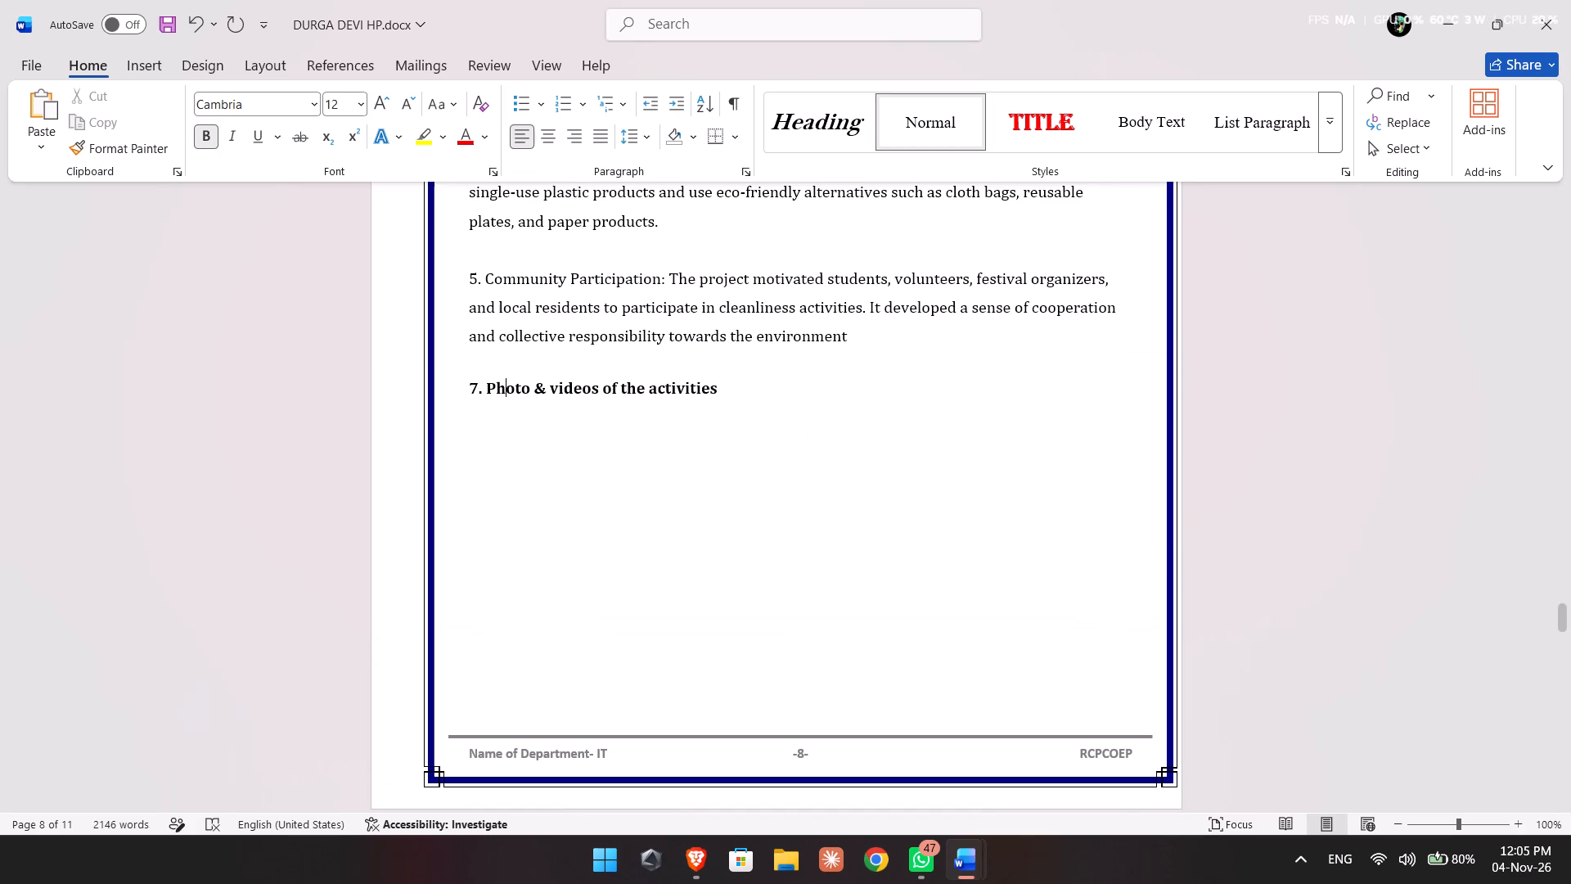
key(Left)
key(Left)
key(Left)
key(Left)
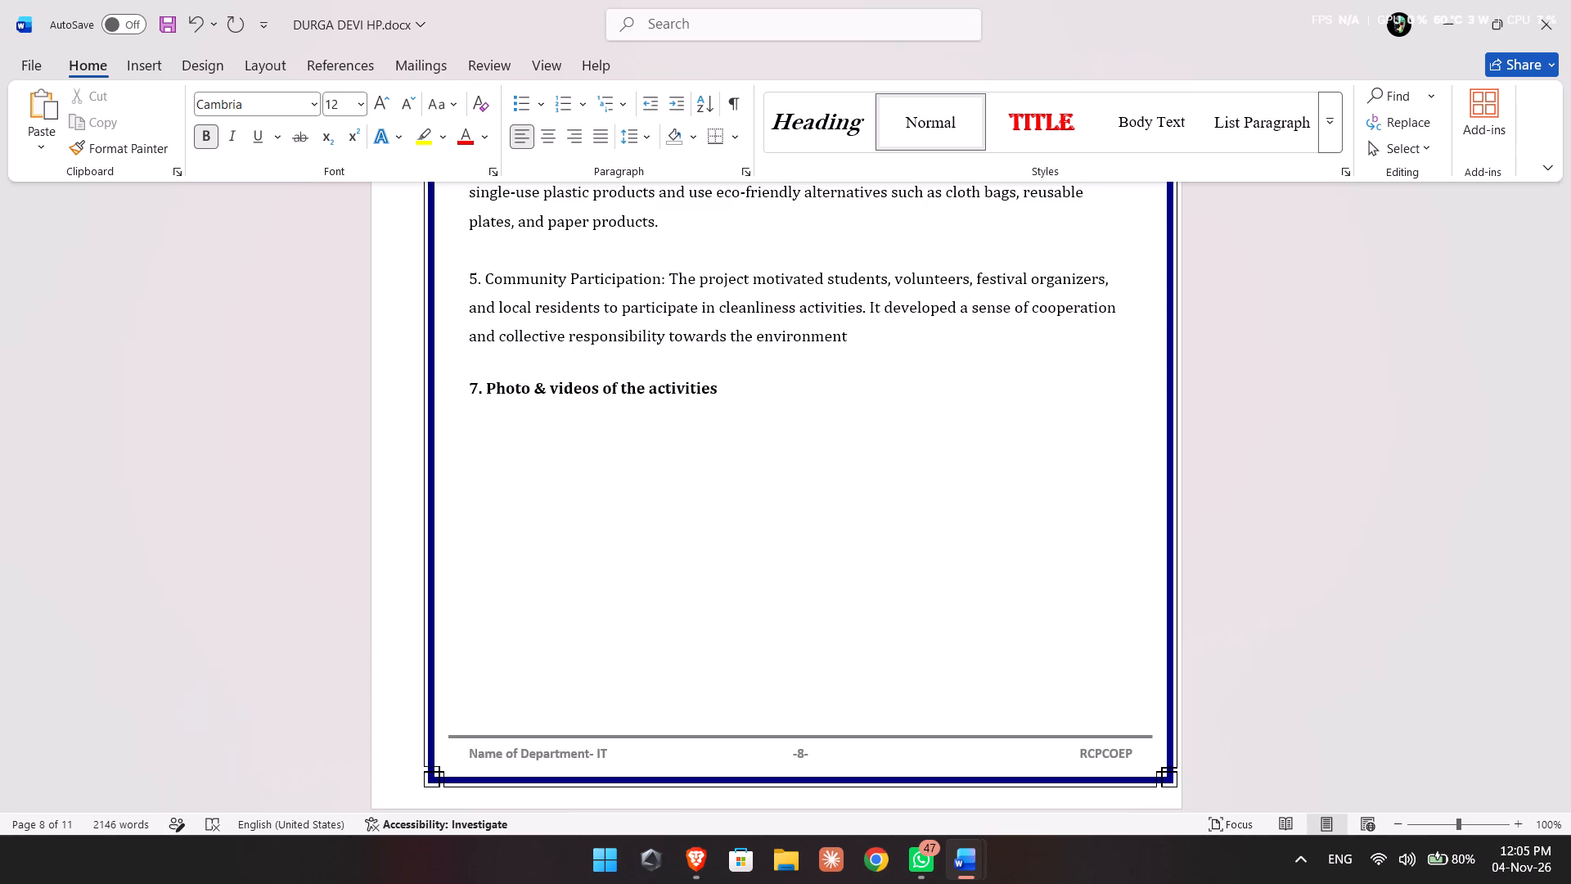
key(Return)
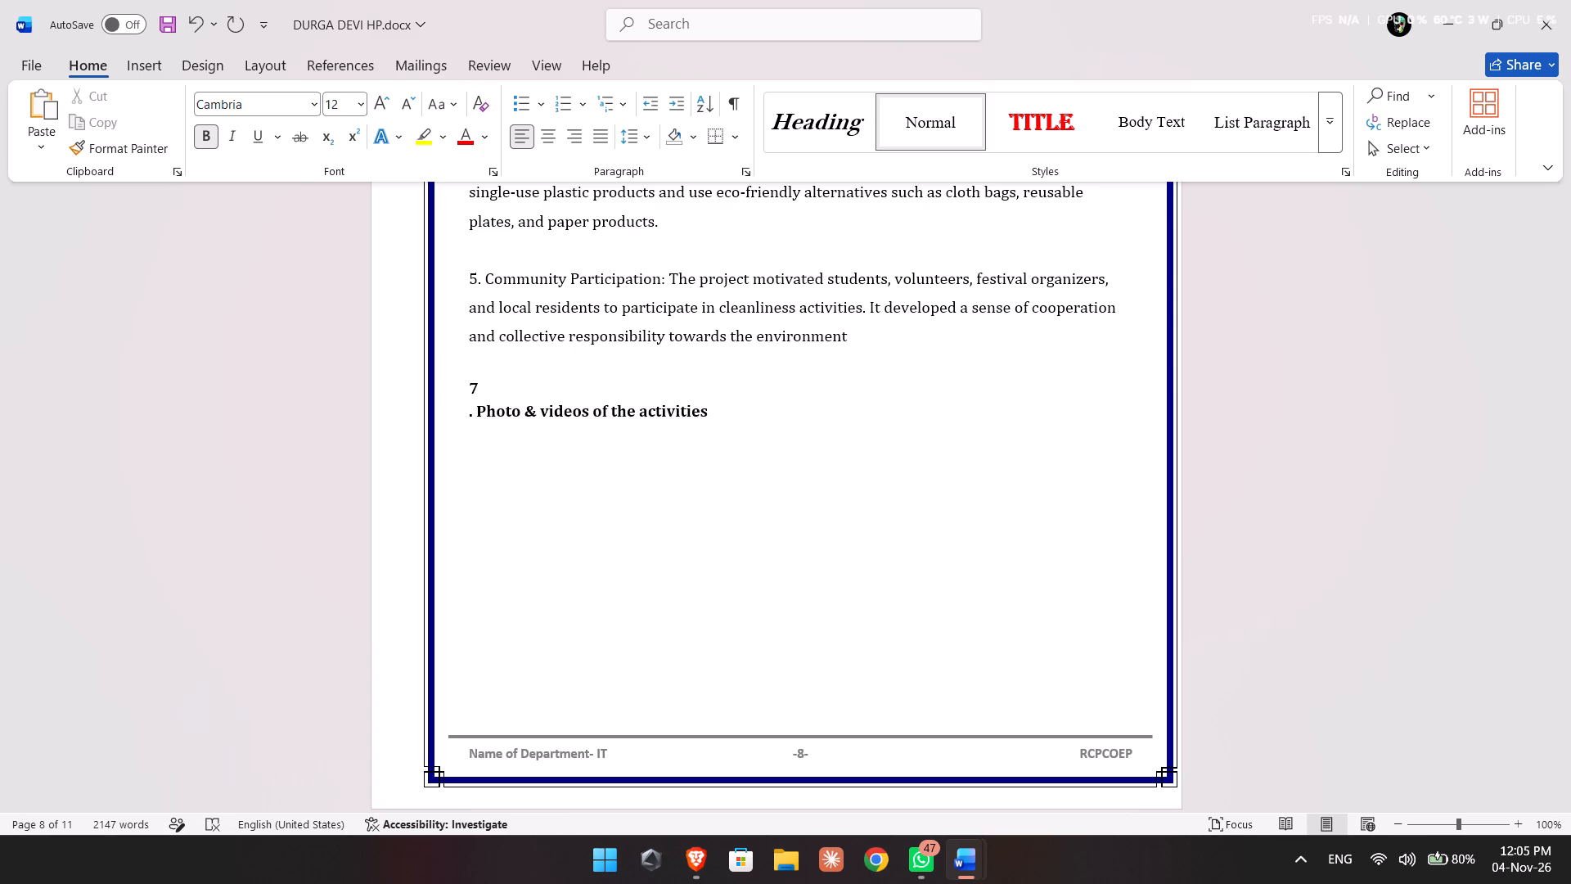
key(BackSpace)
key(Left)
key(Return)
key(Return)
key(Return)
key(Return)
key(Return)
key(Return)
key(Return)
key(Return)
key(Return)
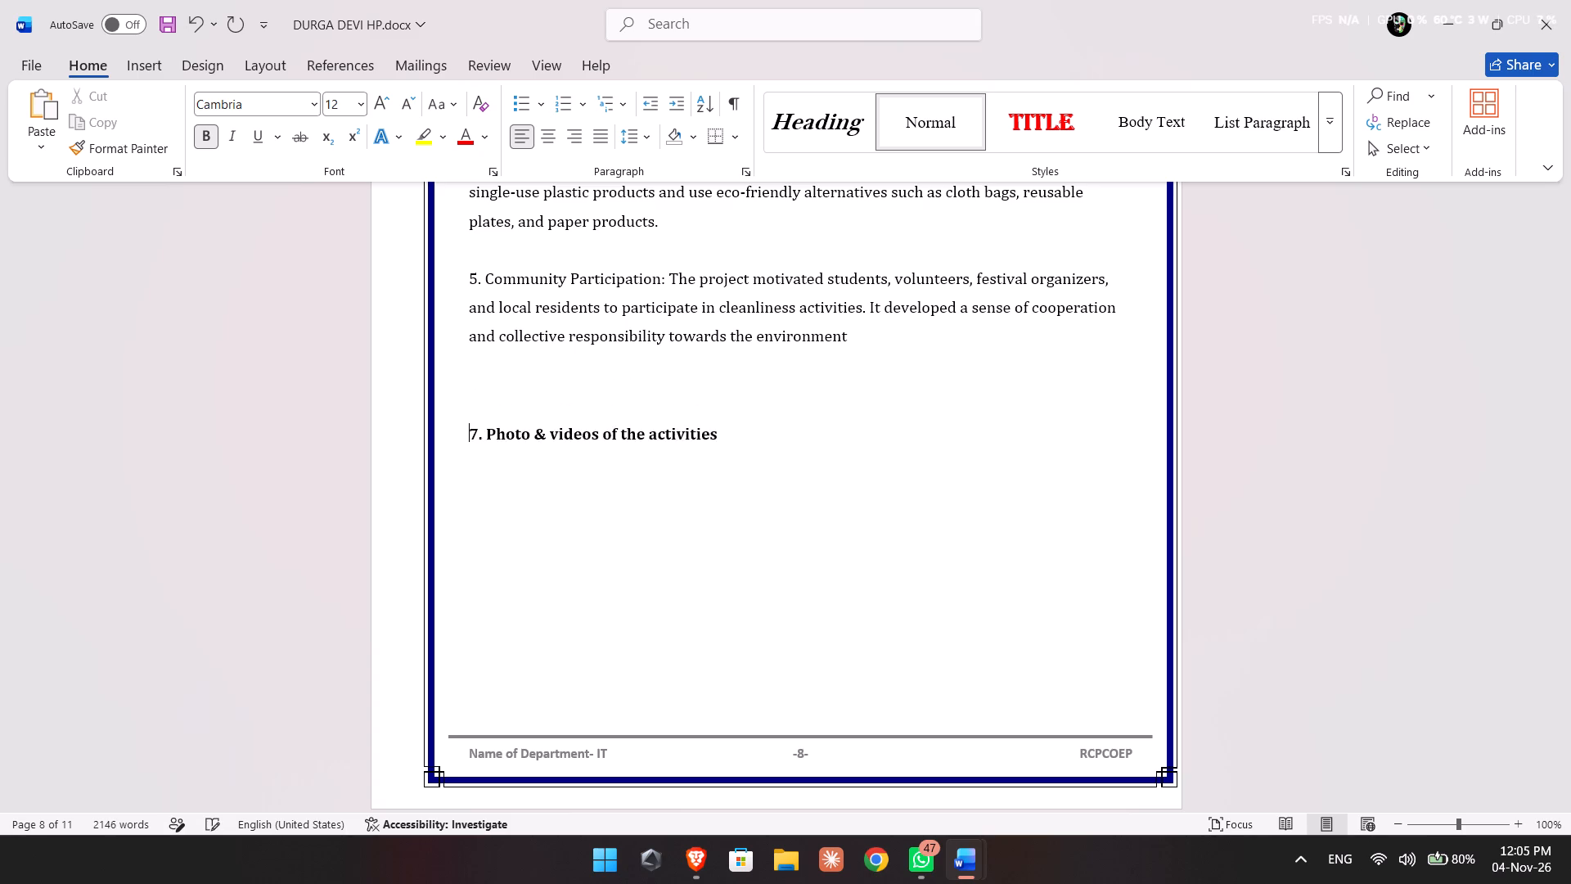
key(Return)
key(Return)
key(Return)
key(Return)
key(Return)
key(Return)
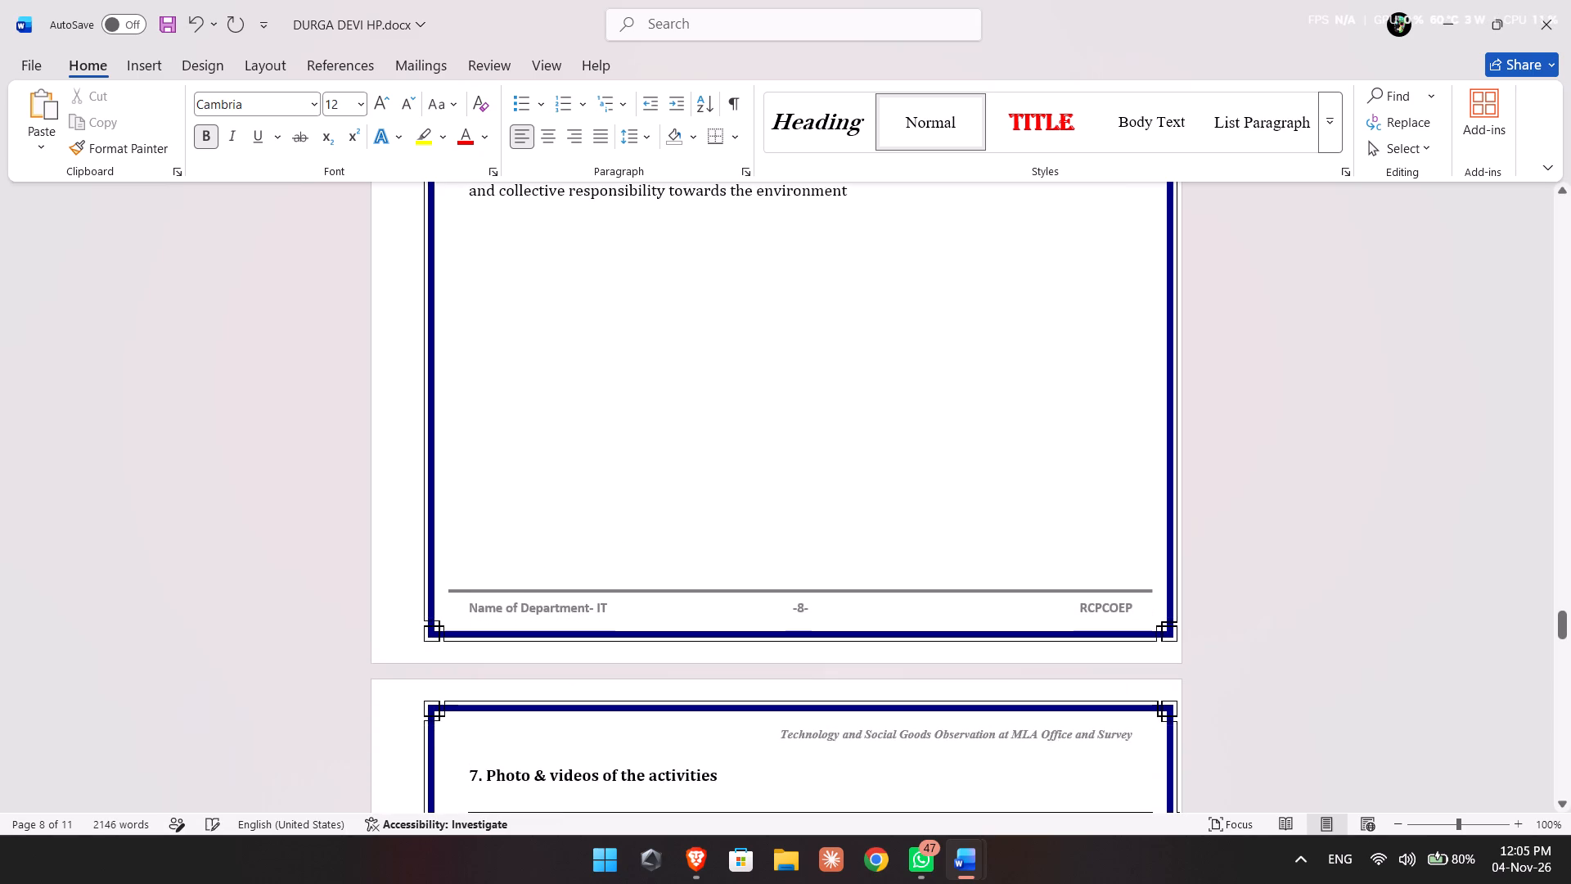
Review the page layout of sections 5 to 9 and the evaluation tables with pages shown side by side.
scroll(472, 431, down, 6)
scroll(472, 431, up, 1)
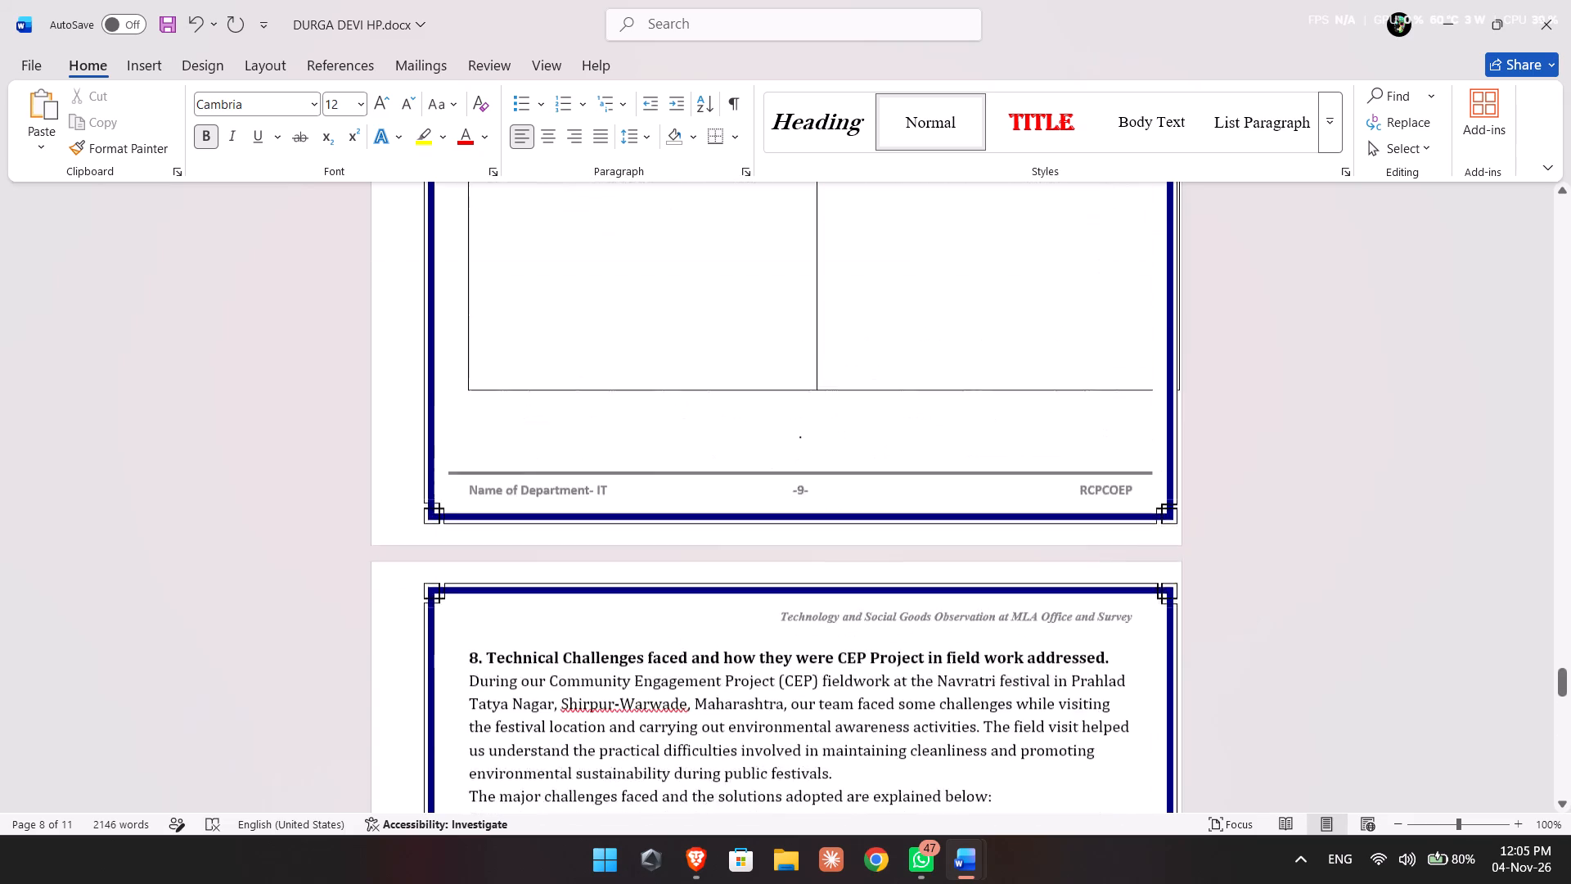
scroll(472, 431, up, 2)
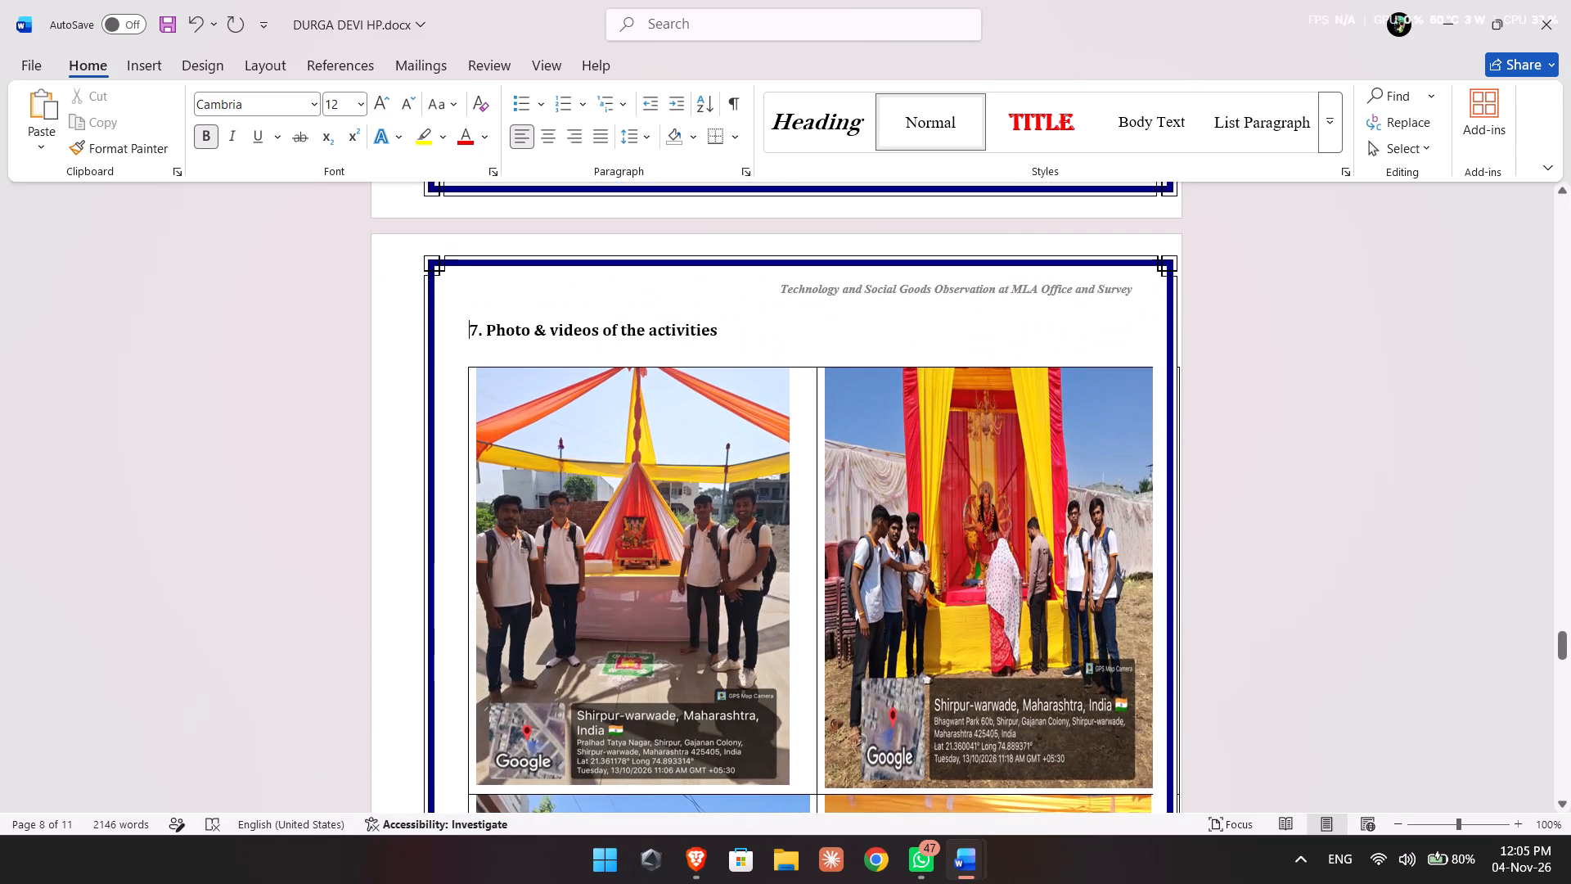
scroll(472, 431, up, 3)
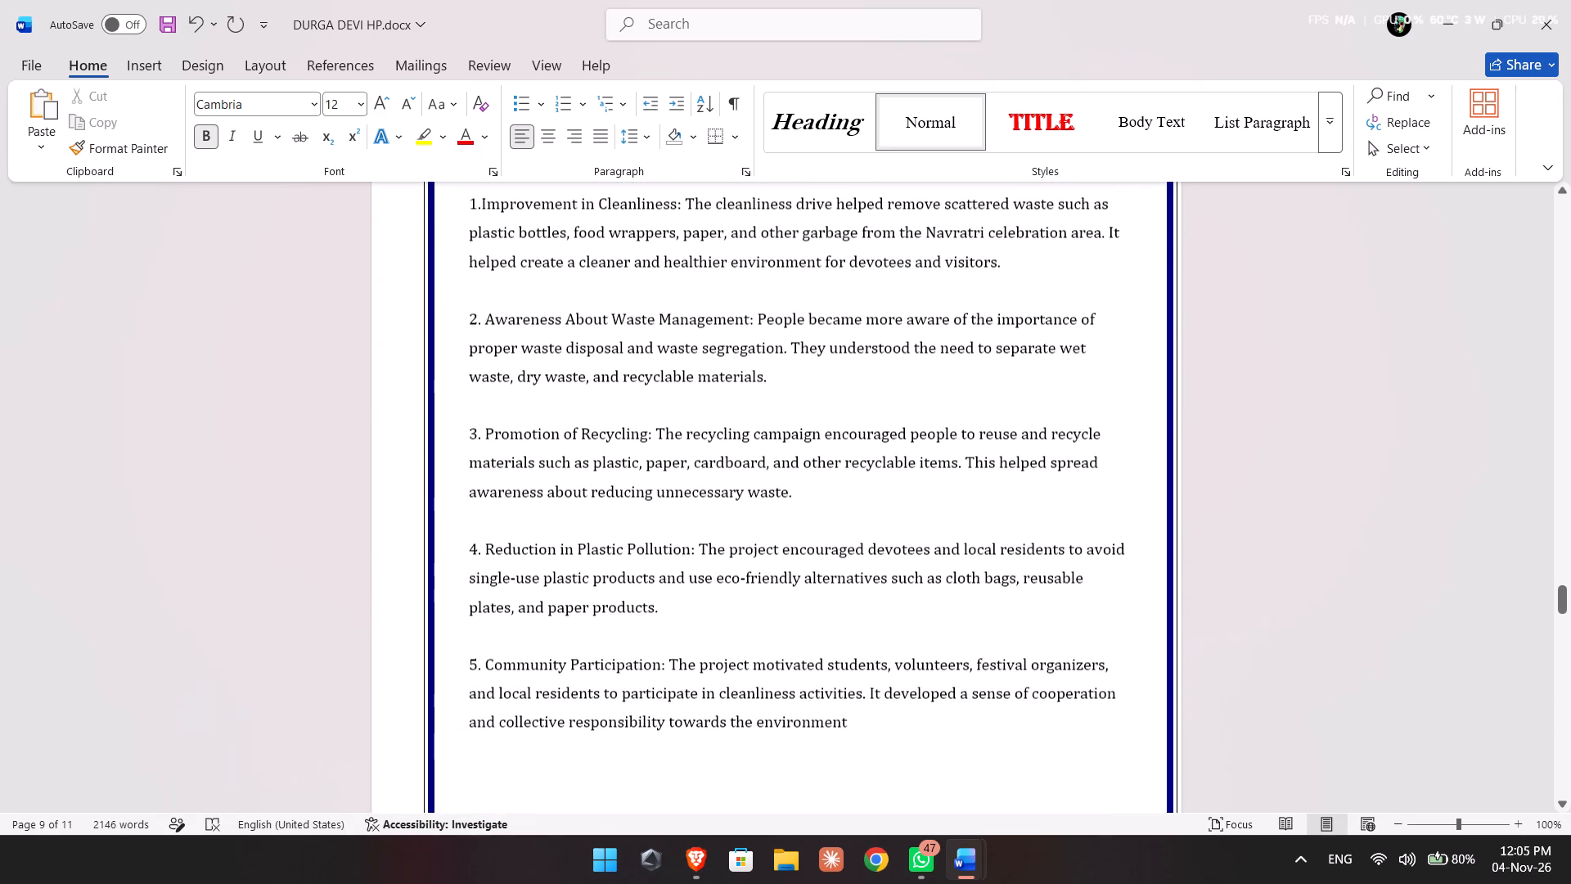
scroll(472, 431, up, 1)
scroll(472, 431, down, 1)
ctrl+scroll(472, 431, down, 2)
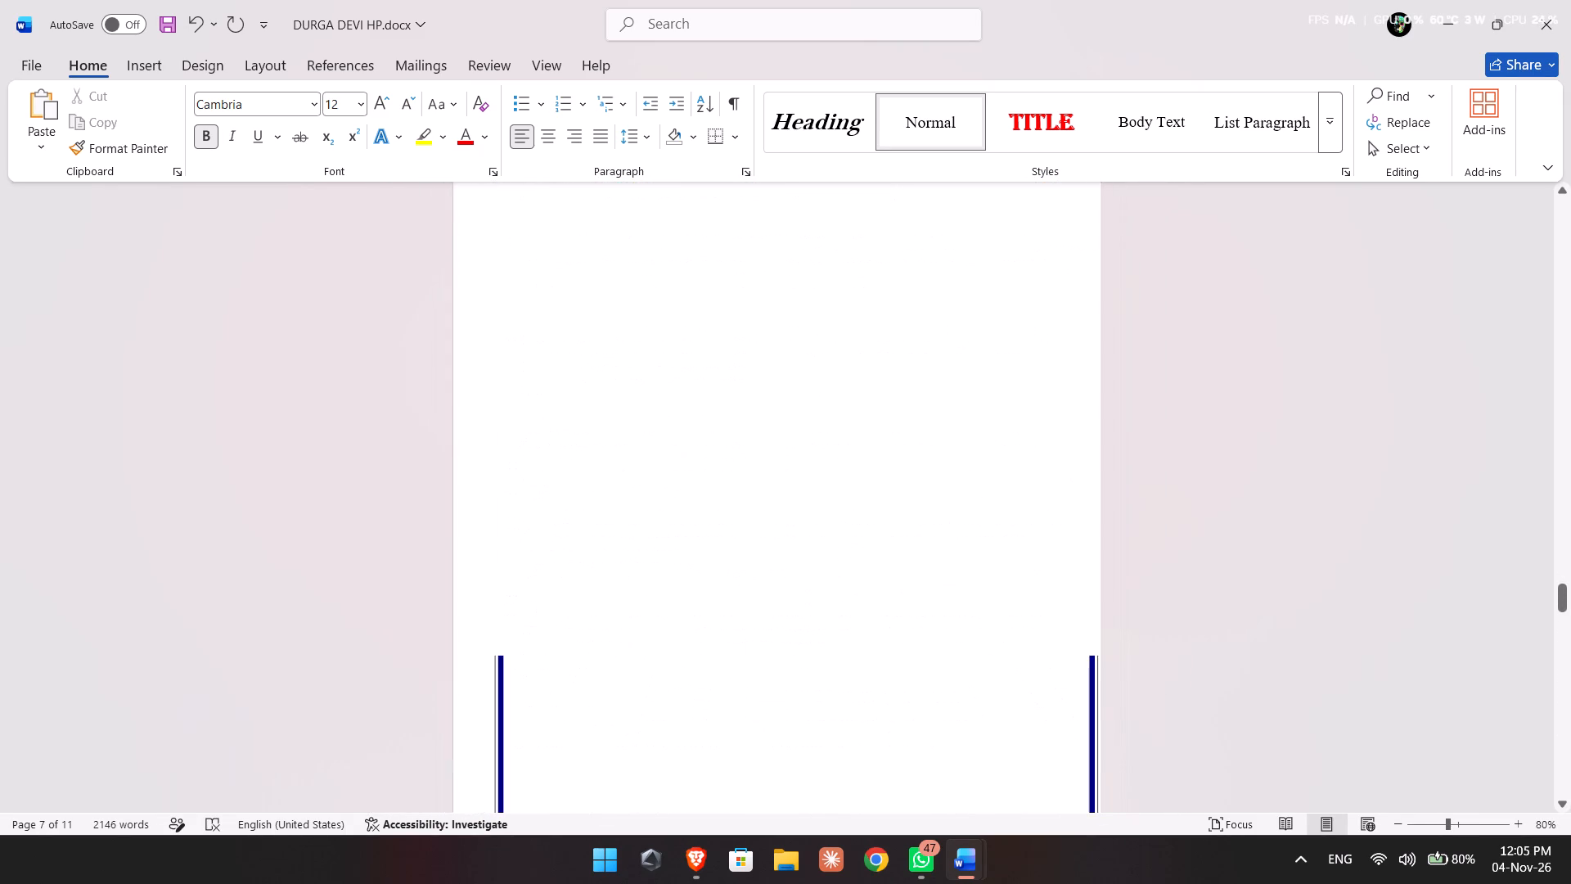
scroll(472, 431, down, 1)
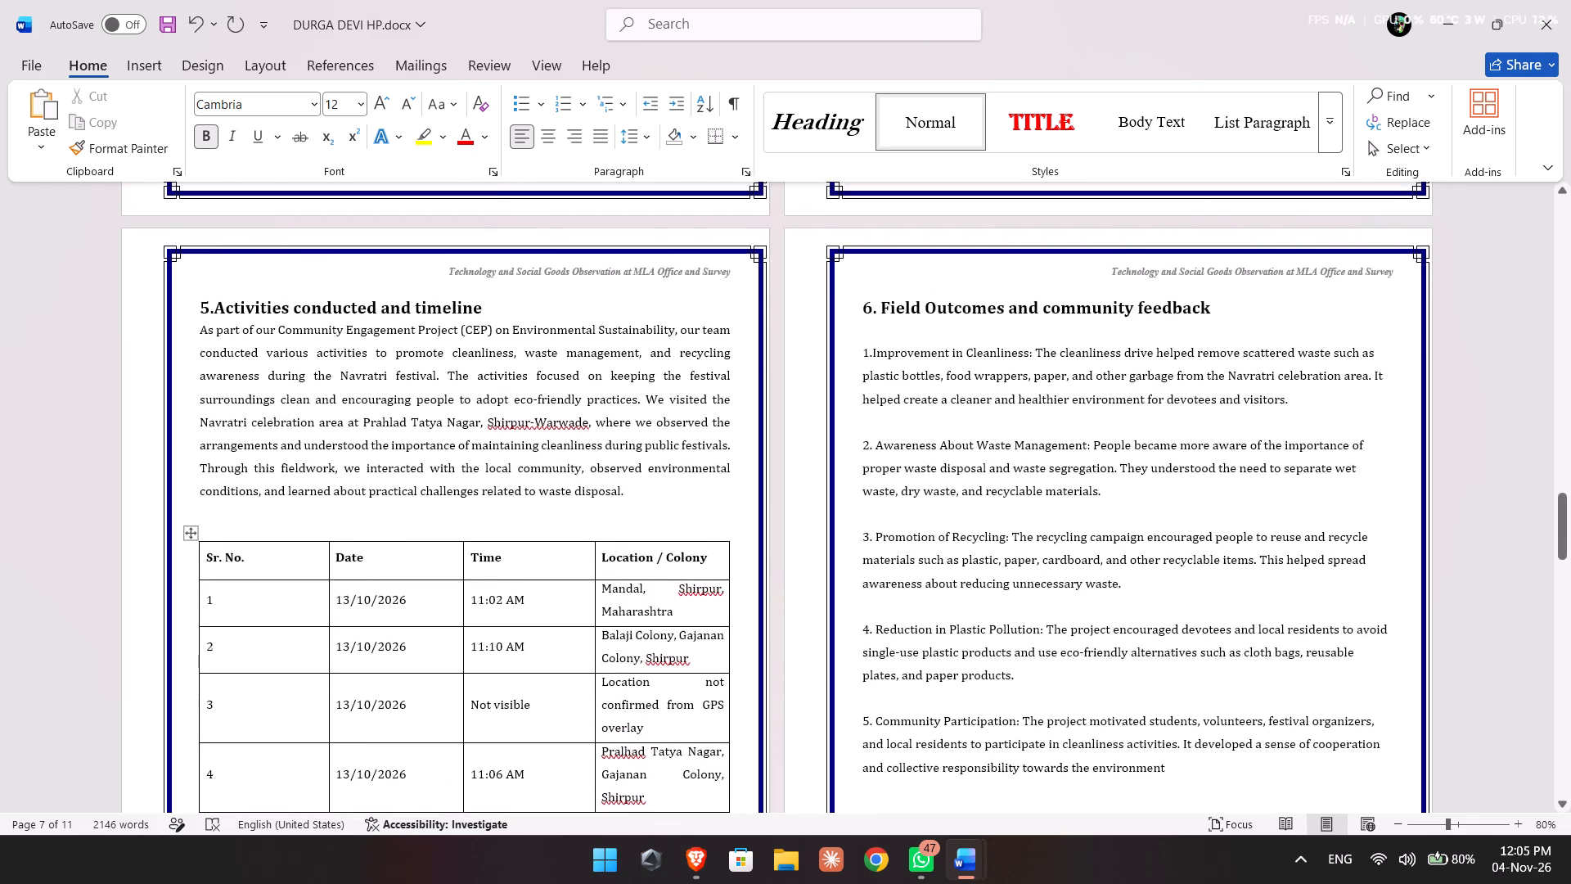
scroll(472, 431, down, 3)
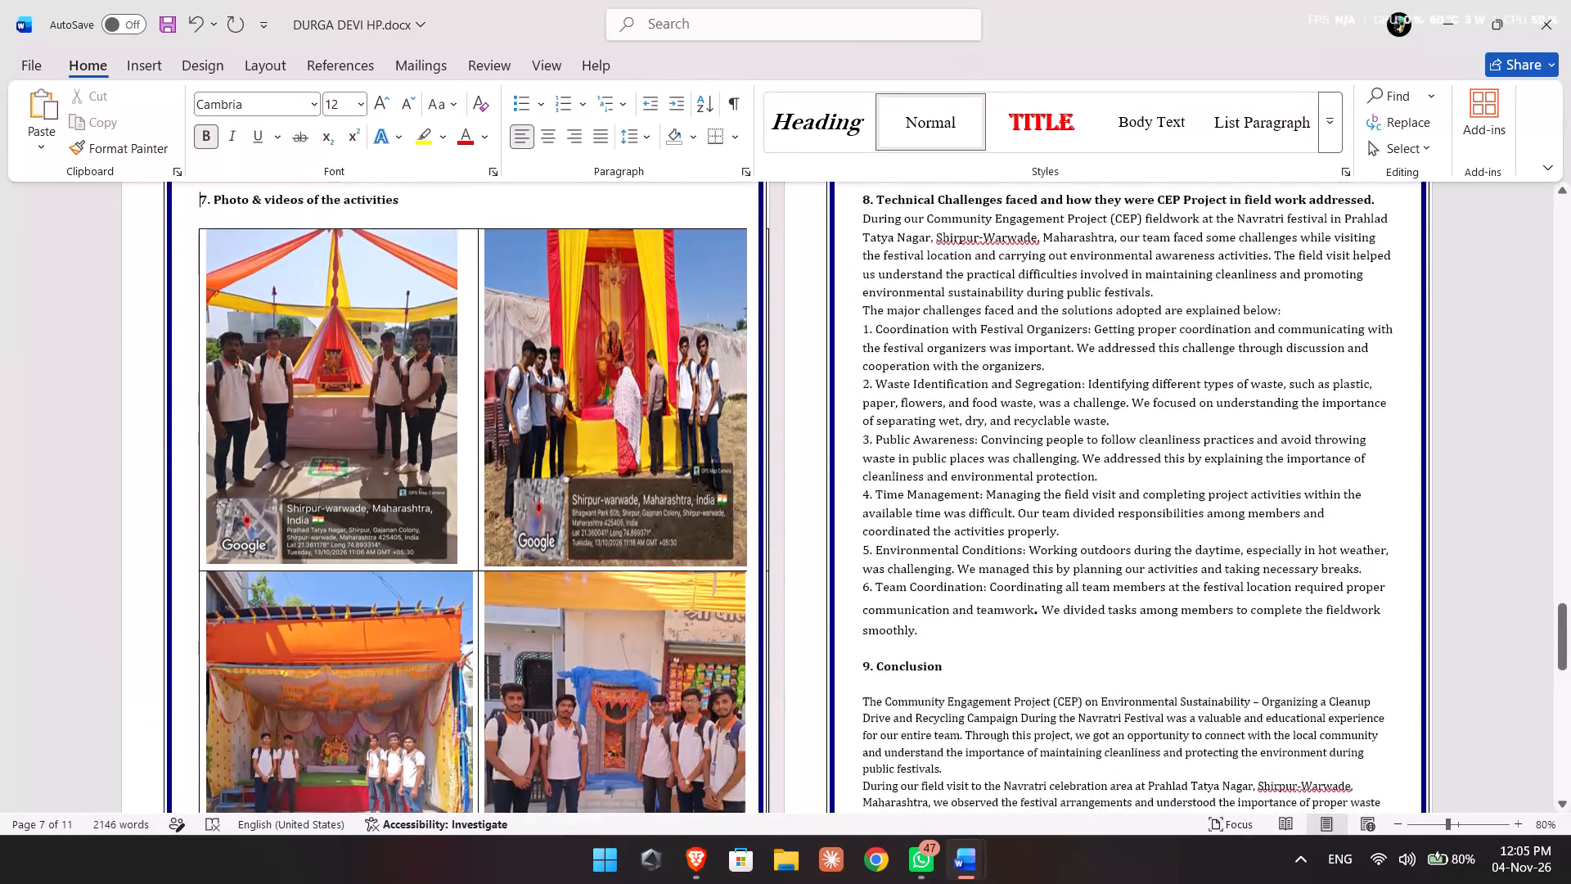
scroll(472, 431, down, 4)
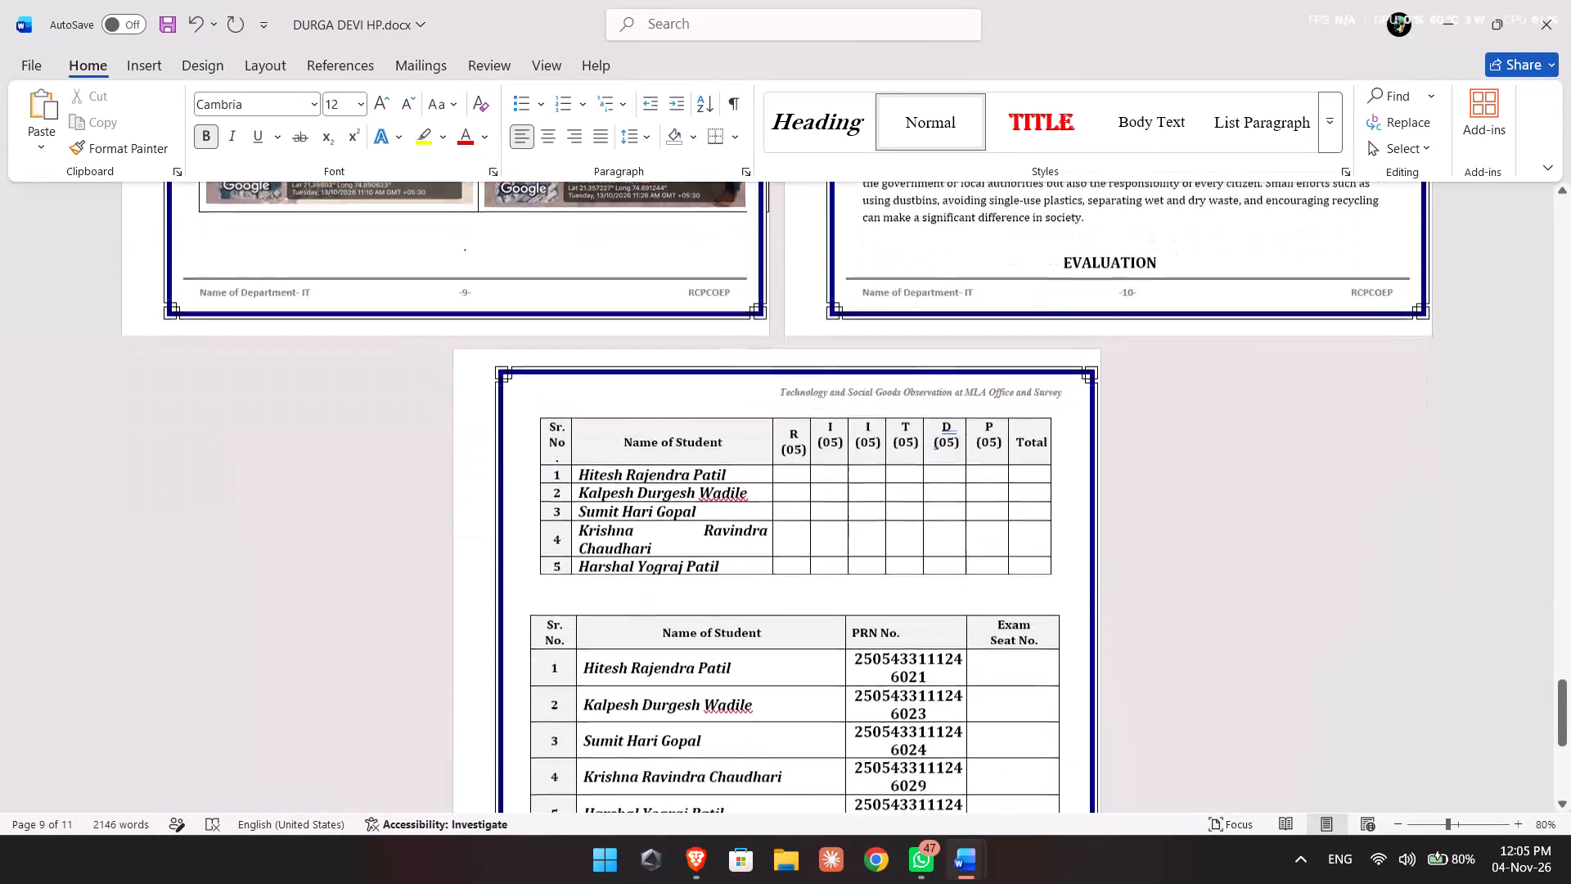
scroll(472, 431, up, 5)
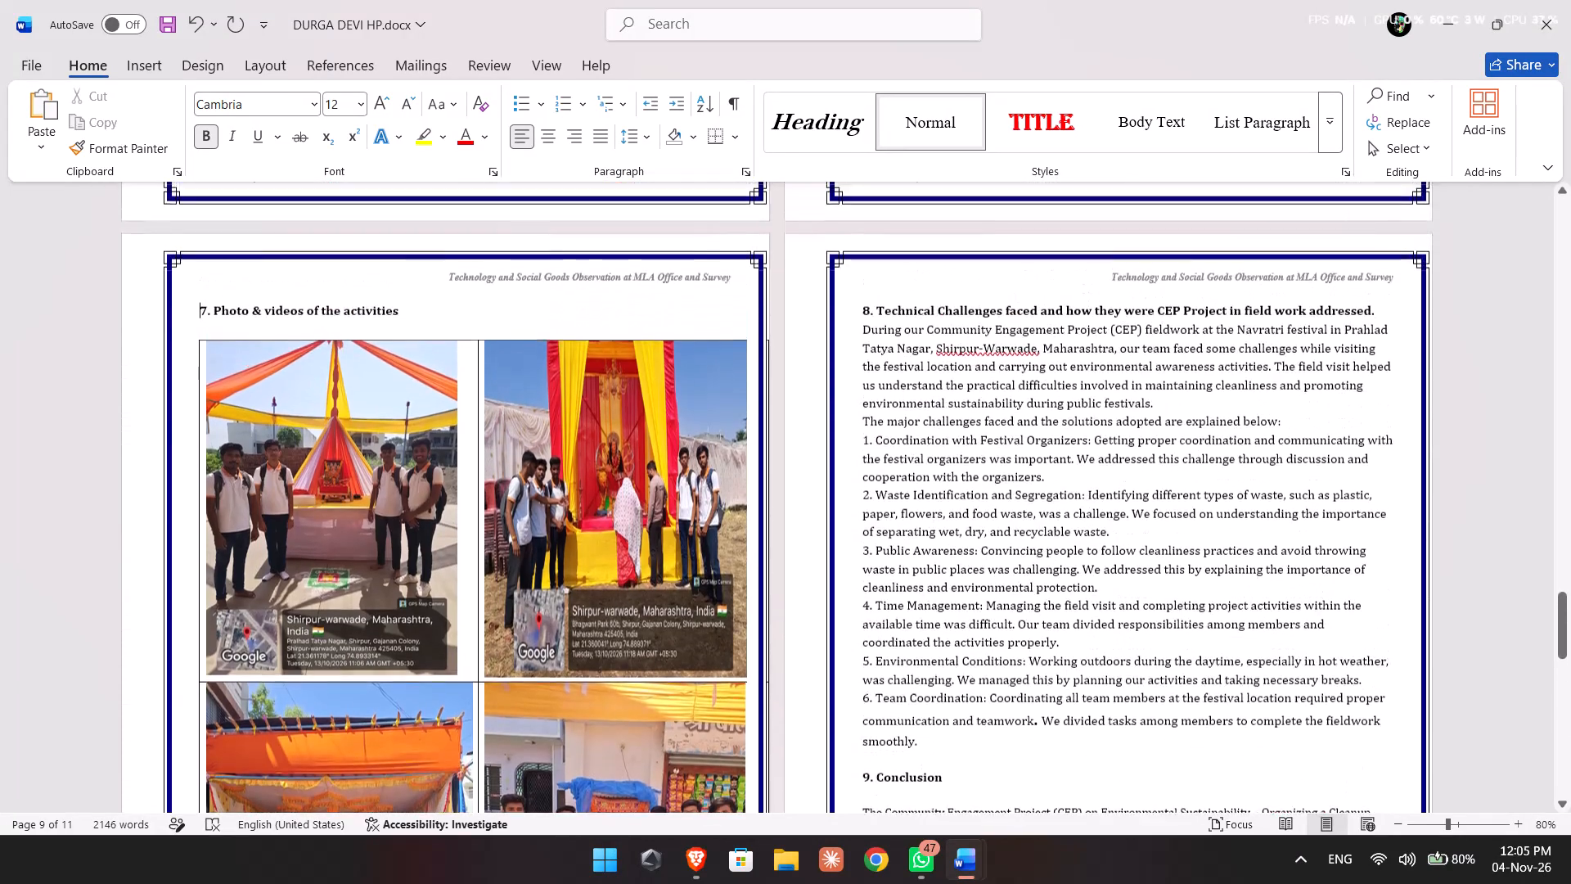
scroll(472, 431, up, 3)
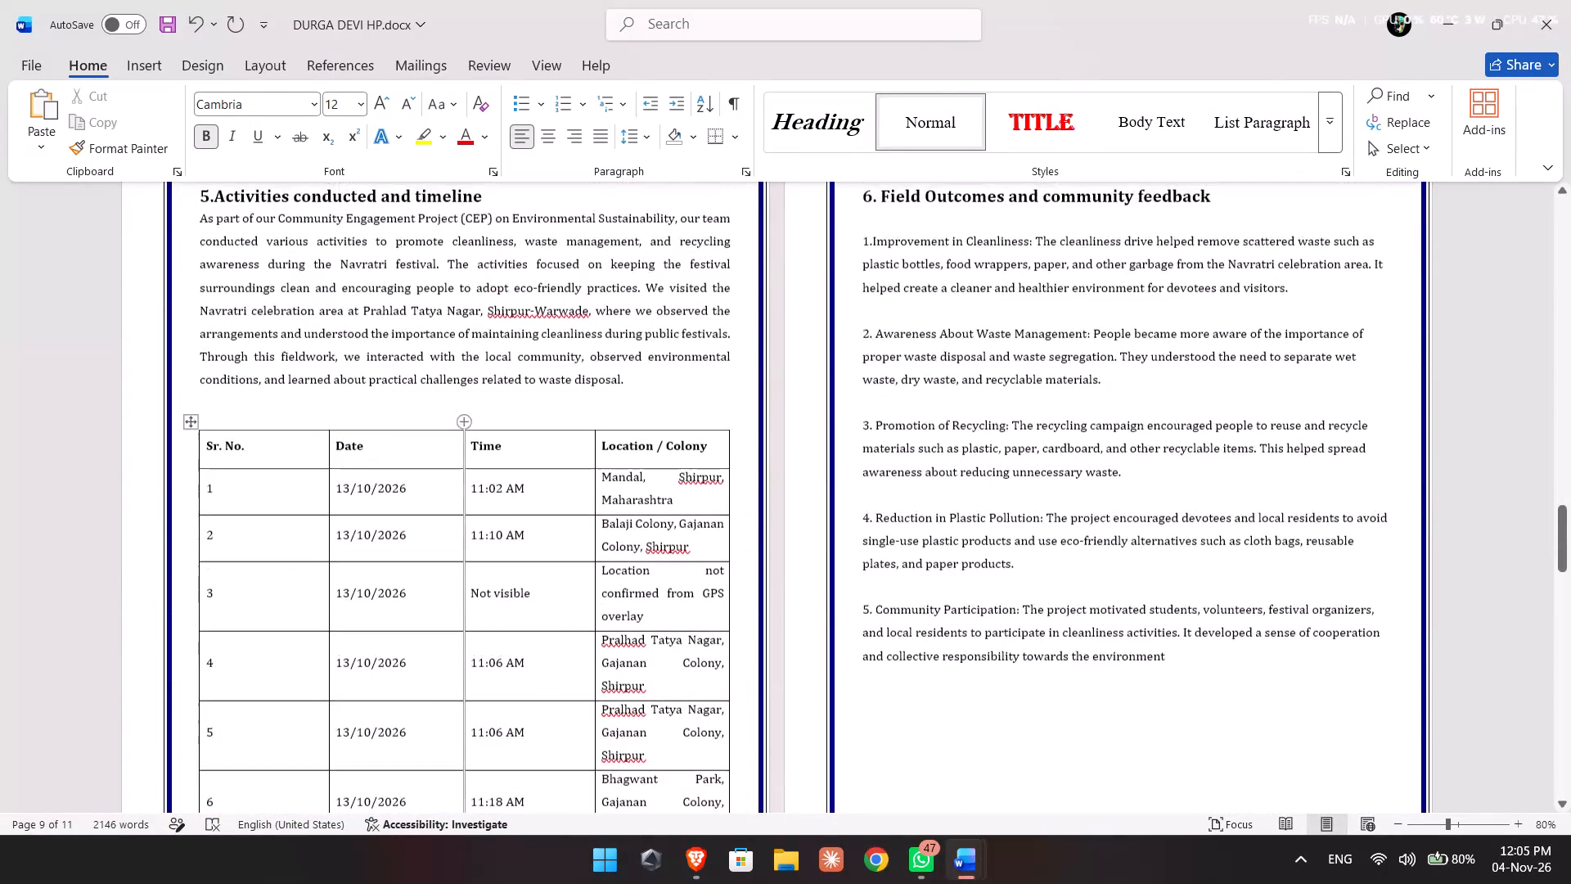
scroll(472, 431, up, 1)
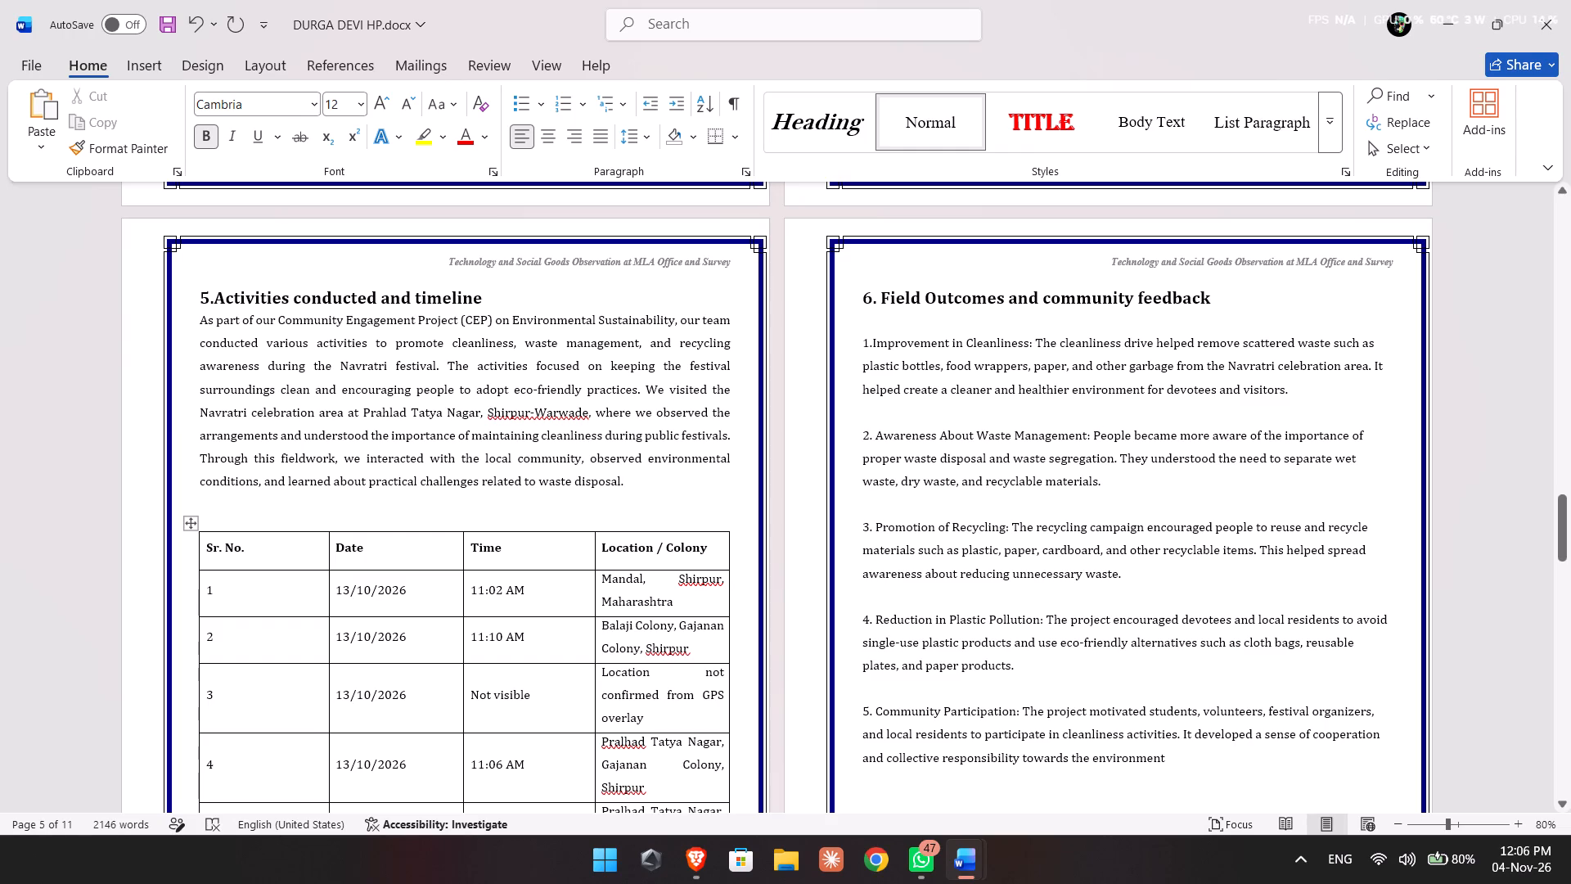
Set the alignment of all section 6 body paragraphs, from Improvement in Cleanliness through Community Participation, to Justified.
drag(855, 334, 1037, 583)
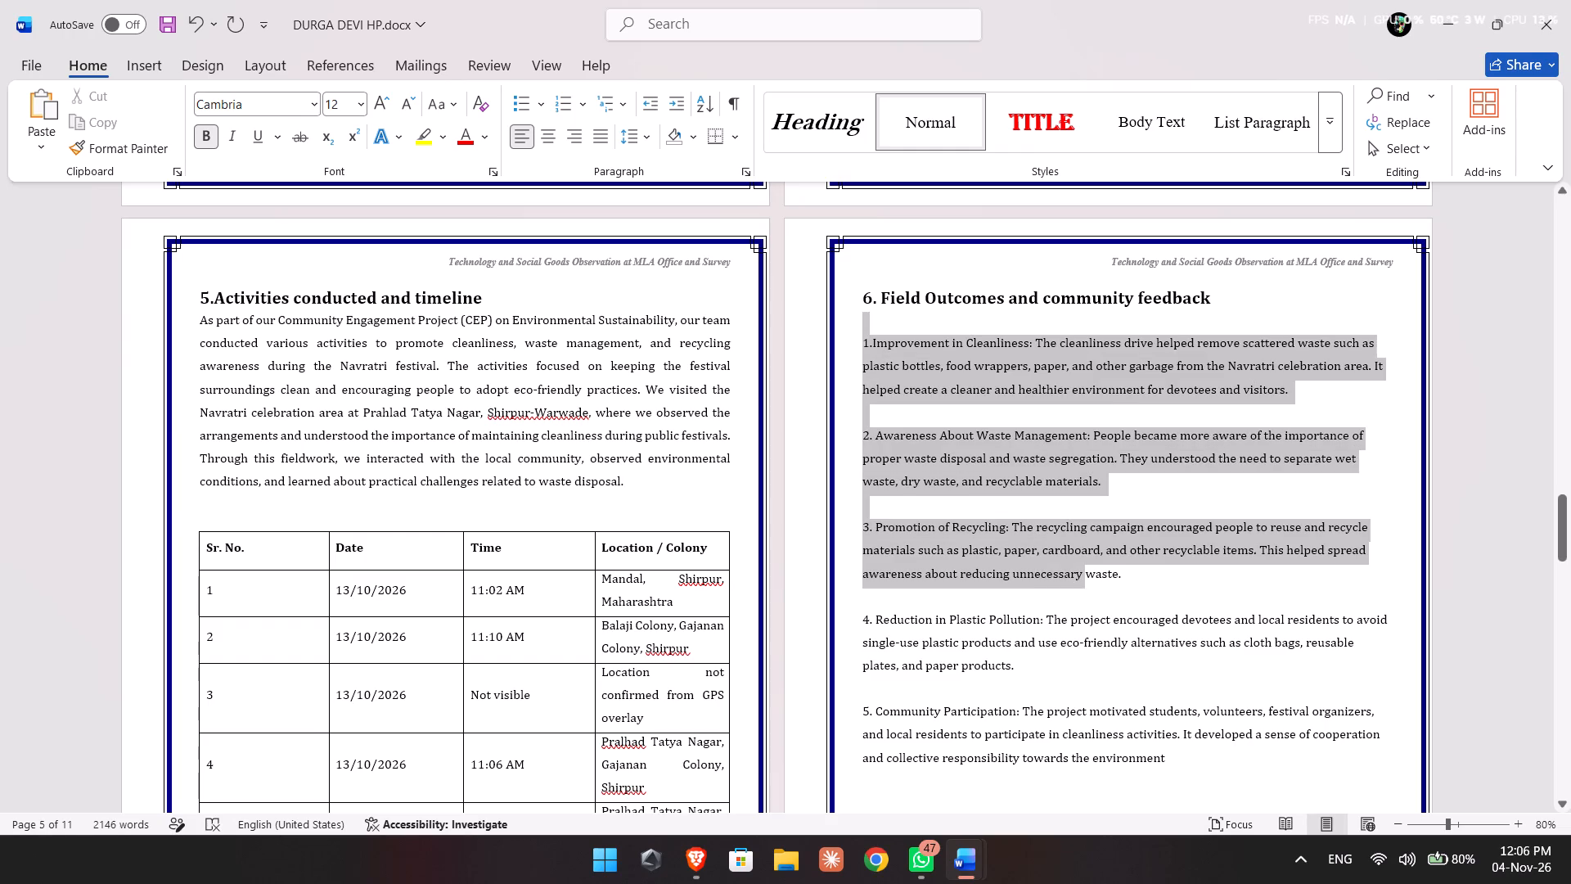
drag(1037, 583, 1176, 538)
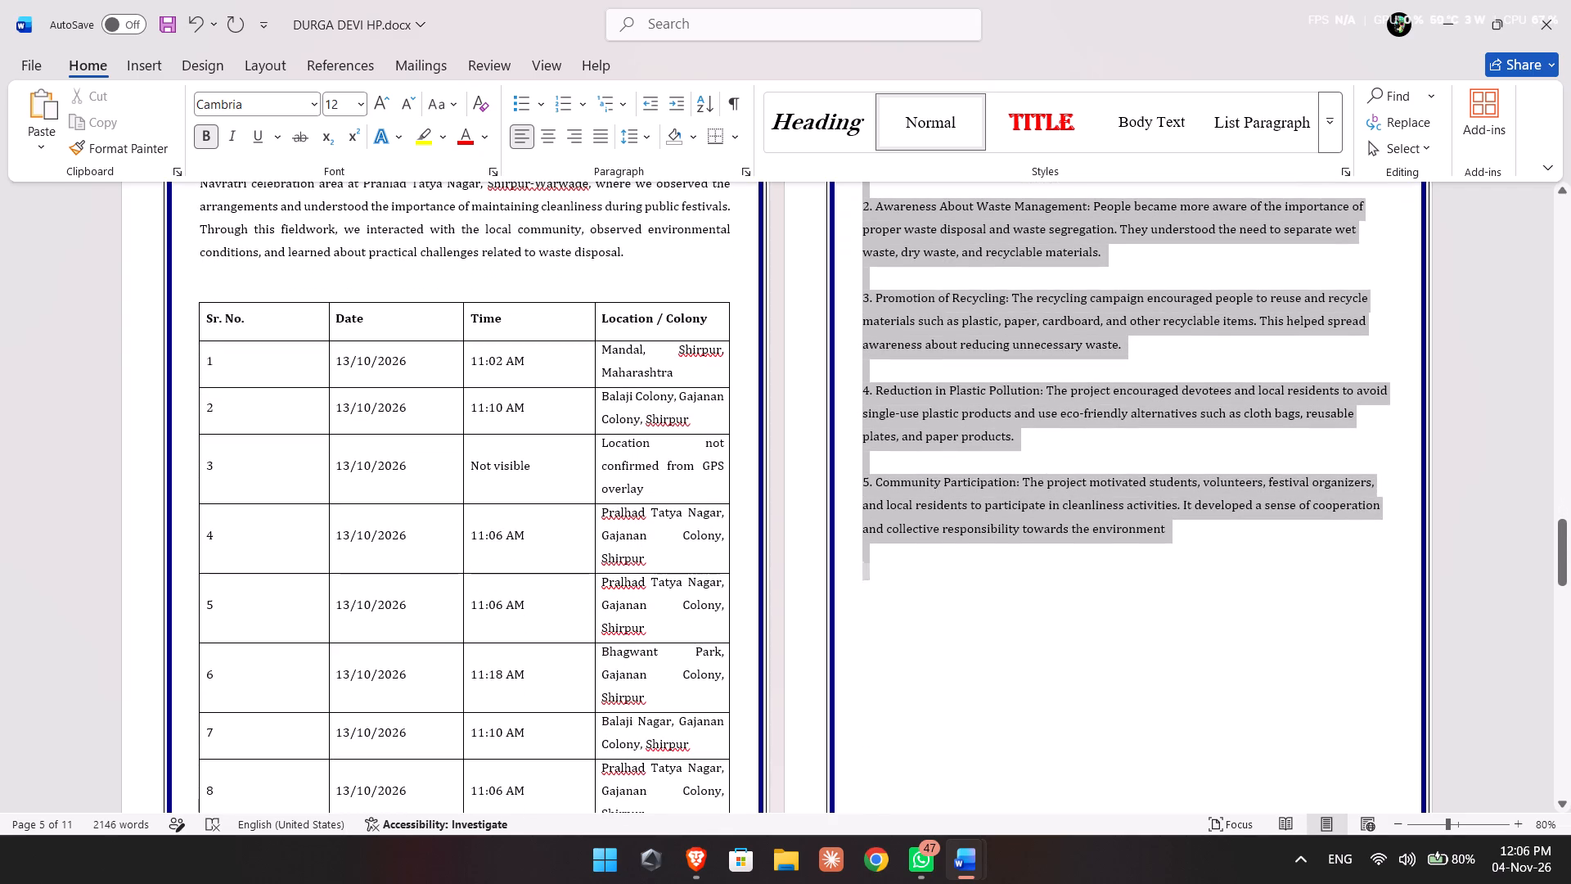
drag(1176, 538, 1178, 530)
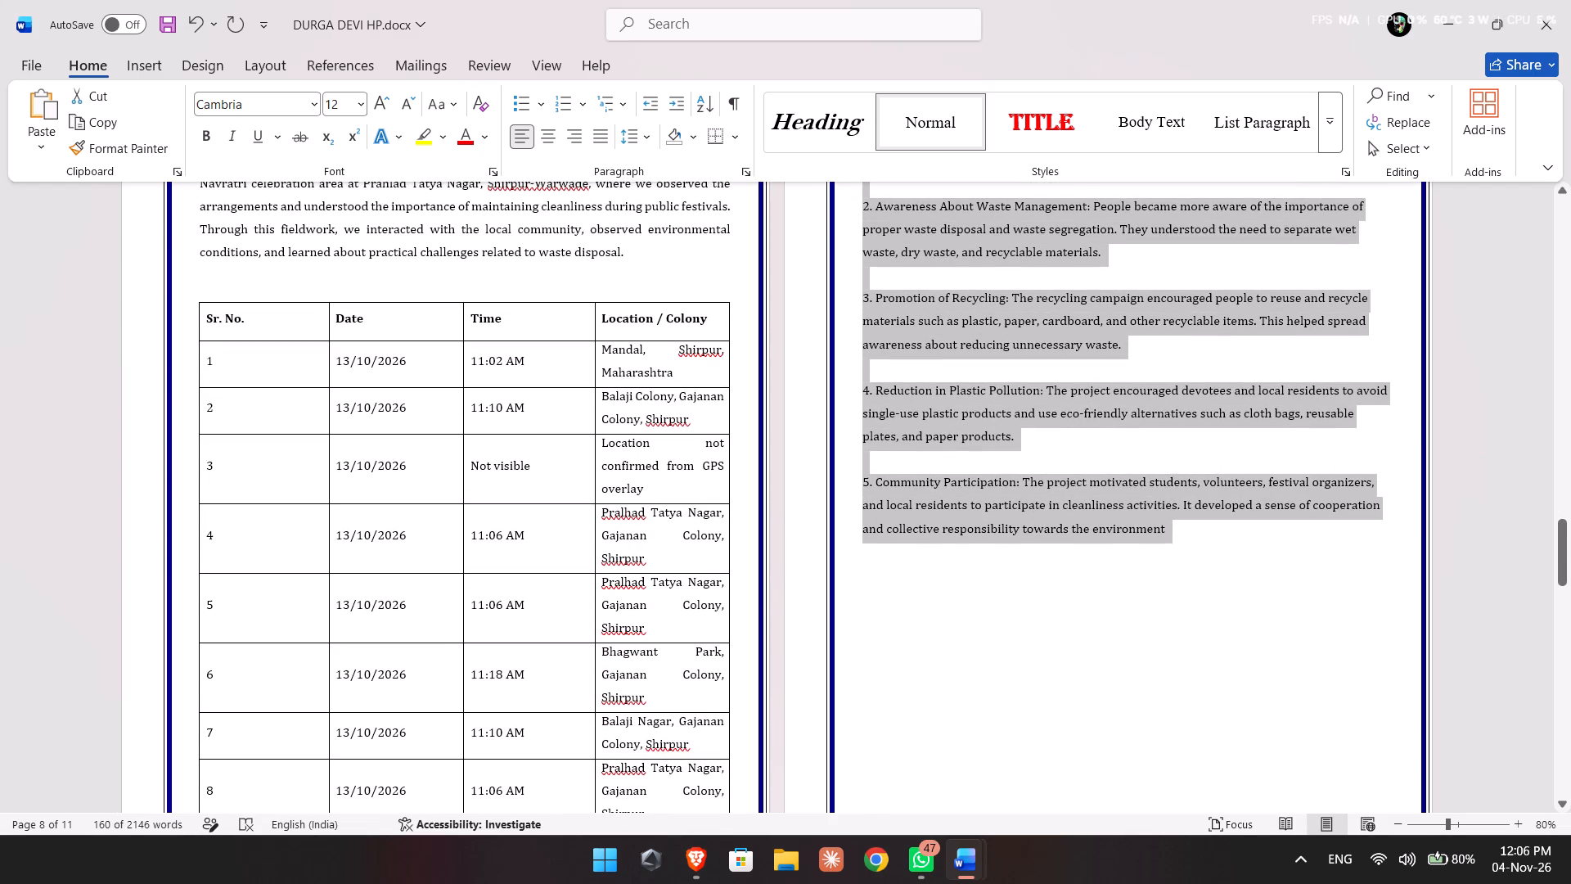
click(653, 139)
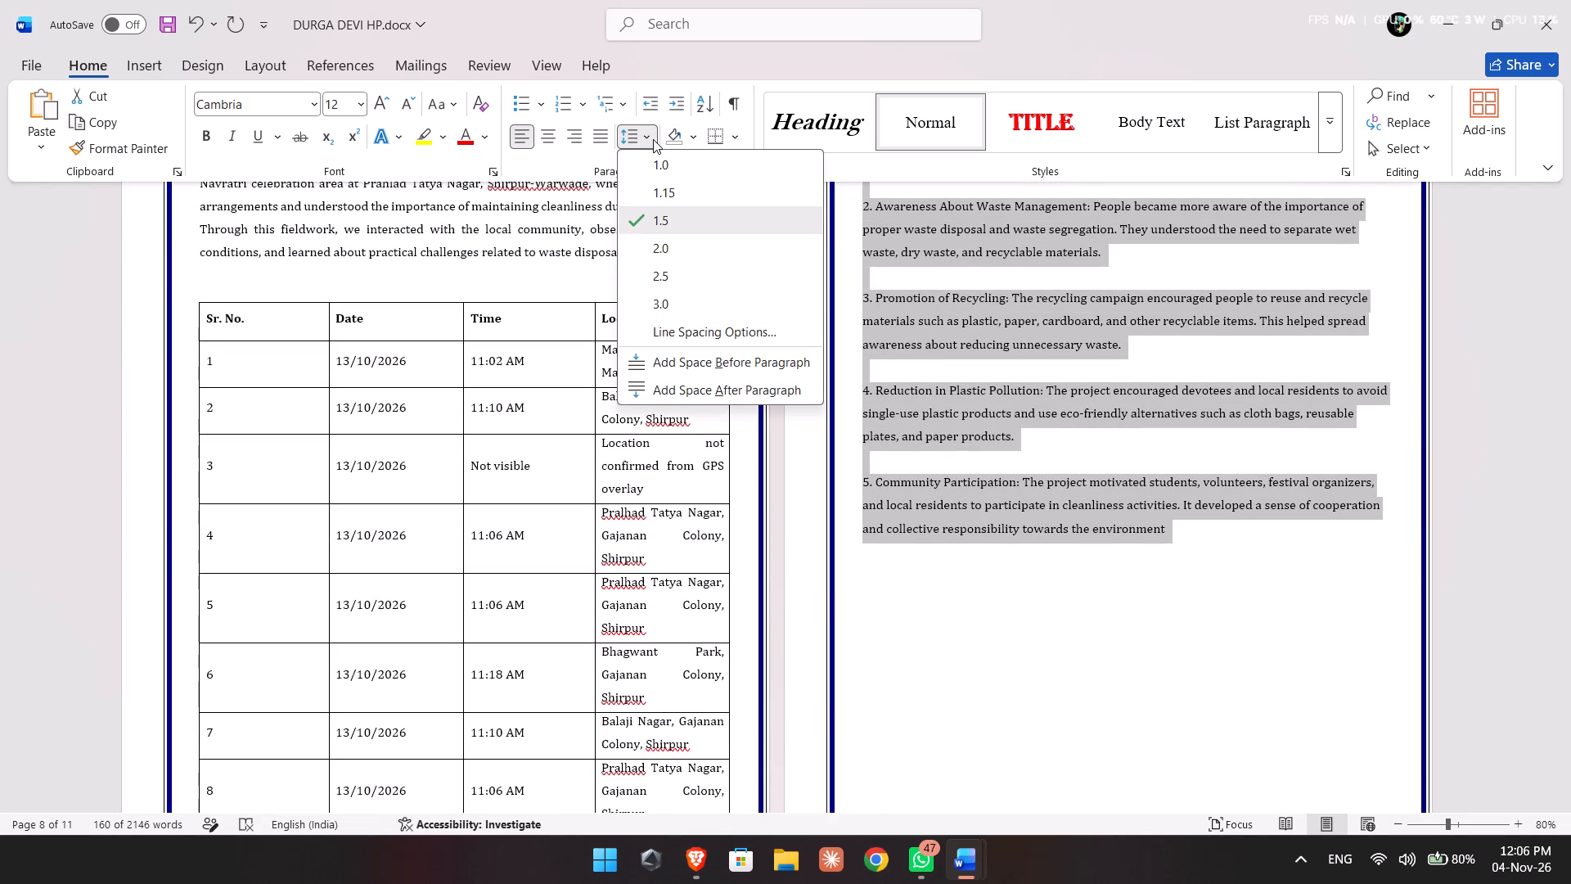
click(705, 329)
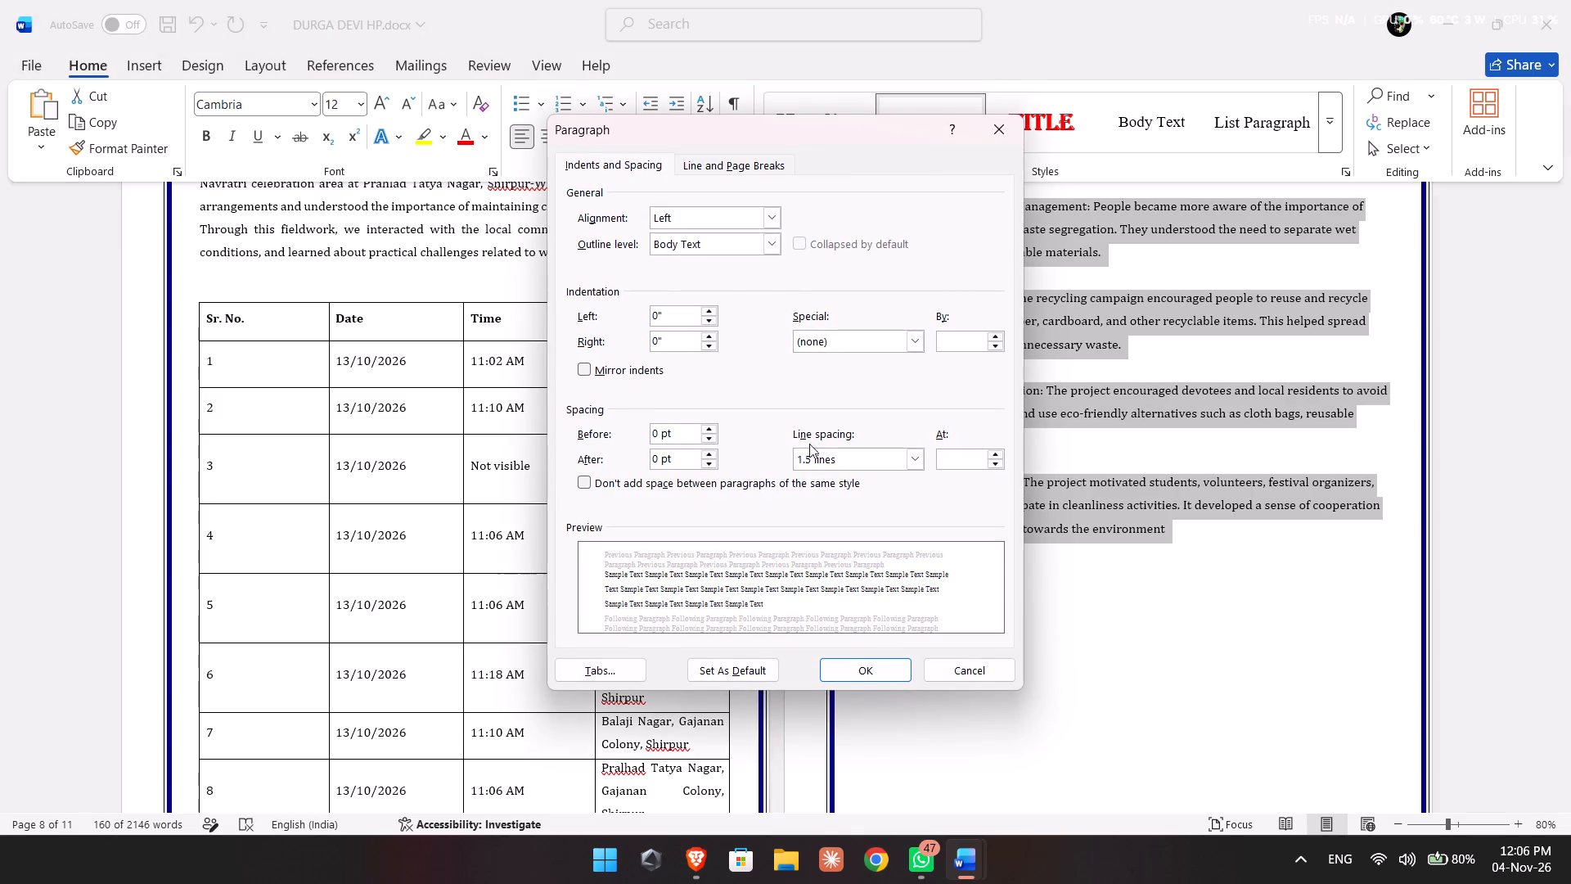
click(733, 220)
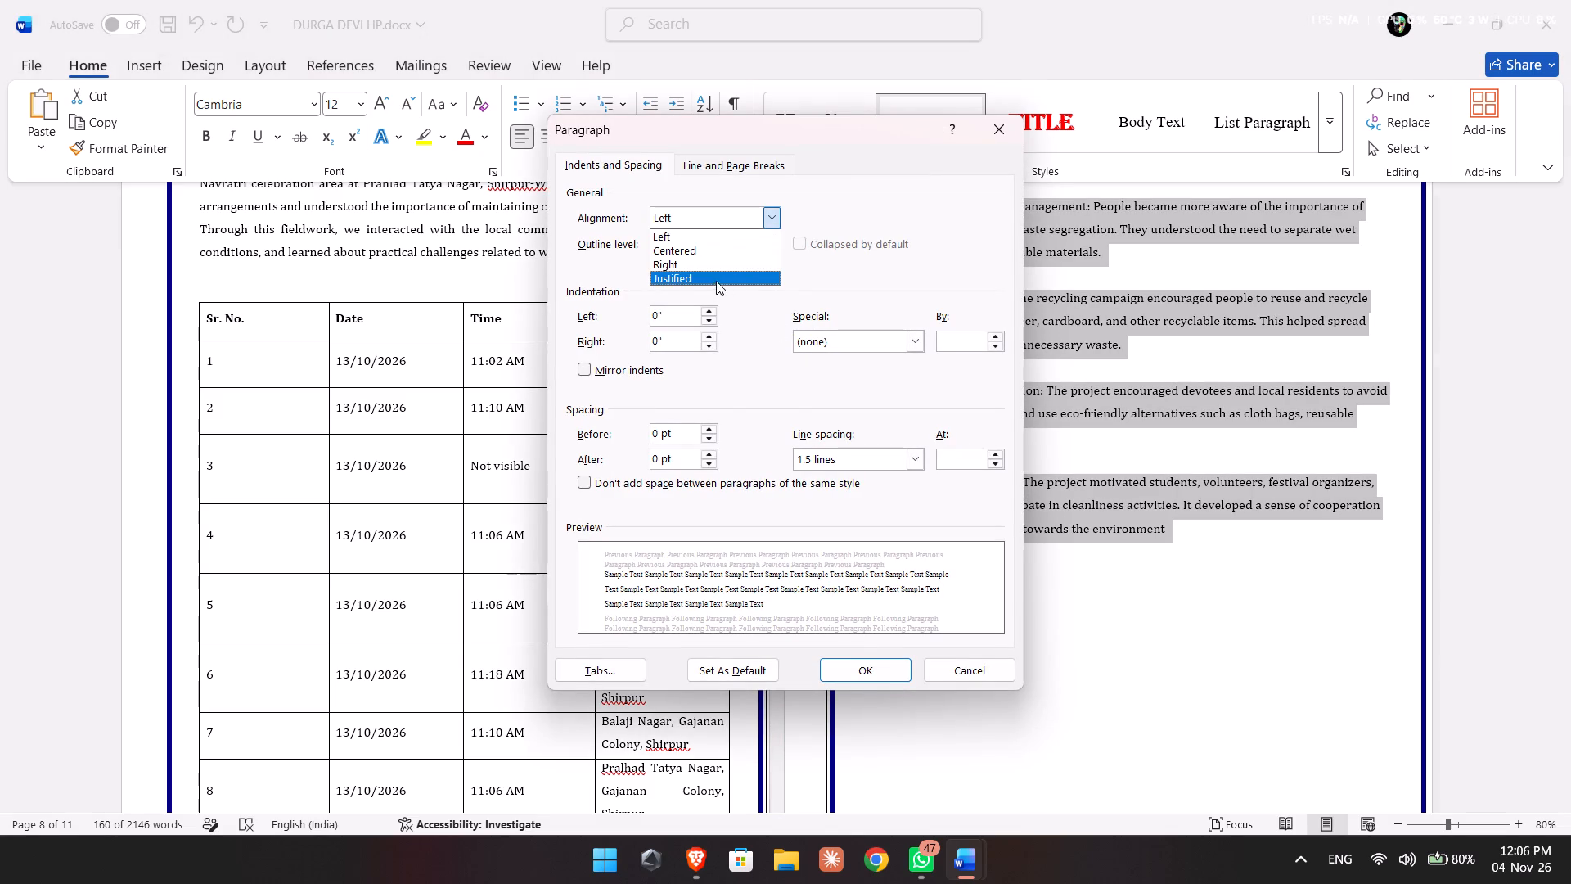
click(715, 275)
click(859, 673)
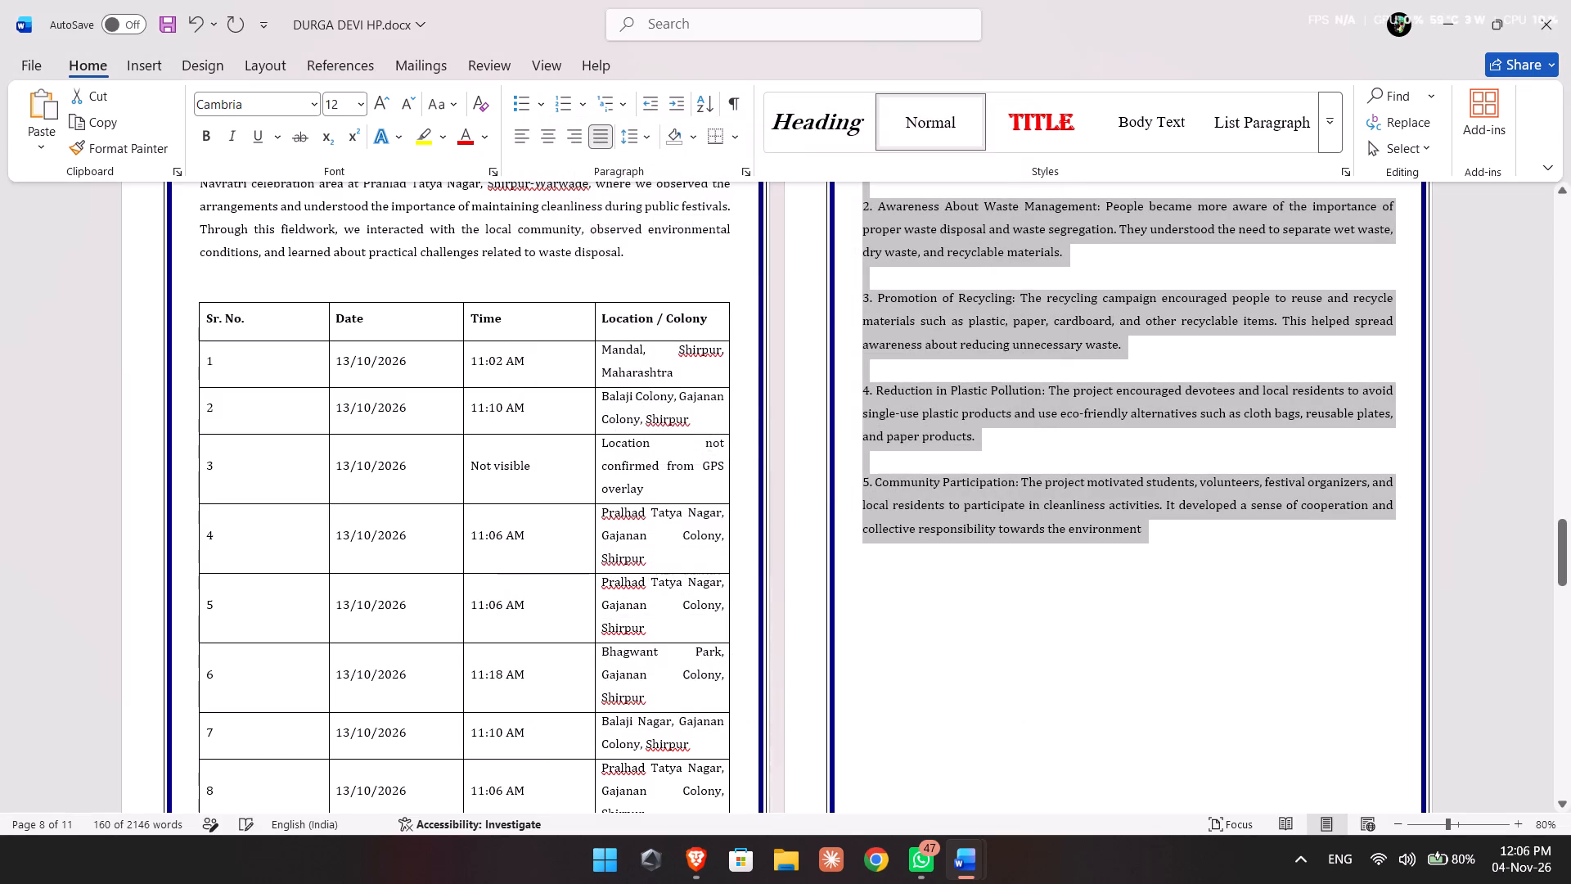
click(1039, 654)
Copy the whole of section 6, from the "6. Field Outcomes and community feedback" heading through the Community Participation paragraph.
scroll(1039, 654, up, 1)
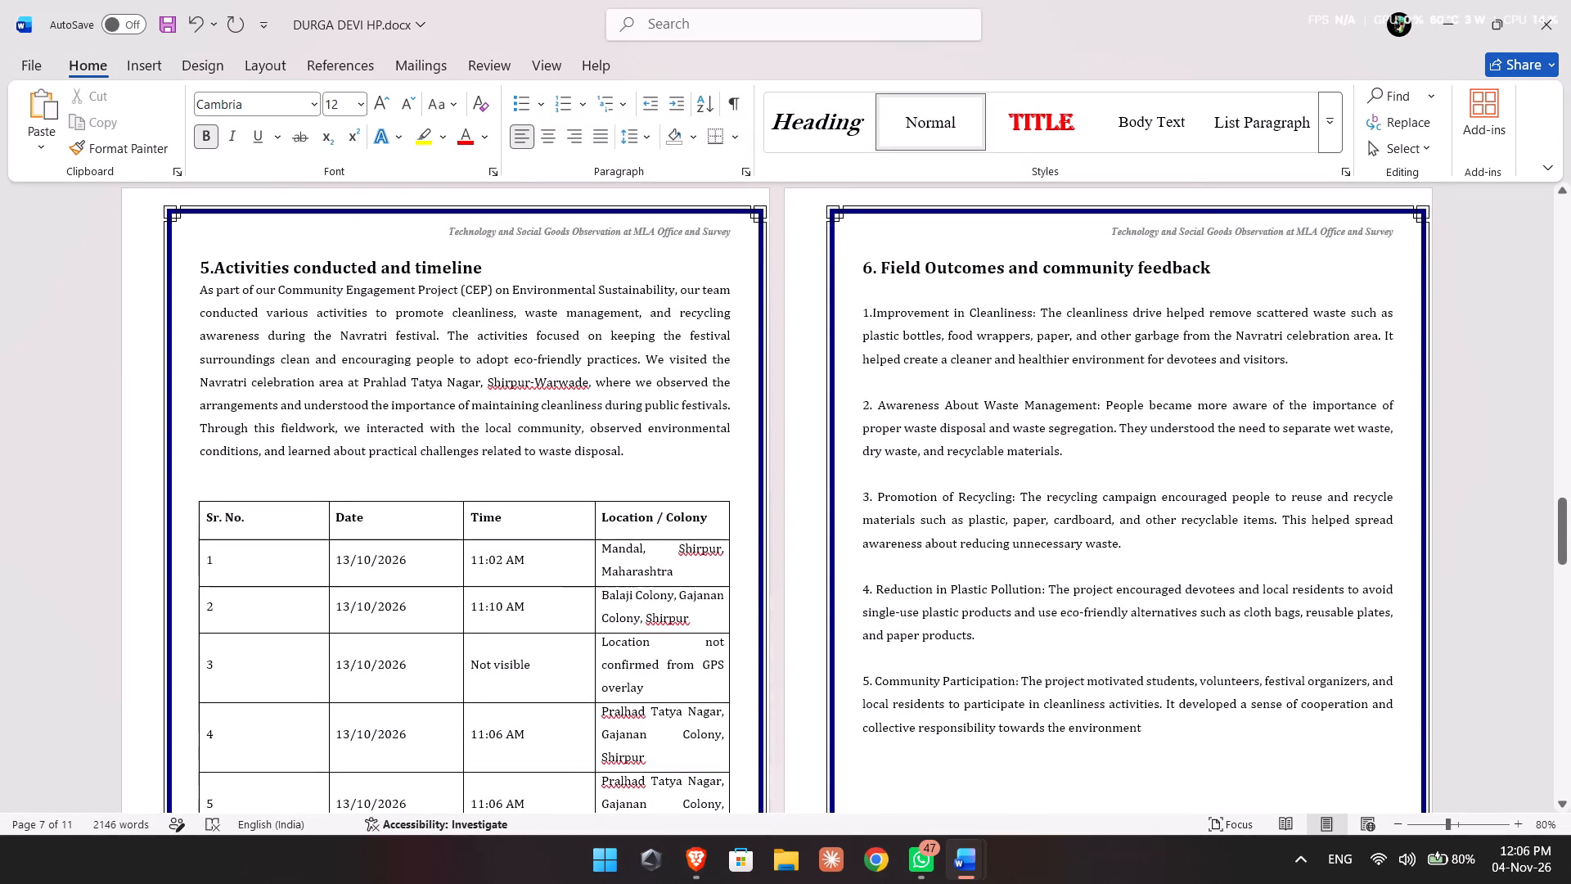
scroll(1039, 654, down, 3)
scroll(1039, 654, up, 1)
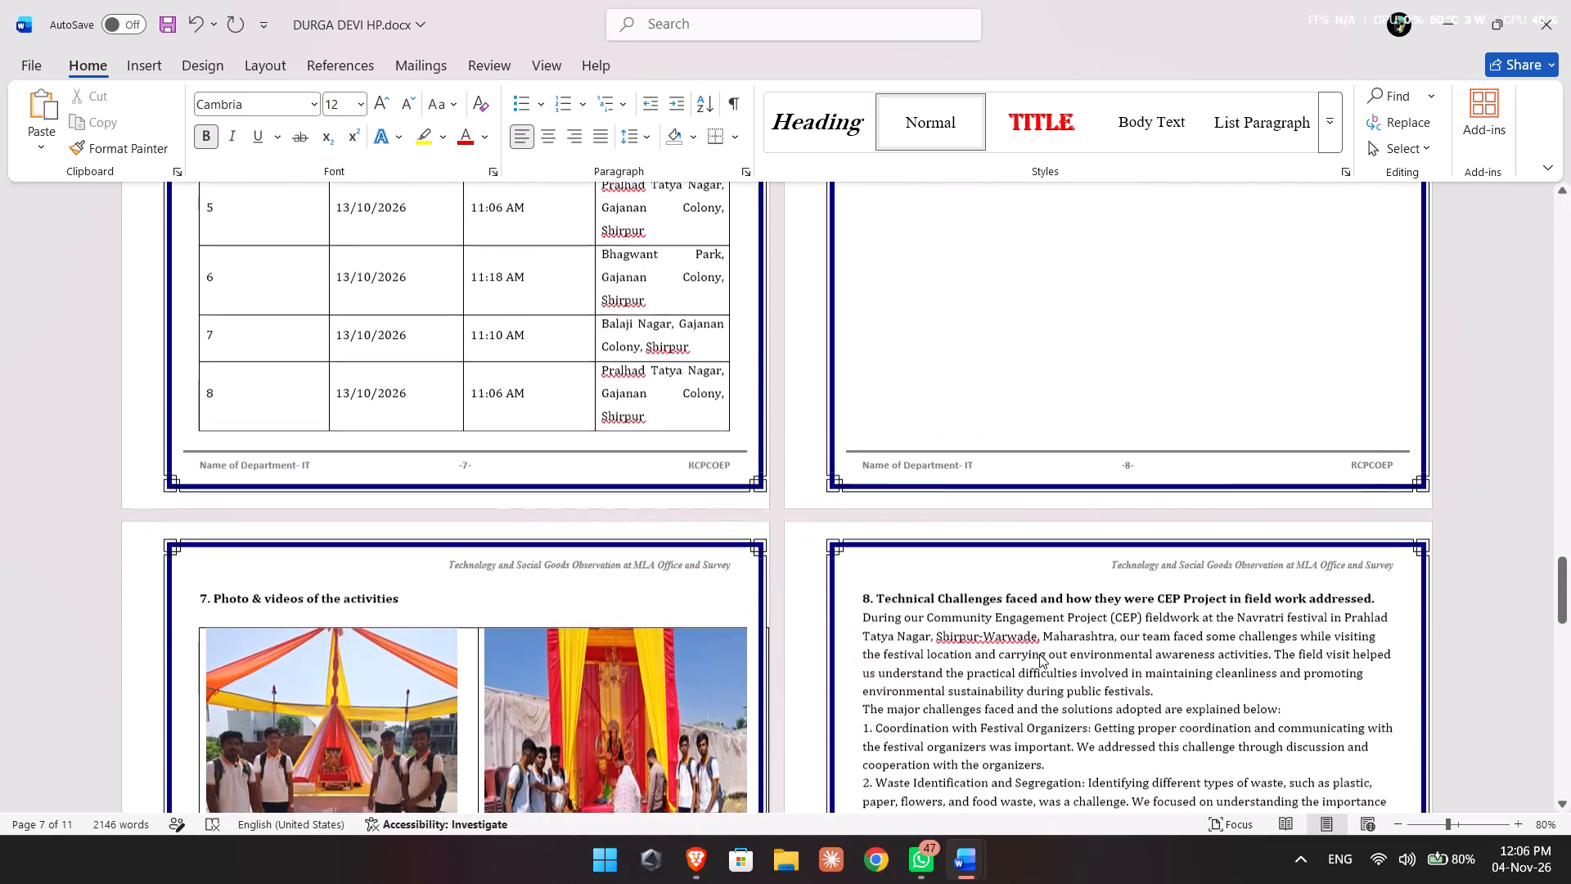
scroll(1039, 654, up, 1)
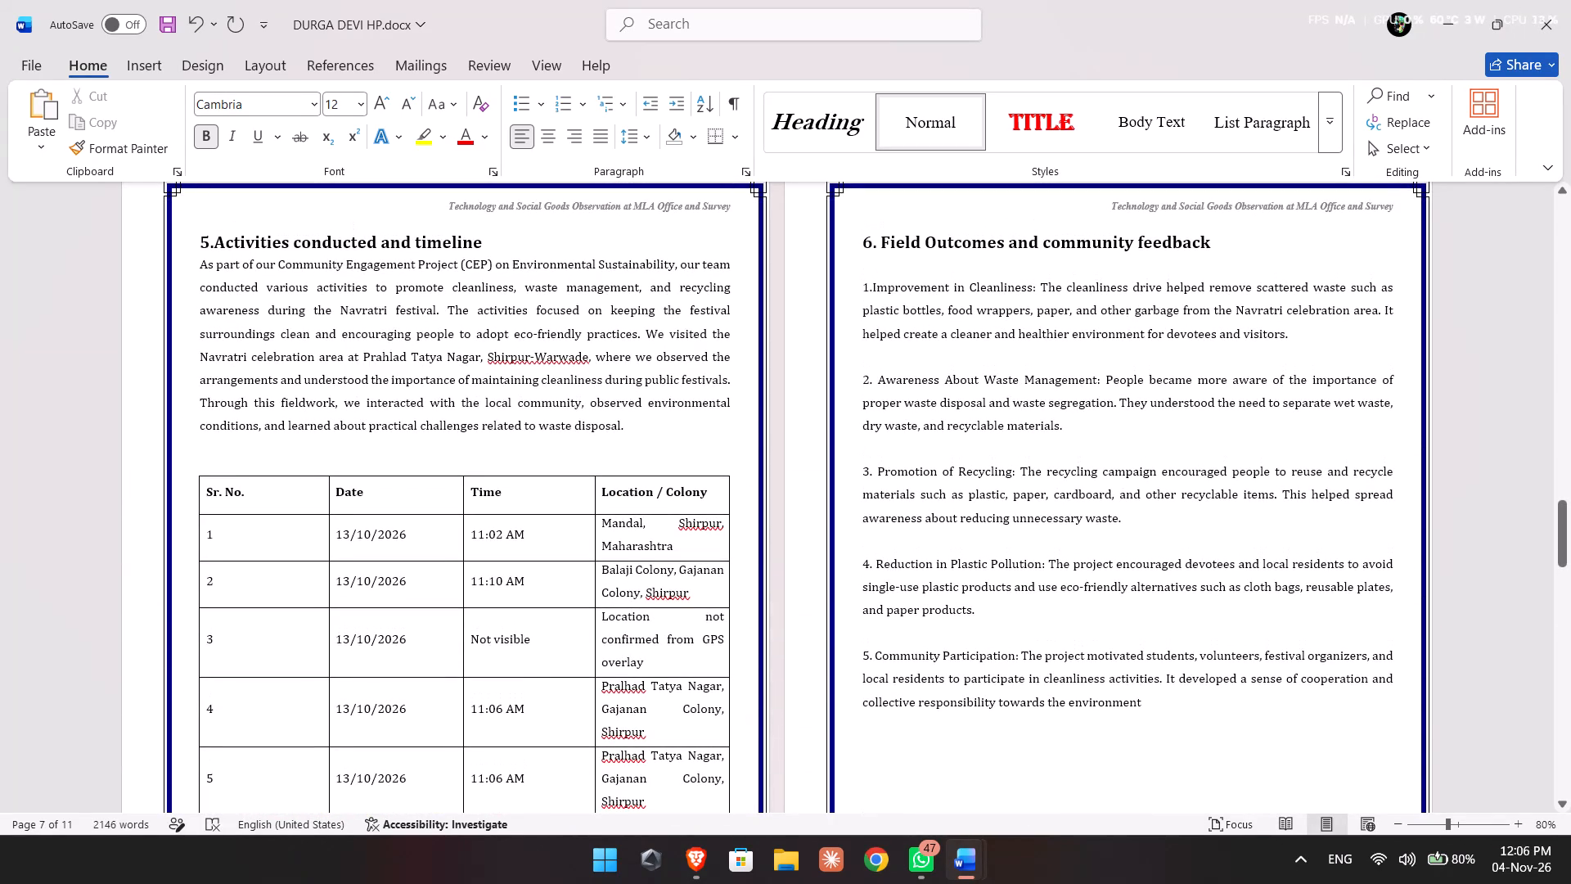
drag(1141, 705, 834, 278)
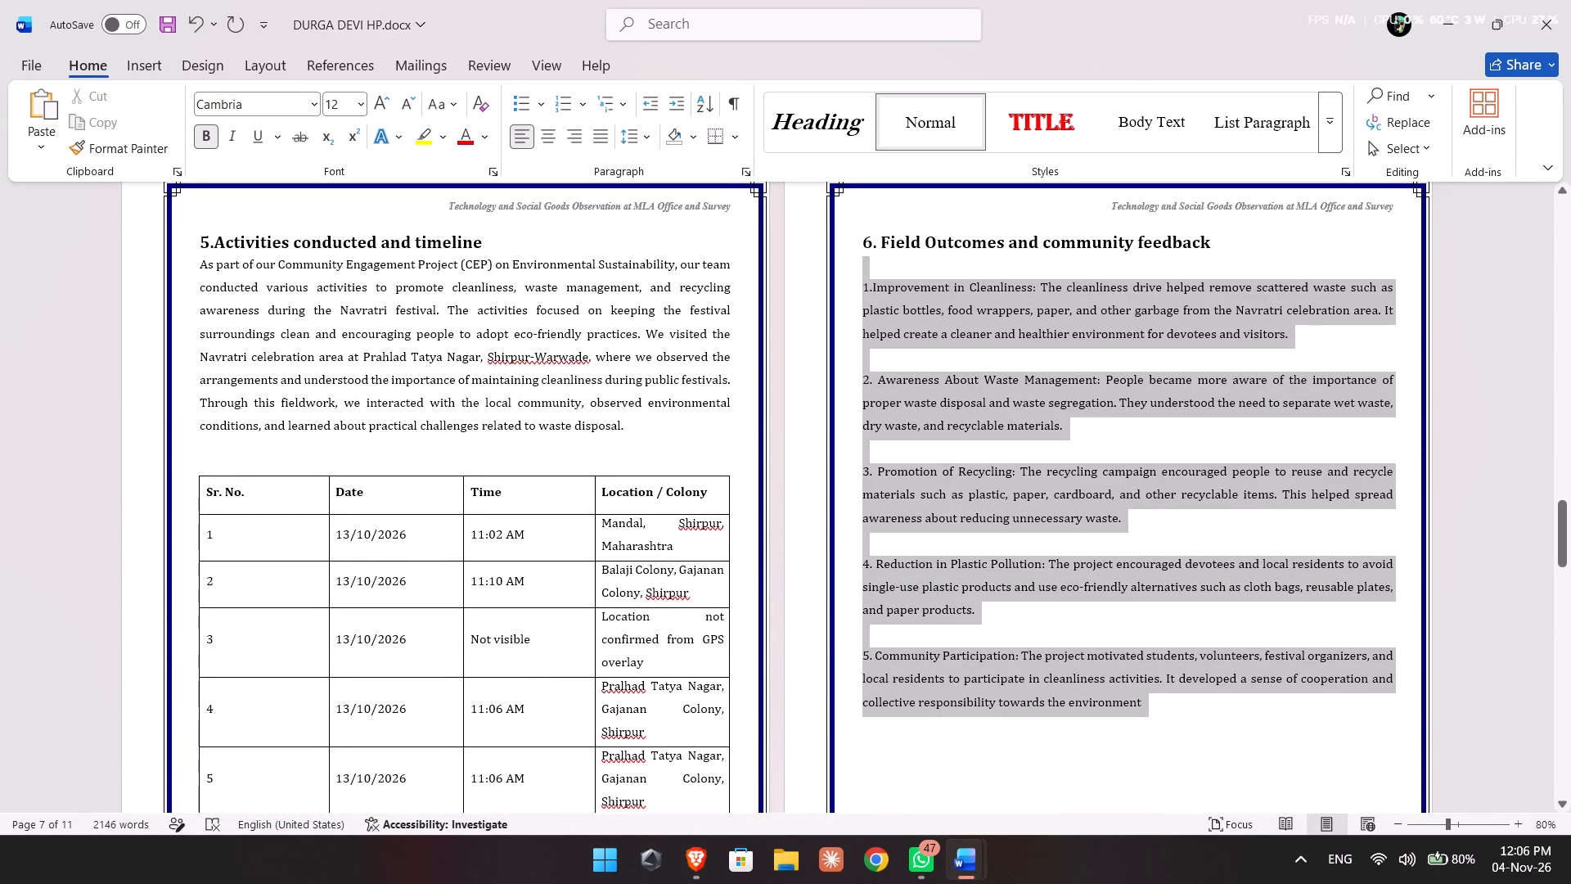
drag(834, 278, 840, 289)
click(961, 446)
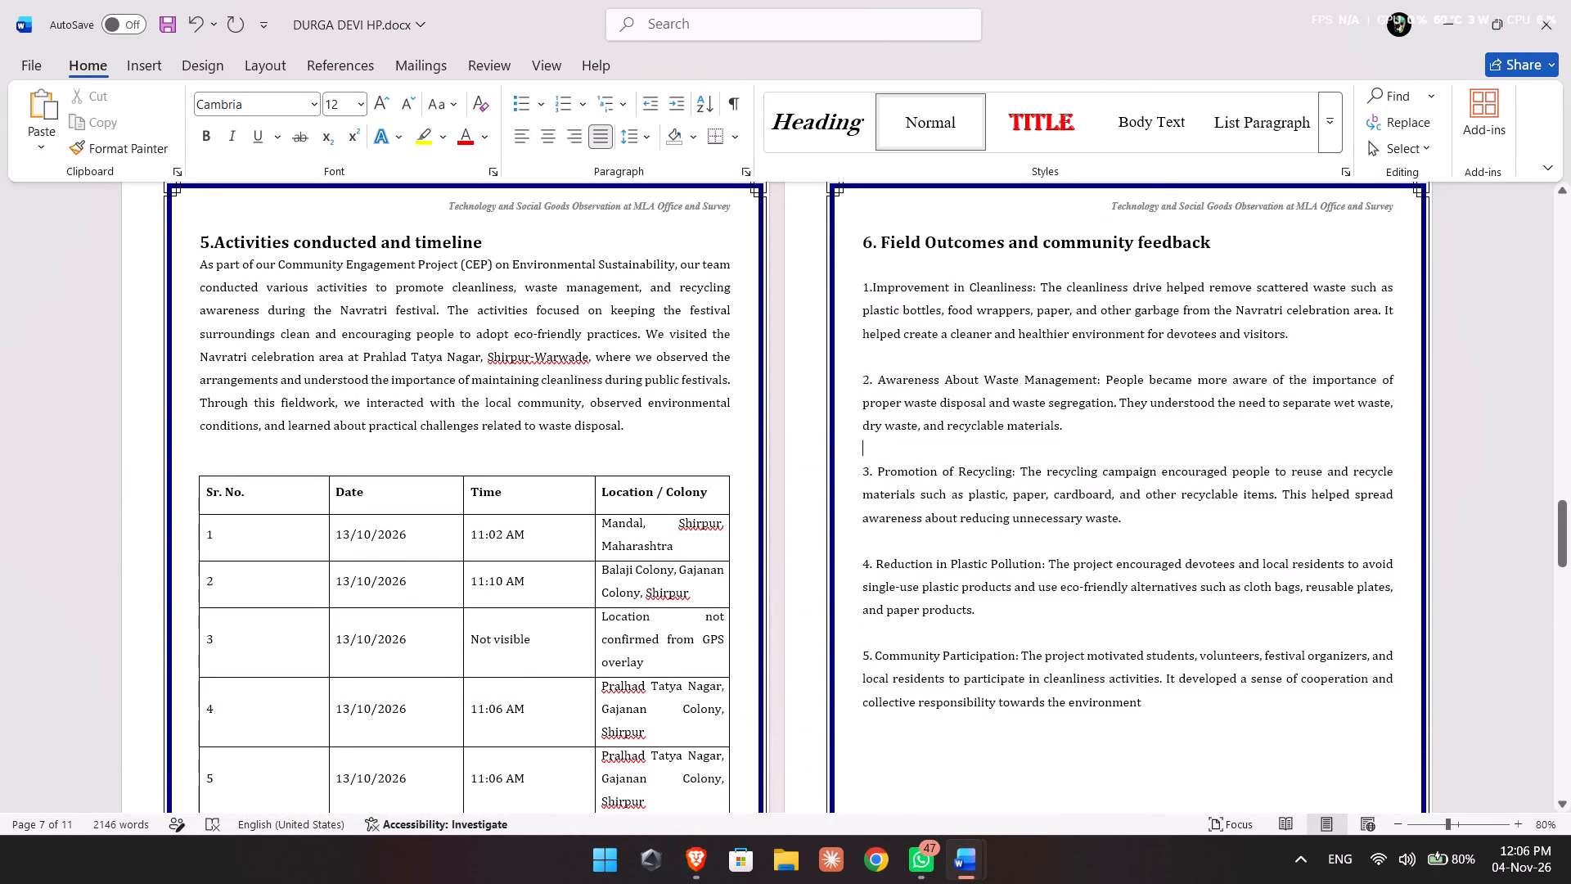
drag(1151, 713, 864, 245)
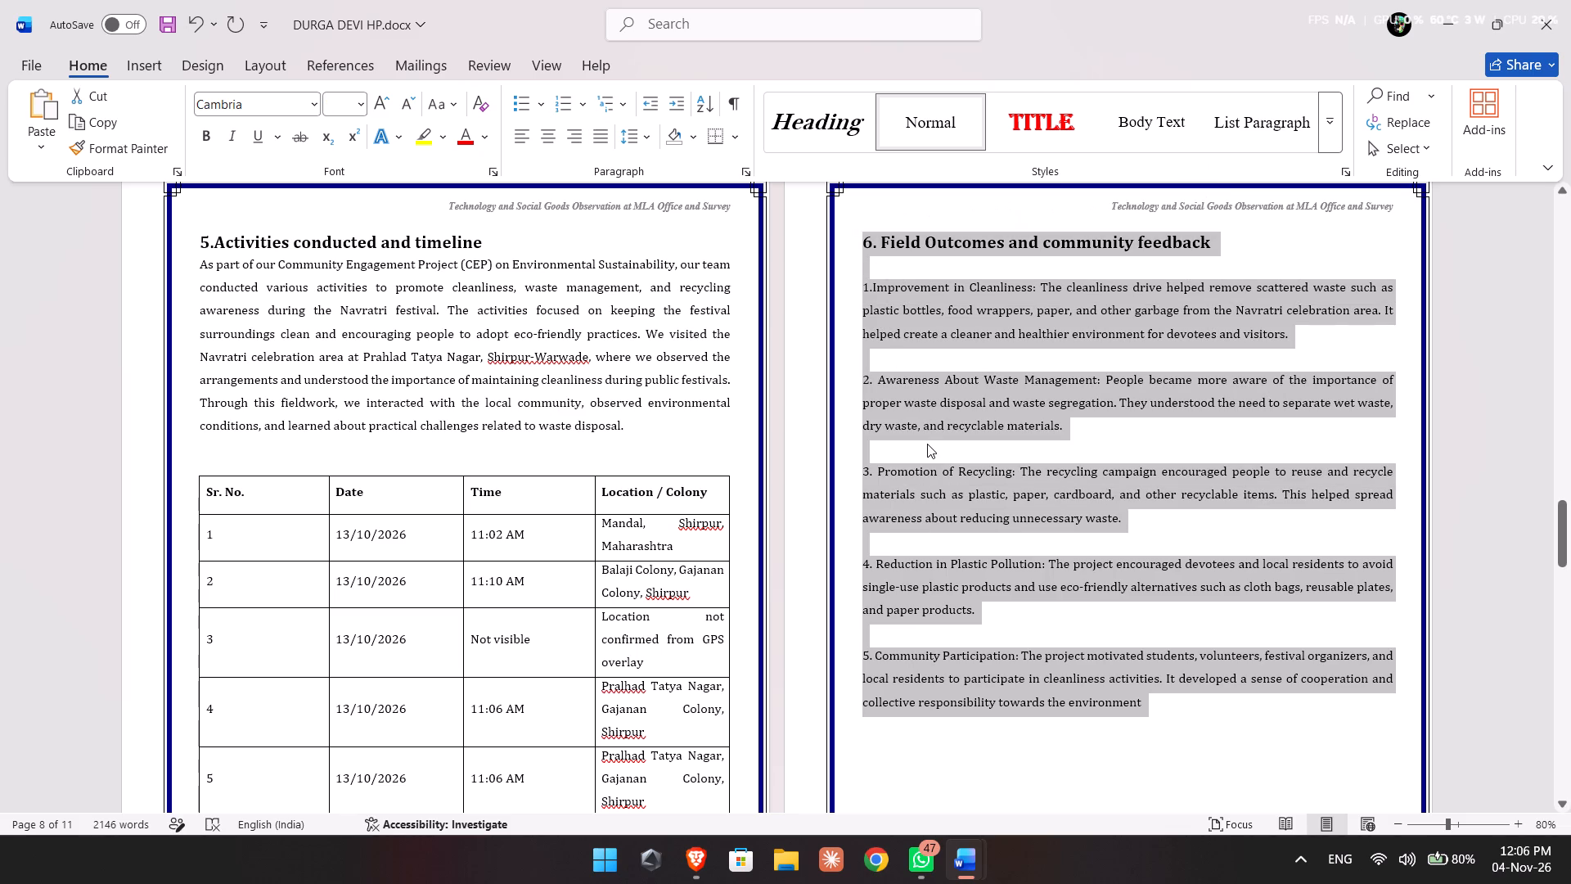
key(ctrl+c)
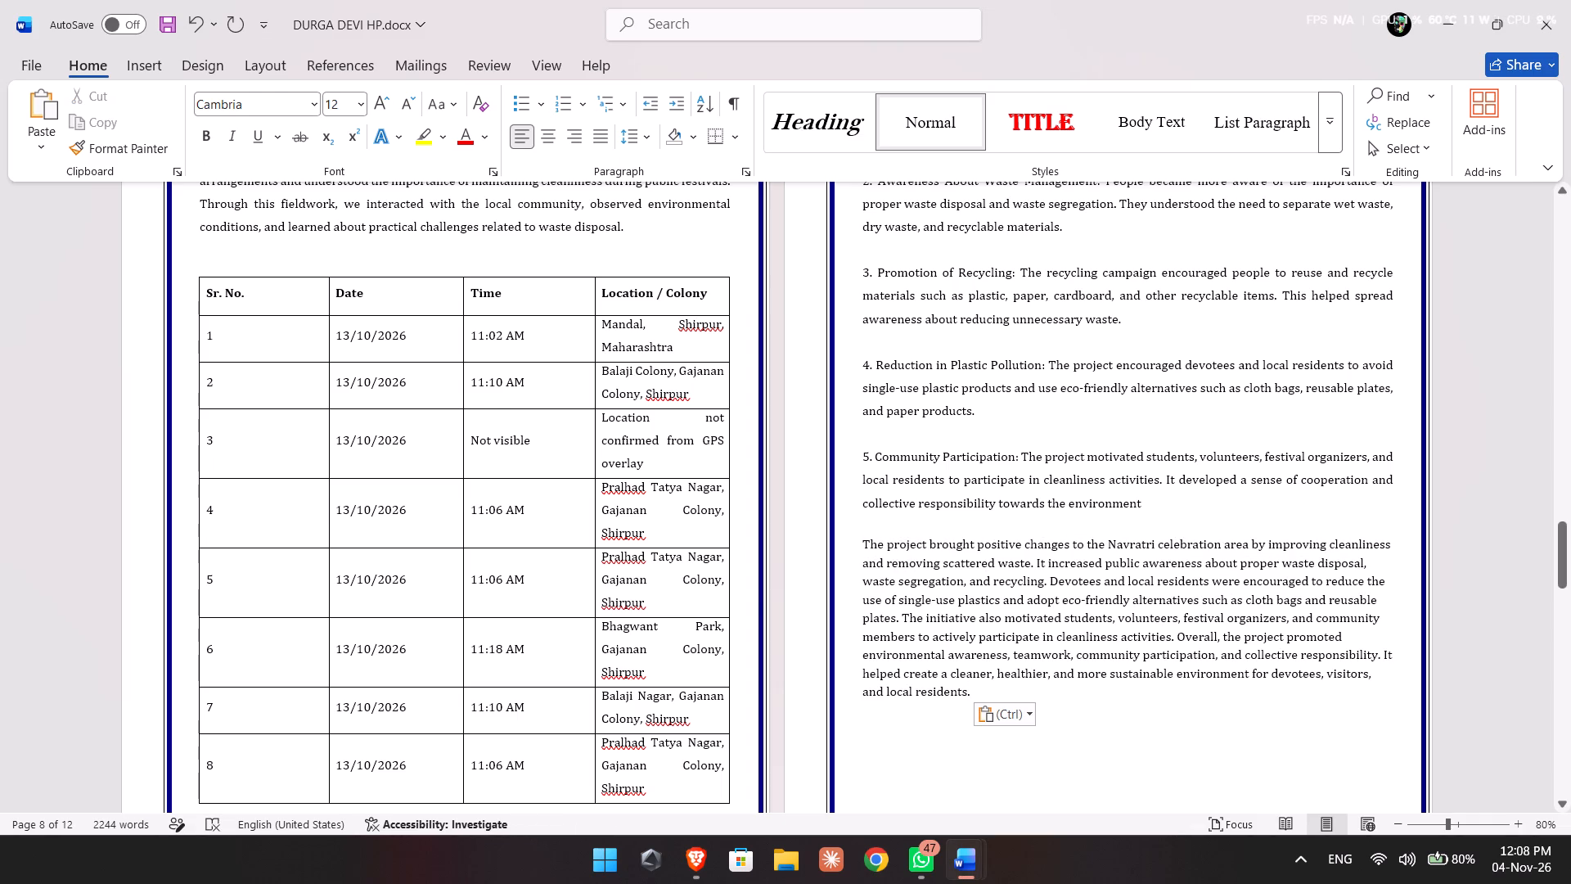
Set the line spacing of the pasted 100-word summary paragraph below Community Participation to 1.5.
drag(862, 544, 975, 692)
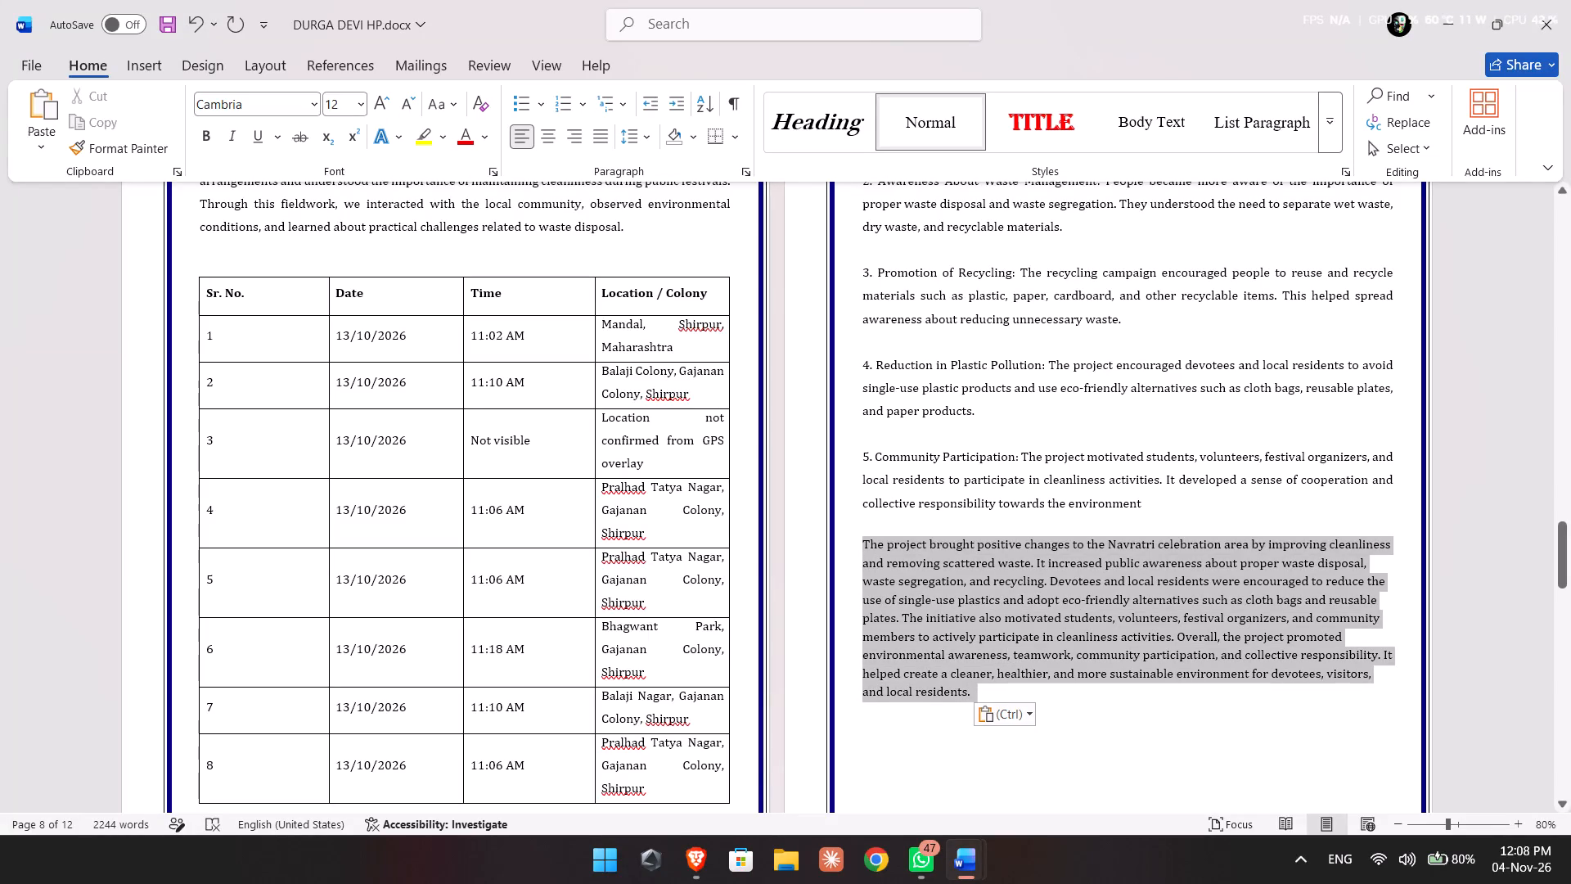
drag(975, 692, 975, 693)
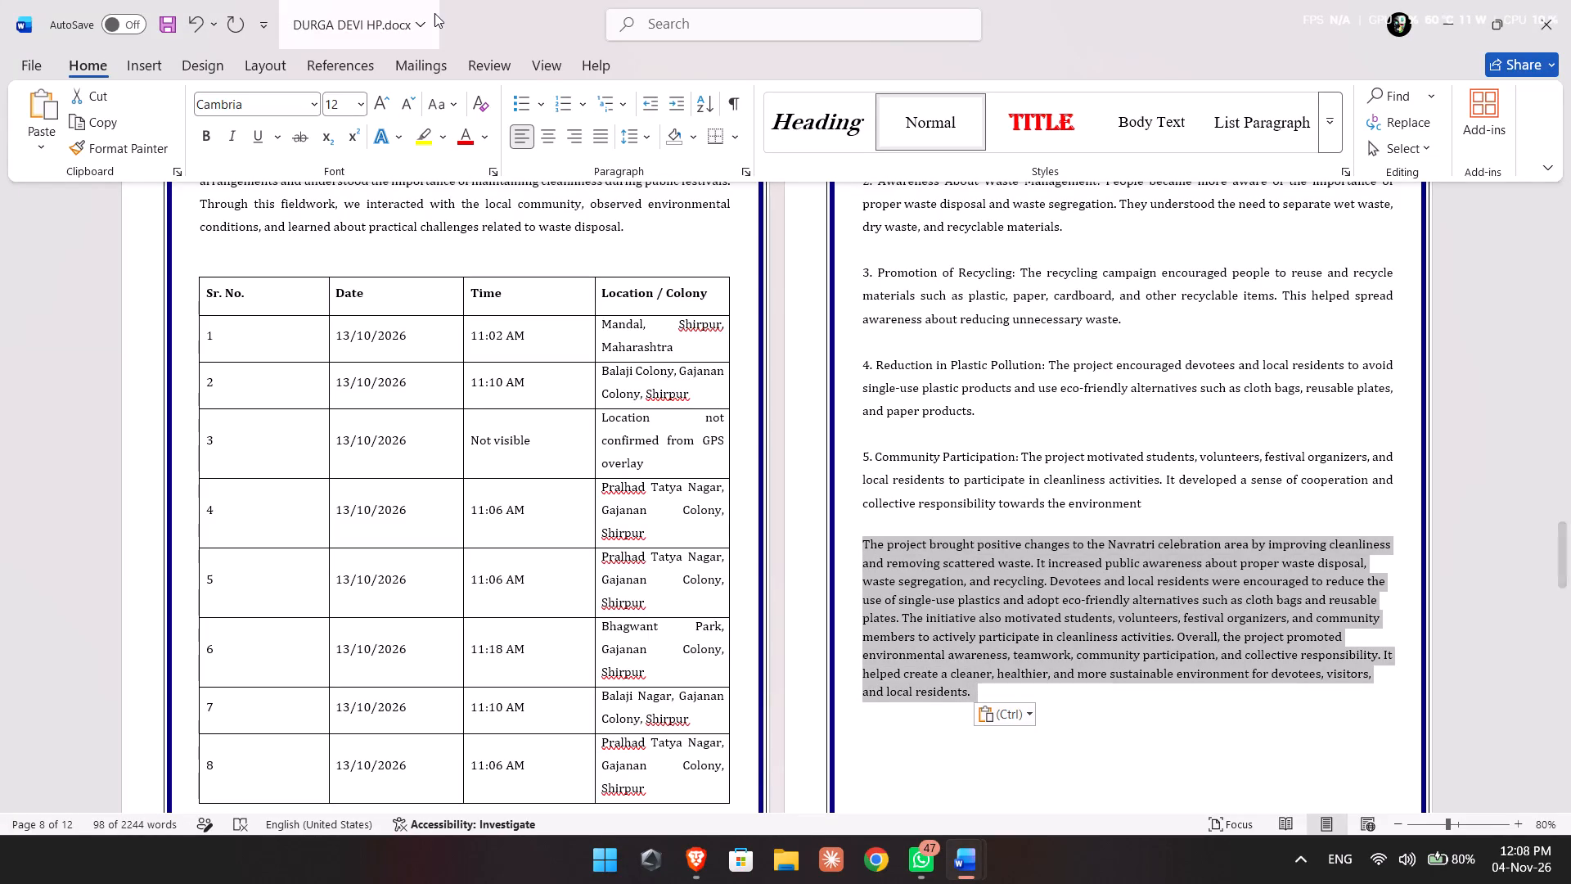
click(648, 139)
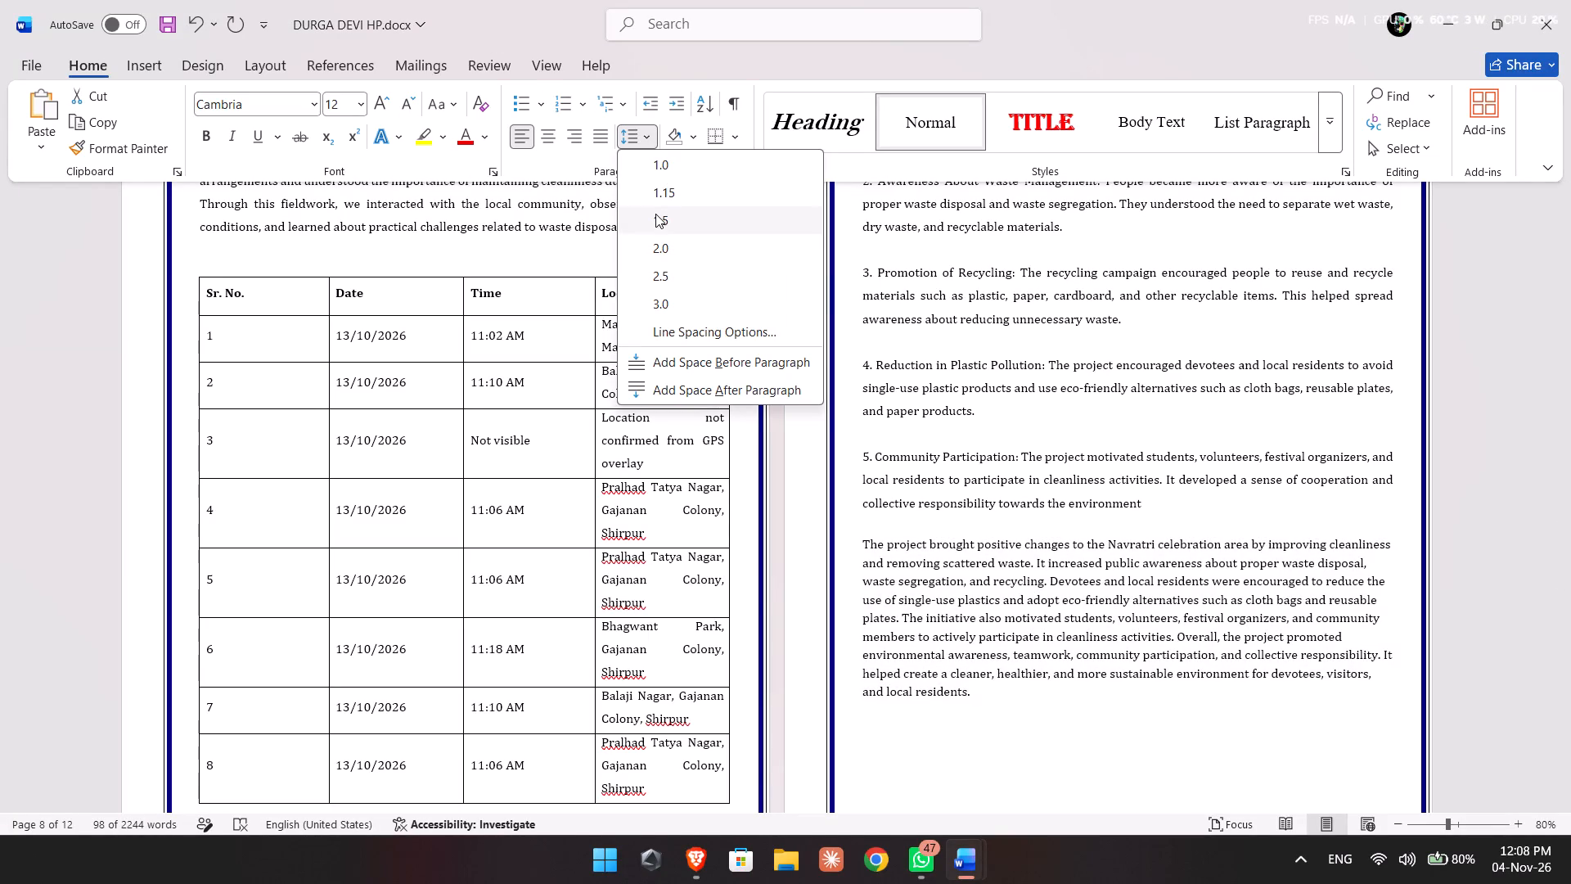
click(655, 214)
scroll(939, 341, down, 2)
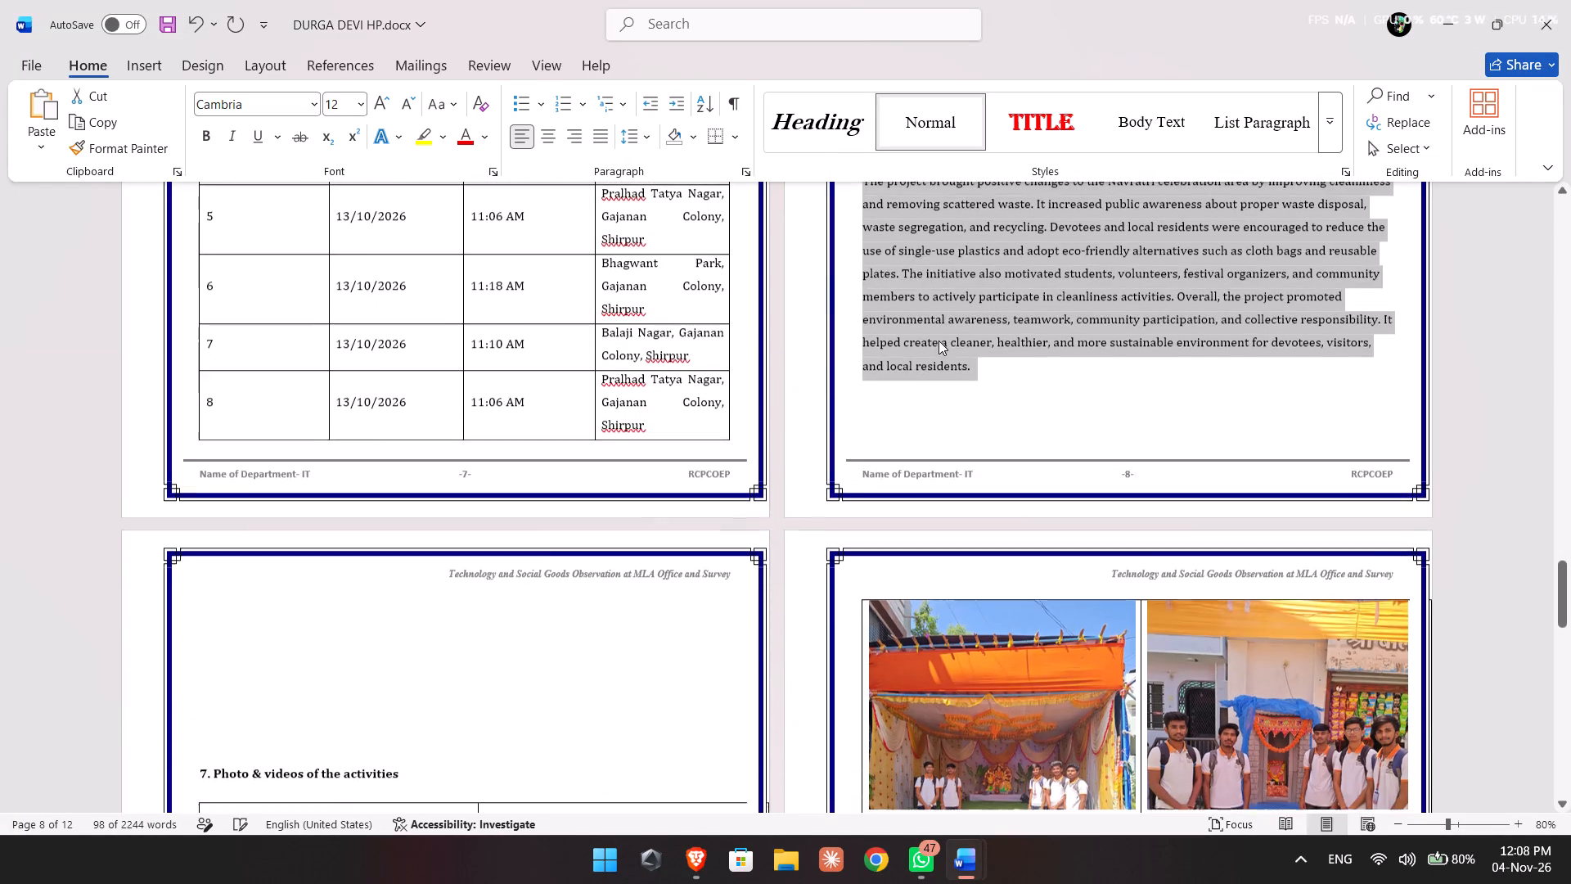
scroll(939, 341, up, 1)
click(884, 368)
Delete the extra blank lines above the "7. Photo & videos of the activities" heading.
scroll(884, 368, up, 1)
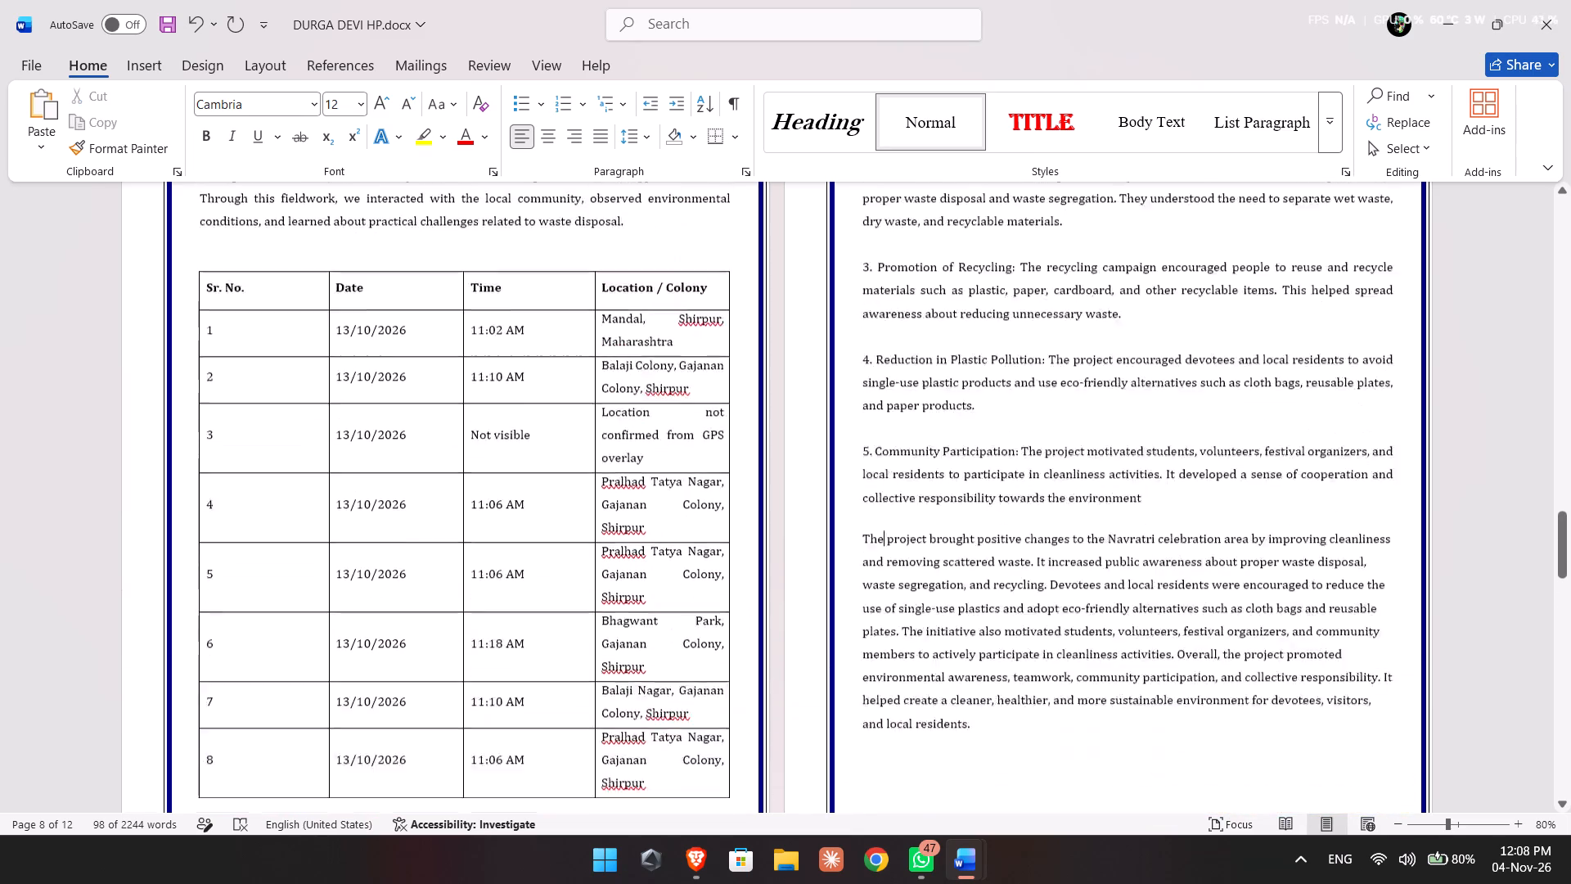
scroll(884, 368, up, 1)
scroll(884, 368, down, 2)
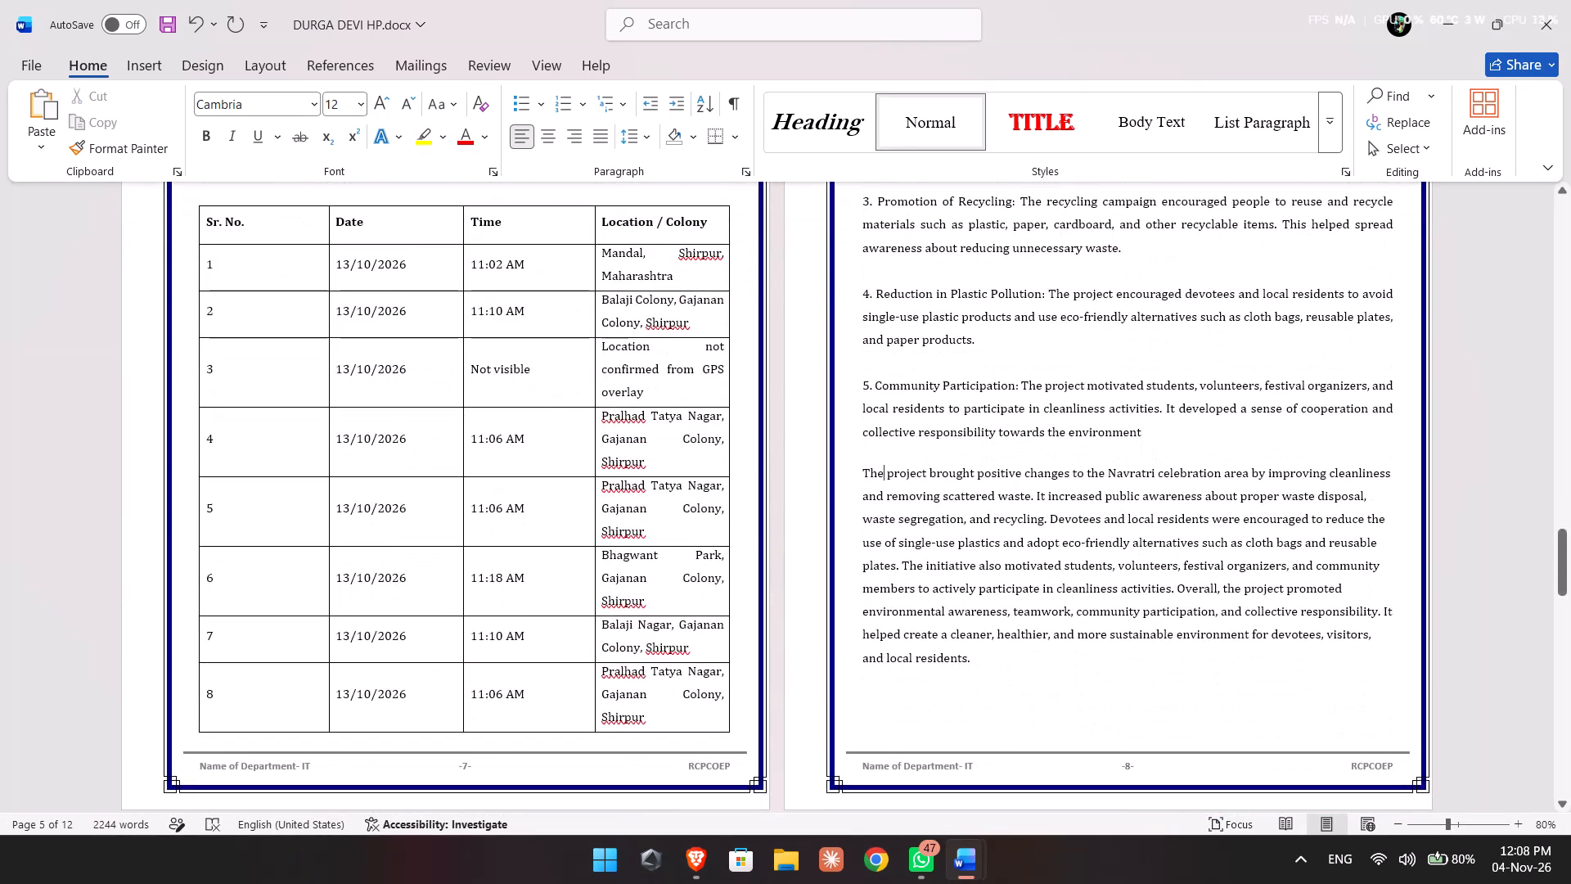
scroll(884, 368, down, 3)
scroll(384, 372, up, 1)
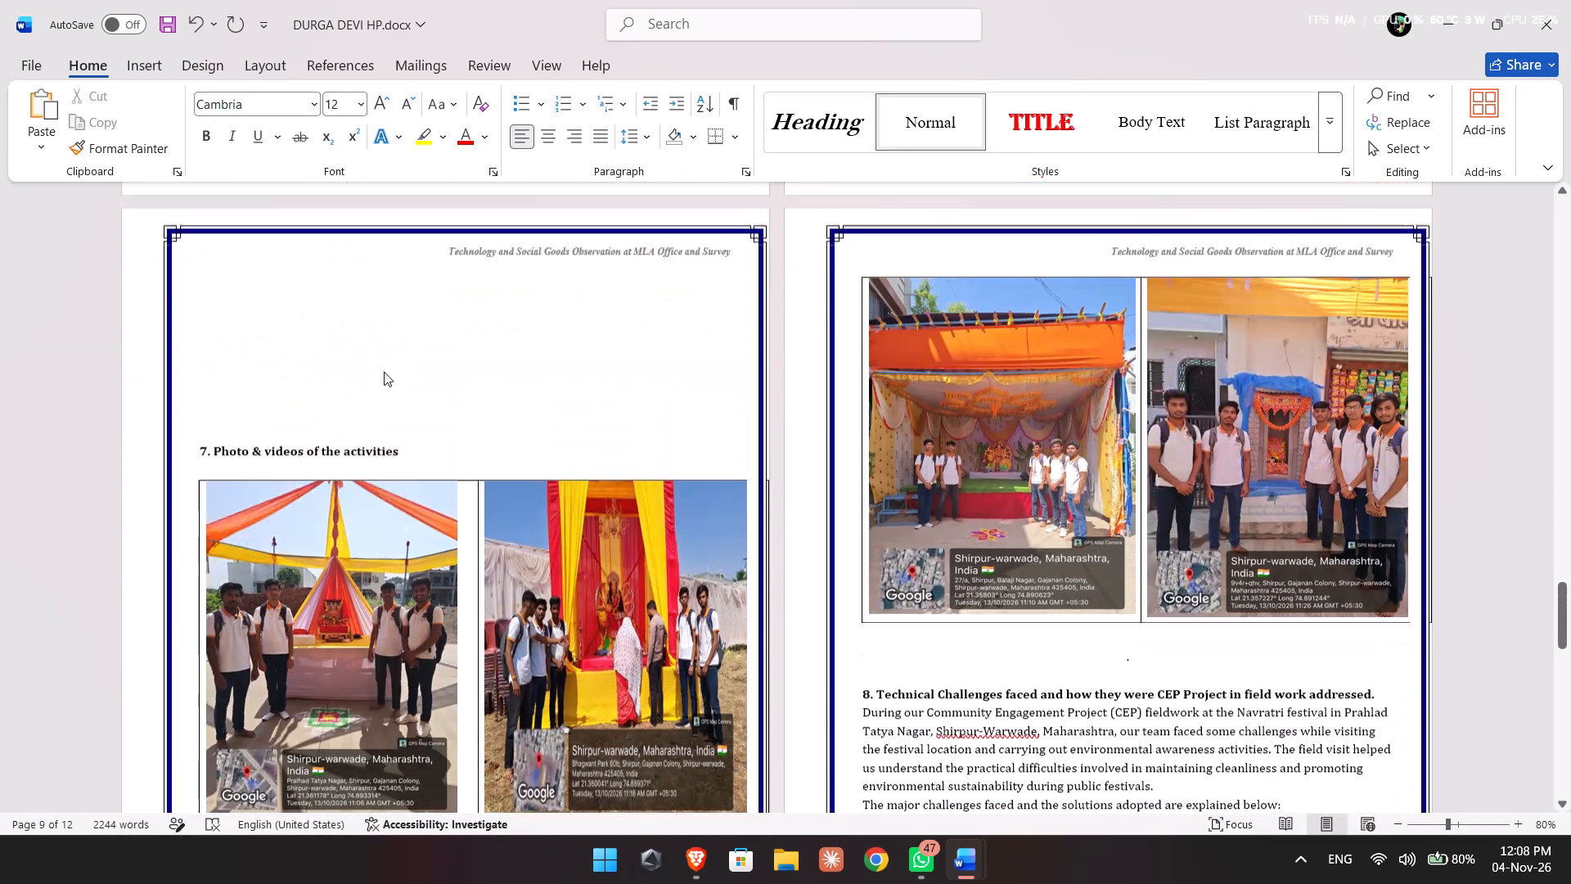
drag(227, 523, 220, 398)
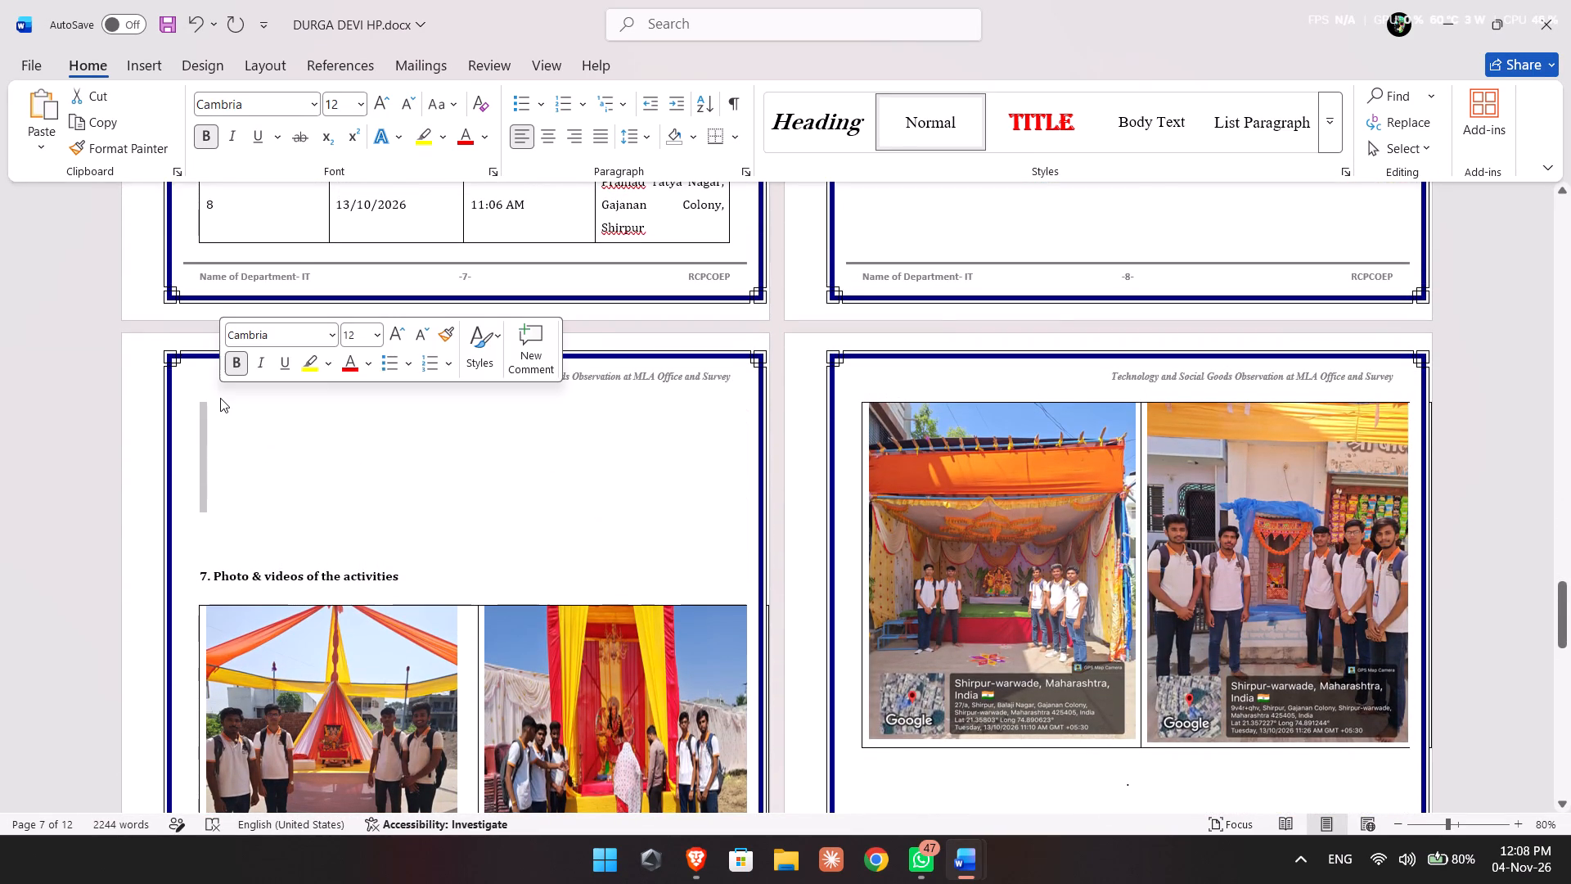
key(BackSpace)
key(Down)
key(BackSpace)
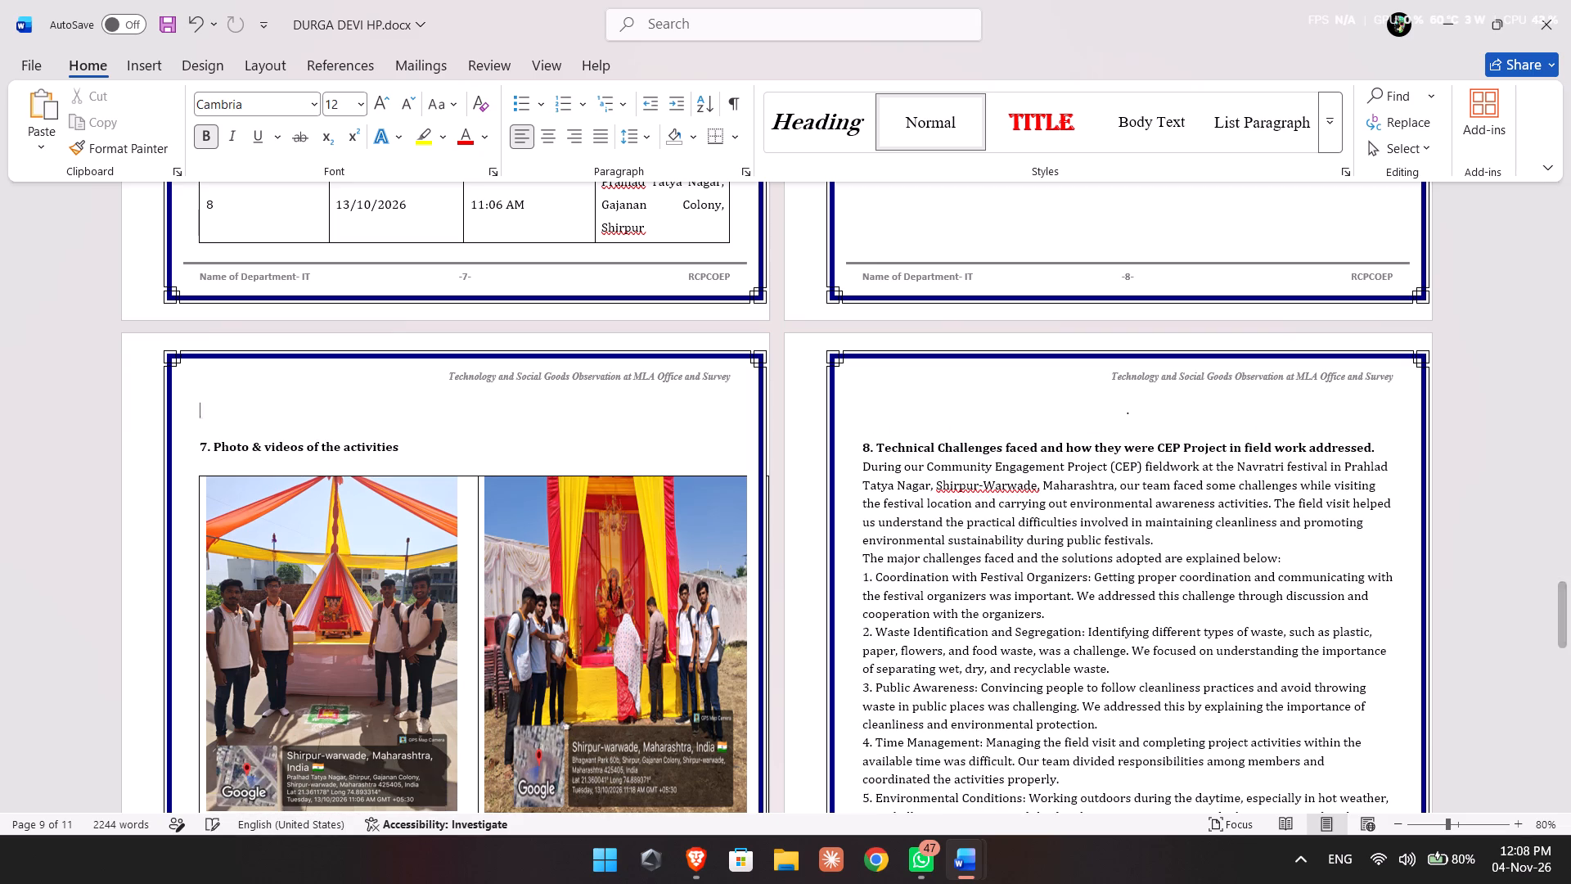
key(BackSpace)
Set the font size of the "7. Photo & videos of the activities" heading to 16.
scroll(220, 398, up, 1)
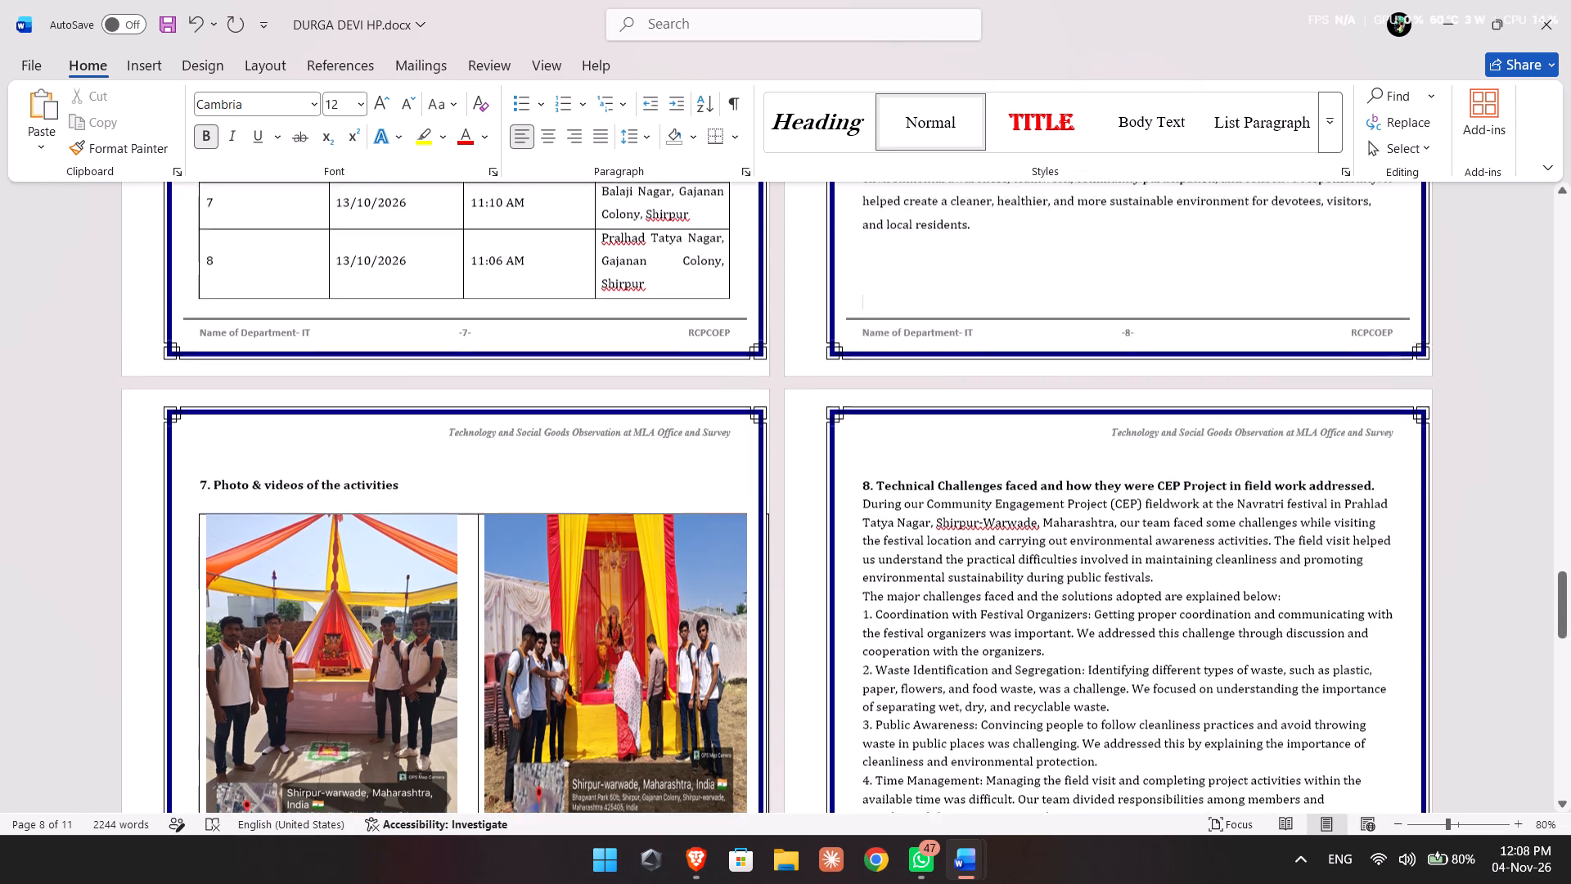
scroll(220, 398, up, 1)
scroll(220, 398, down, 1)
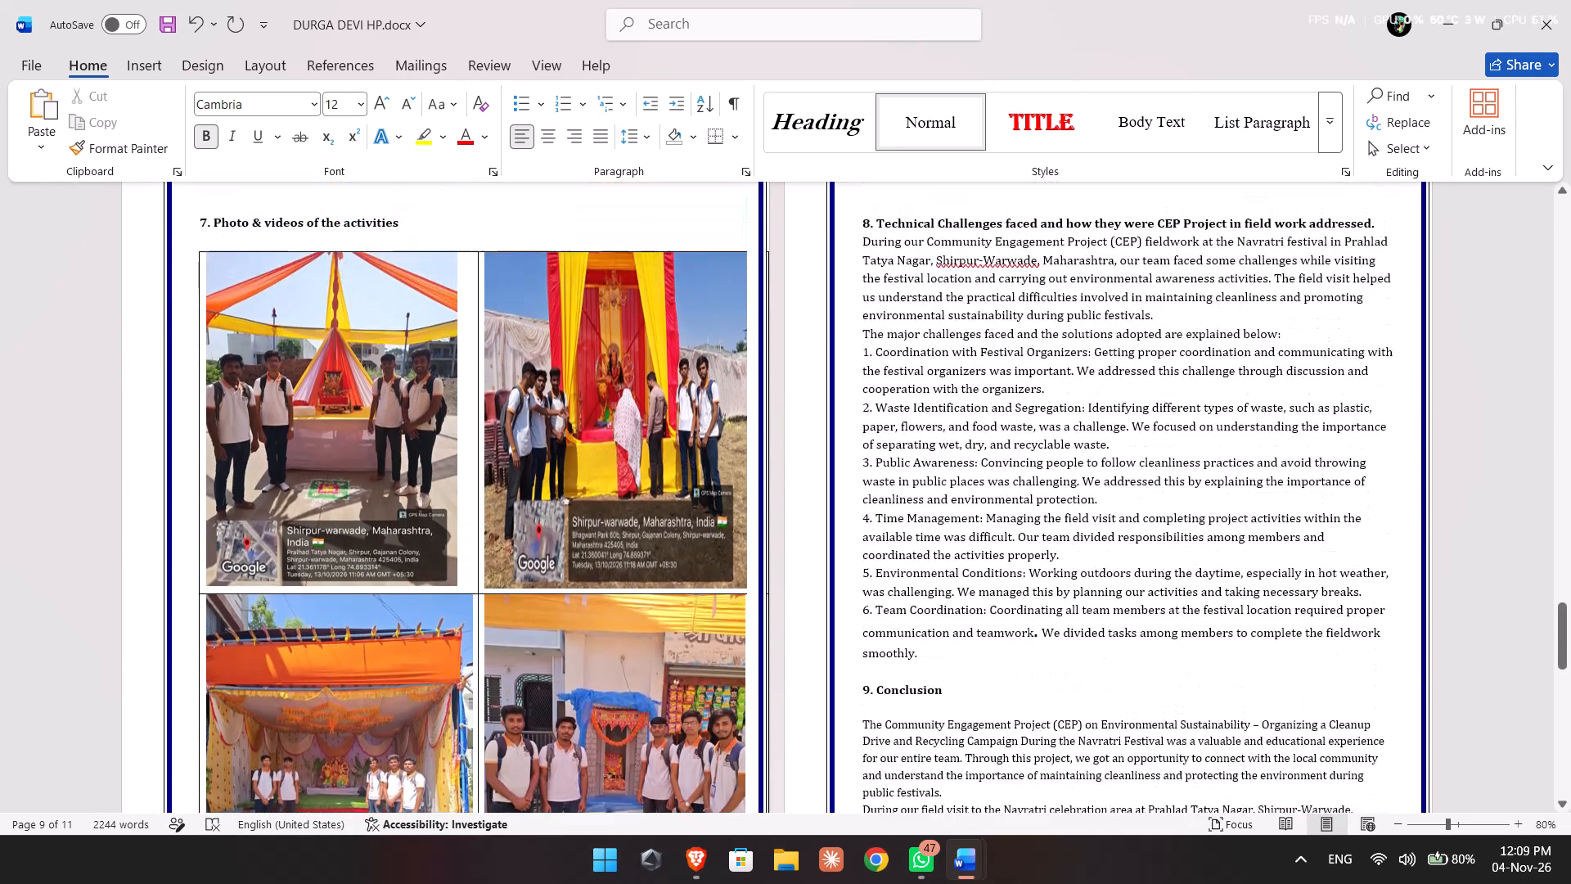
scroll(0, 297, up, 1)
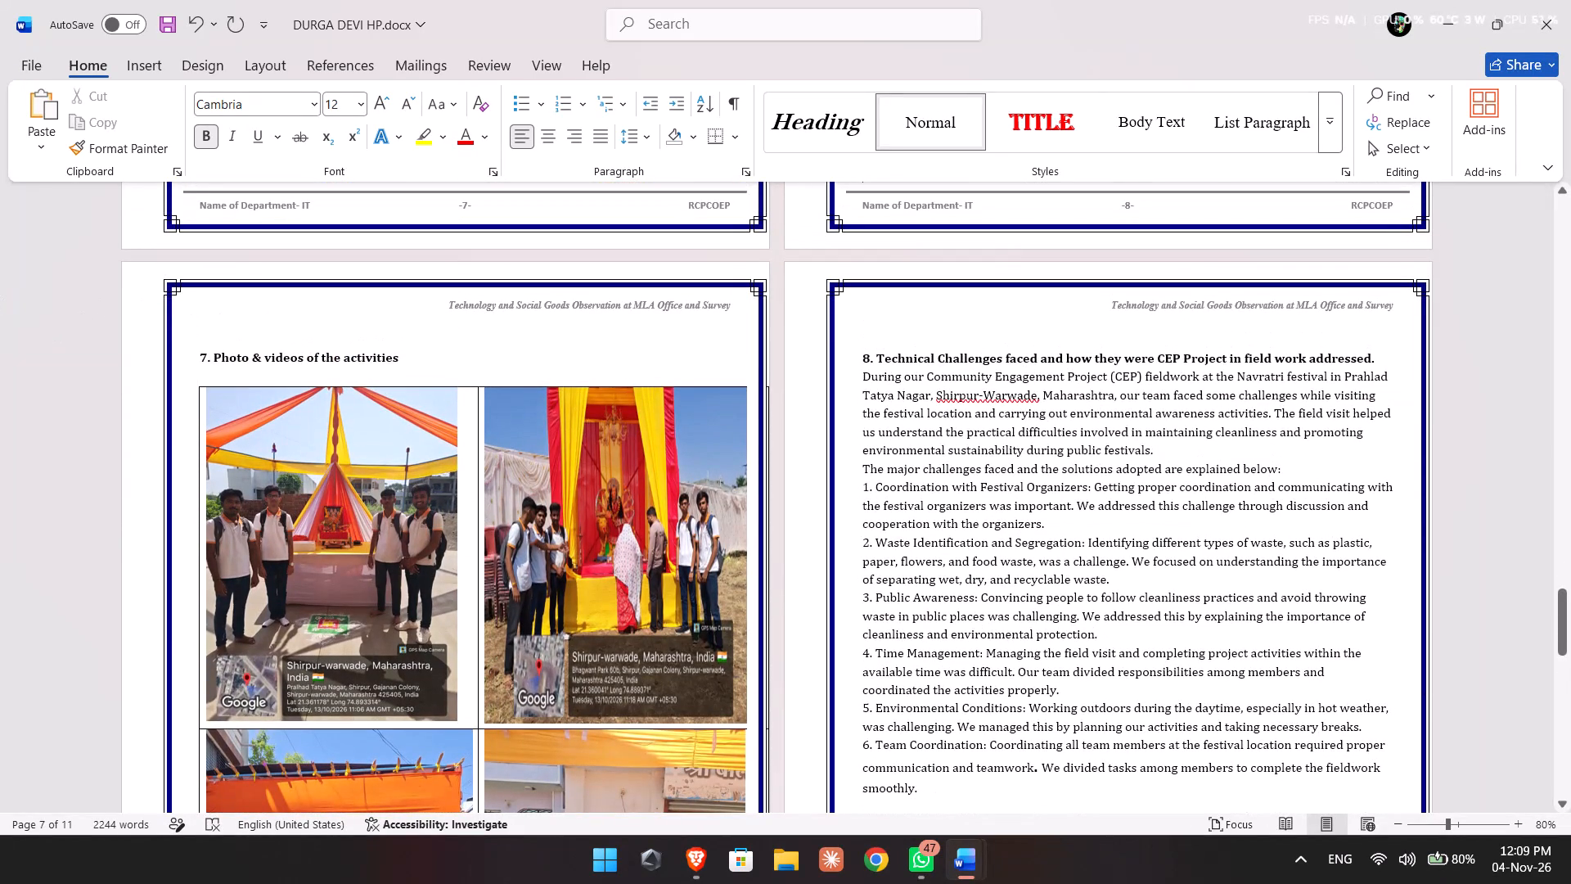
drag(413, 361, 172, 329)
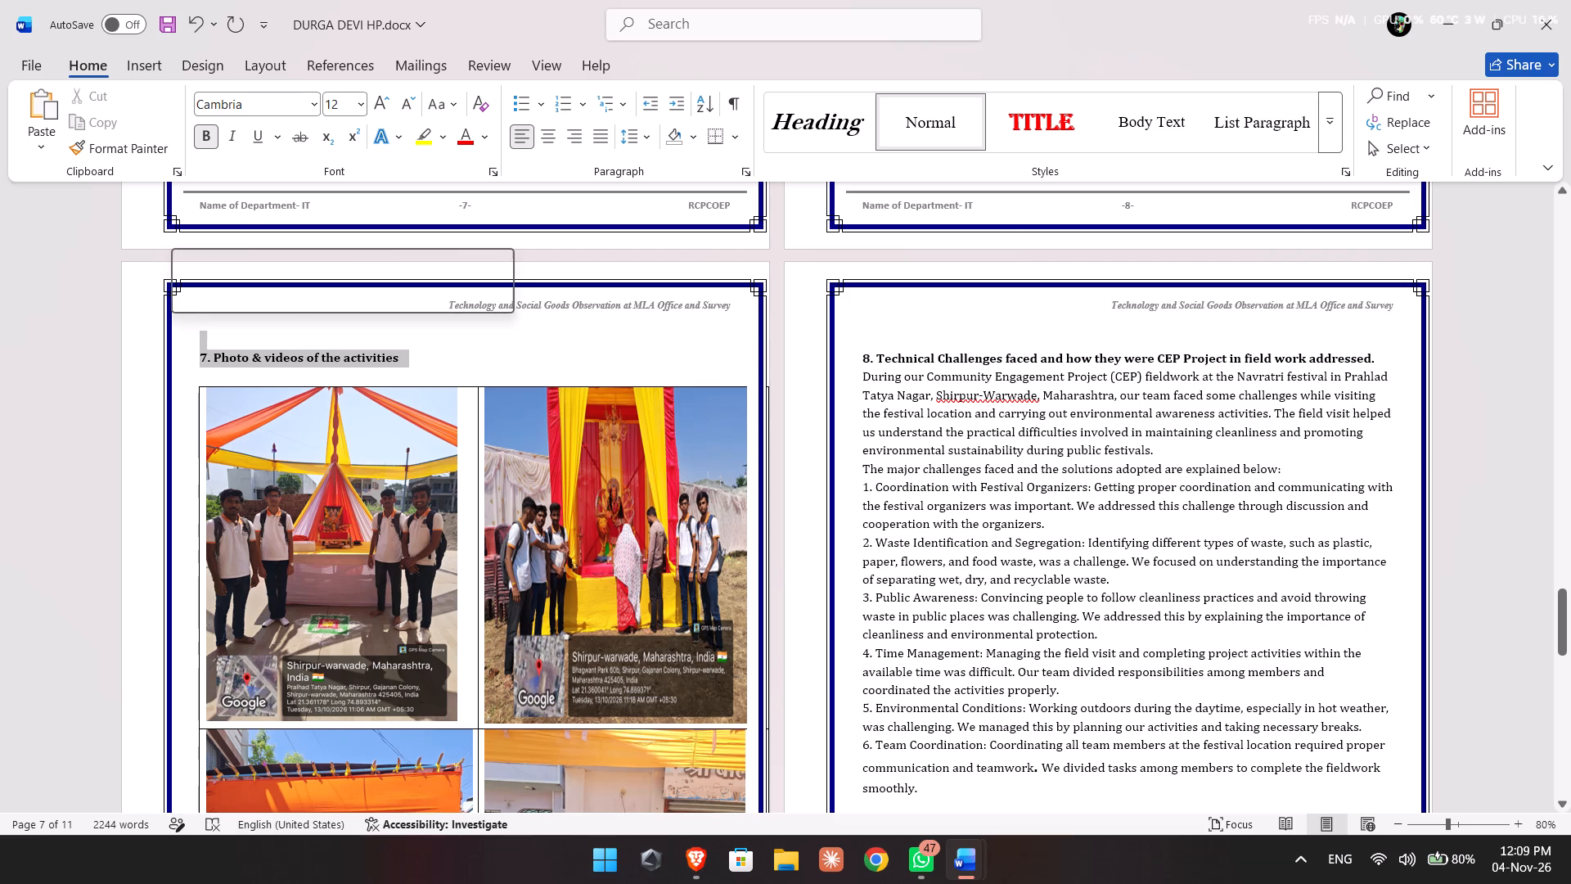
click(358, 106)
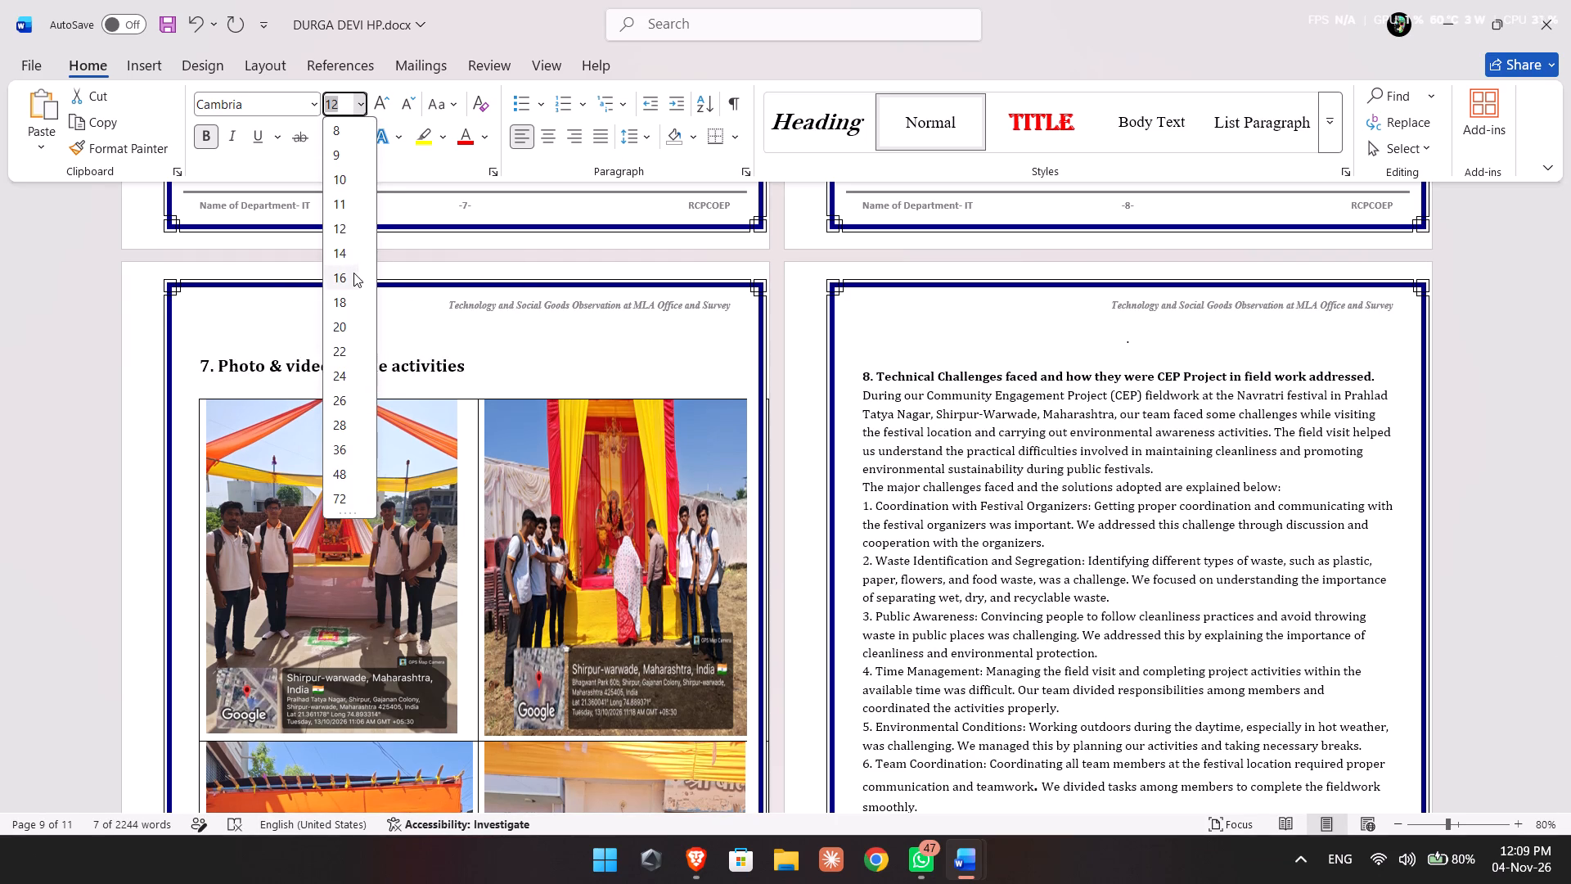
click(353, 273)
Delete the stray period and blank lines above the section 8 Technical Challenges heading.
scroll(414, 414, down, 2)
scroll(414, 414, up, 1)
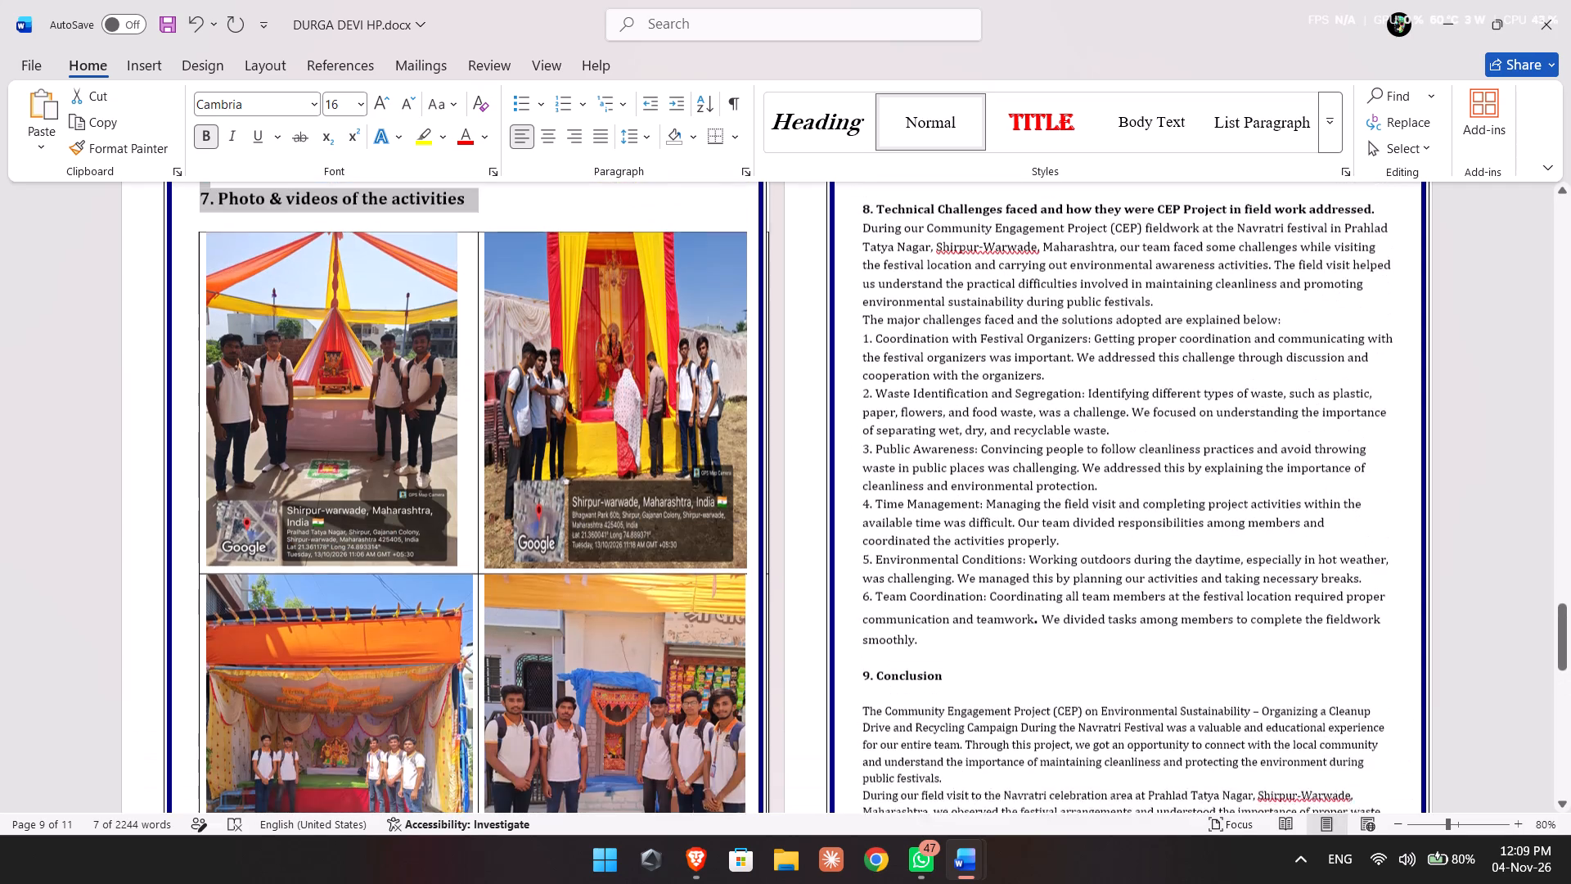
click(860, 288)
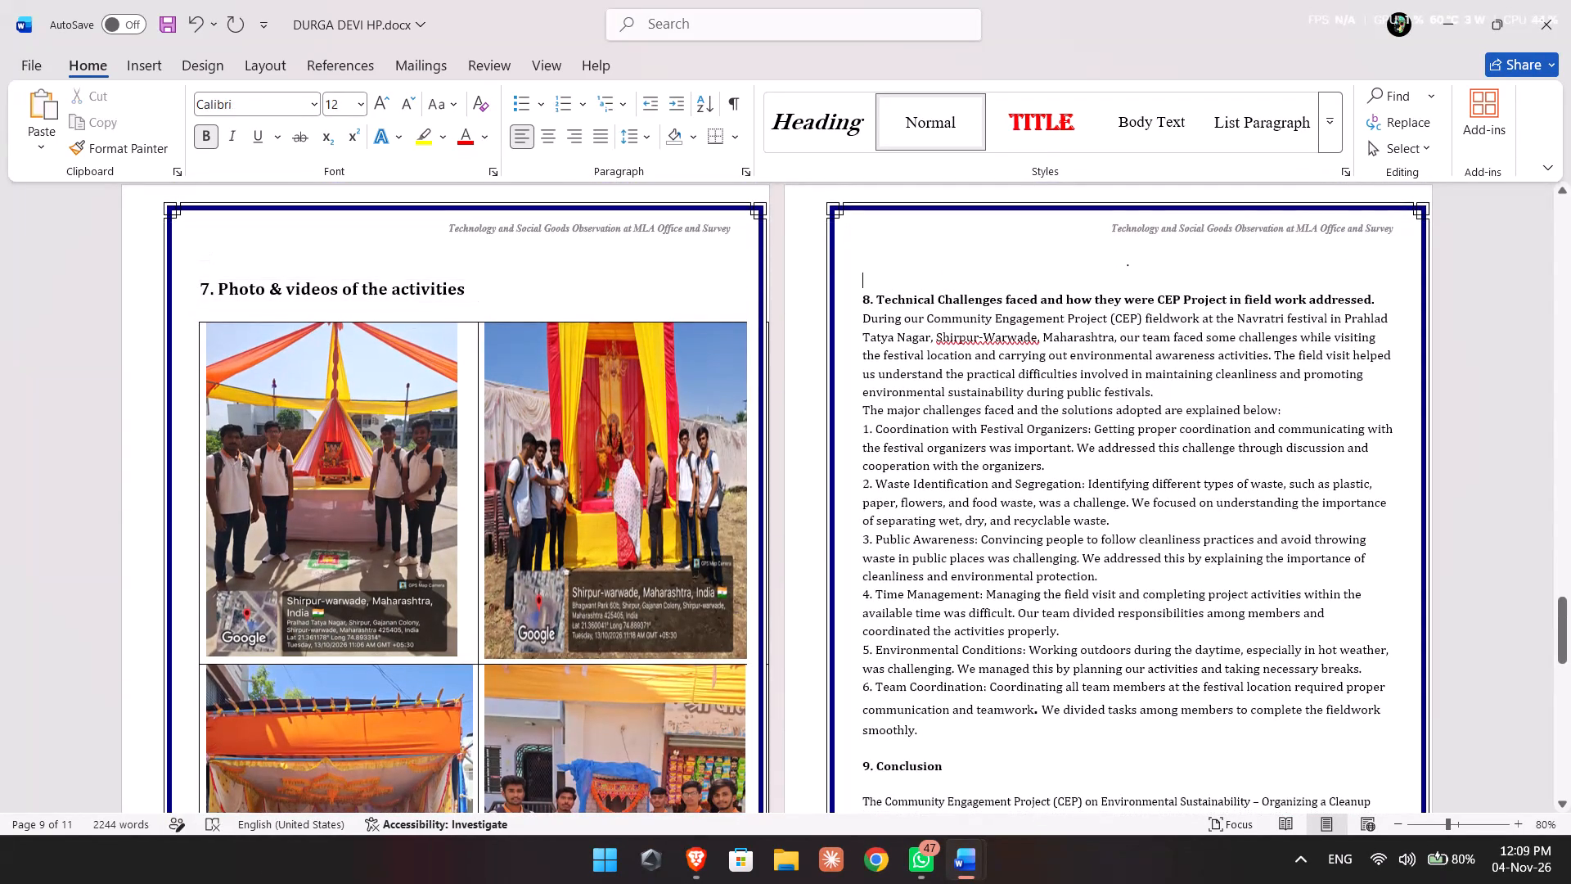
key(BackSpace)
key(BackSpace)
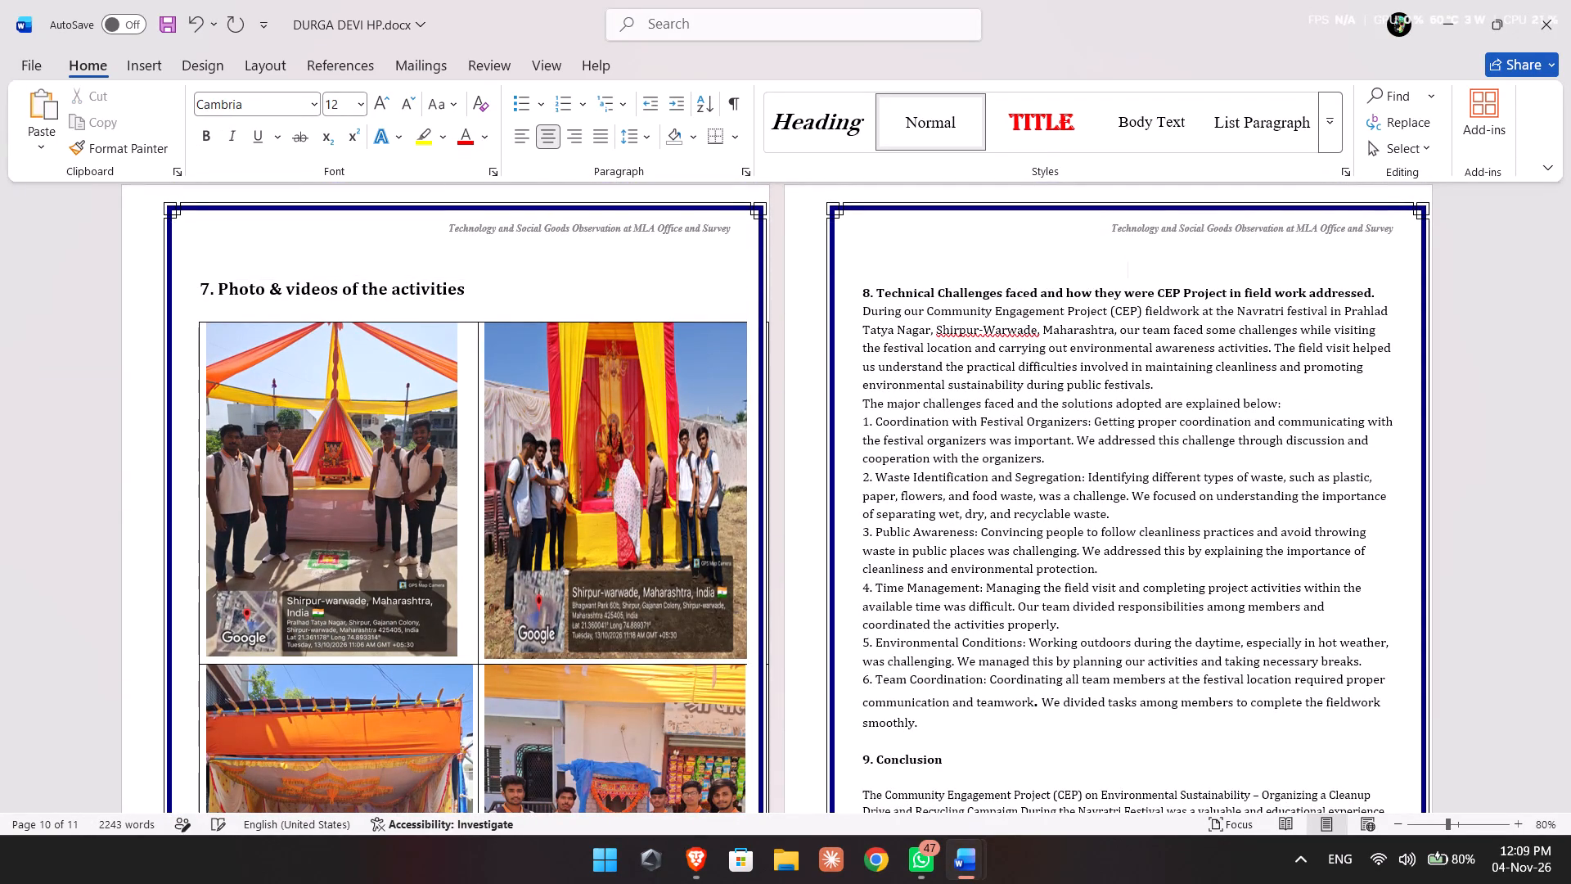
key(BackSpace)
key(BackSpace)
Increase the font size of the section 8 Technical Challenges heading to 16.
scroll(860, 288, up, 1)
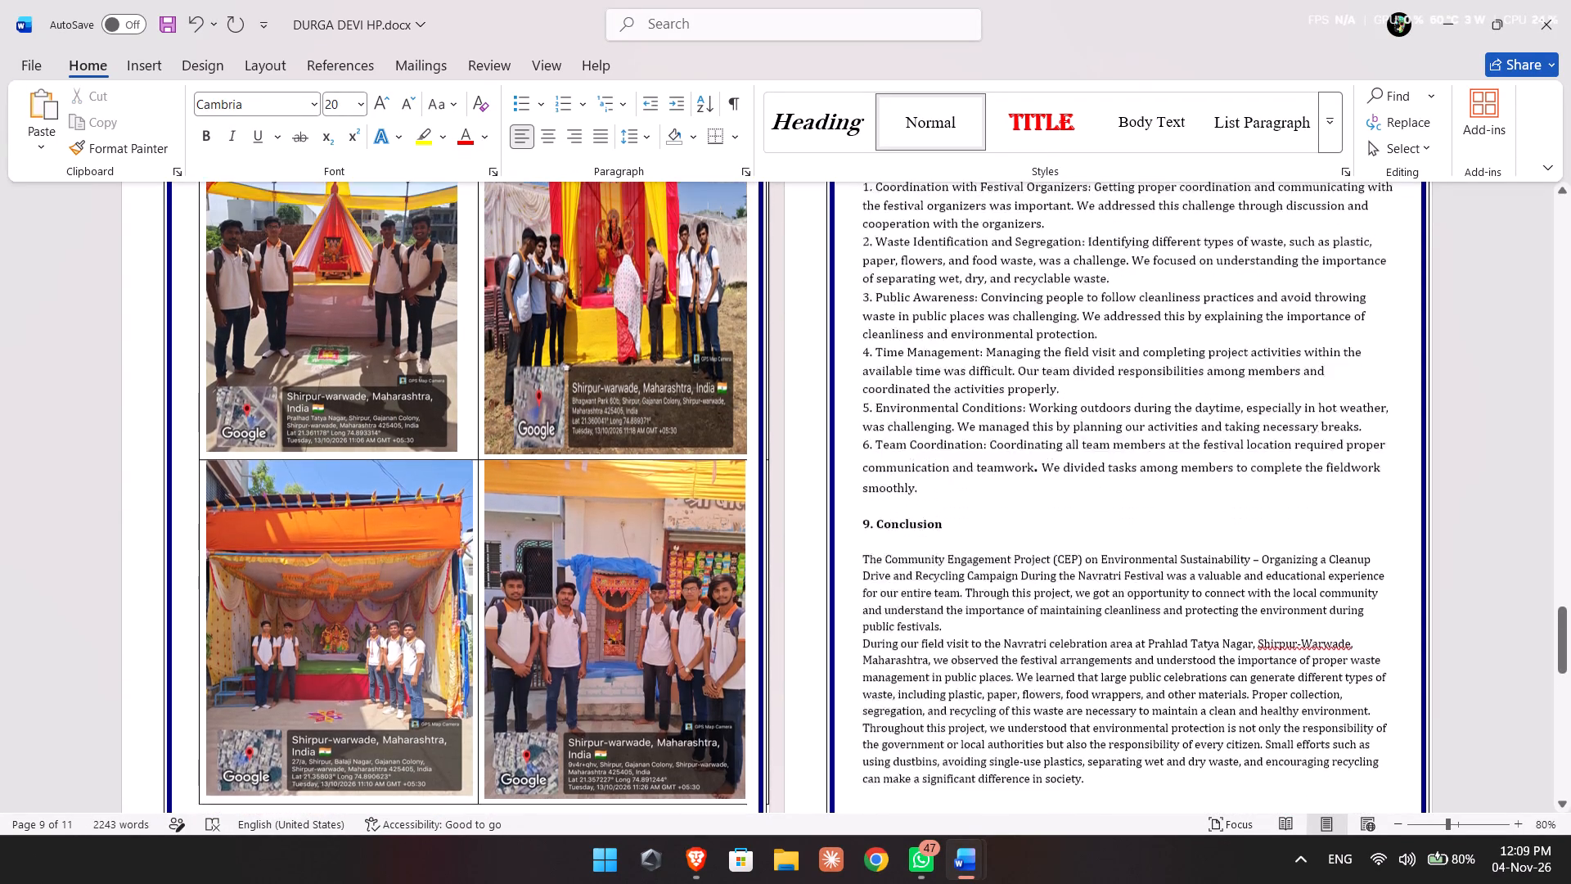
scroll(860, 288, up, 1)
drag(858, 278, 1095, 256)
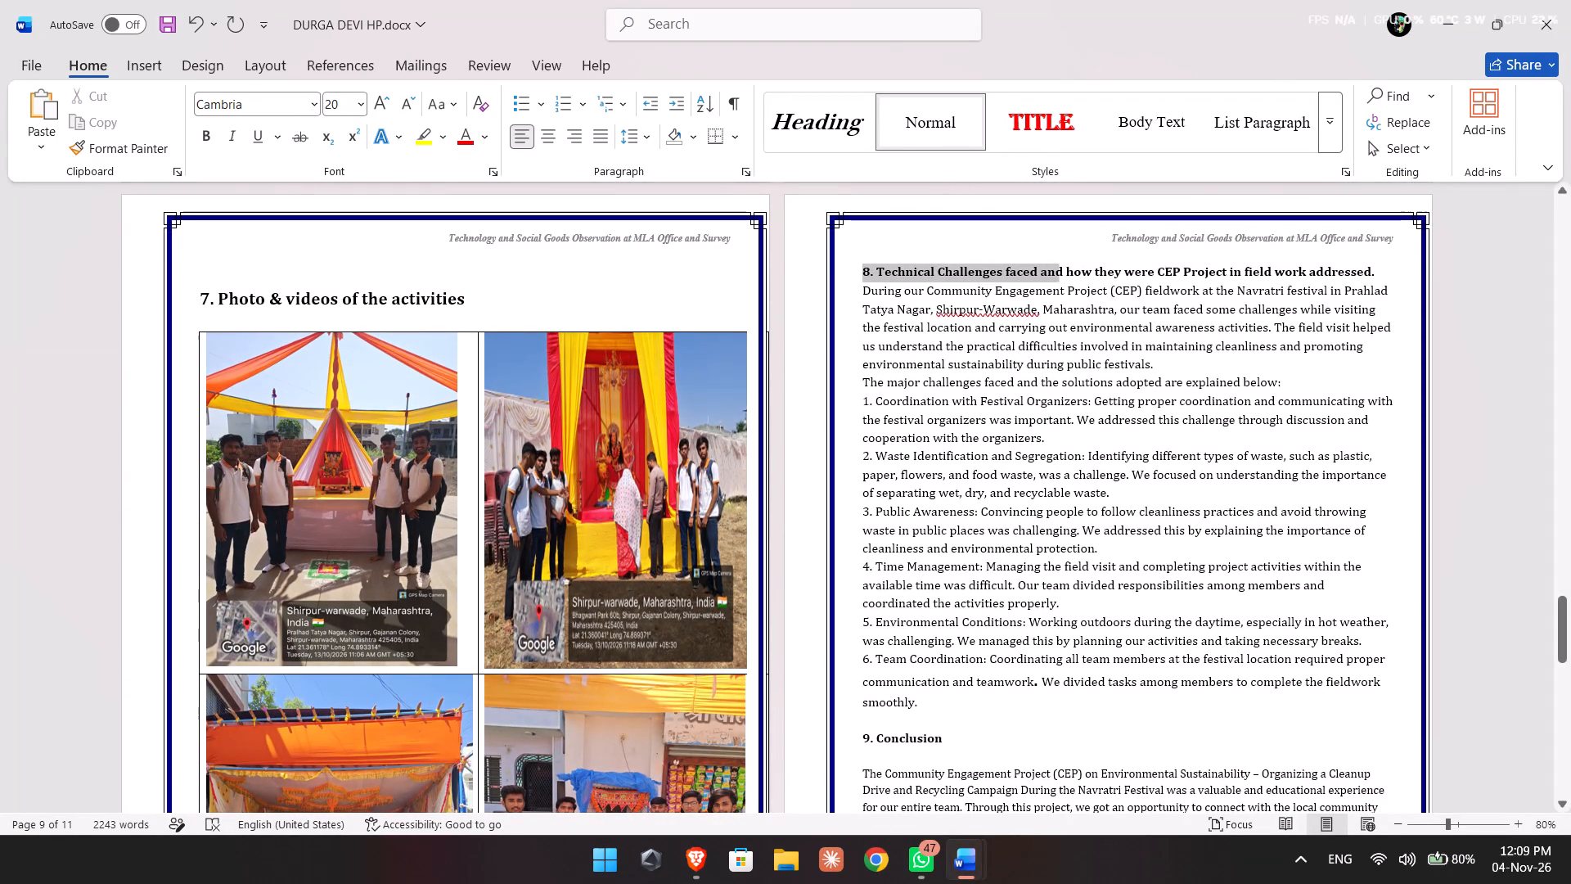
drag(1095, 256, 1383, 263)
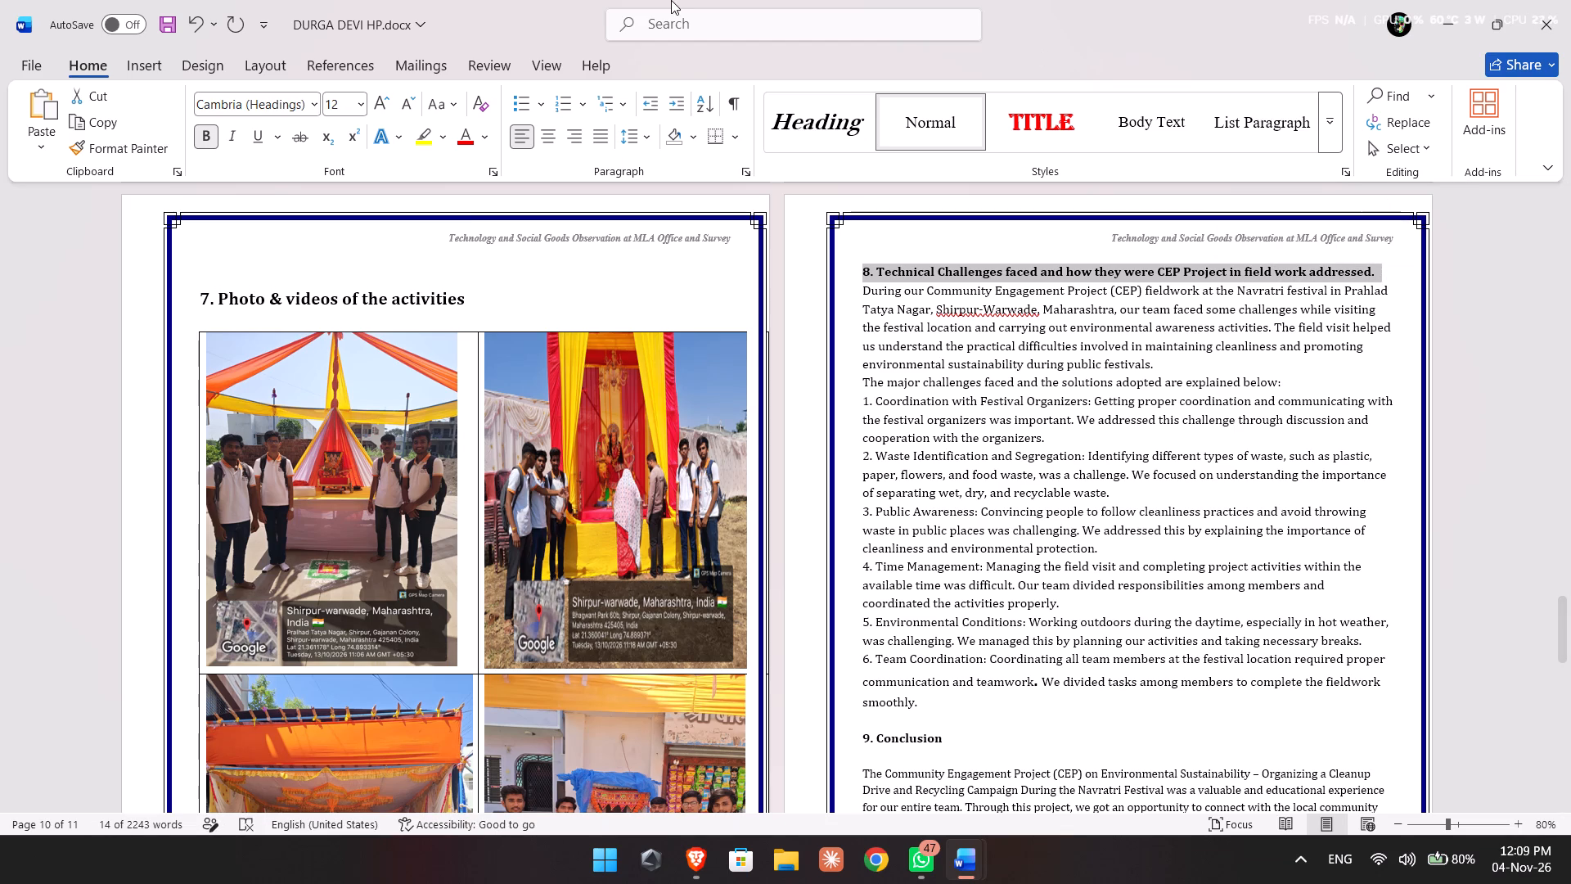
click(385, 106)
click(385, 106)
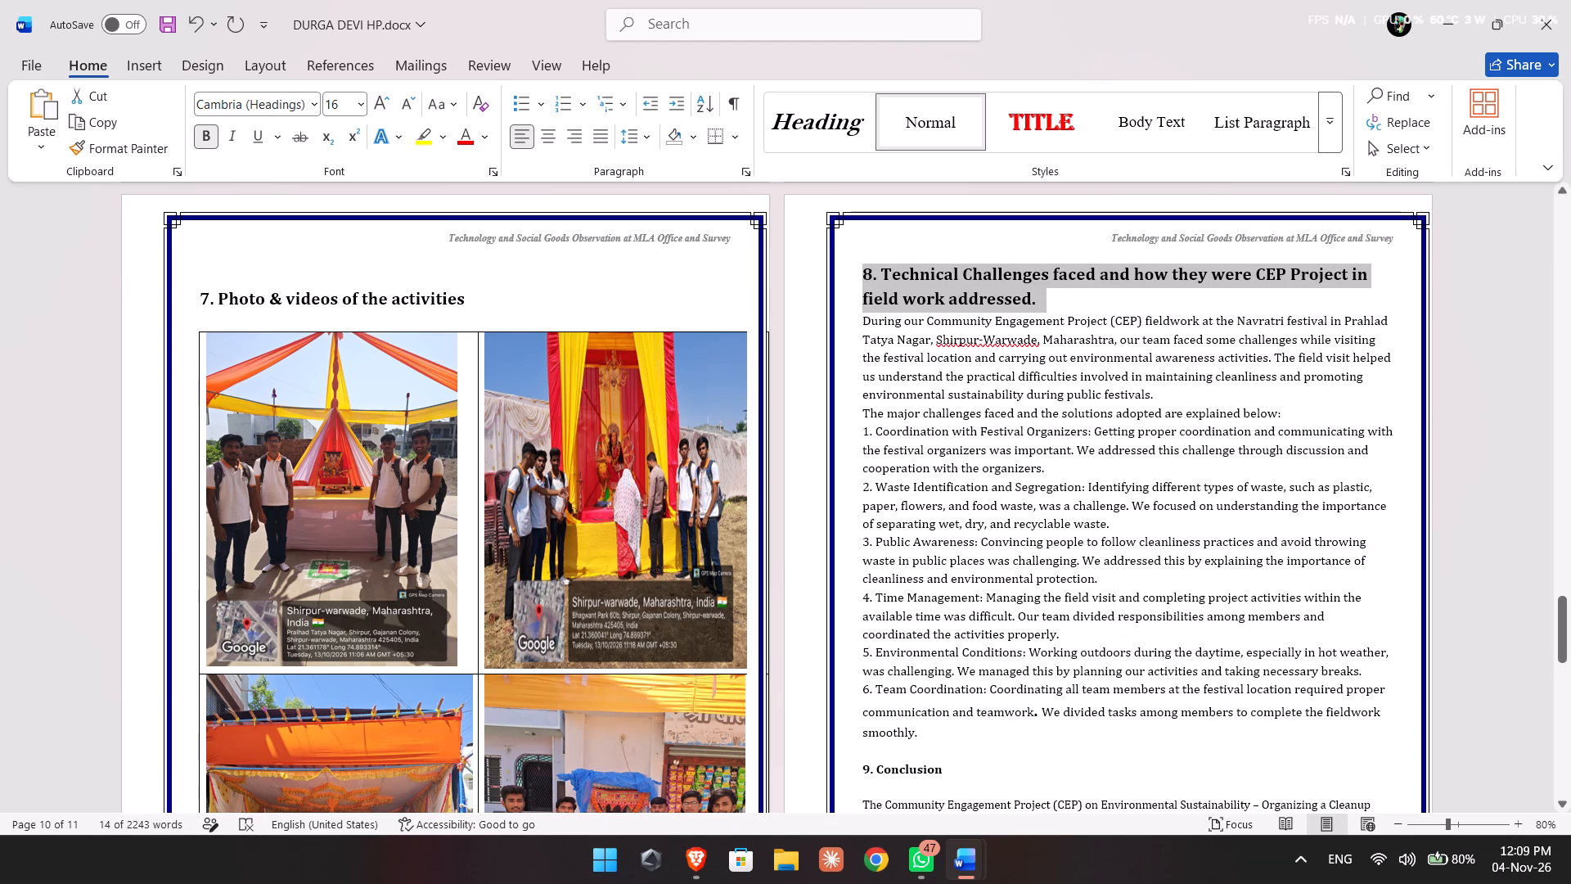
Set the line spacing of all section 8 body text, from the introduction through item 6, to 1.5.
click(871, 378)
drag(862, 319, 939, 706)
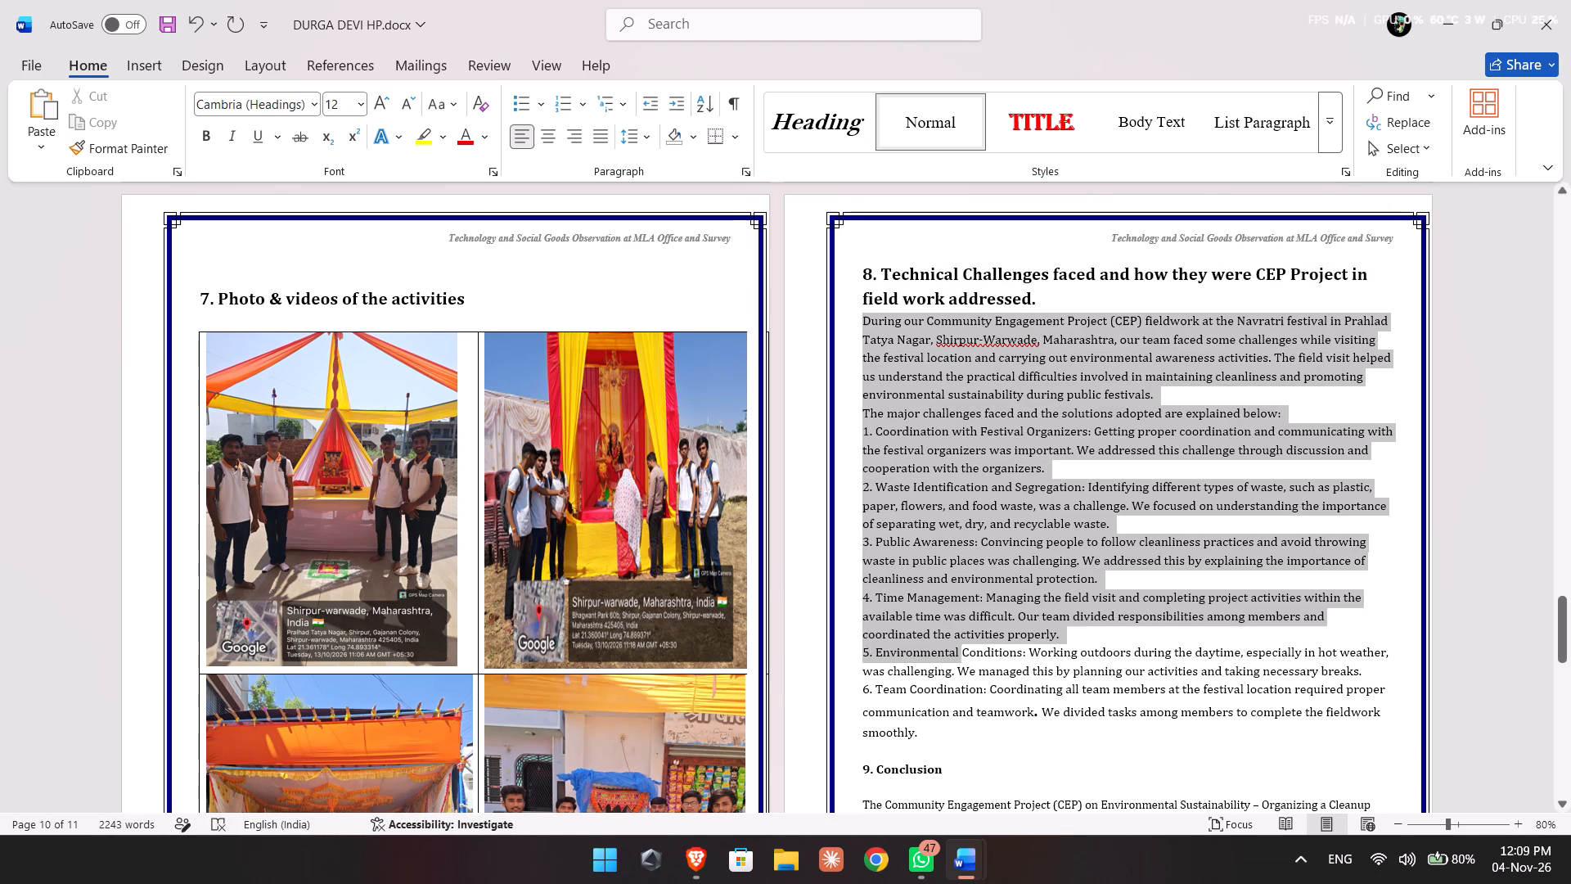
drag(939, 706, 923, 732)
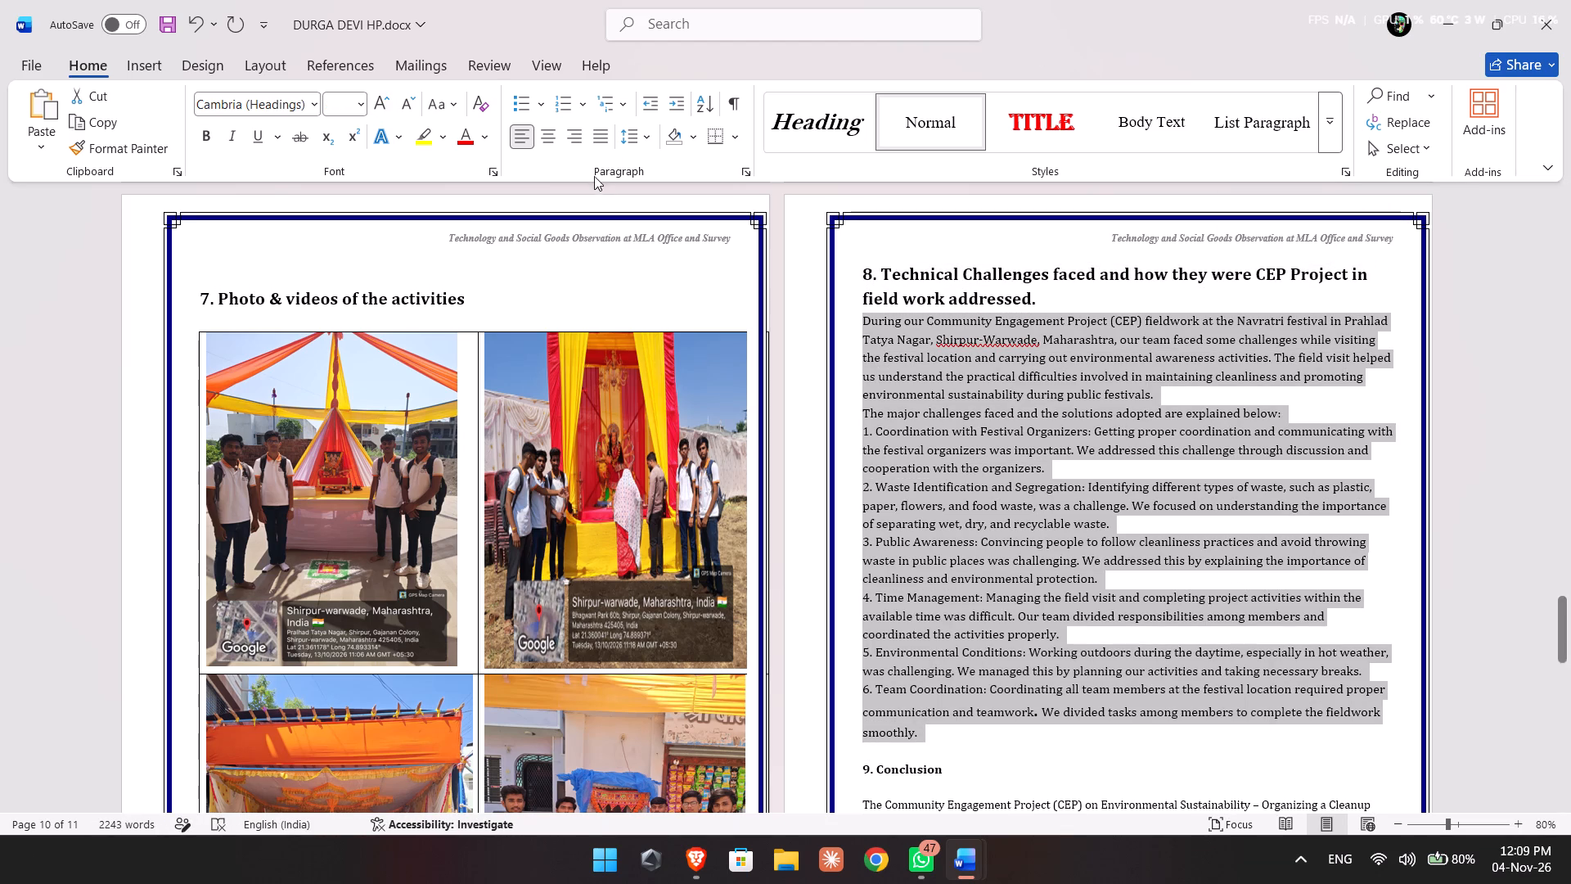
click(651, 142)
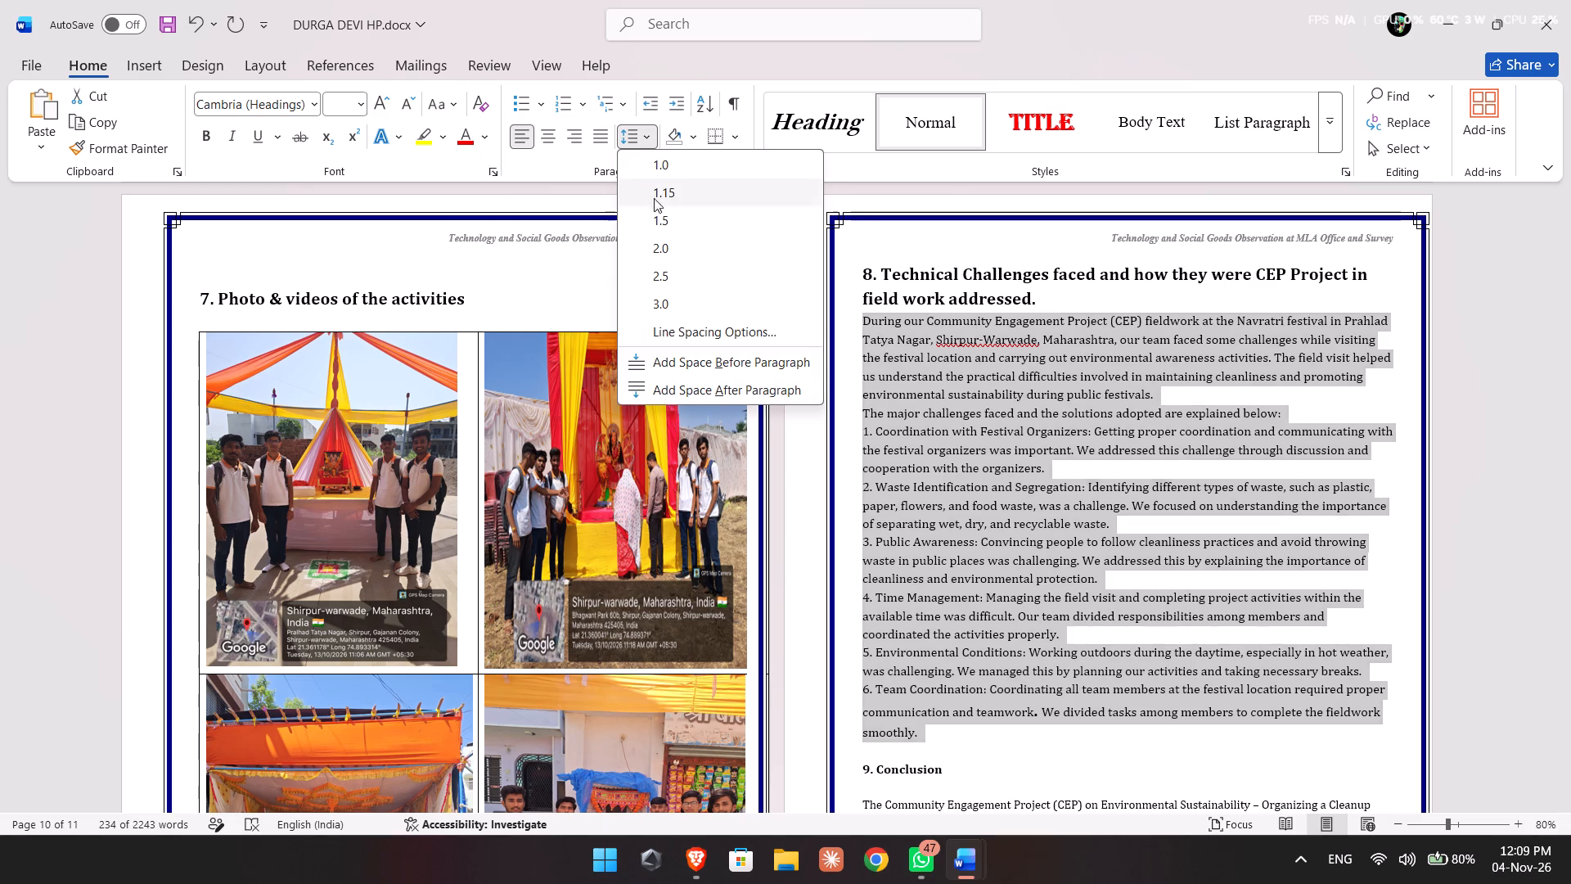
click(659, 210)
Delete item 6, Team Coordination, and item 5, Environmental Conditions, from the end of the section 8 challenges list.
scroll(937, 536, down, 2)
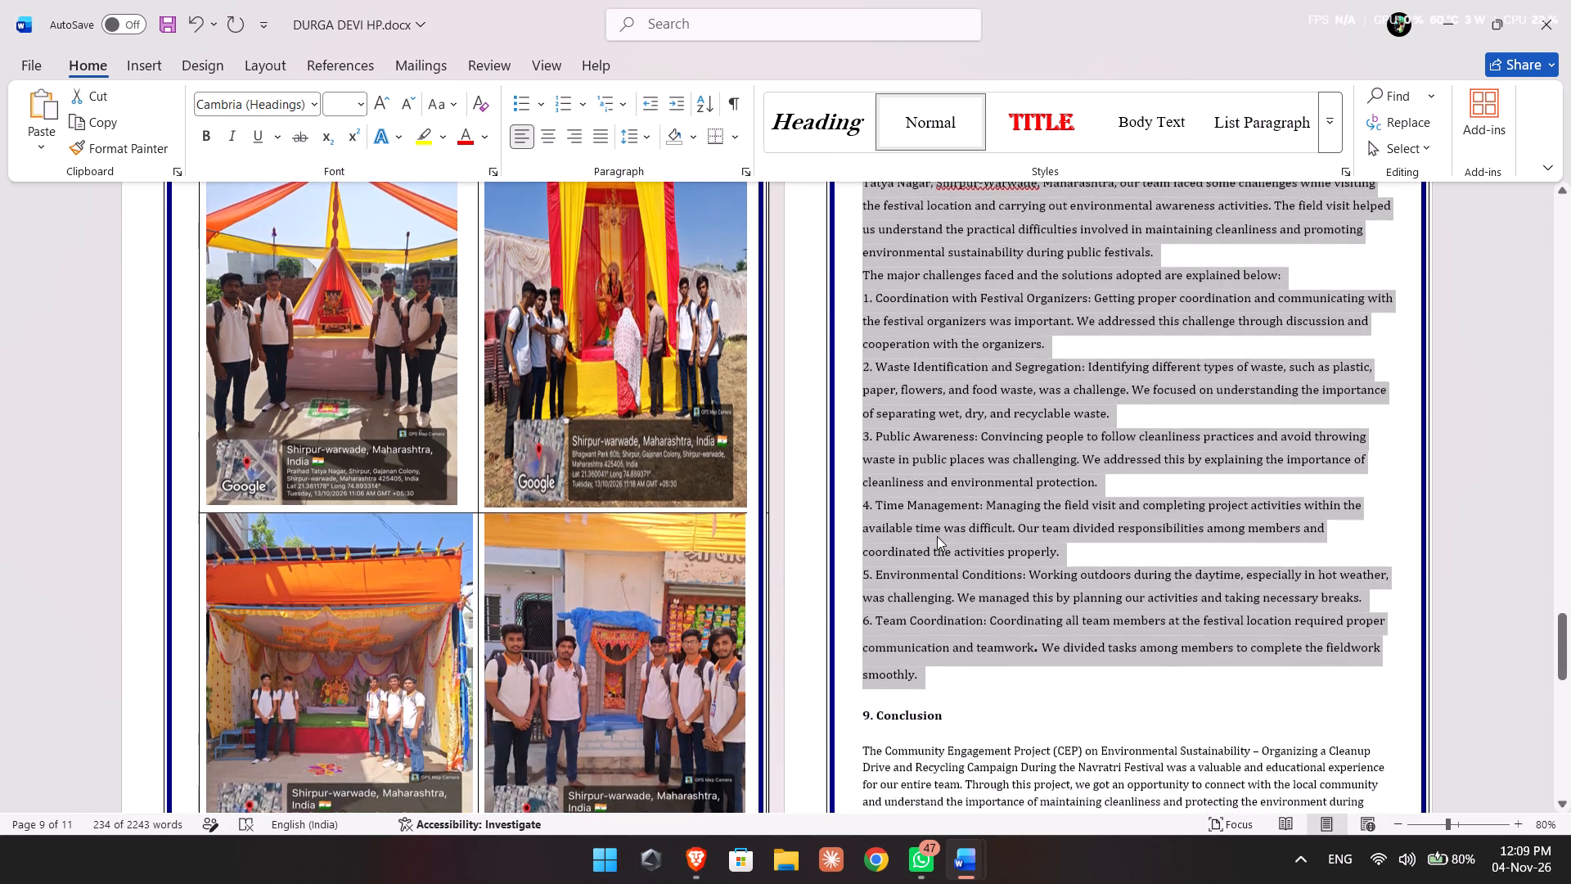
scroll(937, 536, down, 1)
scroll(937, 536, up, 1)
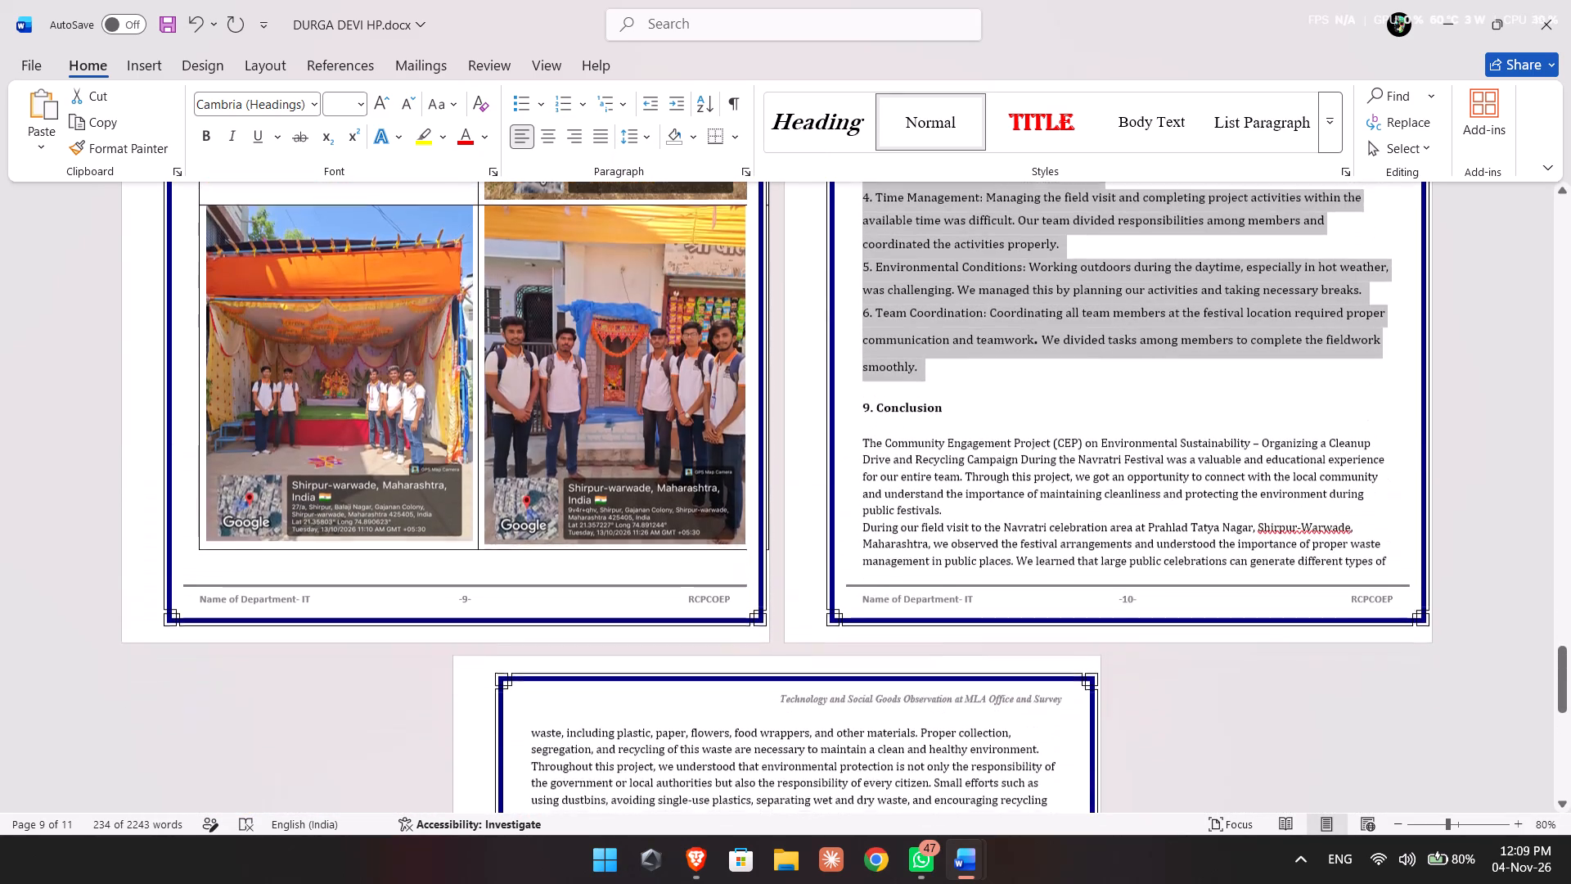
click(873, 385)
drag(917, 375, 866, 328)
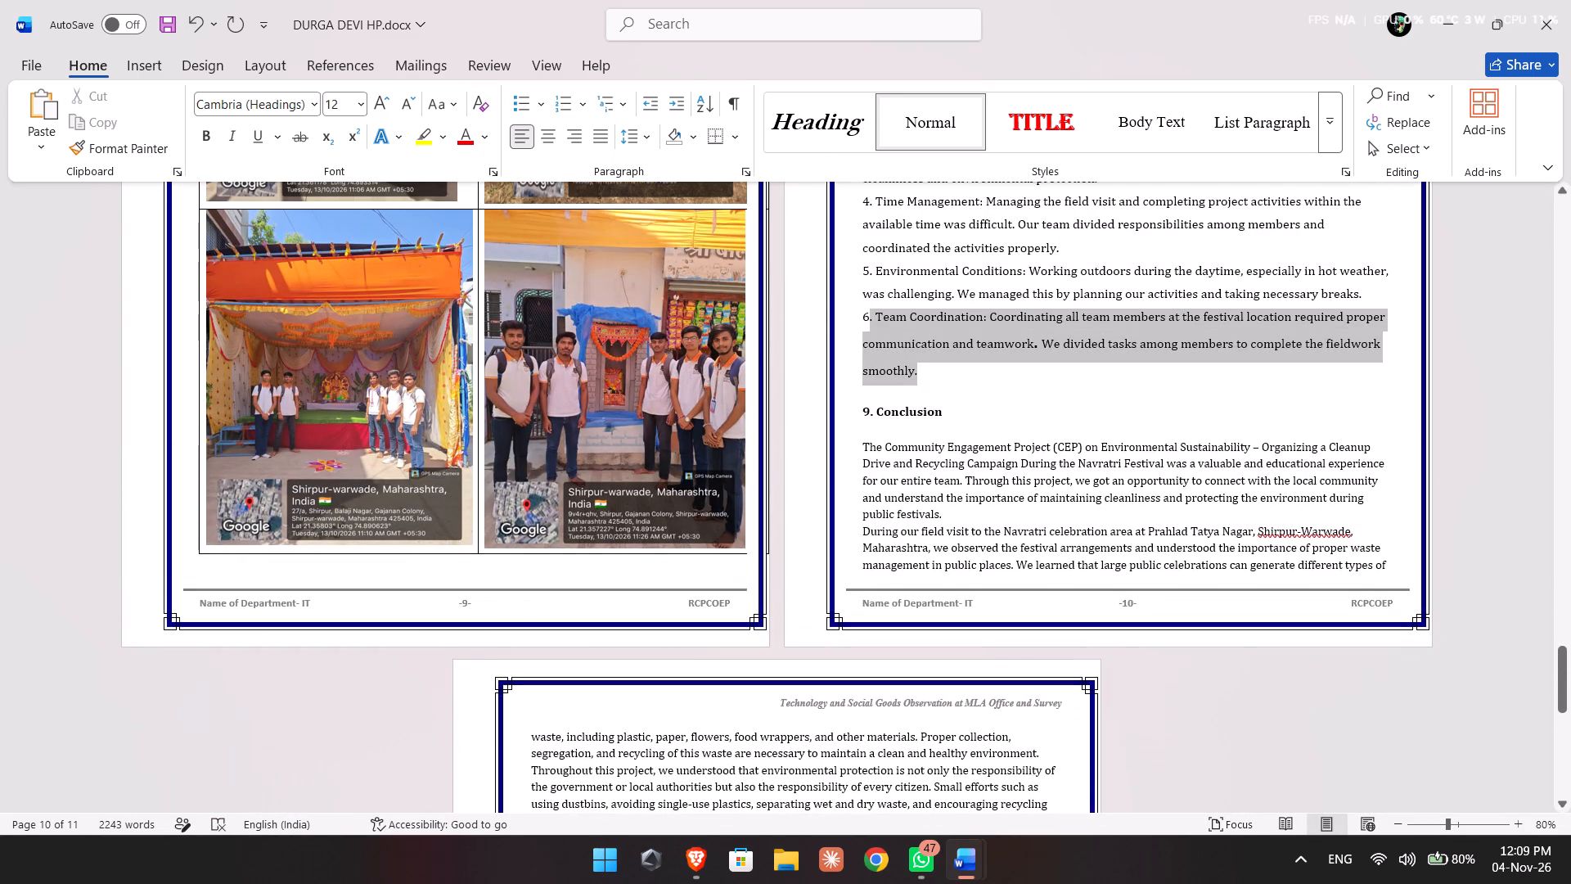
drag(866, 328, 862, 327)
key(BackSpace)
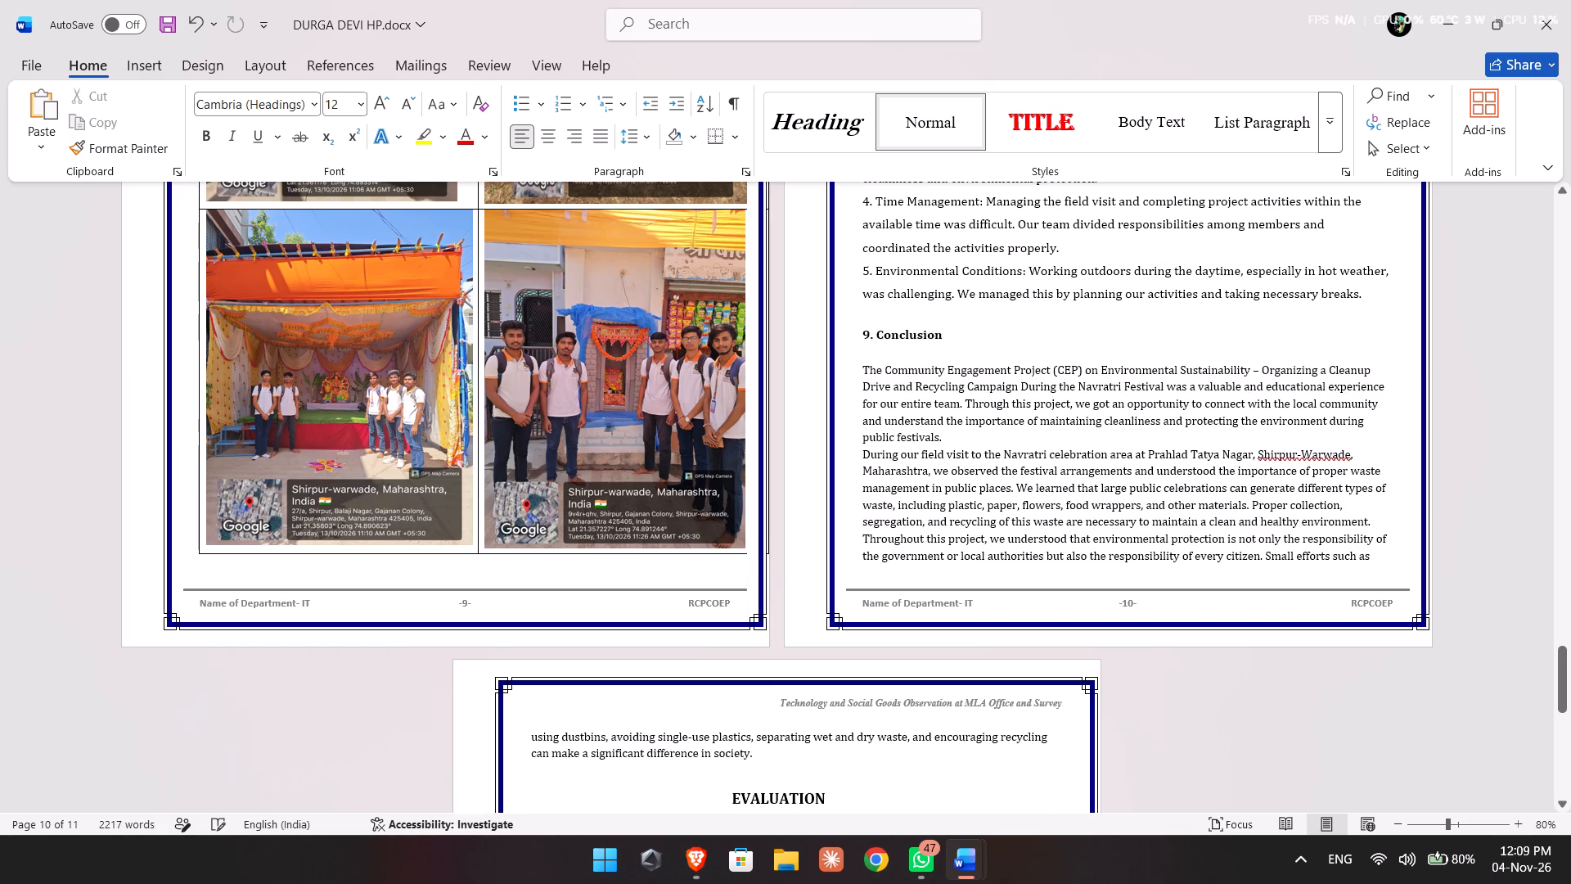
scroll(1079, 327, up, 1)
drag(1375, 309, 871, 289)
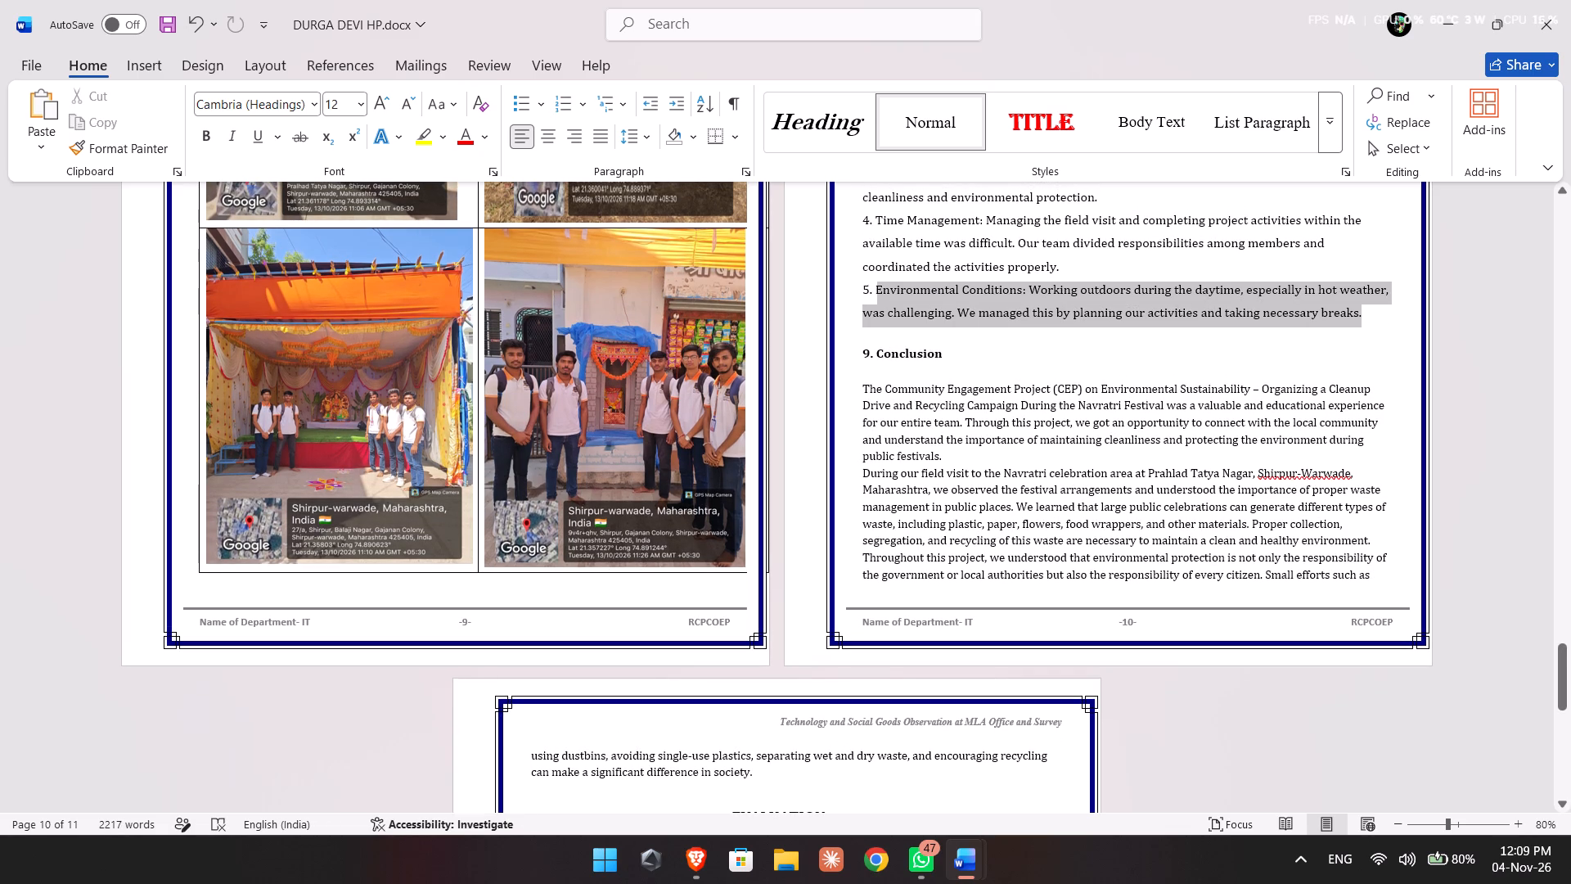
drag(871, 289, 863, 293)
key(BackSpace)
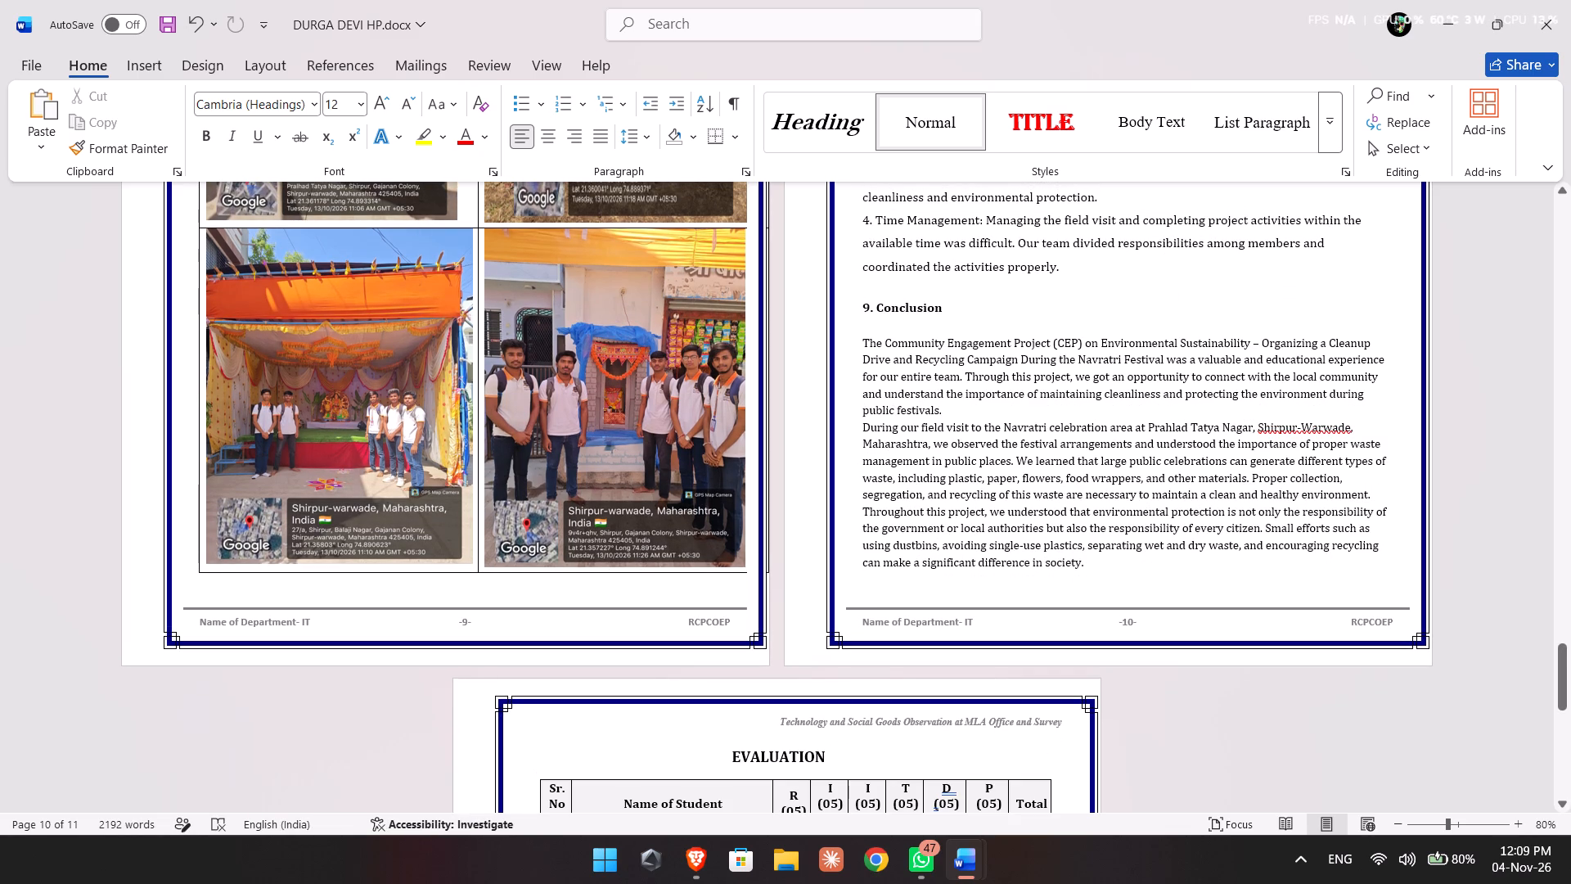
Remove the empty line between the Time Management item and the "9. Conclusion" heading.
key(Down)
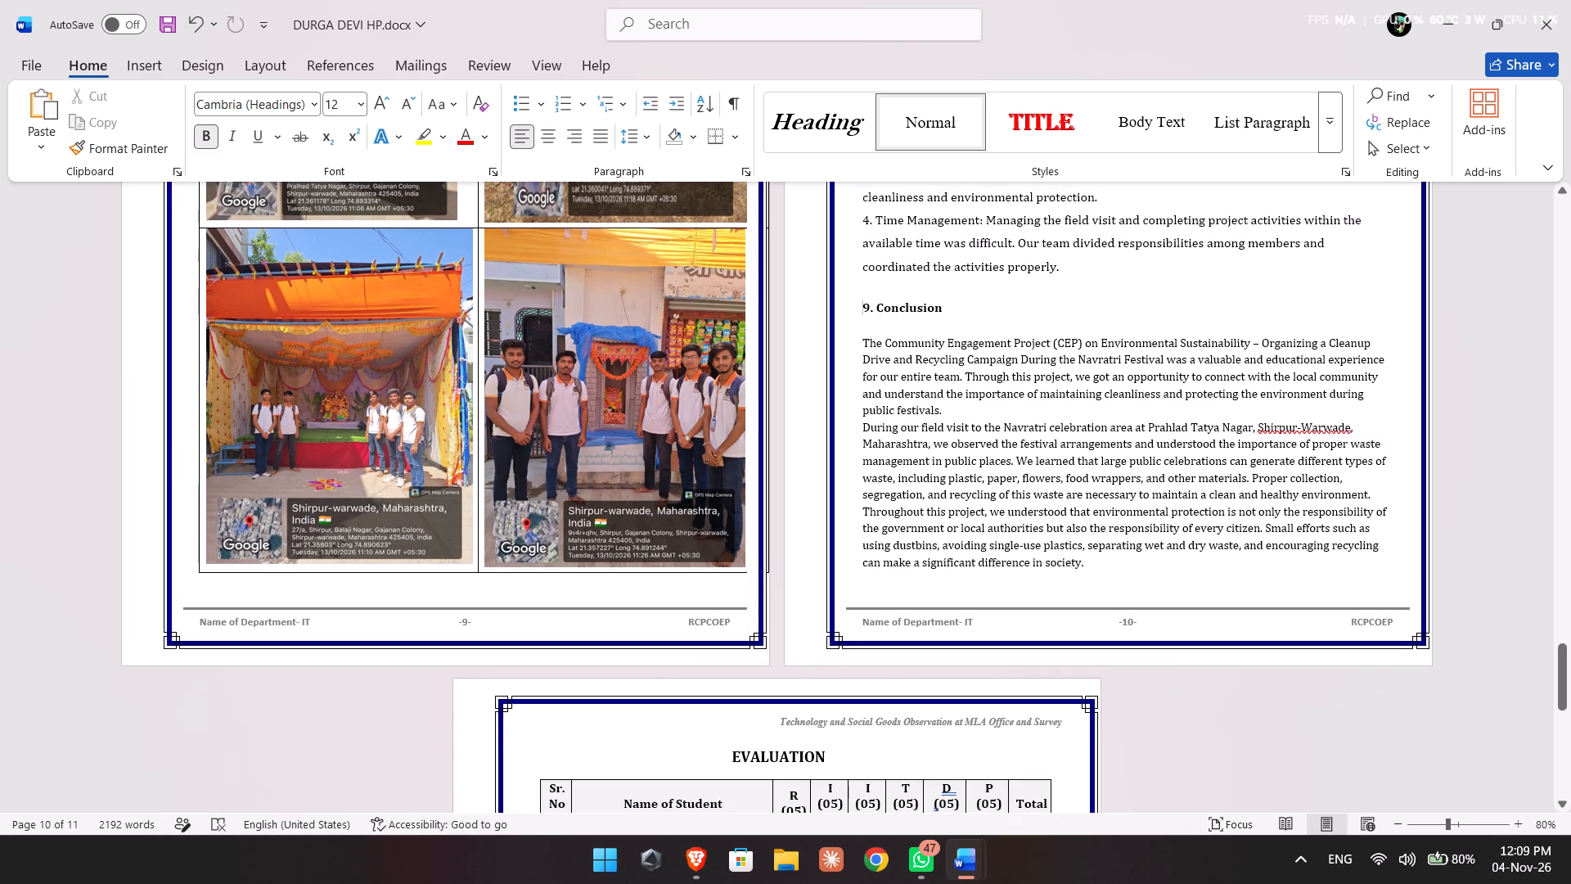
key(Up)
key(BackSpace)
Set the font size of the "9. Conclusion" heading to 16.
scroll(863, 293, up, 1)
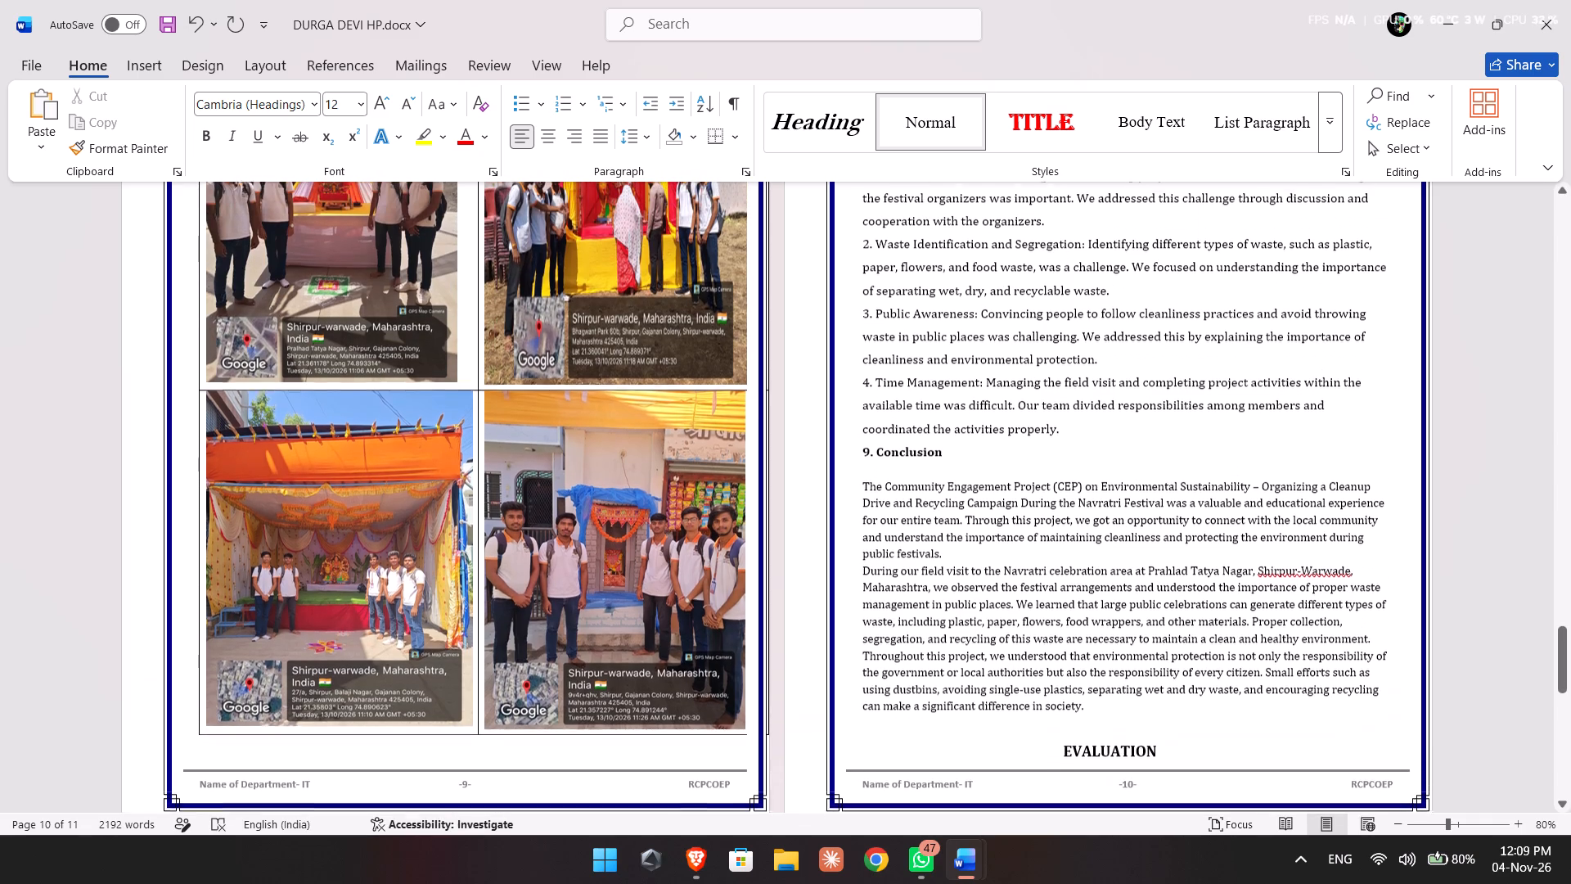
drag(948, 461, 863, 445)
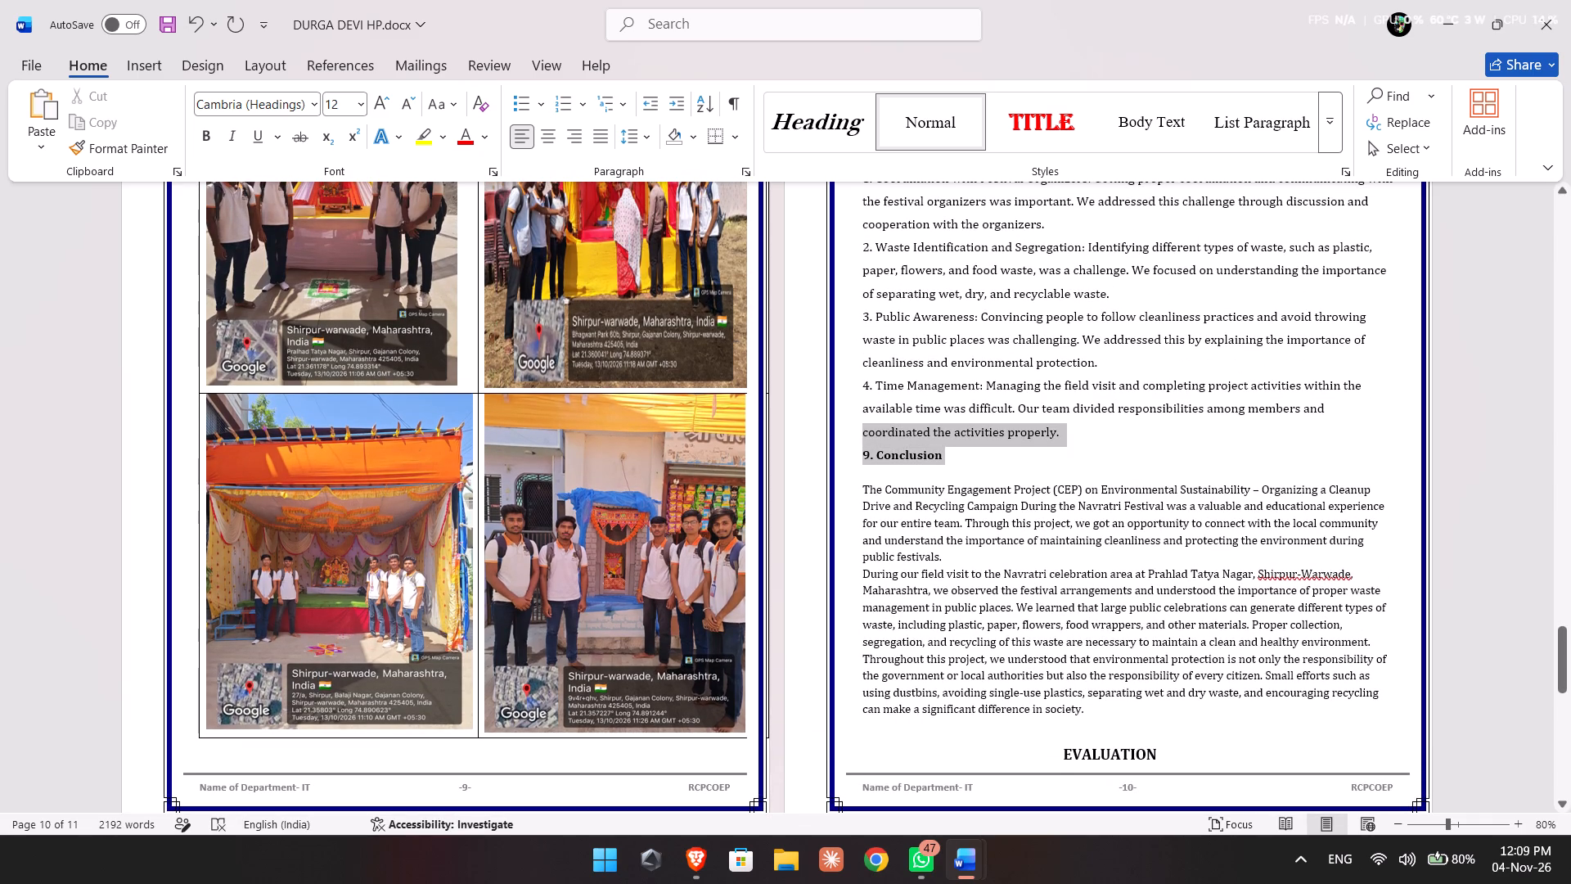
drag(863, 445, 859, 455)
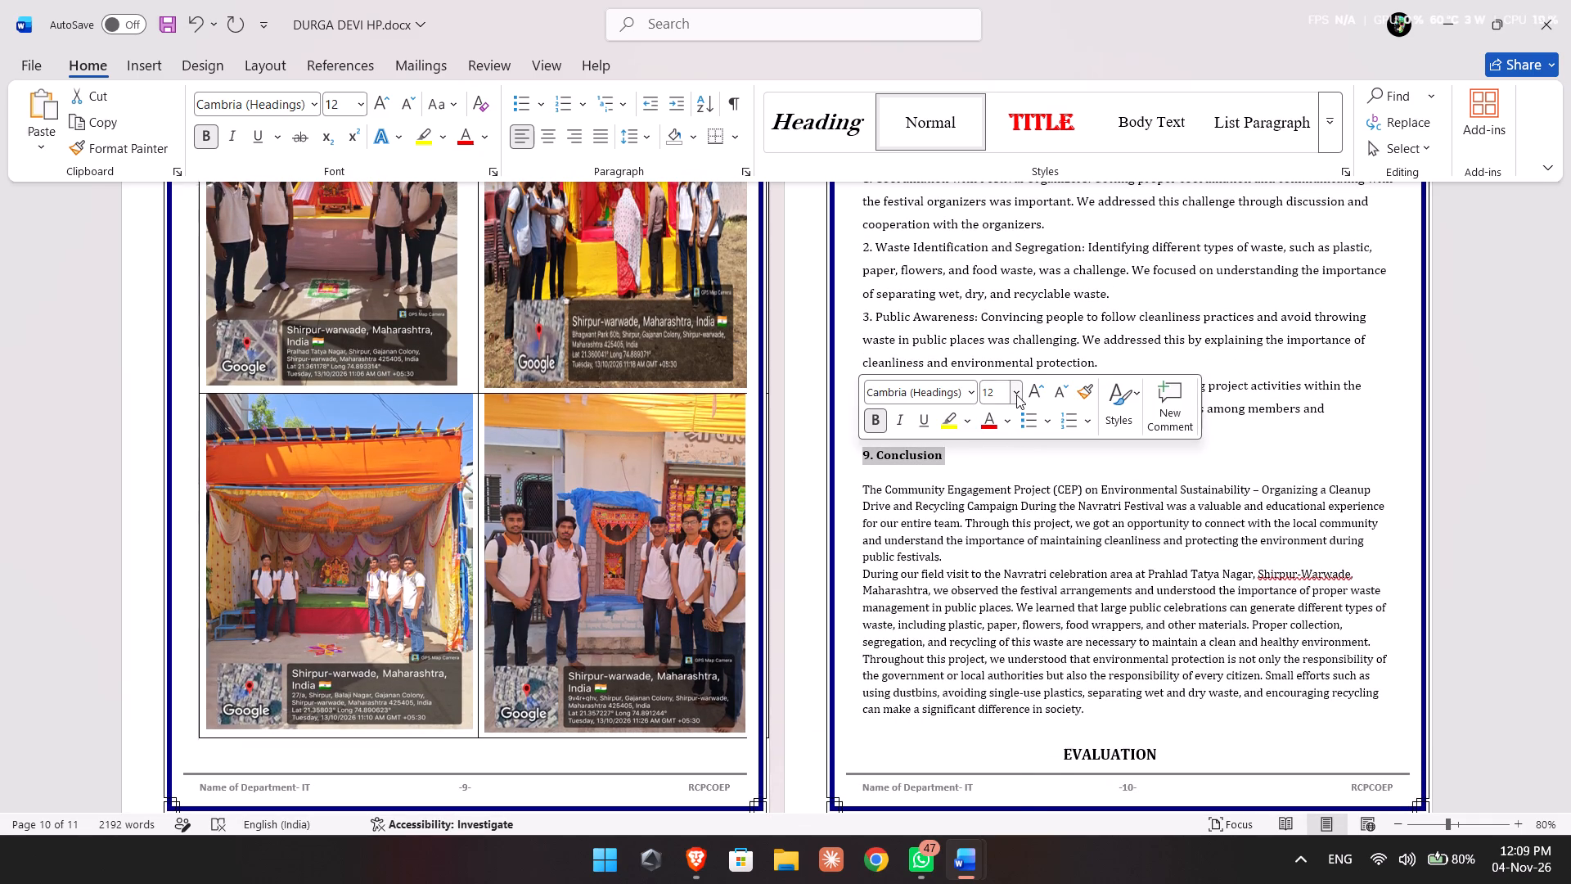
click(1017, 395)
click(1006, 565)
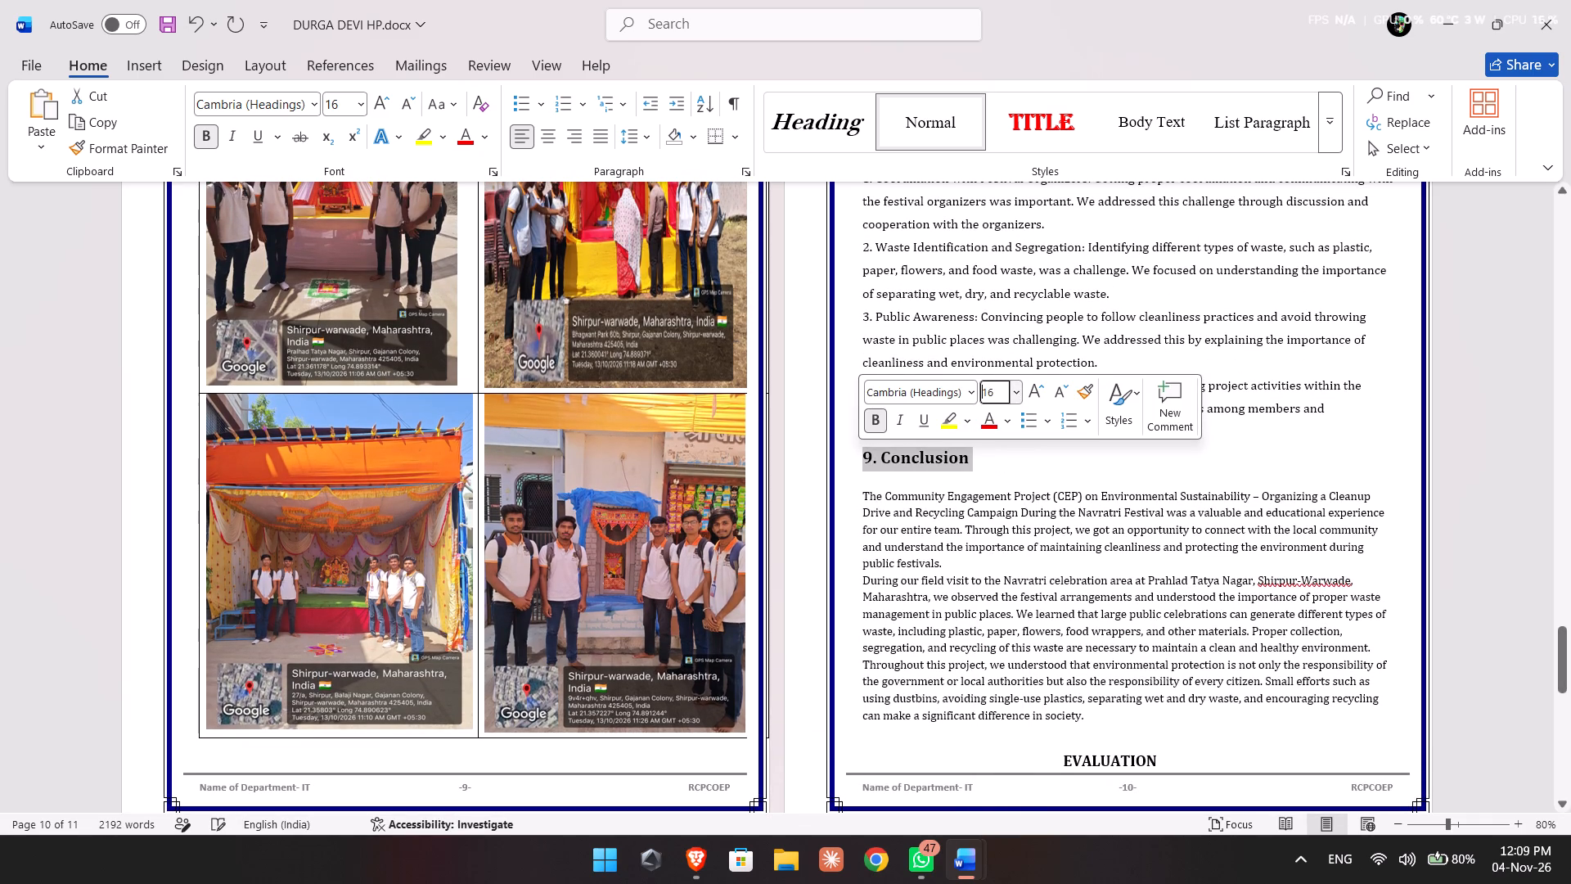
Set the font size of all the body text under "9. Conclusion" to 12.
scroll(936, 530, down, 1)
drag(1086, 635, 1084, 636)
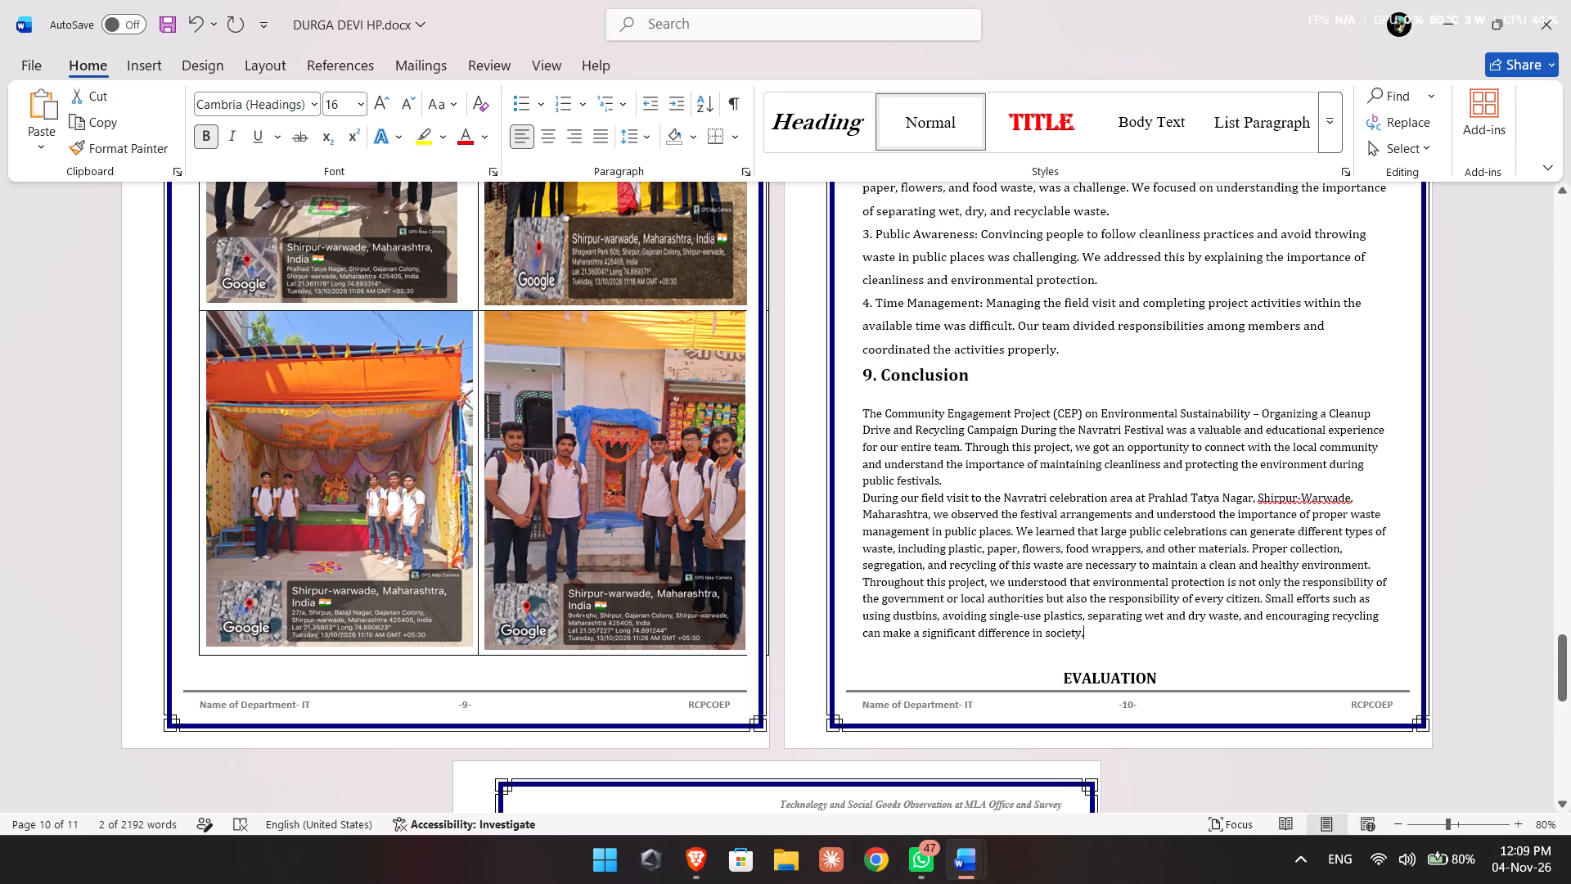
drag(1084, 636, 1012, 622)
drag(1012, 621, 913, 526)
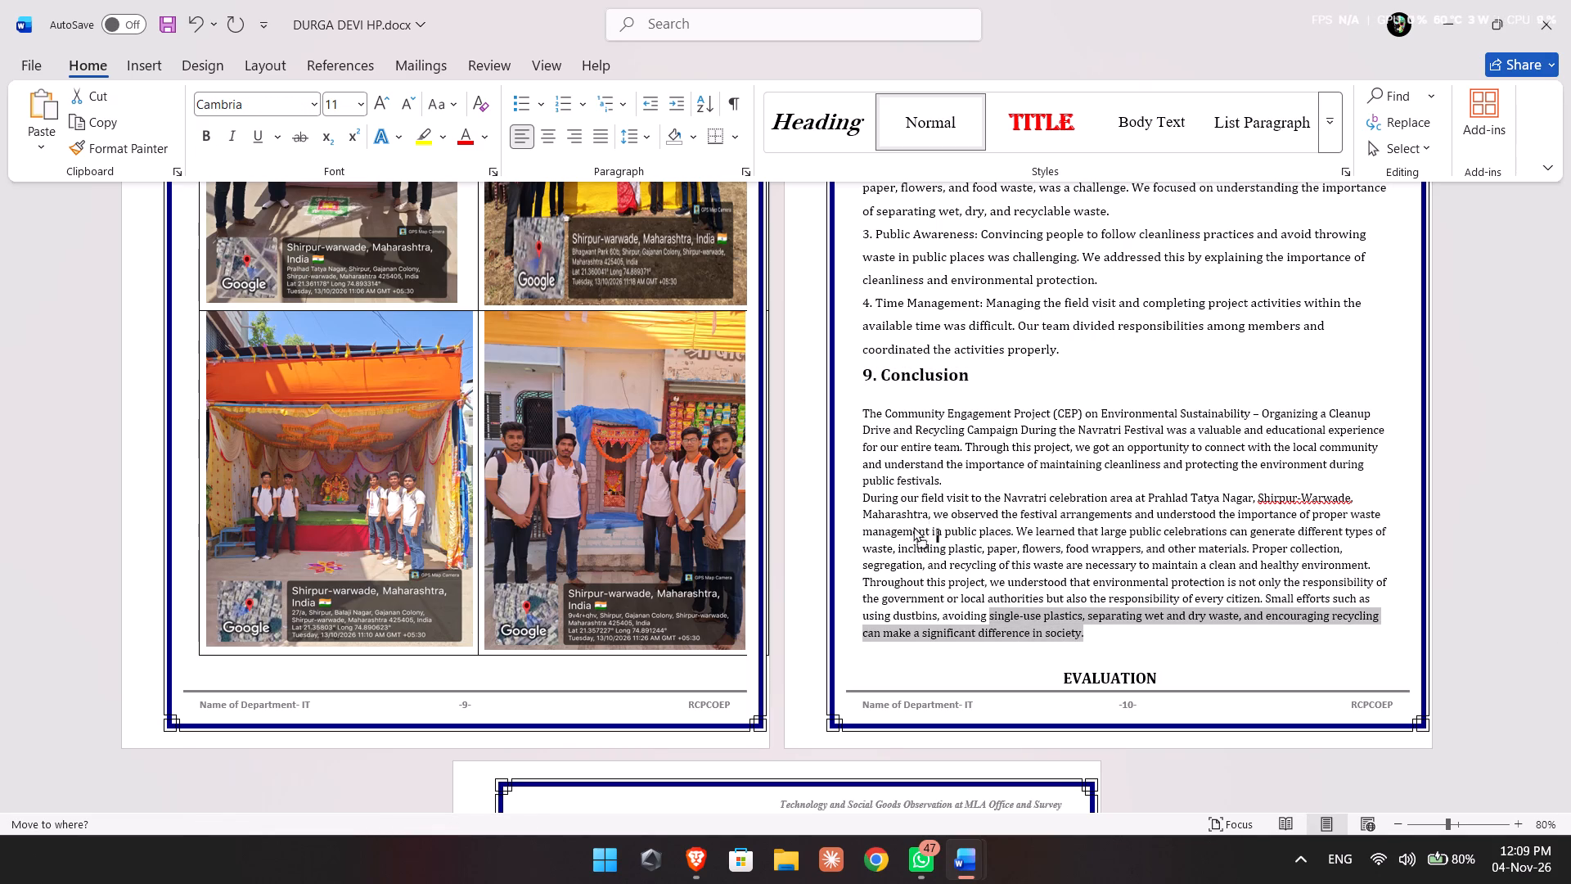
drag(913, 526, 1092, 631)
drag(1104, 635, 877, 428)
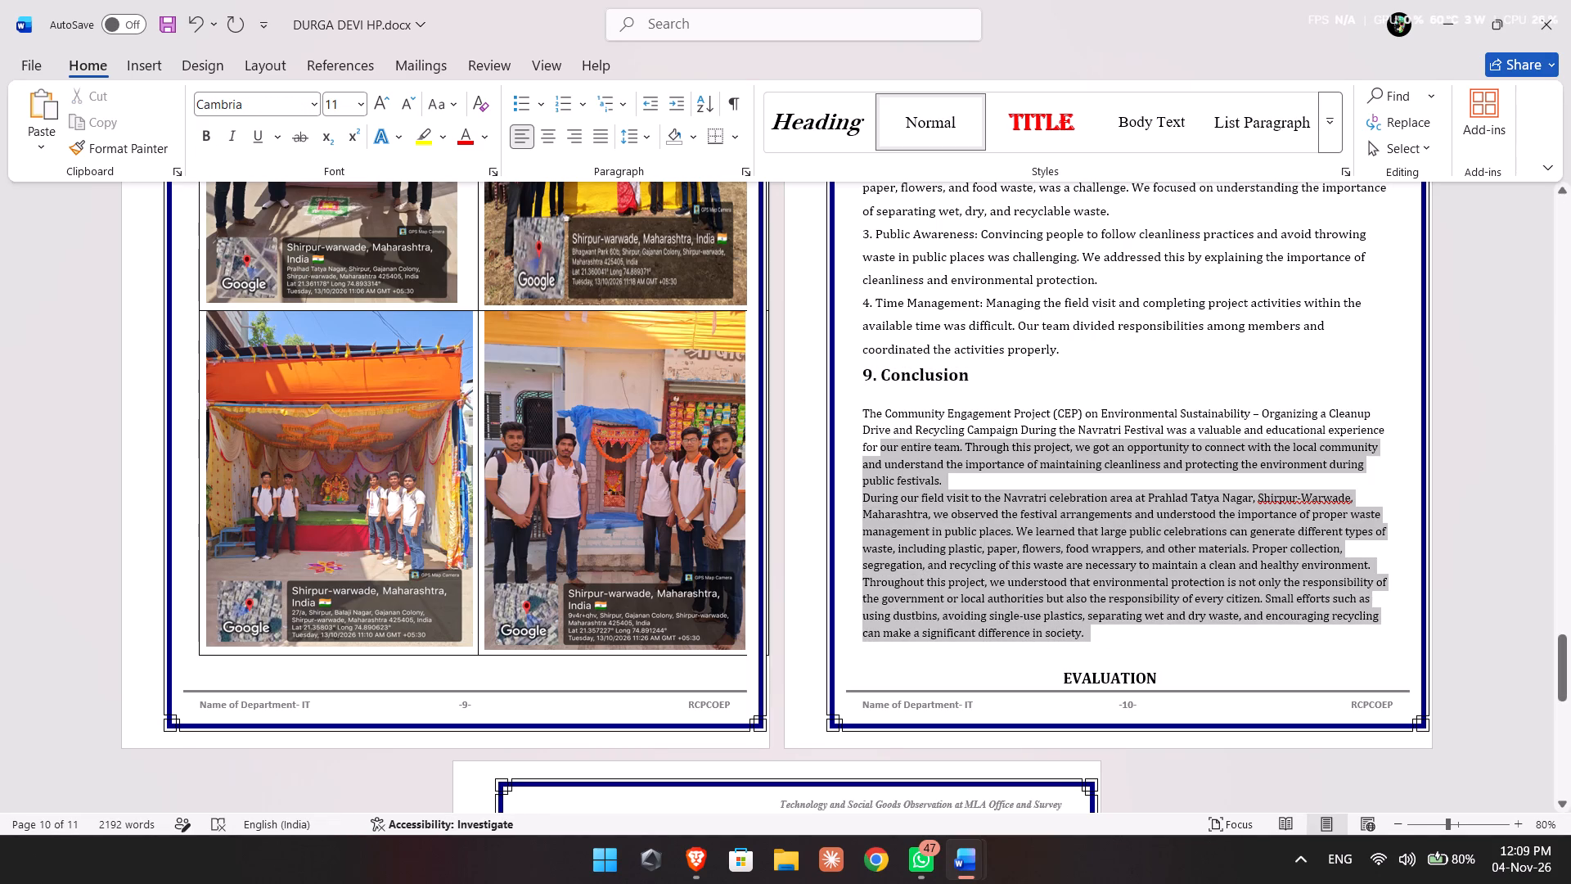
drag(877, 428, 861, 413)
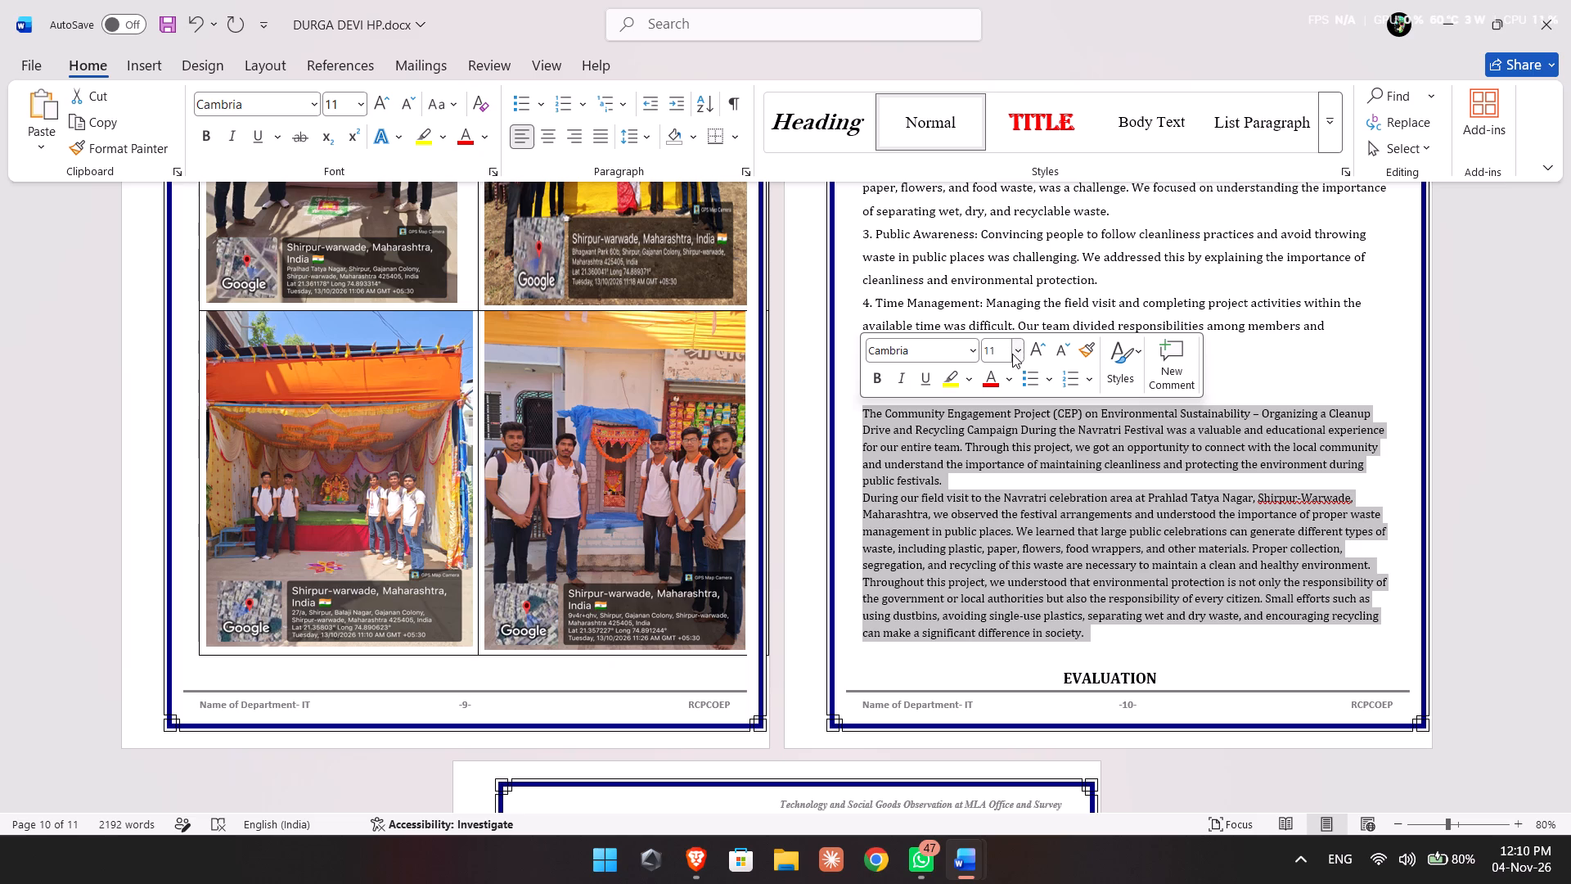
click(1034, 352)
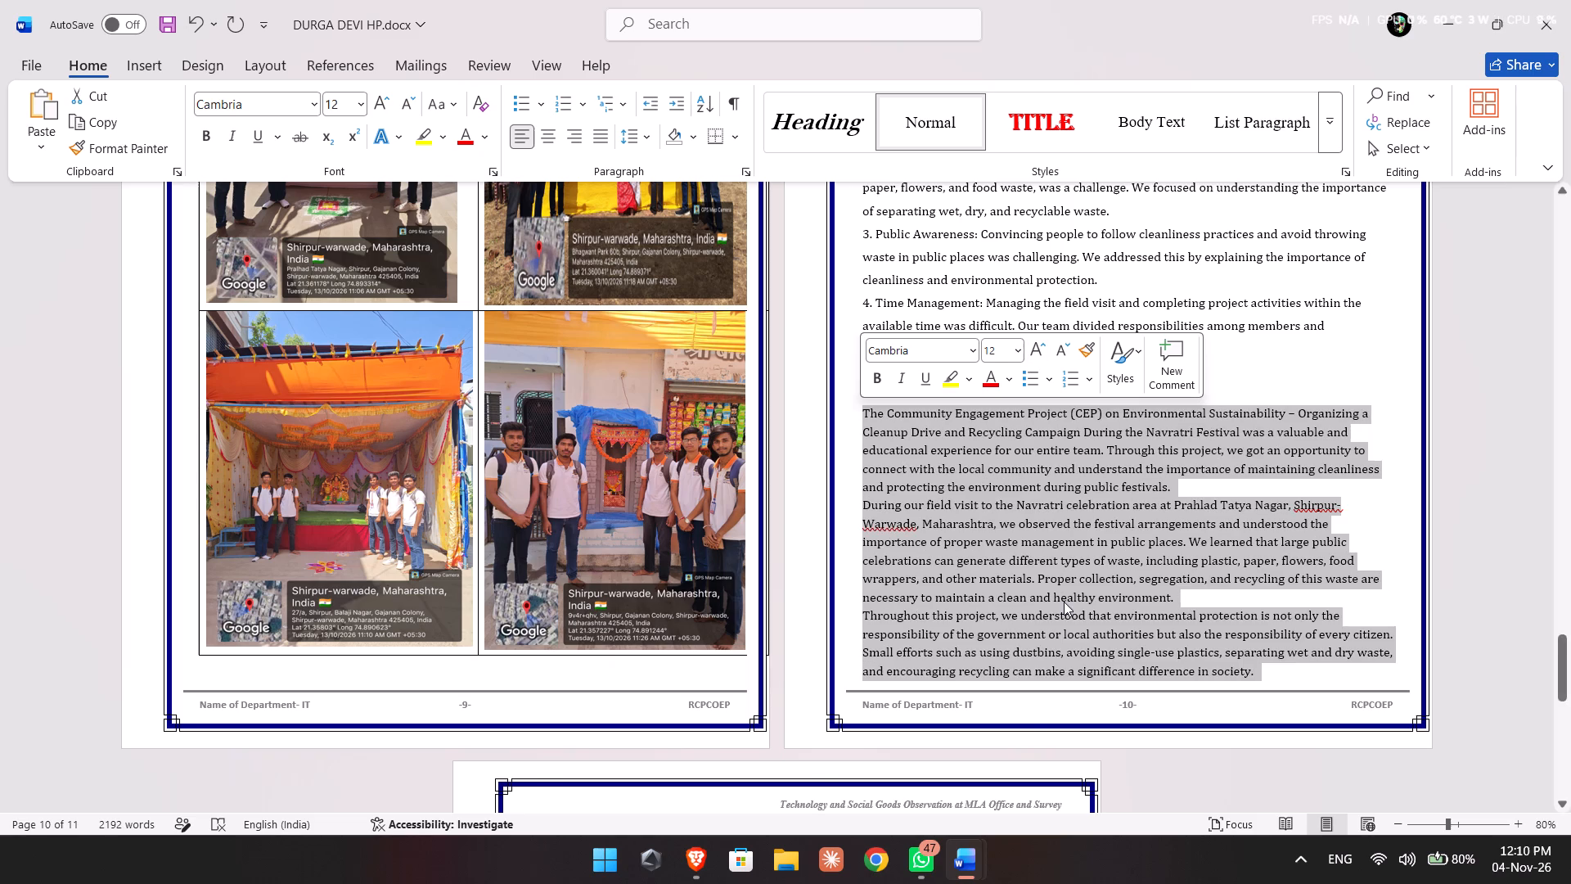
Set the line spacing of all the section 9 Conclusion body text to 1.5.
scroll(1064, 602, down, 1)
click(1121, 523)
drag(1257, 510, 1245, 504)
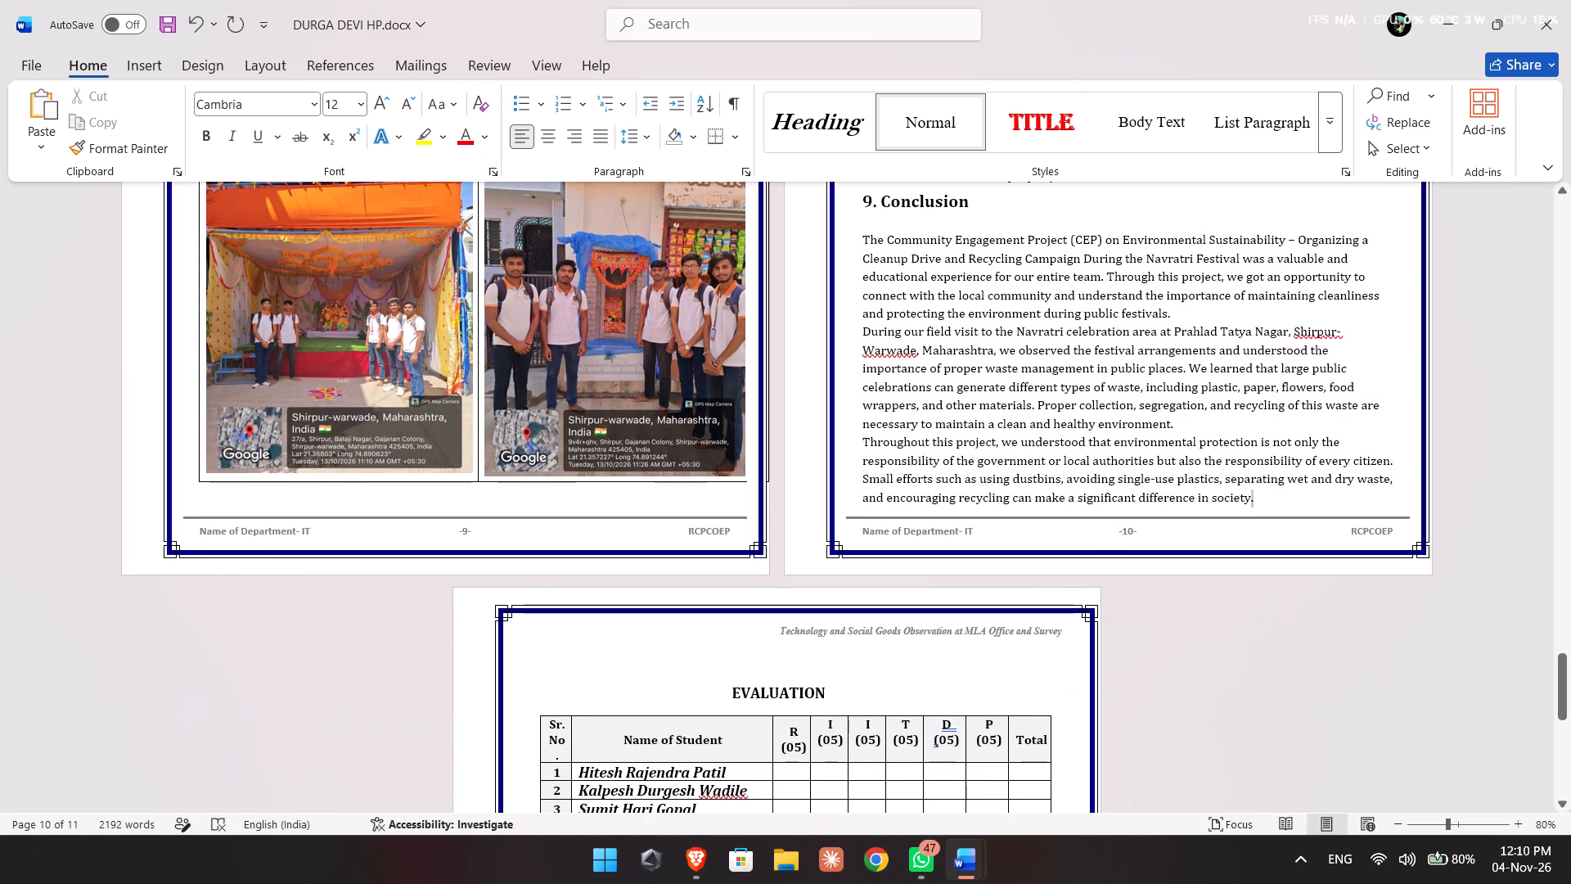
drag(1245, 504, 867, 248)
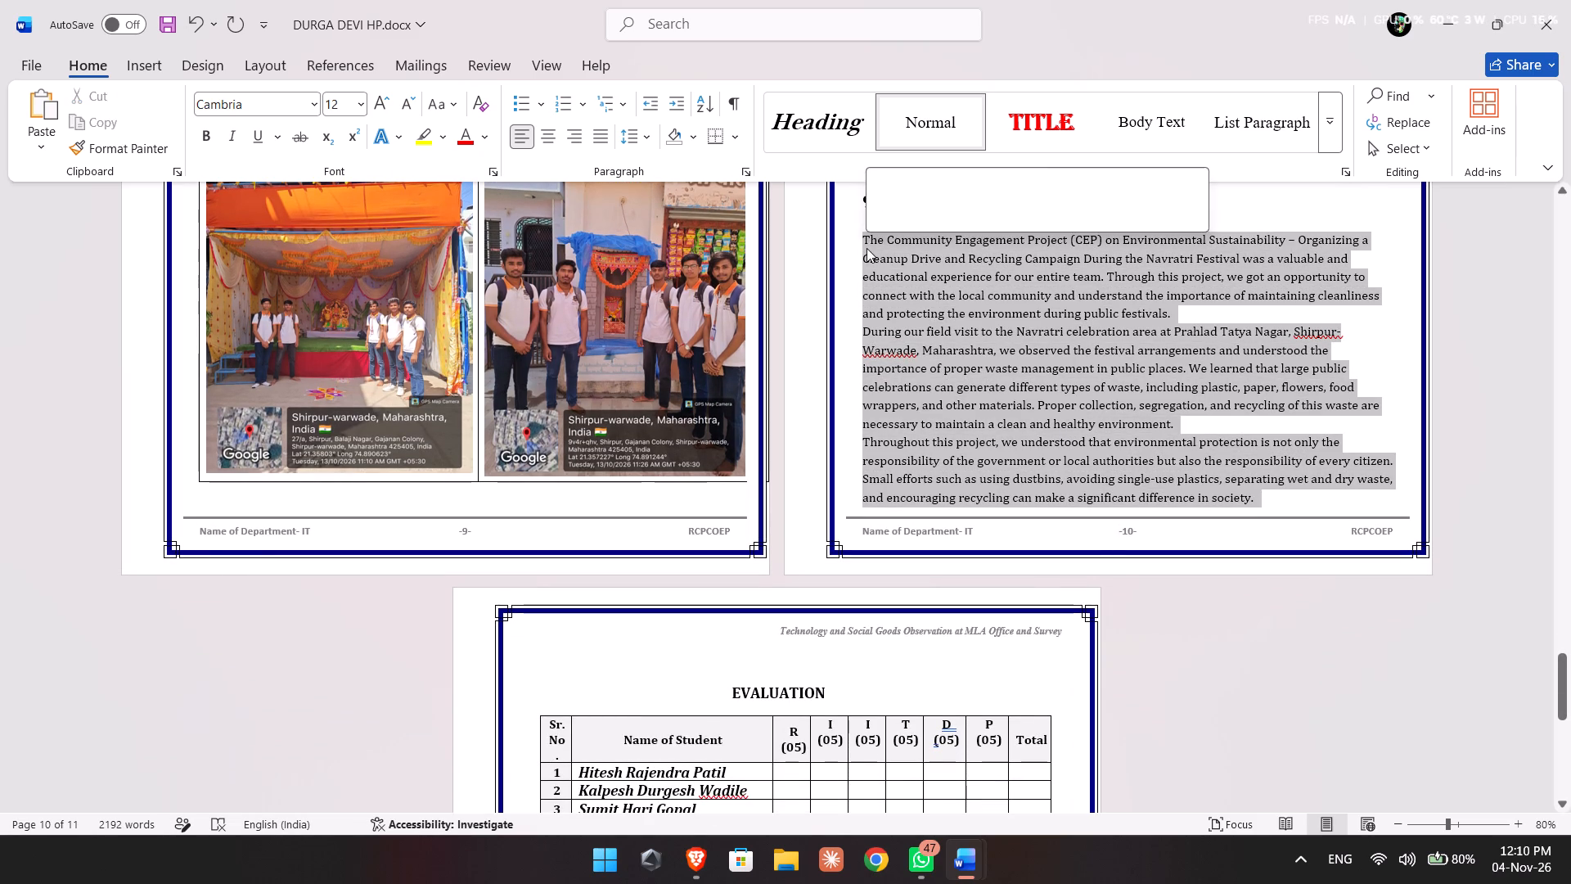
click(639, 138)
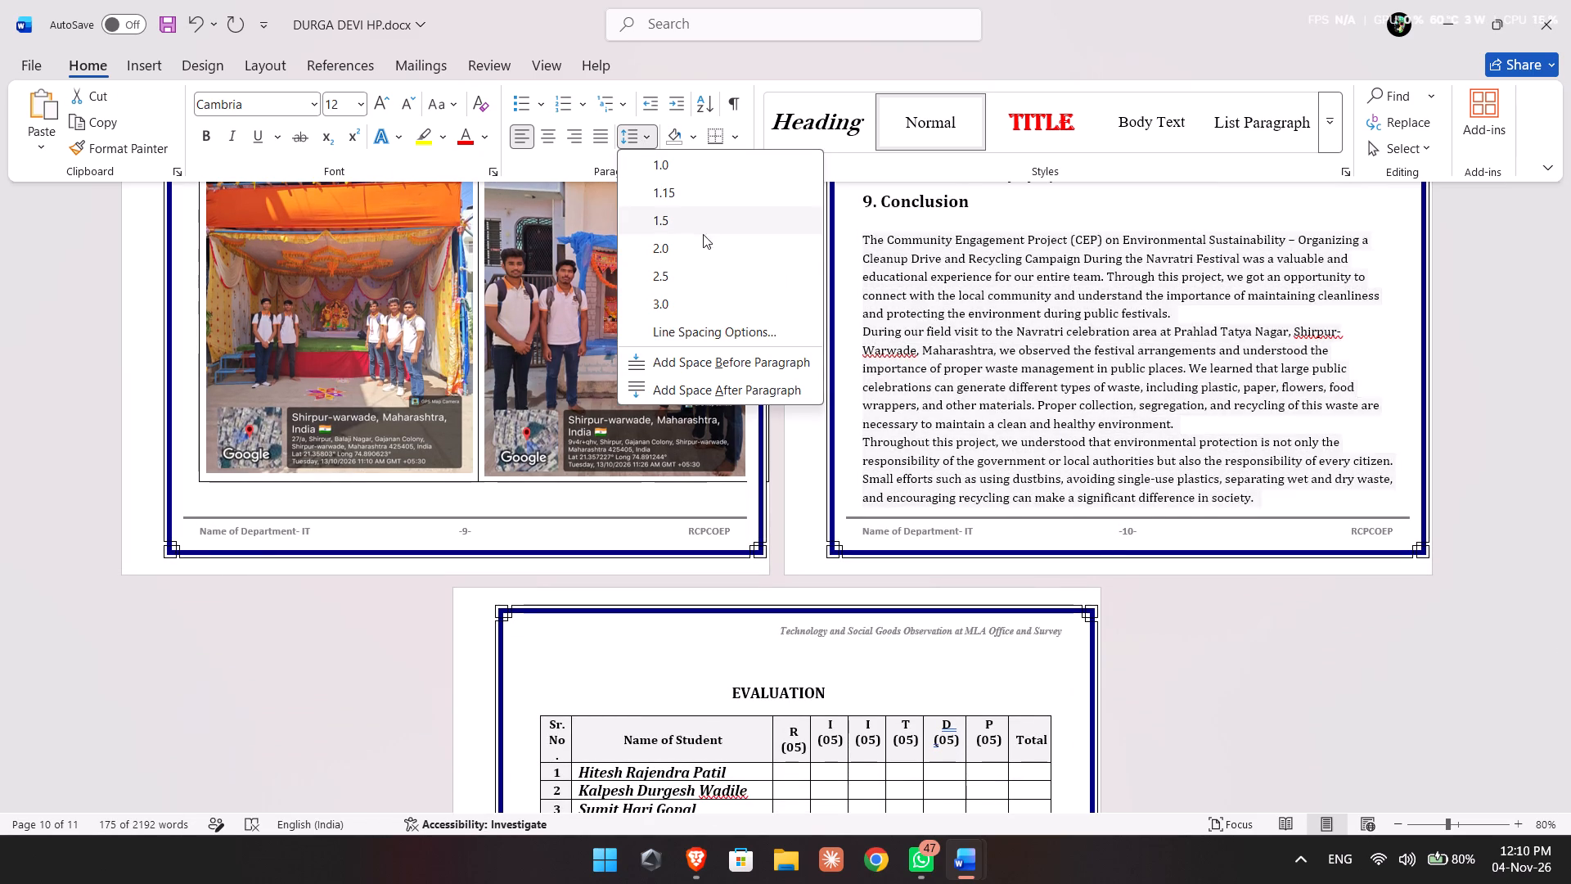
click(691, 227)
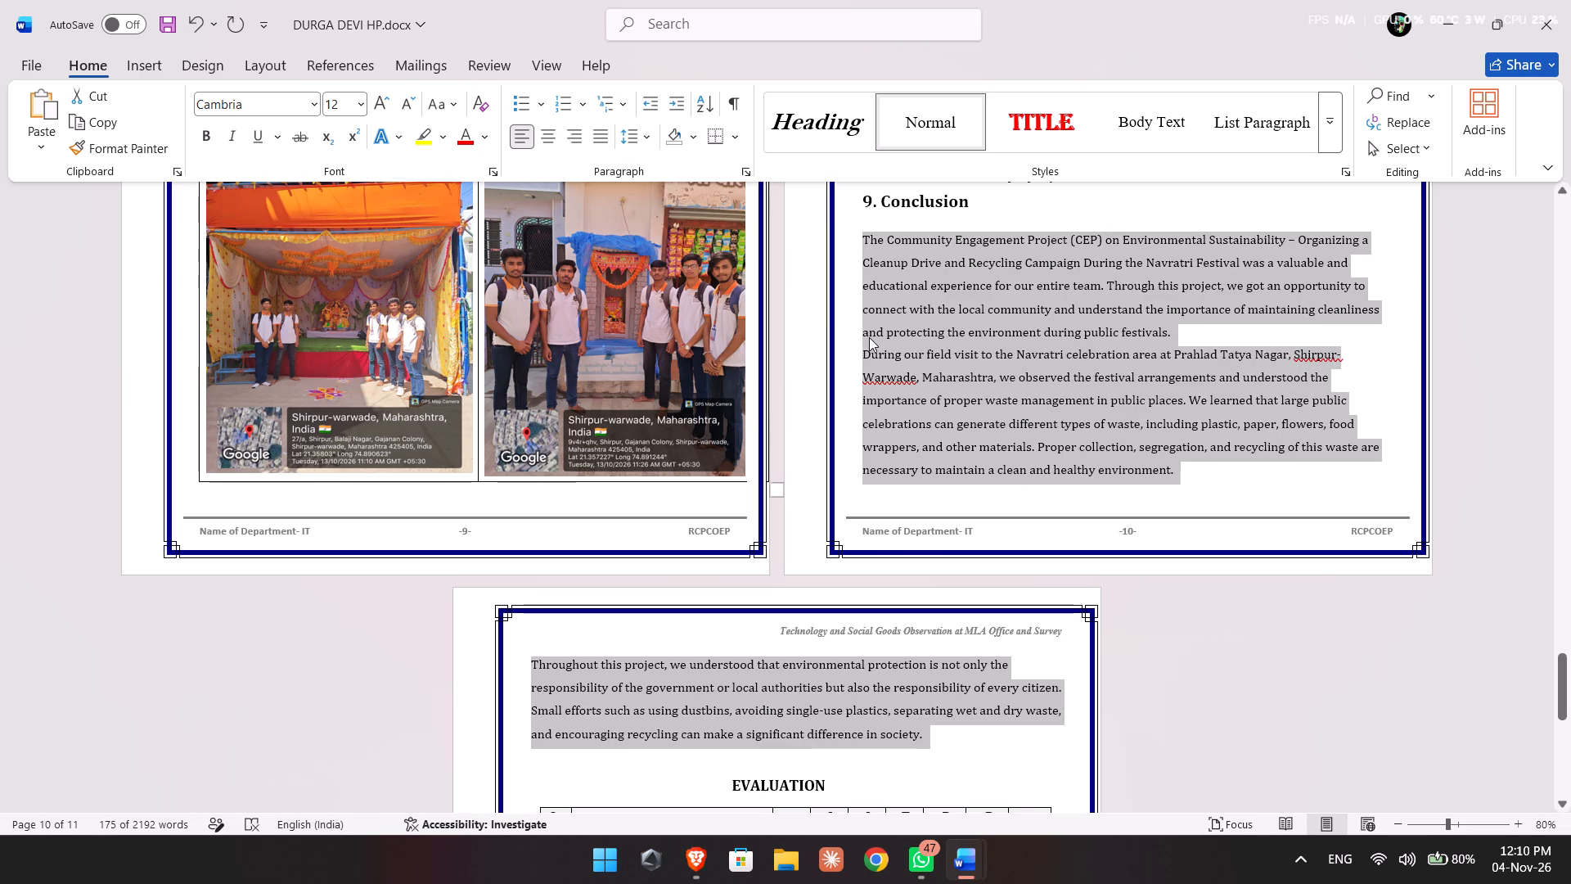
Delete the last paragraph of the Conclusion, beginning "Throughout this project, we understood".
click(950, 750)
drag(943, 747, 634, 672)
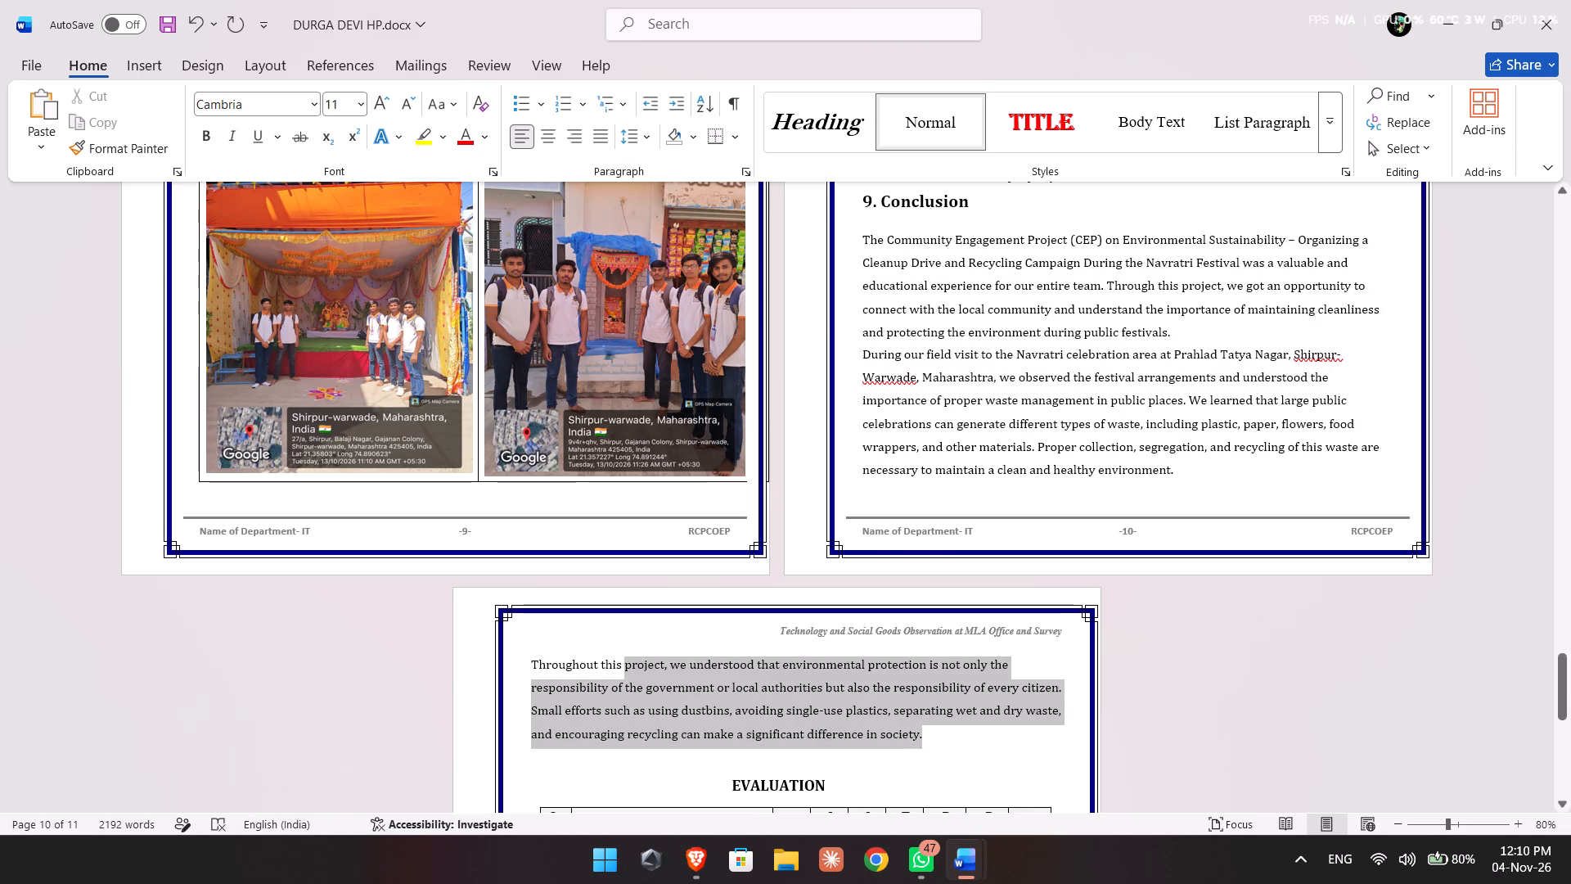
drag(634, 672, 556, 676)
key(BackSpace)
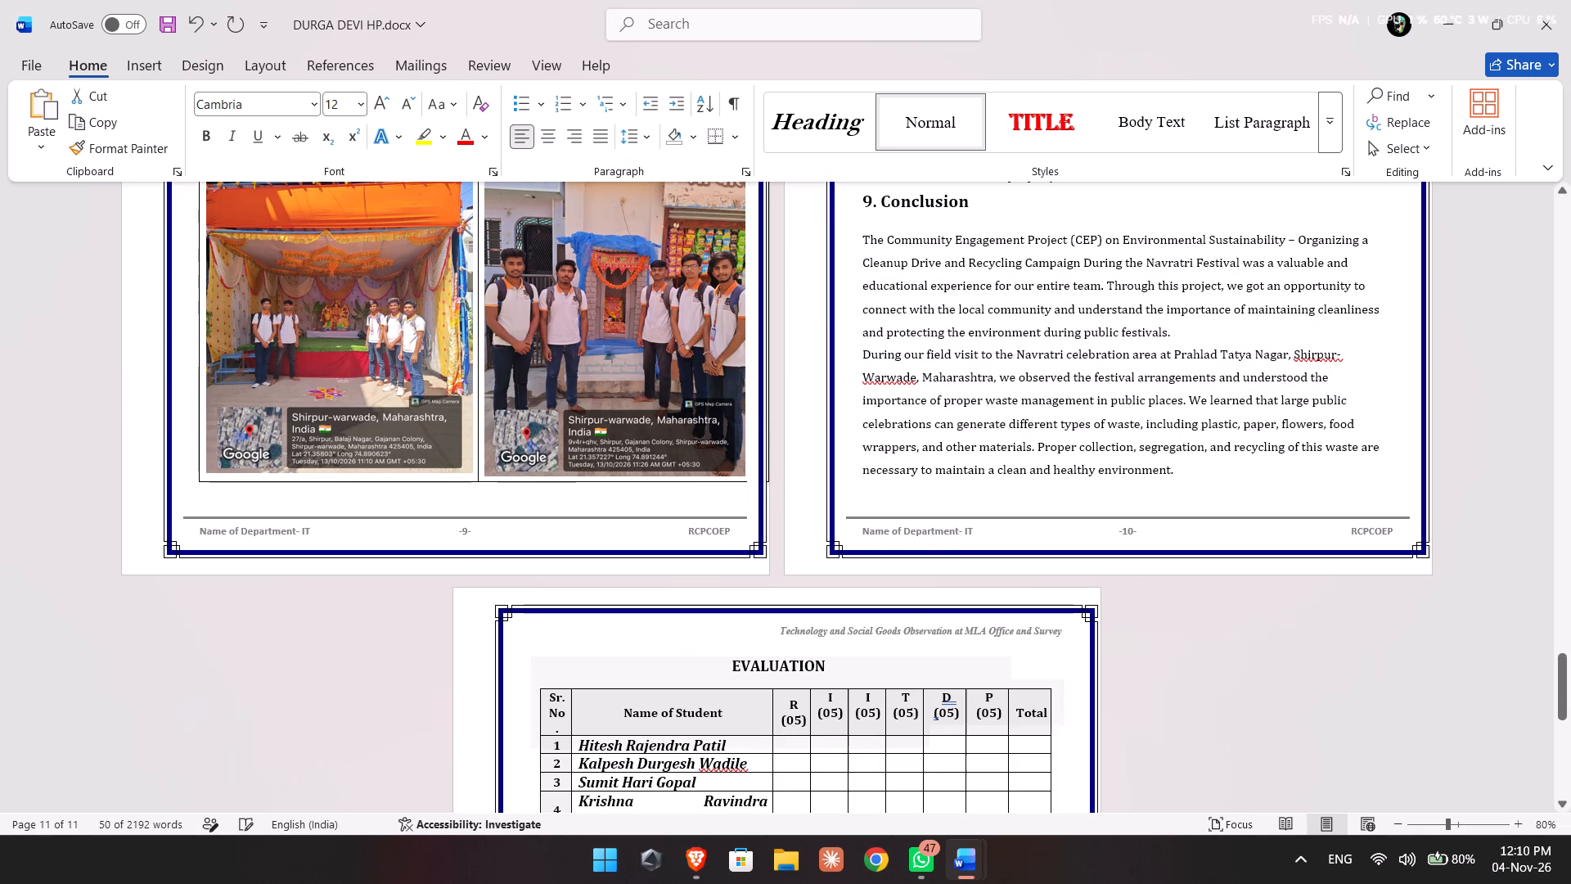
Increase the font size of the "EVALUATION" heading to 16.
drag(830, 654, 732, 662)
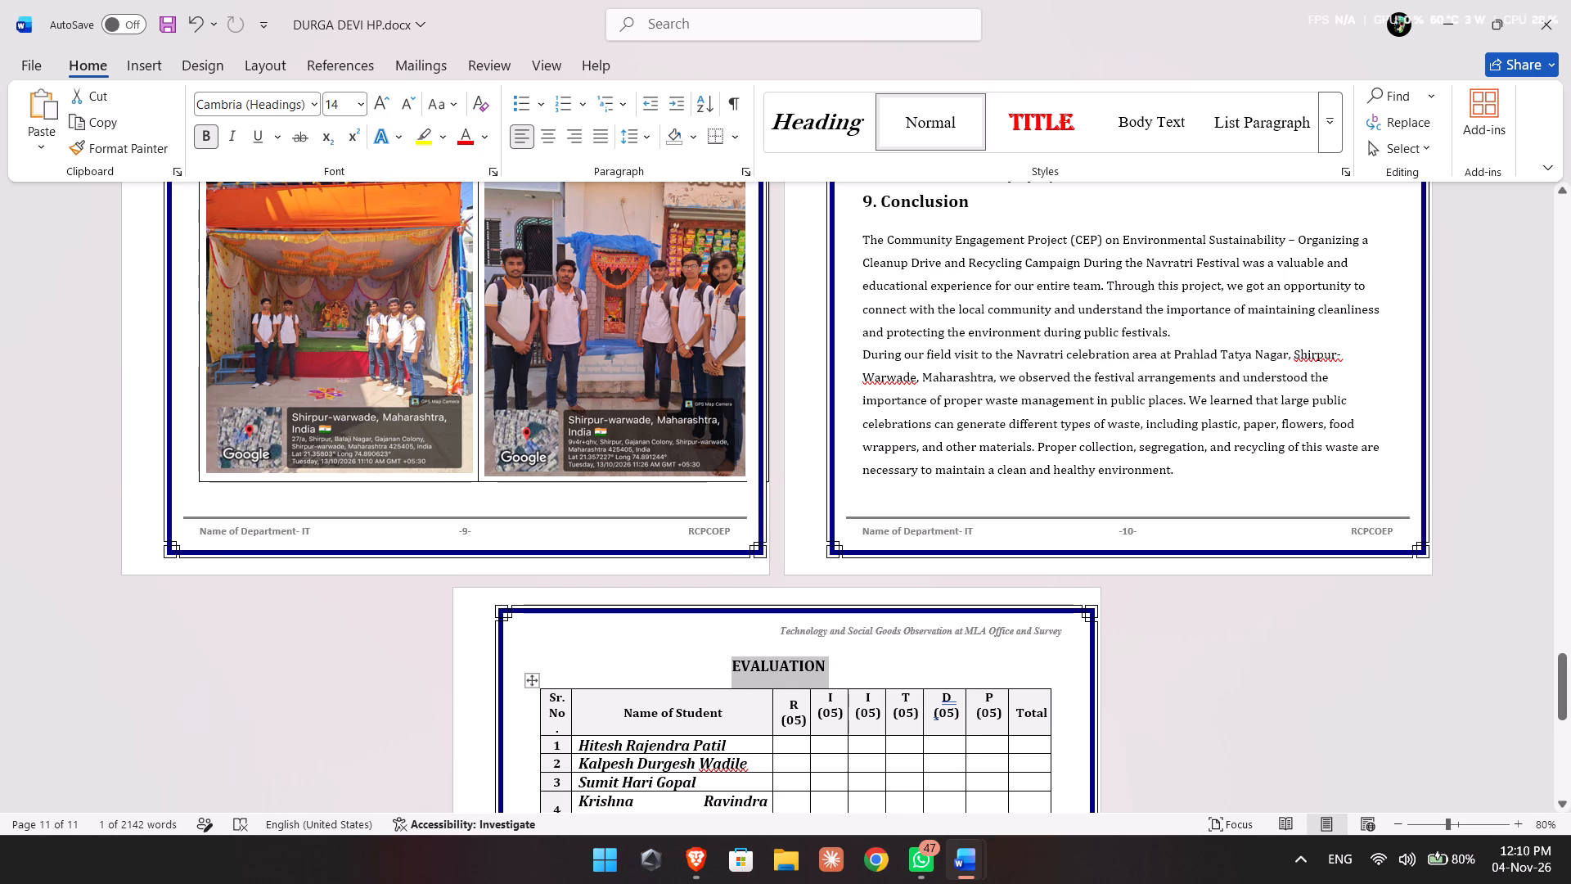
scroll(718, 708, down, 1)
click(373, 100)
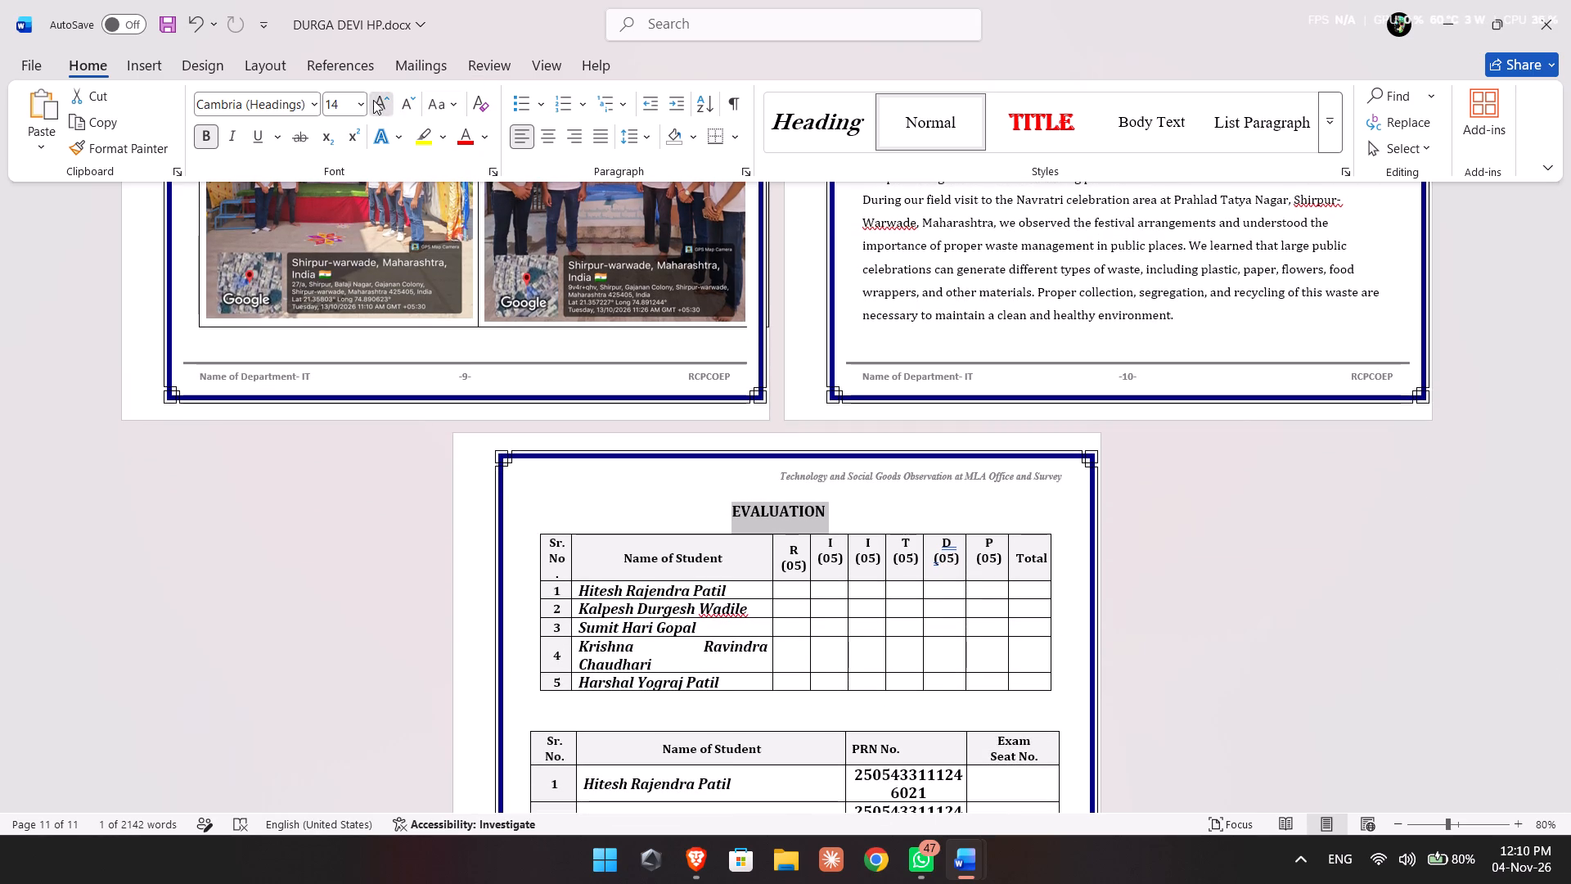
Remove the bold formatting from the Name of Student column, header included, in the evaluation marks table.
scroll(758, 486, down, 1)
click(727, 485)
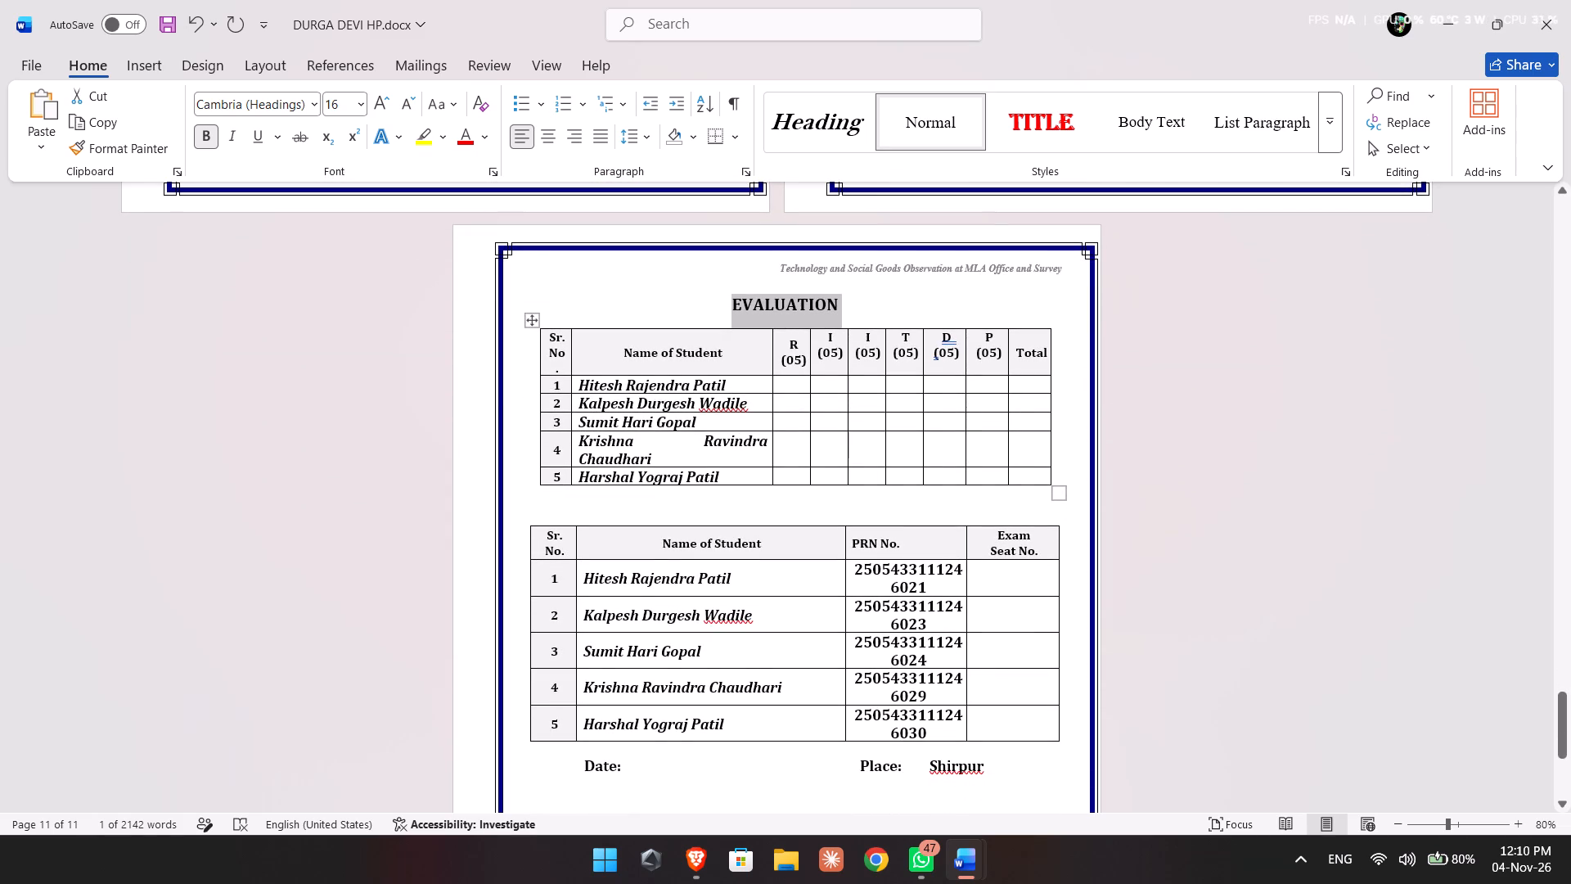
click(731, 474)
drag(731, 475, 636, 359)
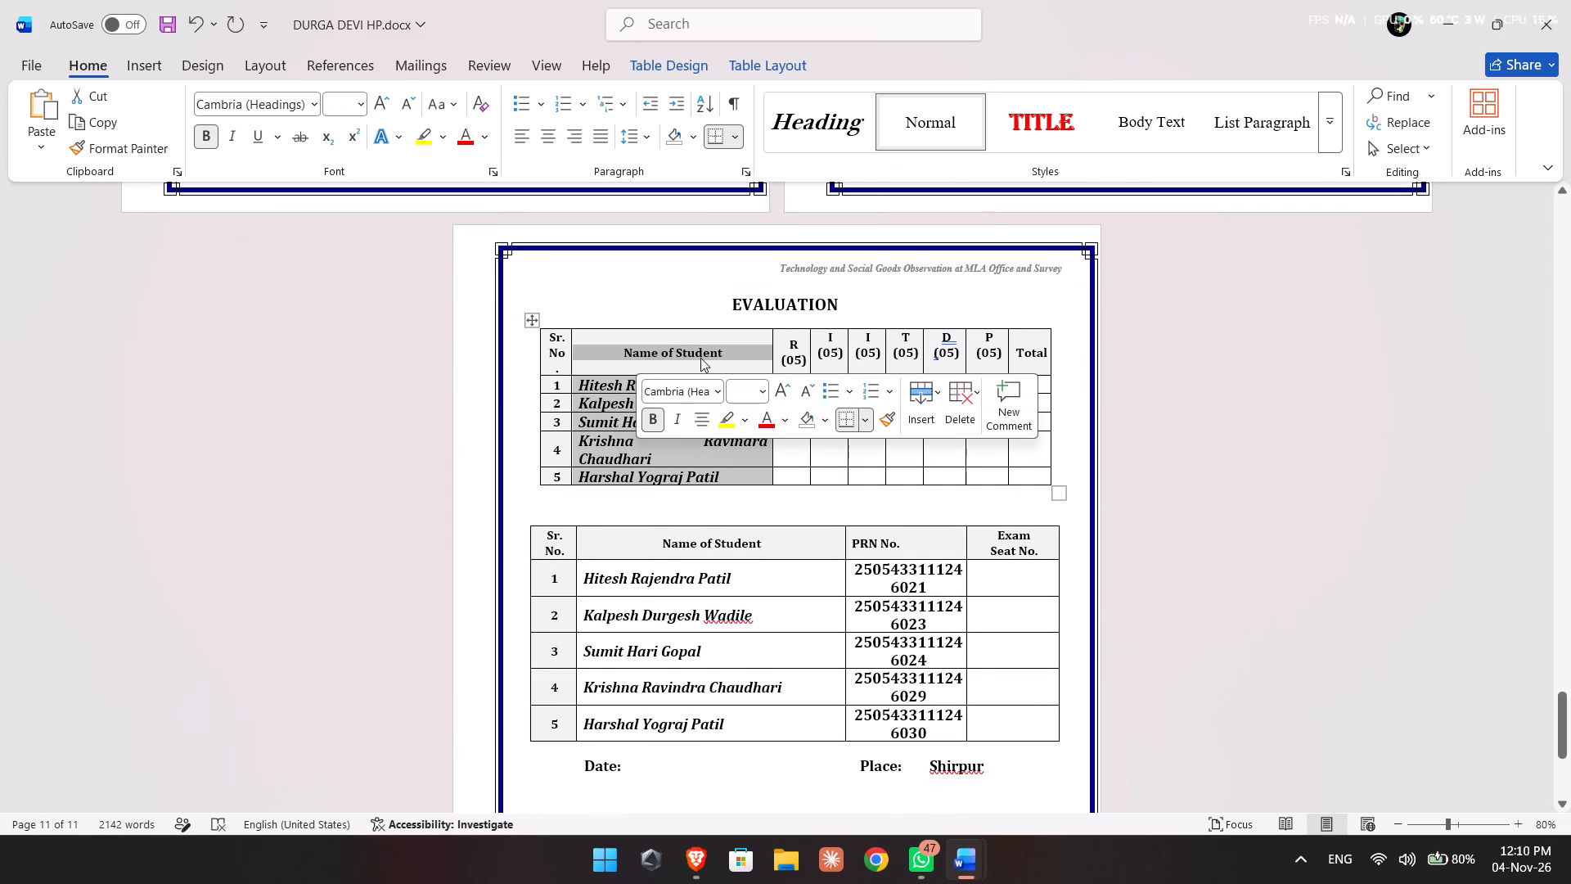
click(586, 419)
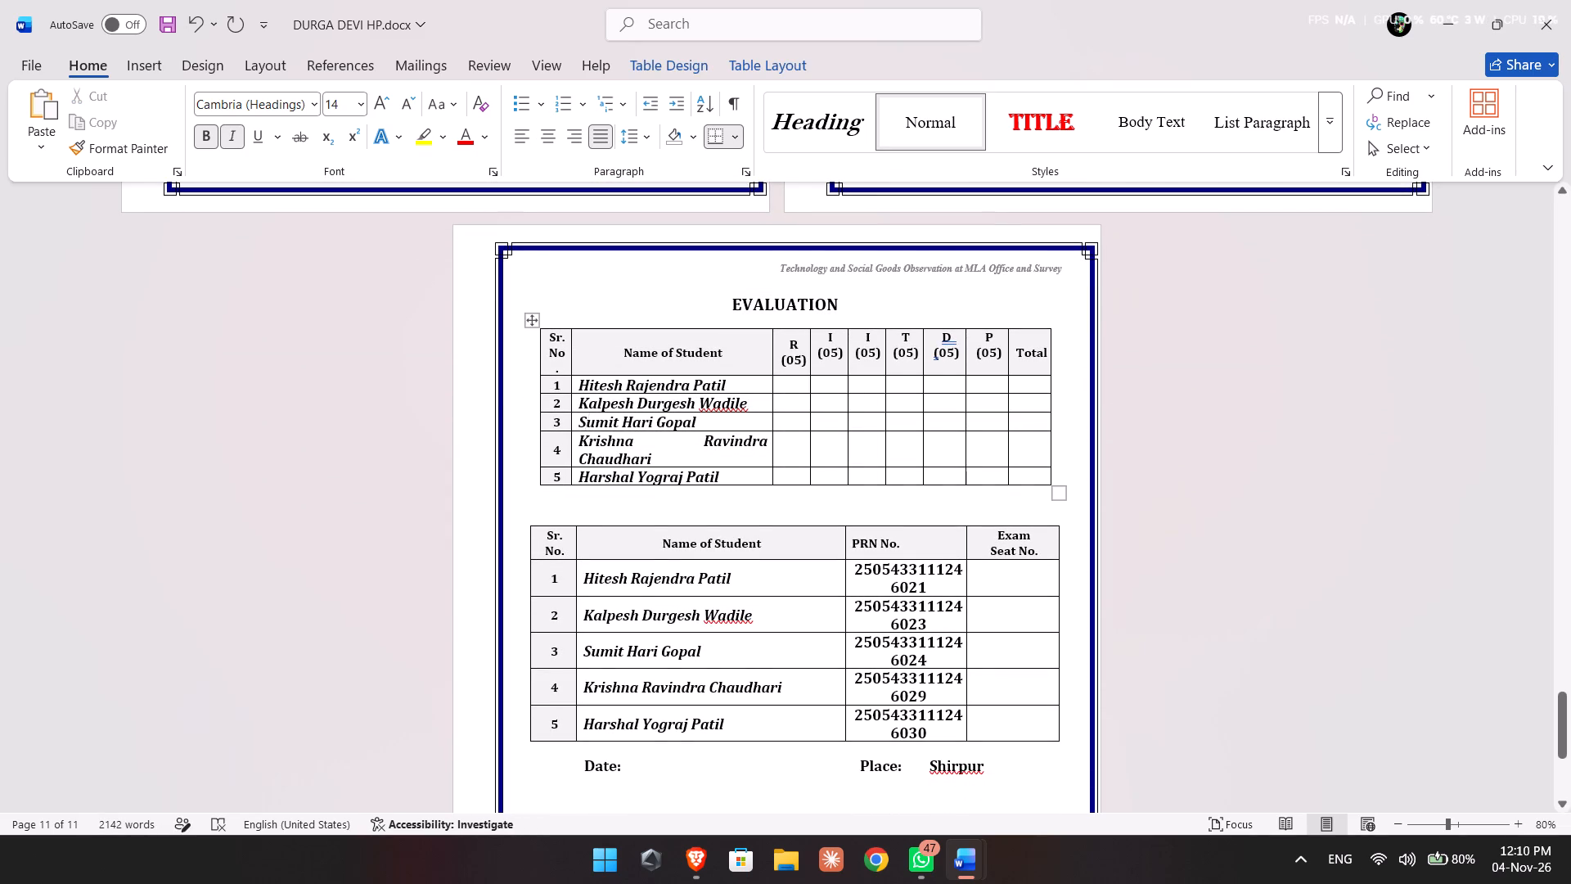
drag(731, 479, 640, 363)
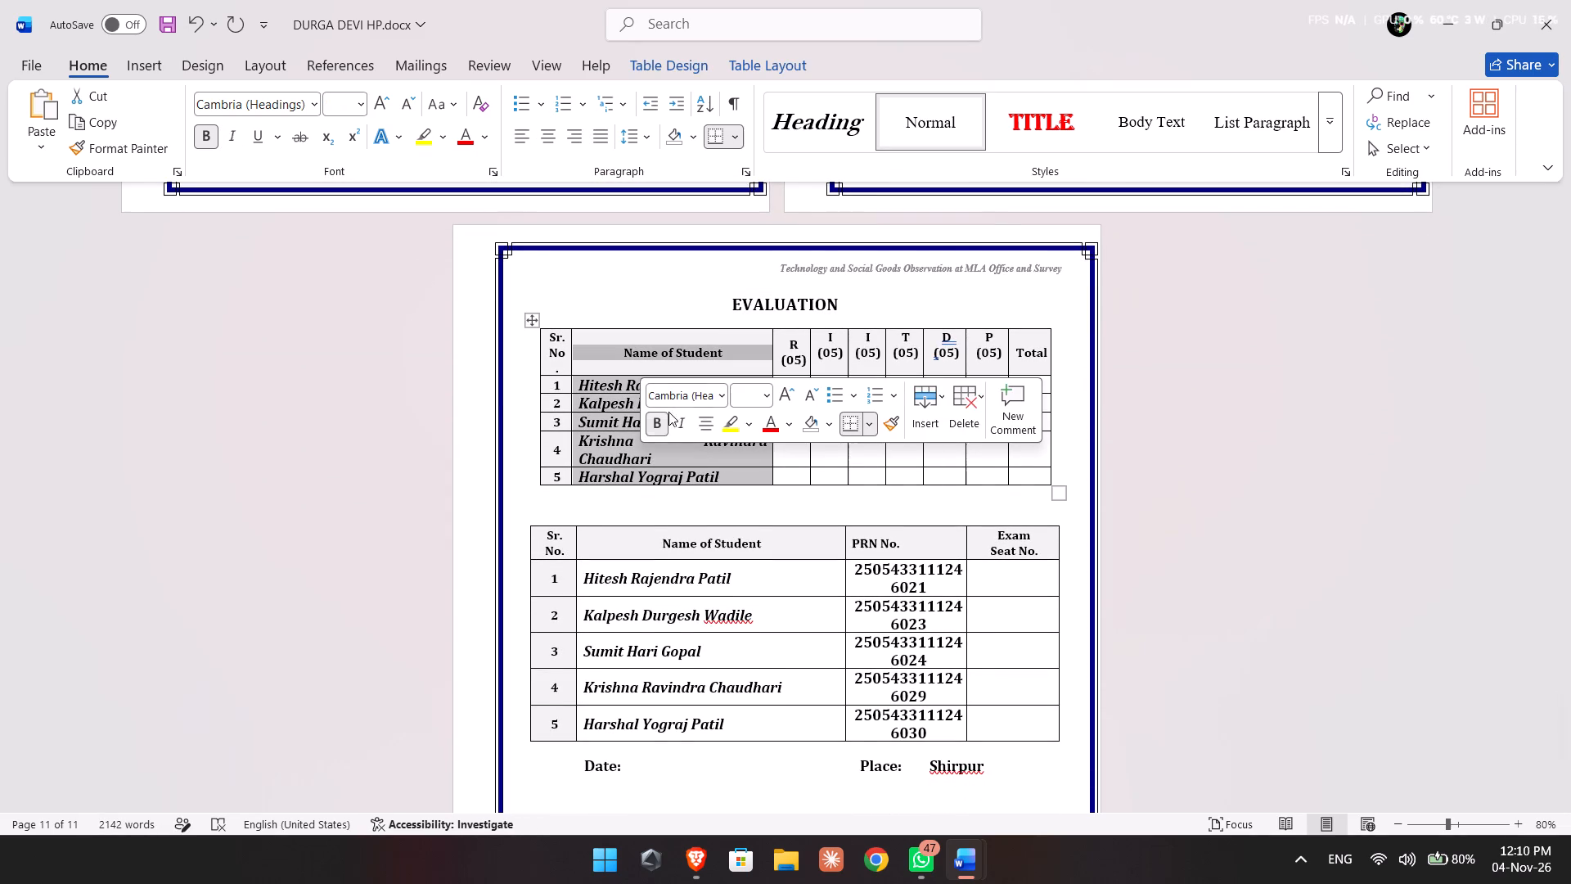
click(655, 415)
Remove the bold formatting from the Name of Student column, header included, in the PRN table below.
click(767, 543)
drag(737, 632, 737, 643)
drag(736, 710, 662, 542)
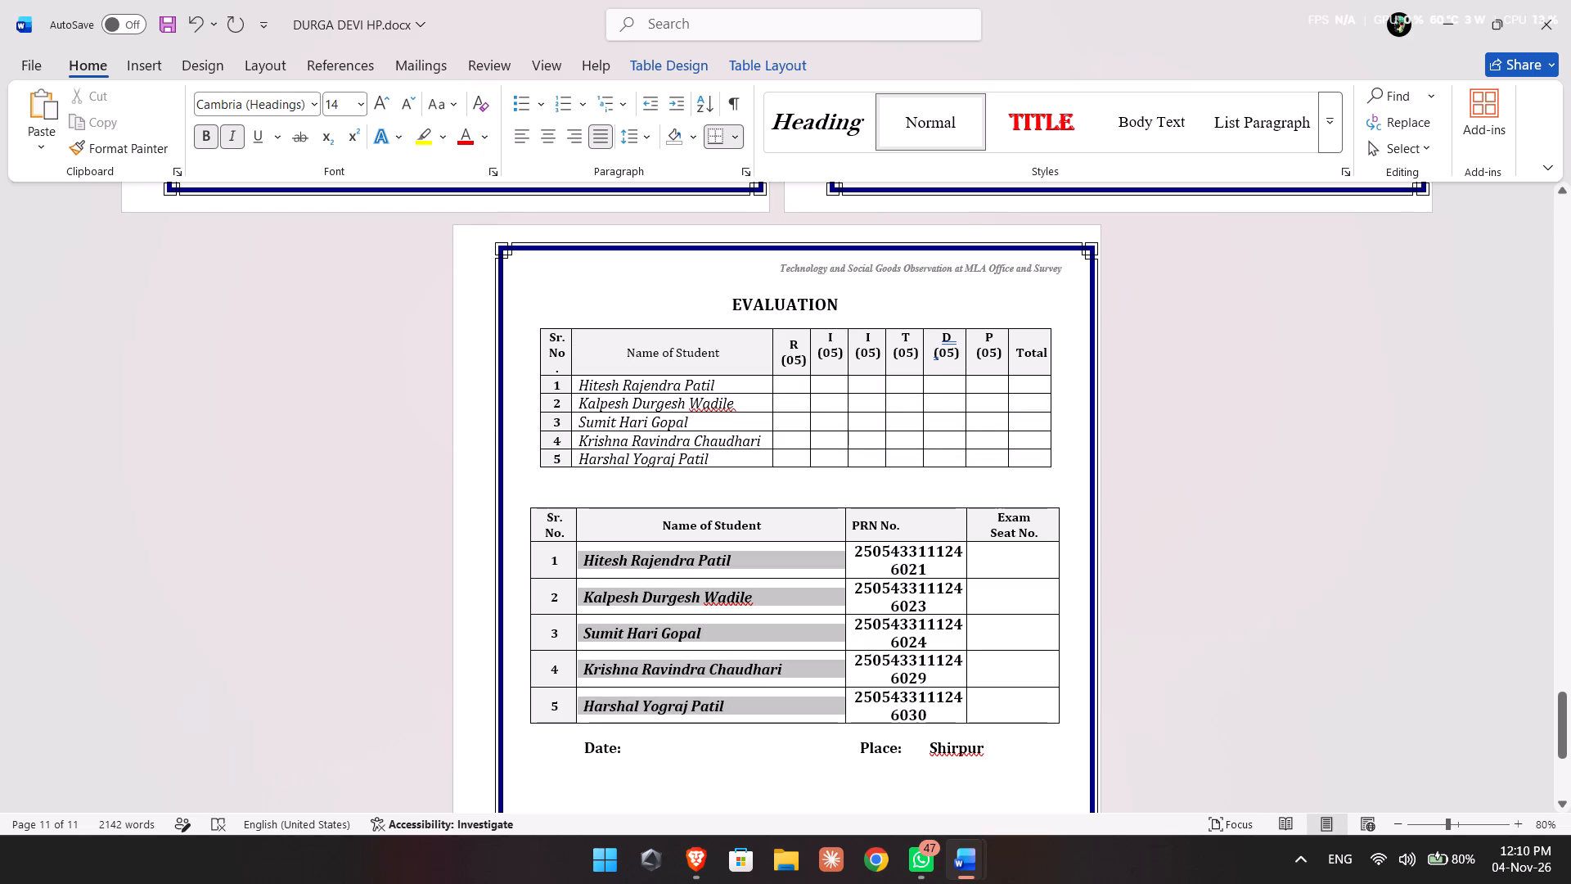
drag(662, 542, 662, 540)
click(677, 595)
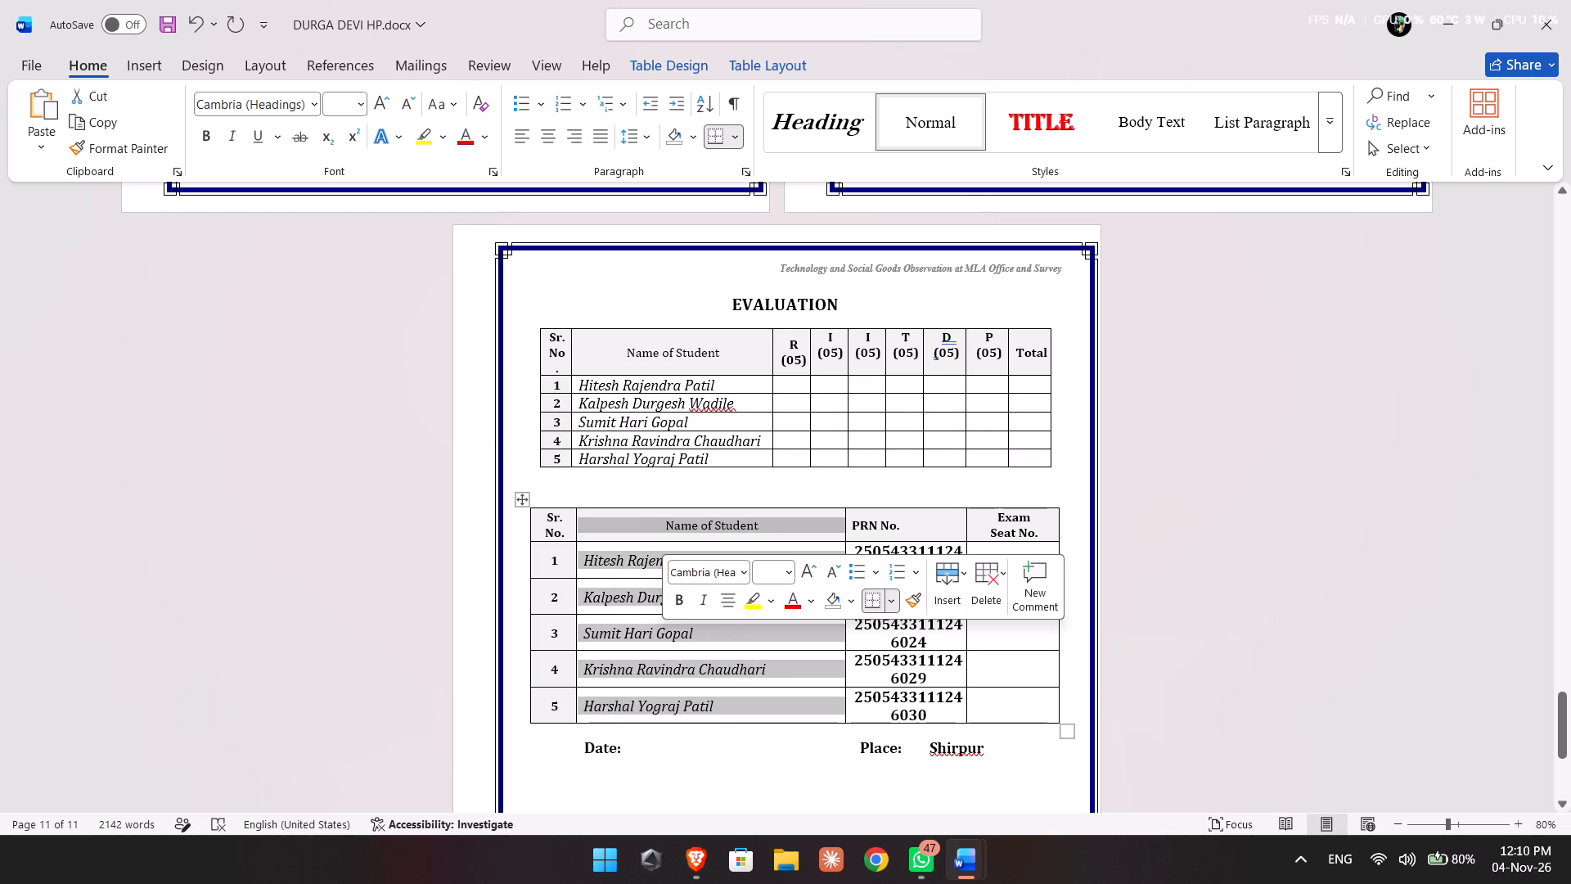
Remove the bold formatting from the Sr. No. columns of both the PRN table and the evaluation marks table.
drag(570, 701, 560, 524)
click(578, 592)
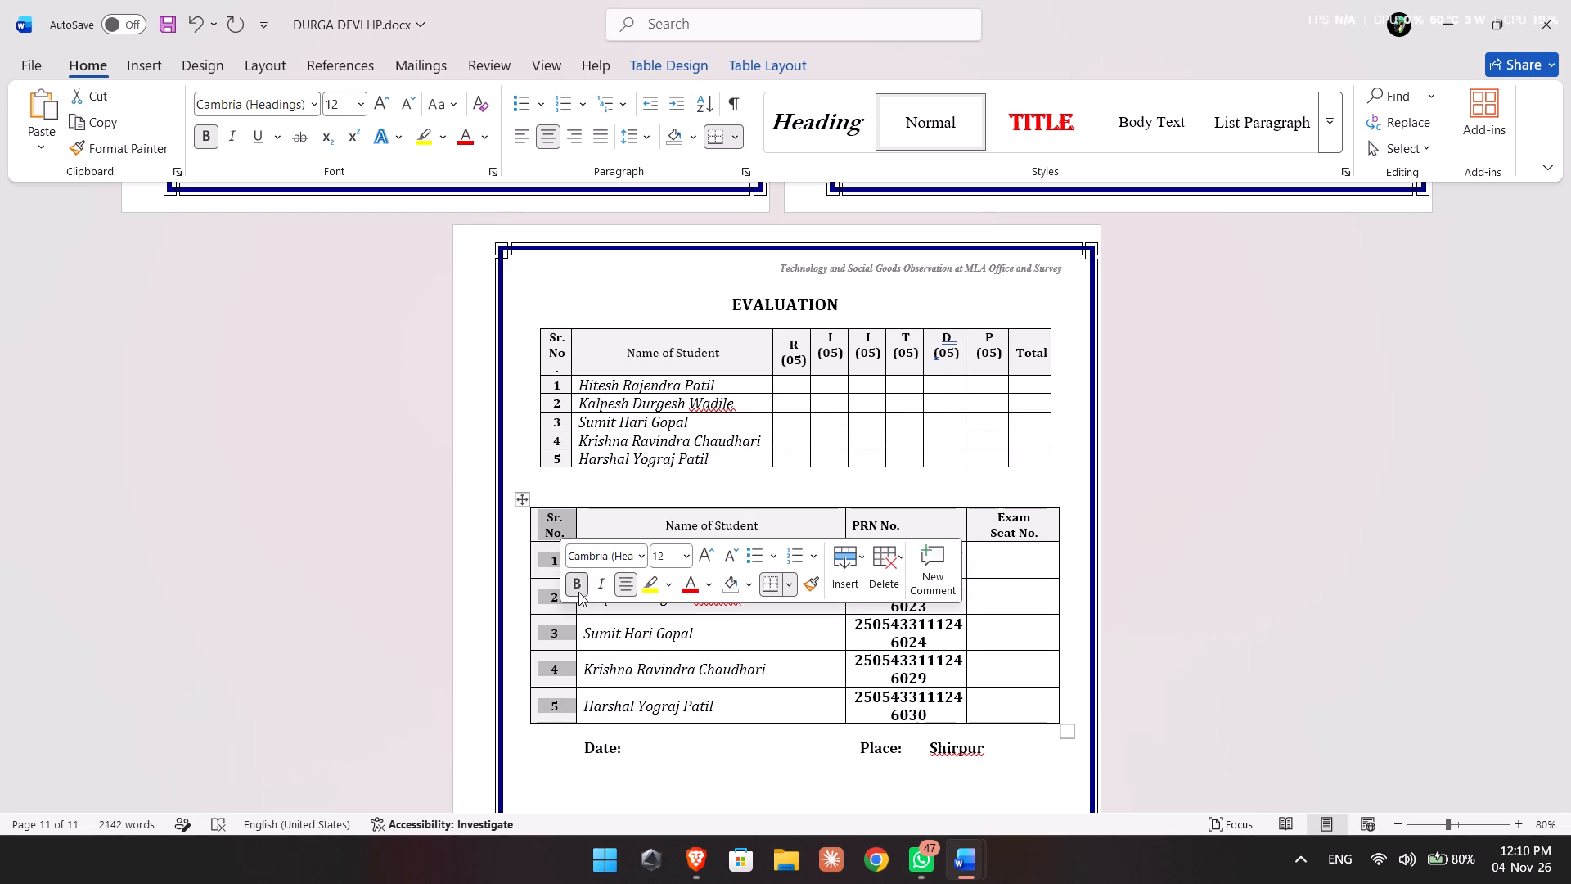
click(573, 445)
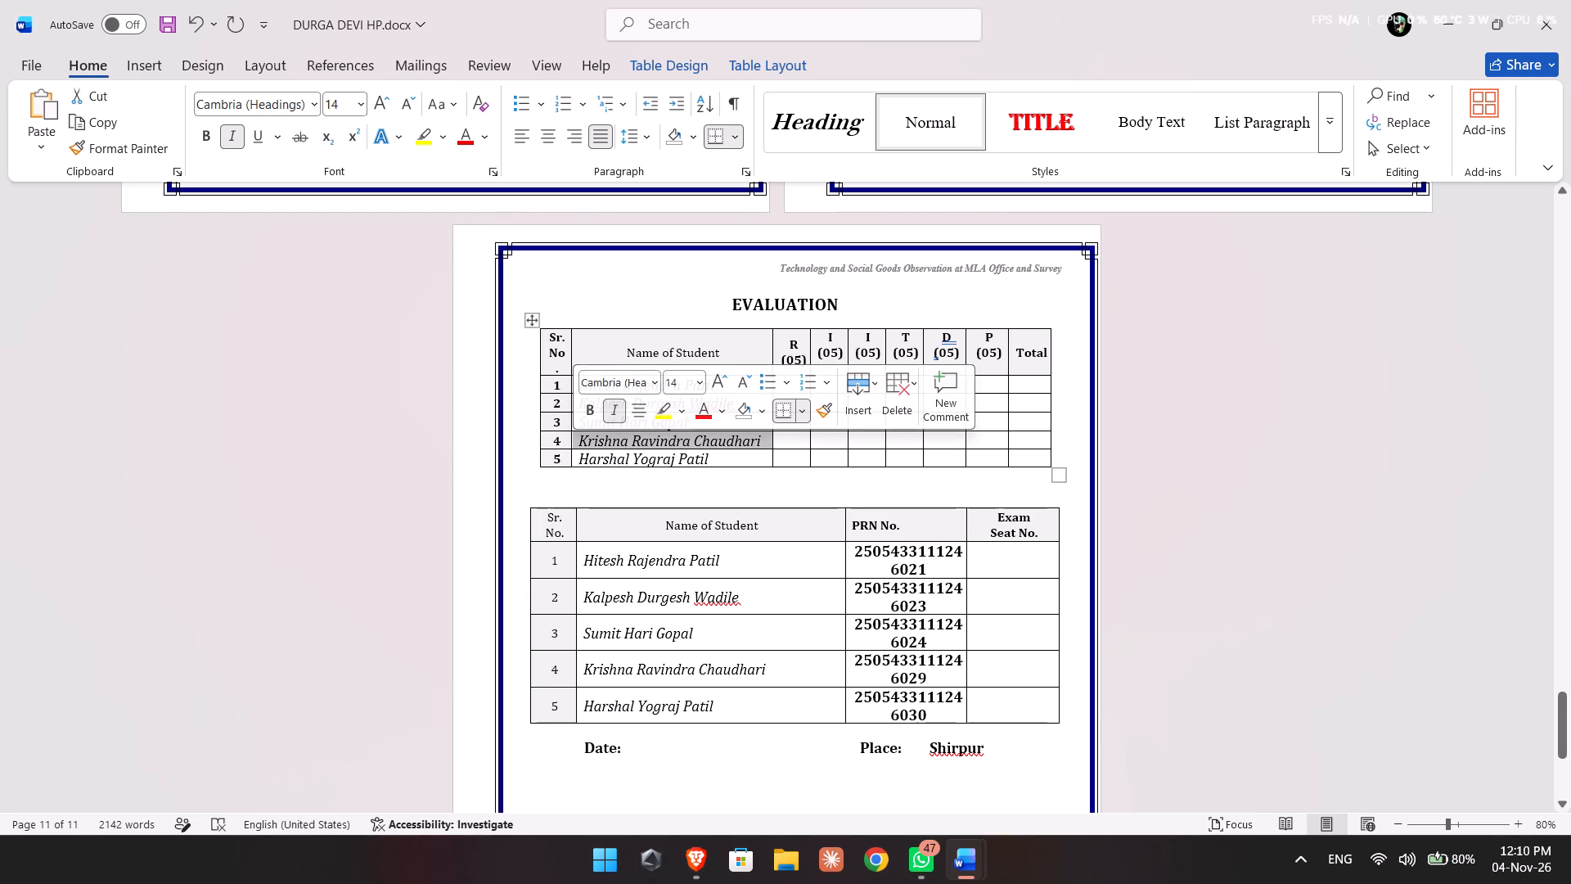
click(571, 458)
drag(566, 460, 566, 356)
click(584, 417)
Remove the bold formatting from the PRN No. column, header included, in the second table.
click(964, 684)
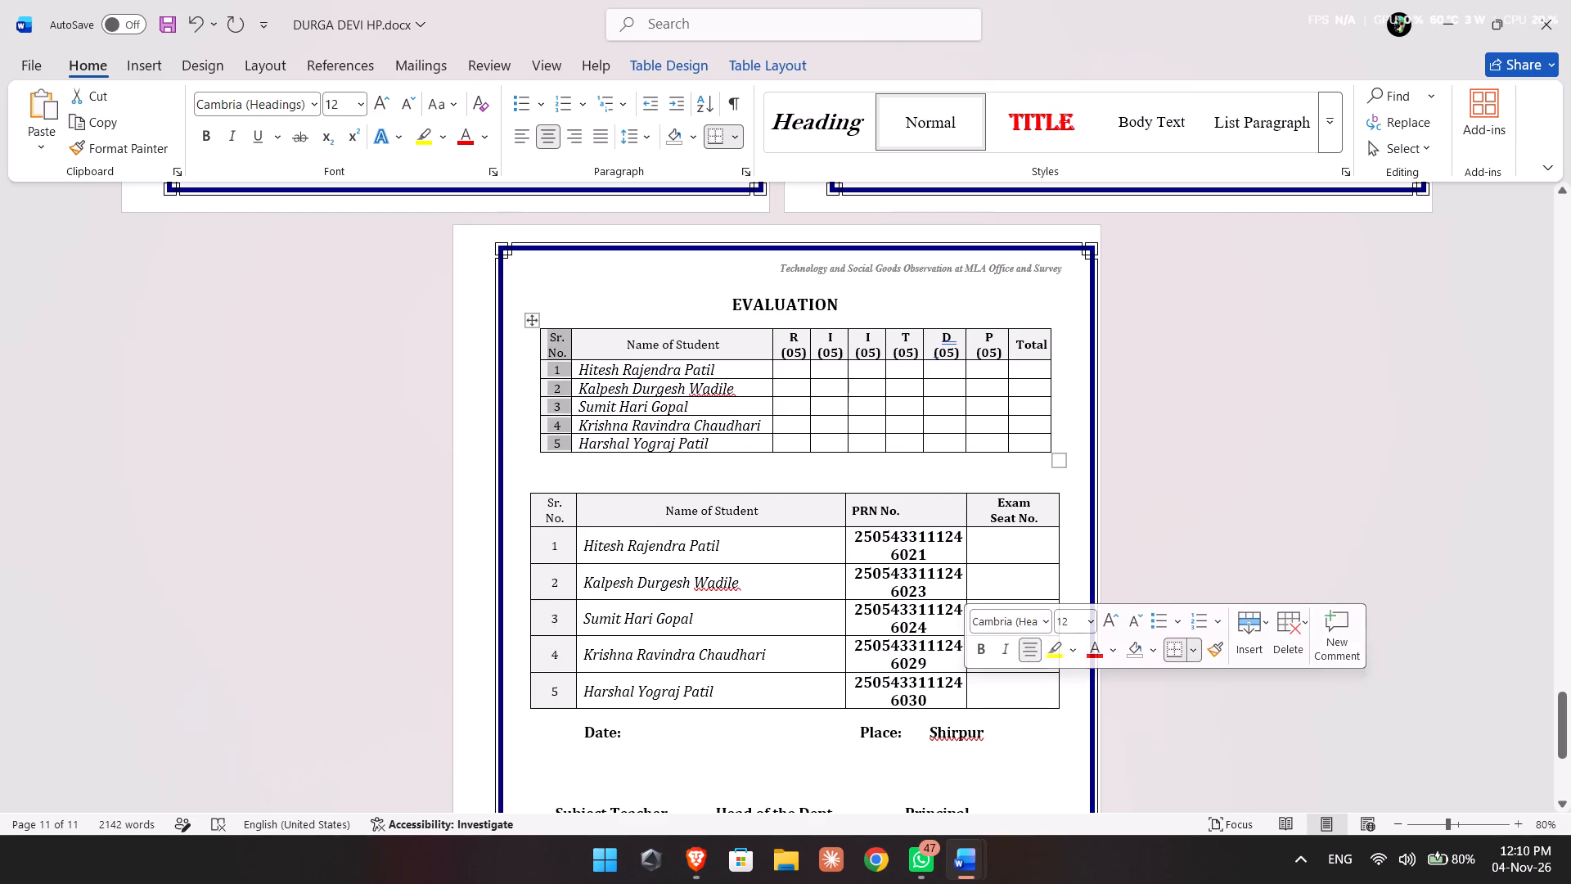
drag(943, 697, 862, 508)
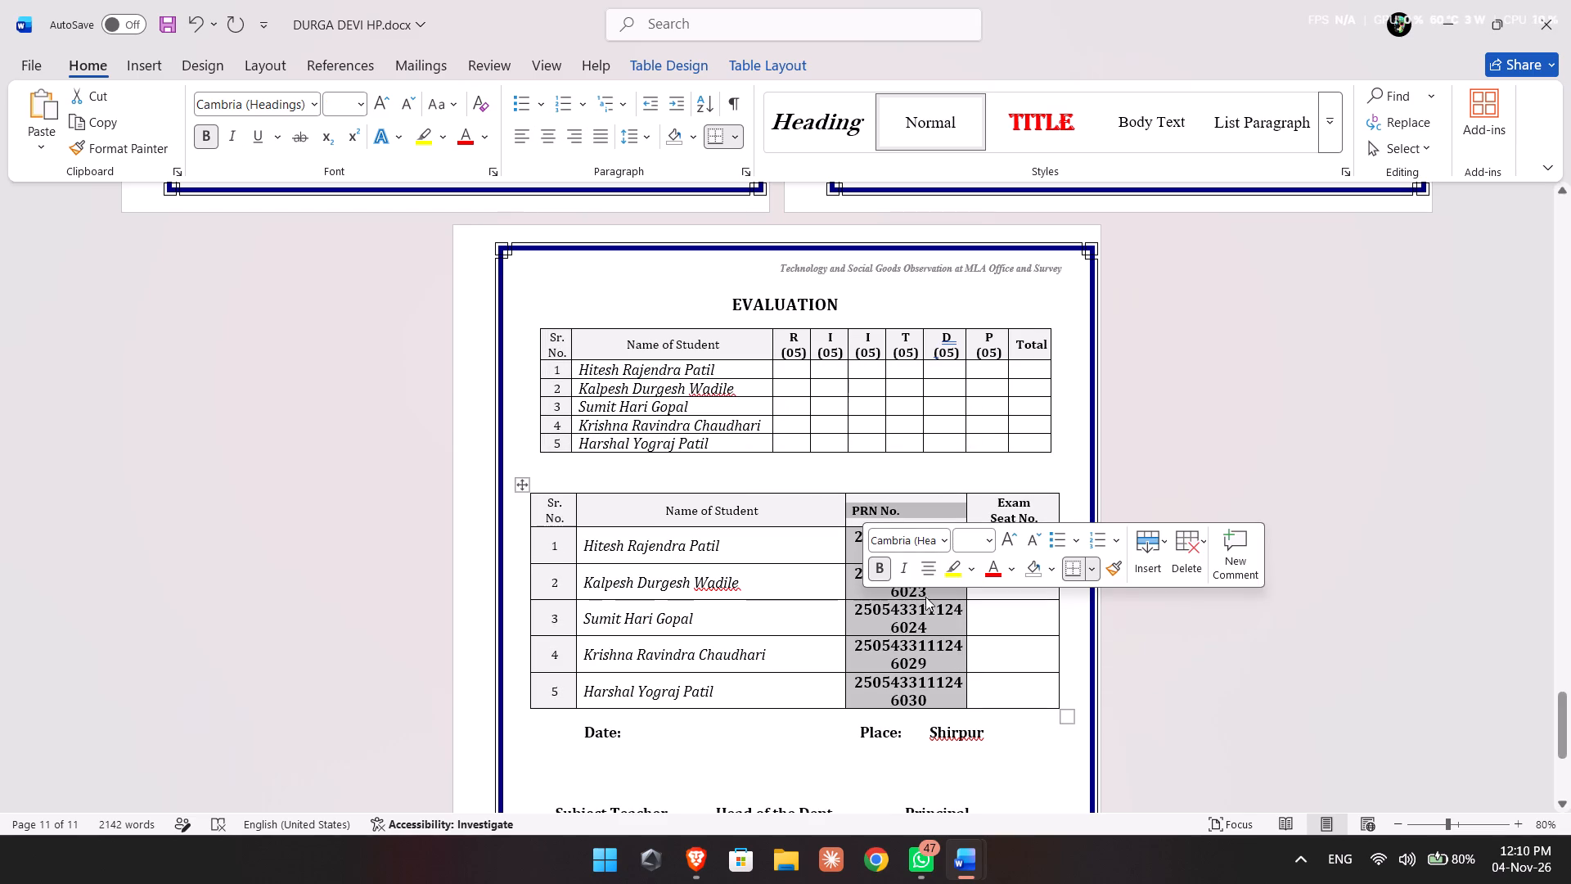
click(877, 562)
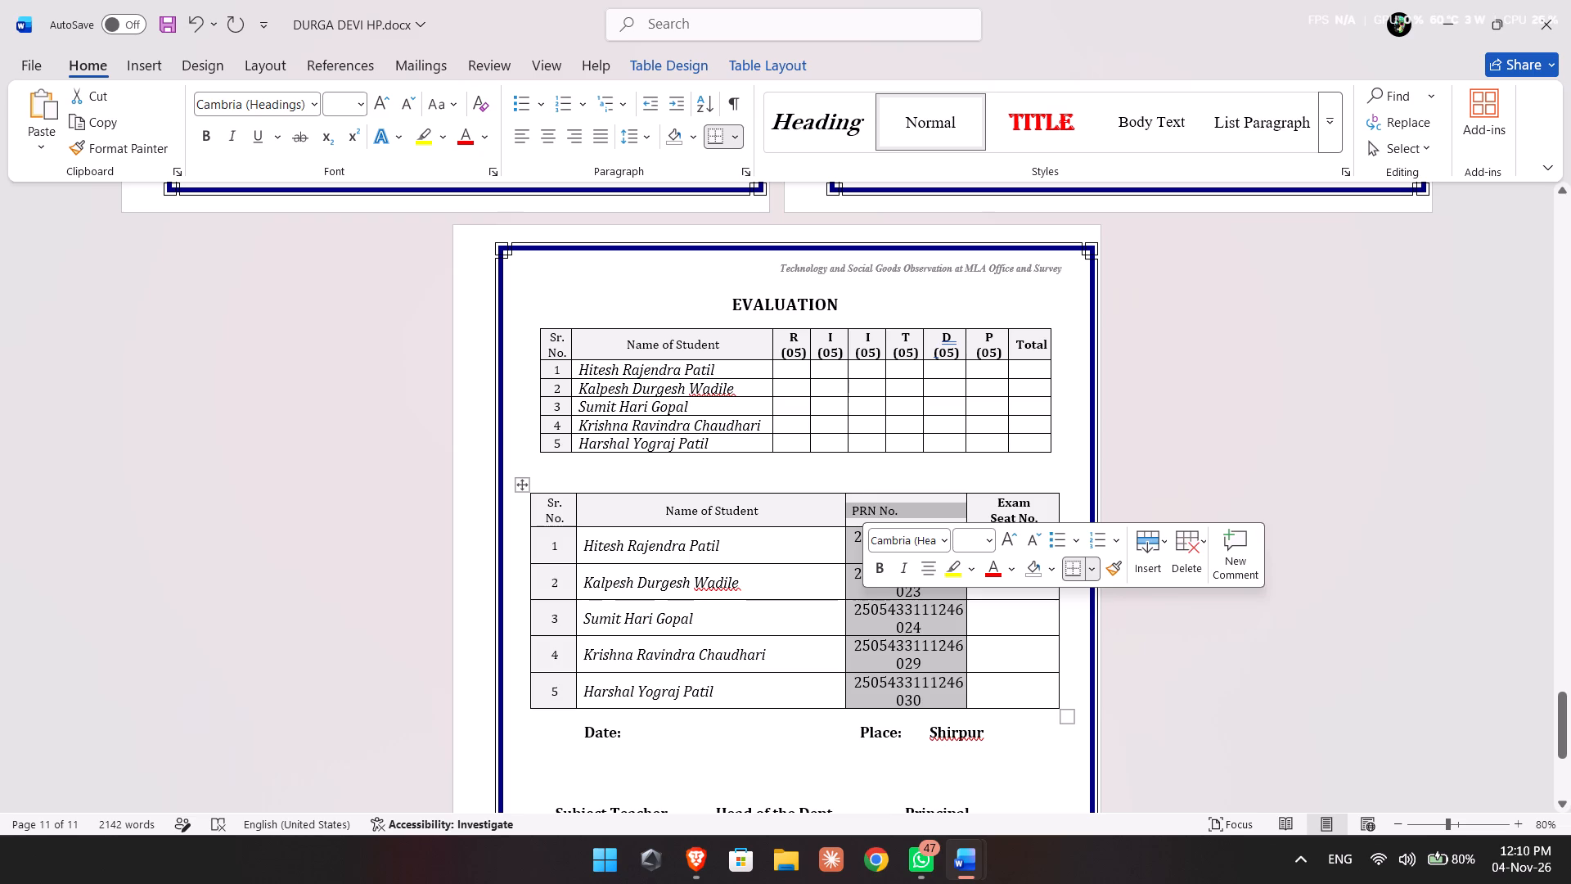
Remove the bold formatting from the marks table's R to Total header cells and the second table's Exam Seat No. header.
drag(783, 346, 1031, 349)
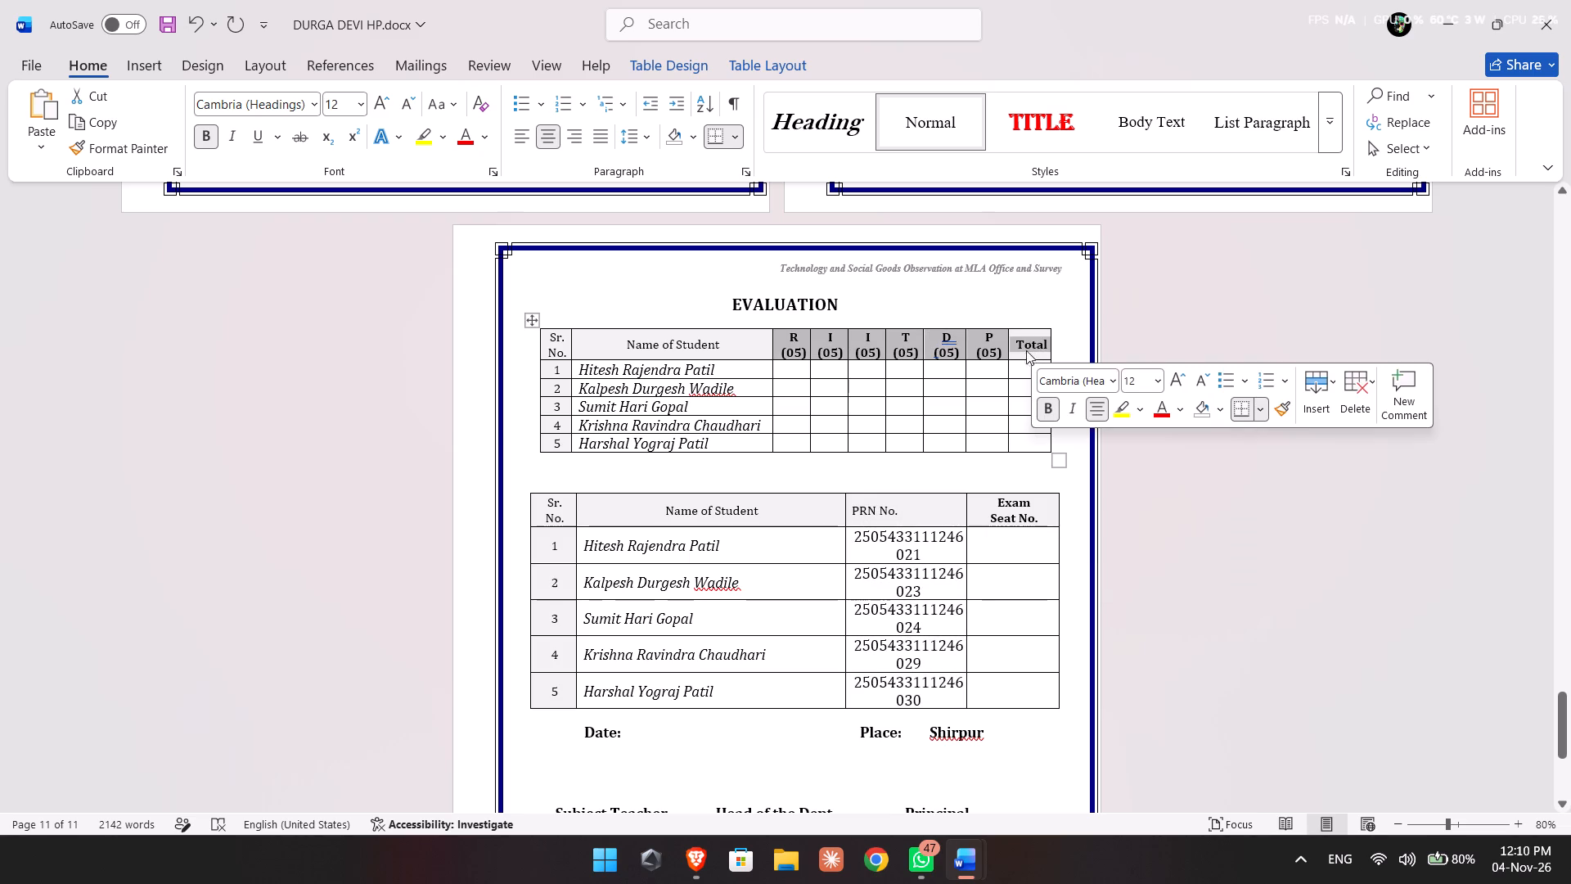
click(1038, 406)
drag(997, 513, 1024, 516)
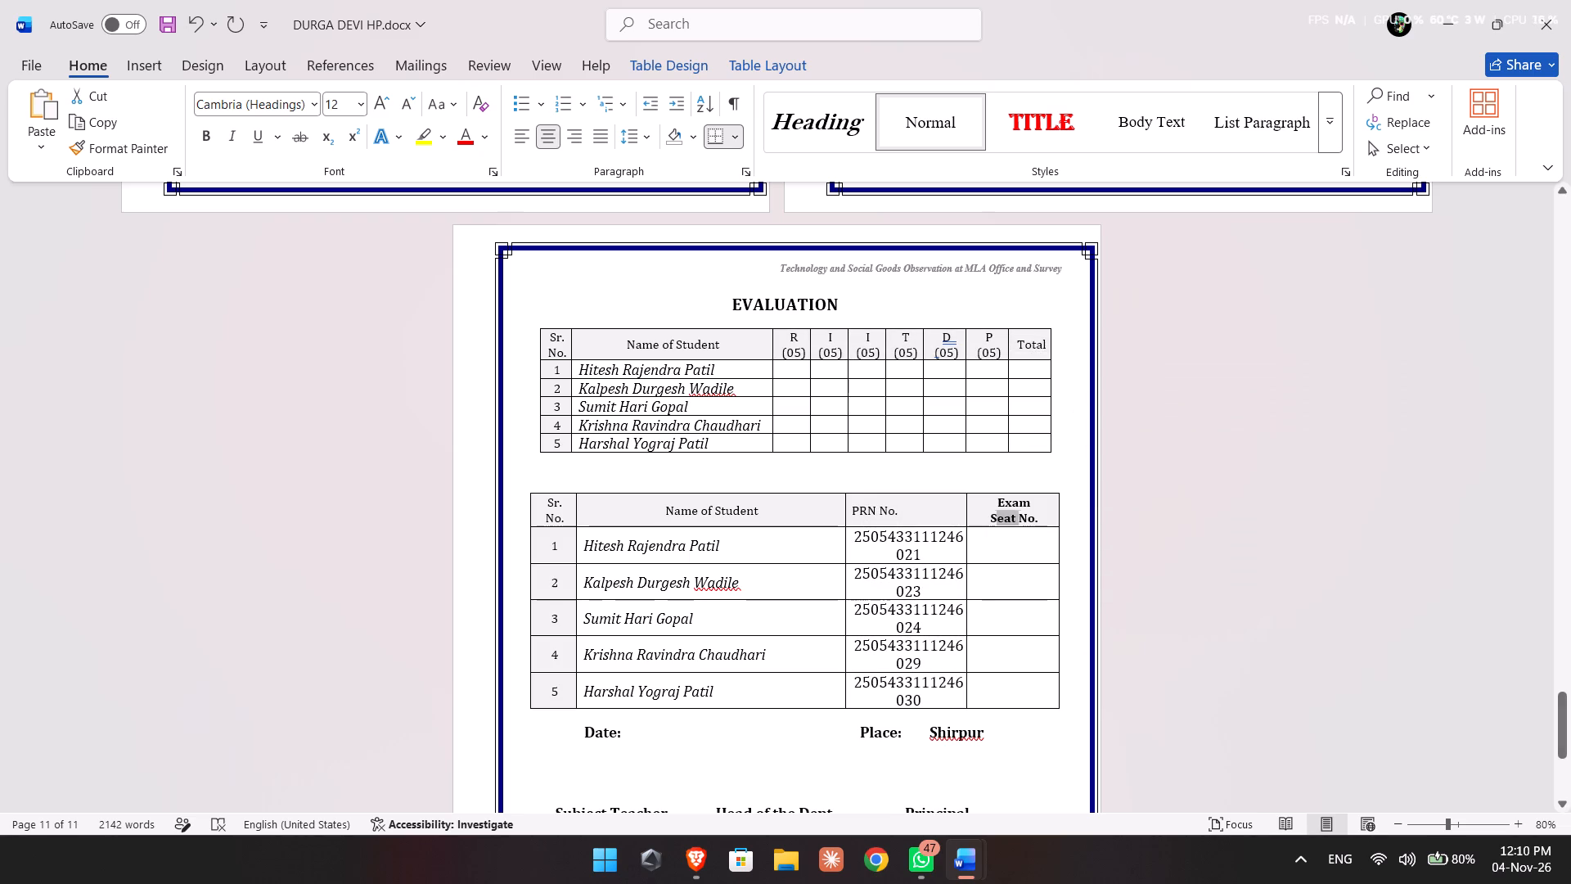
drag(1024, 516, 1034, 516)
click(1034, 516)
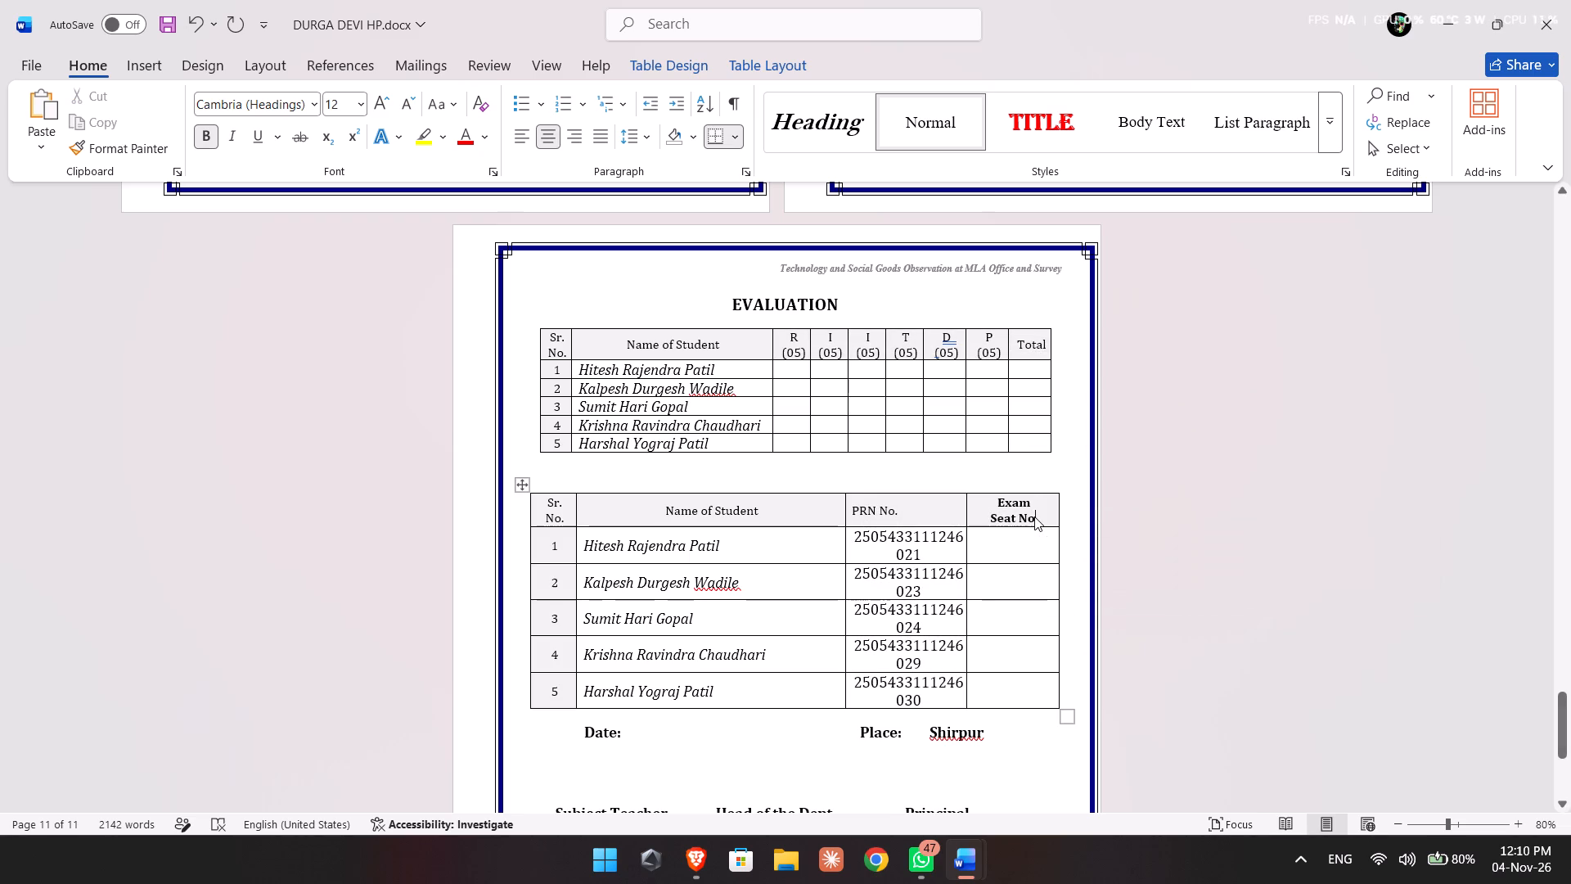
drag(1034, 516, 996, 498)
click(1015, 558)
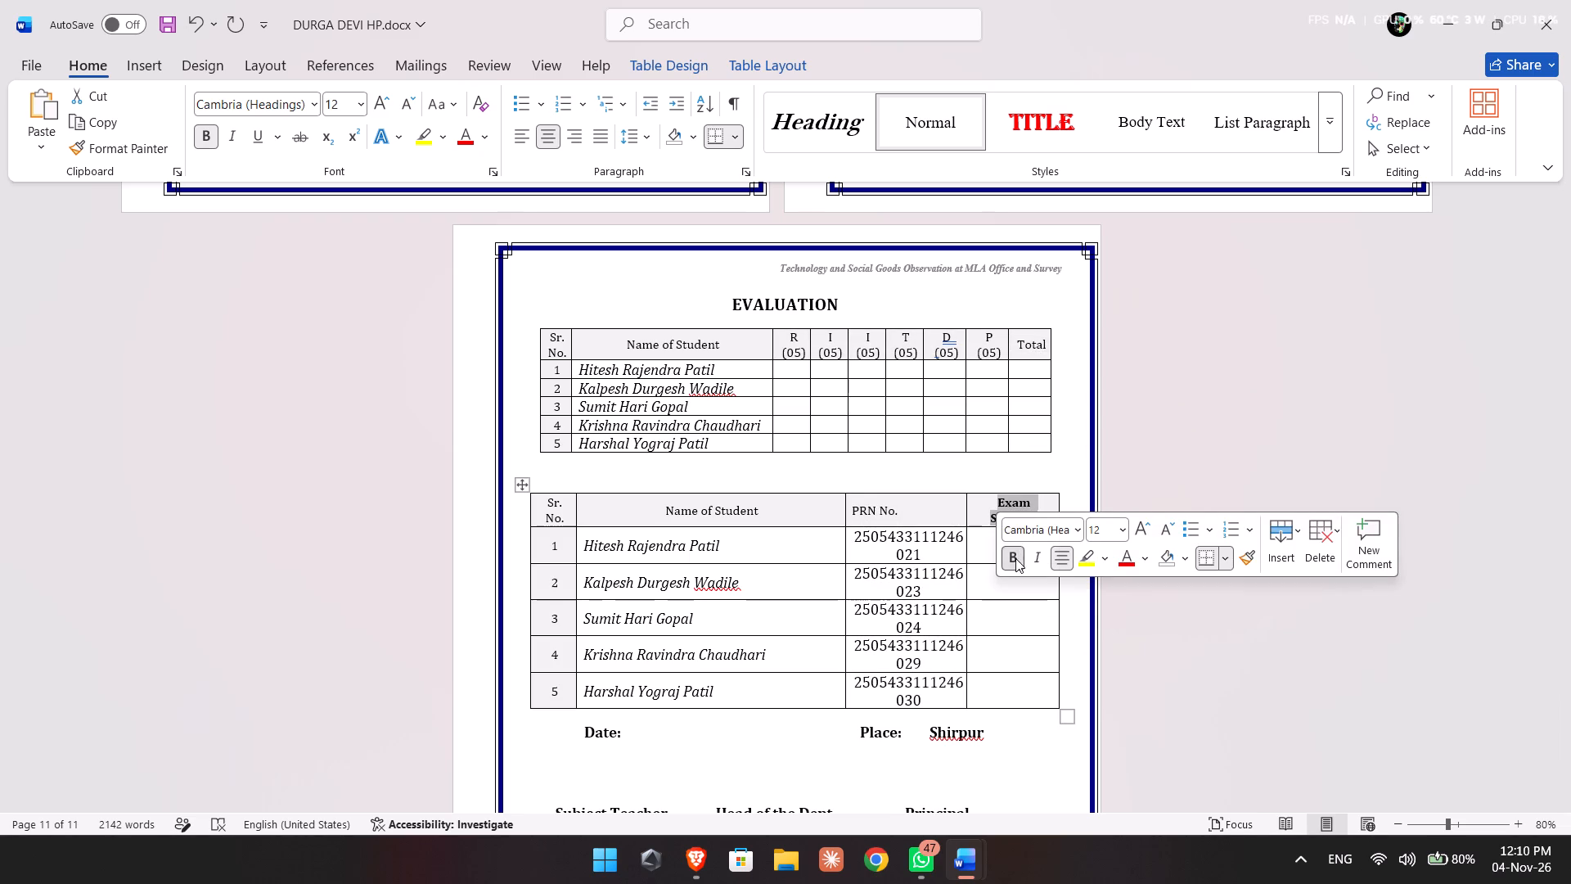
Move the "Seal of Institute" oval down to just above the footer, near the horizontal centre of page 11.
scroll(857, 481, down, 1)
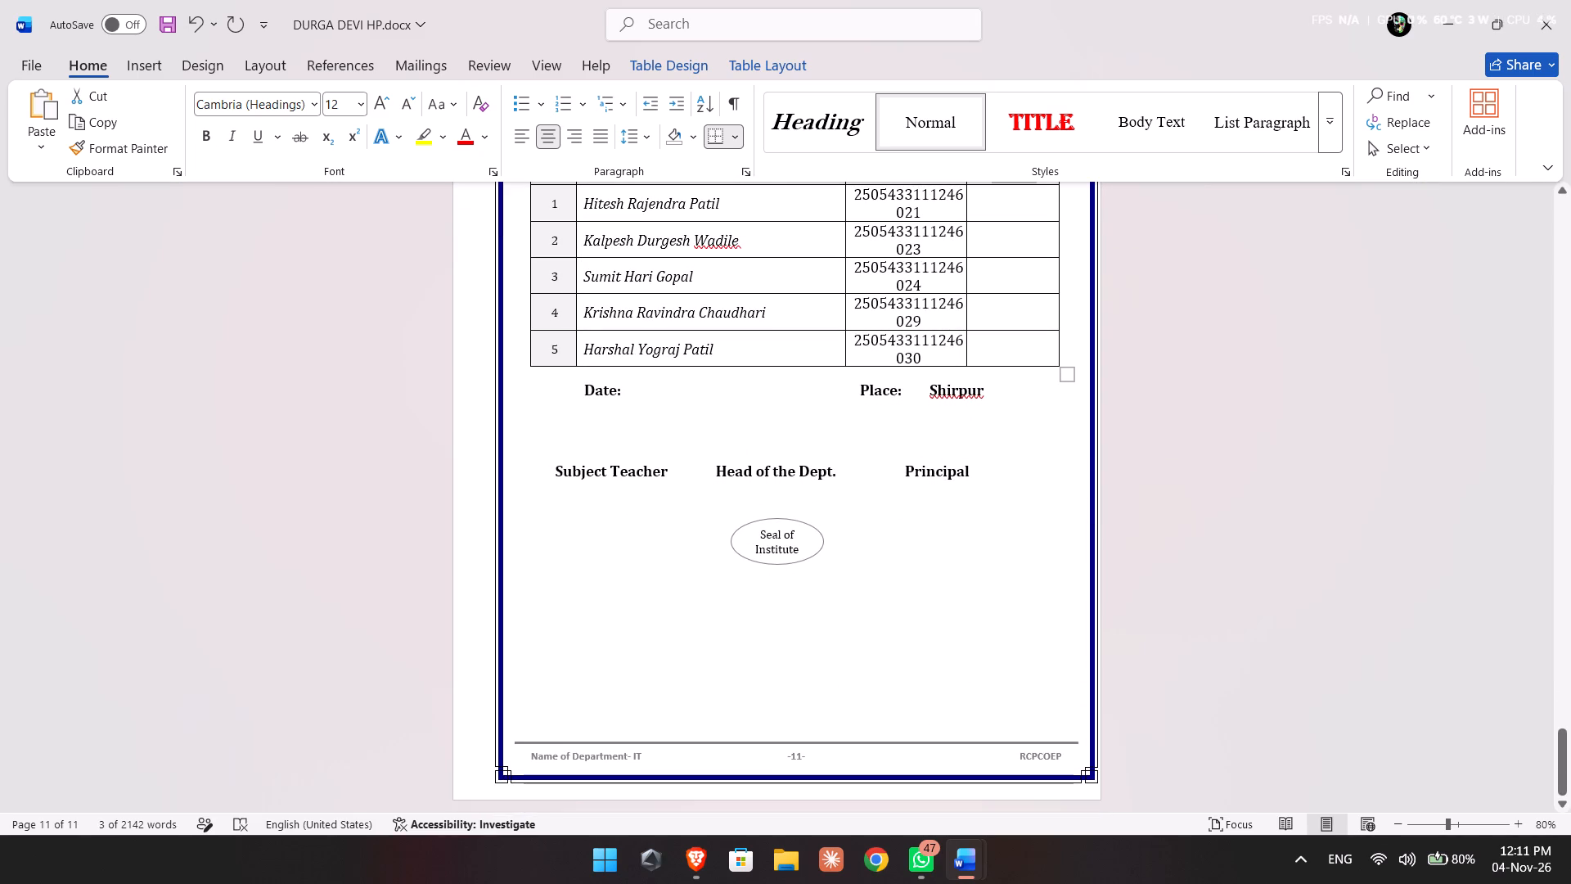
click(769, 533)
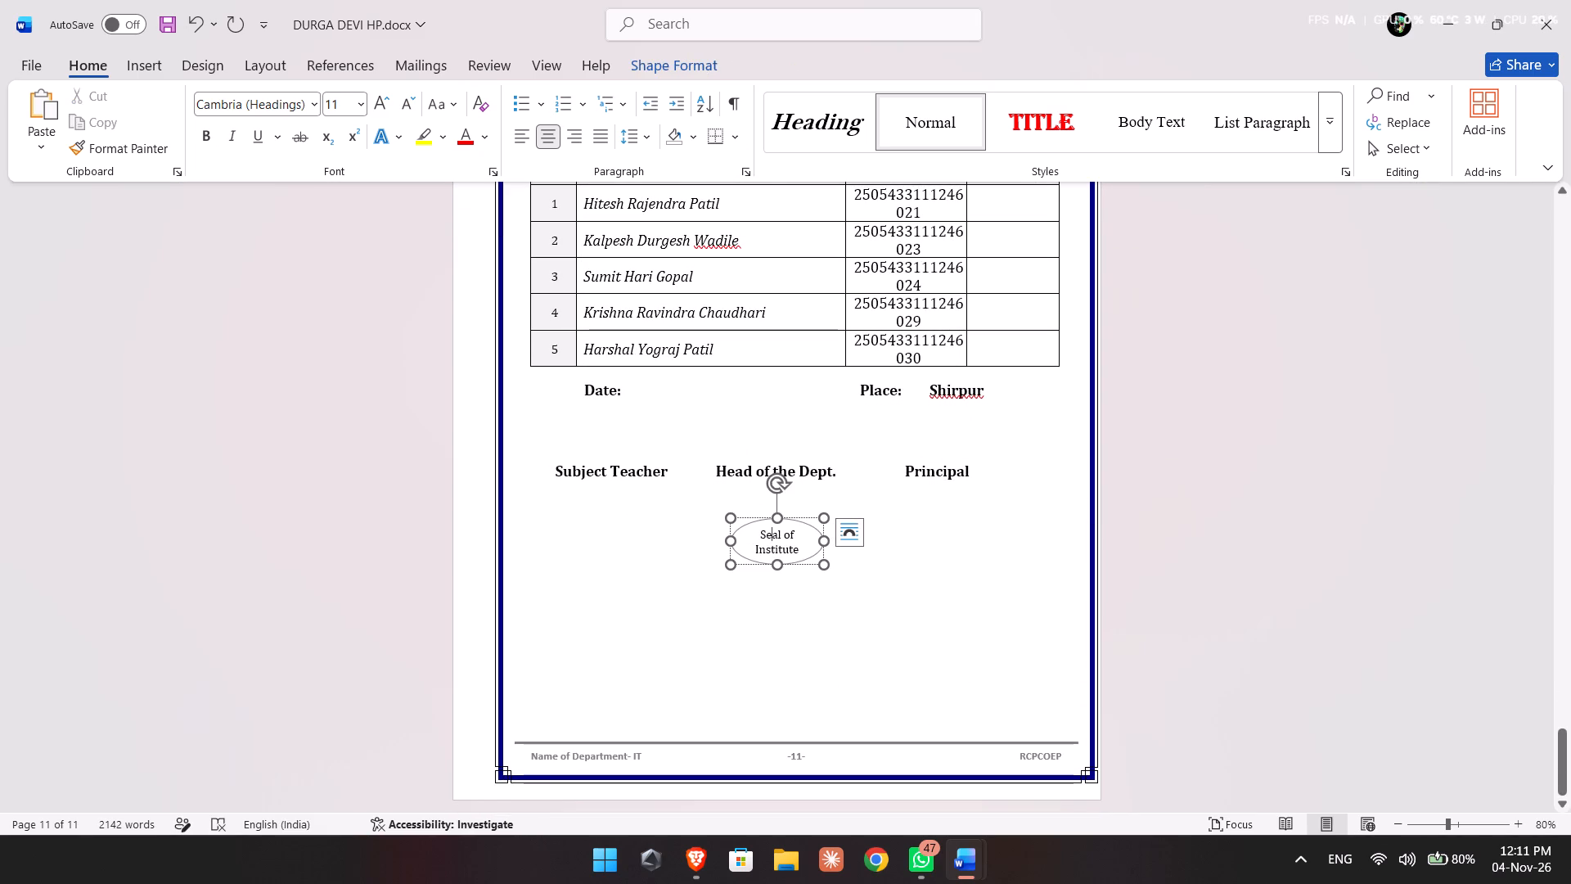
drag(787, 513, 818, 614)
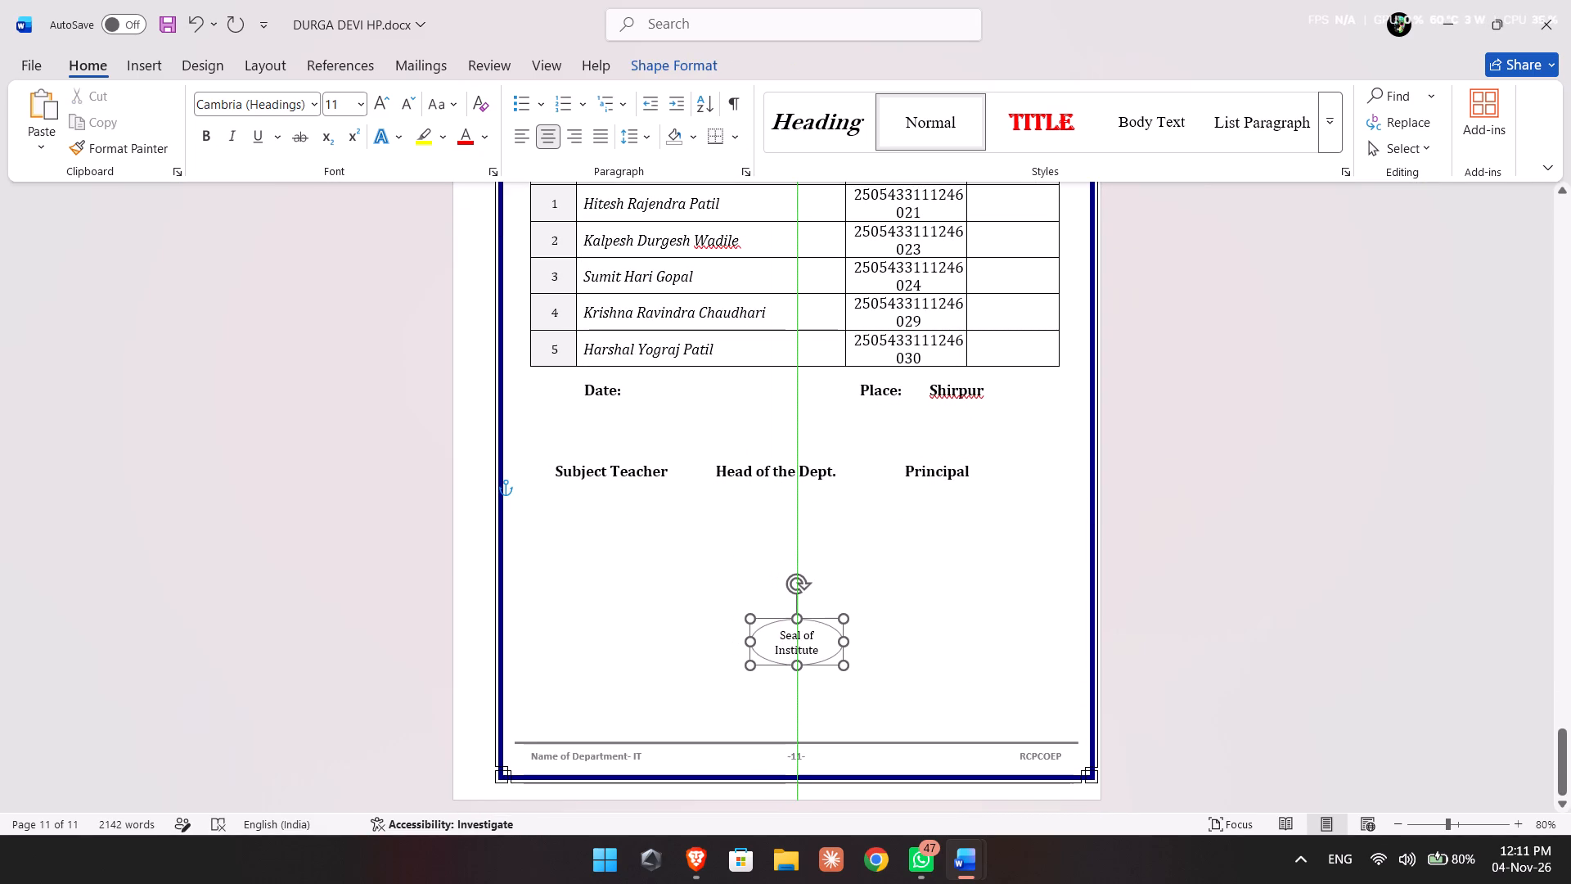
drag(818, 614, 819, 638)
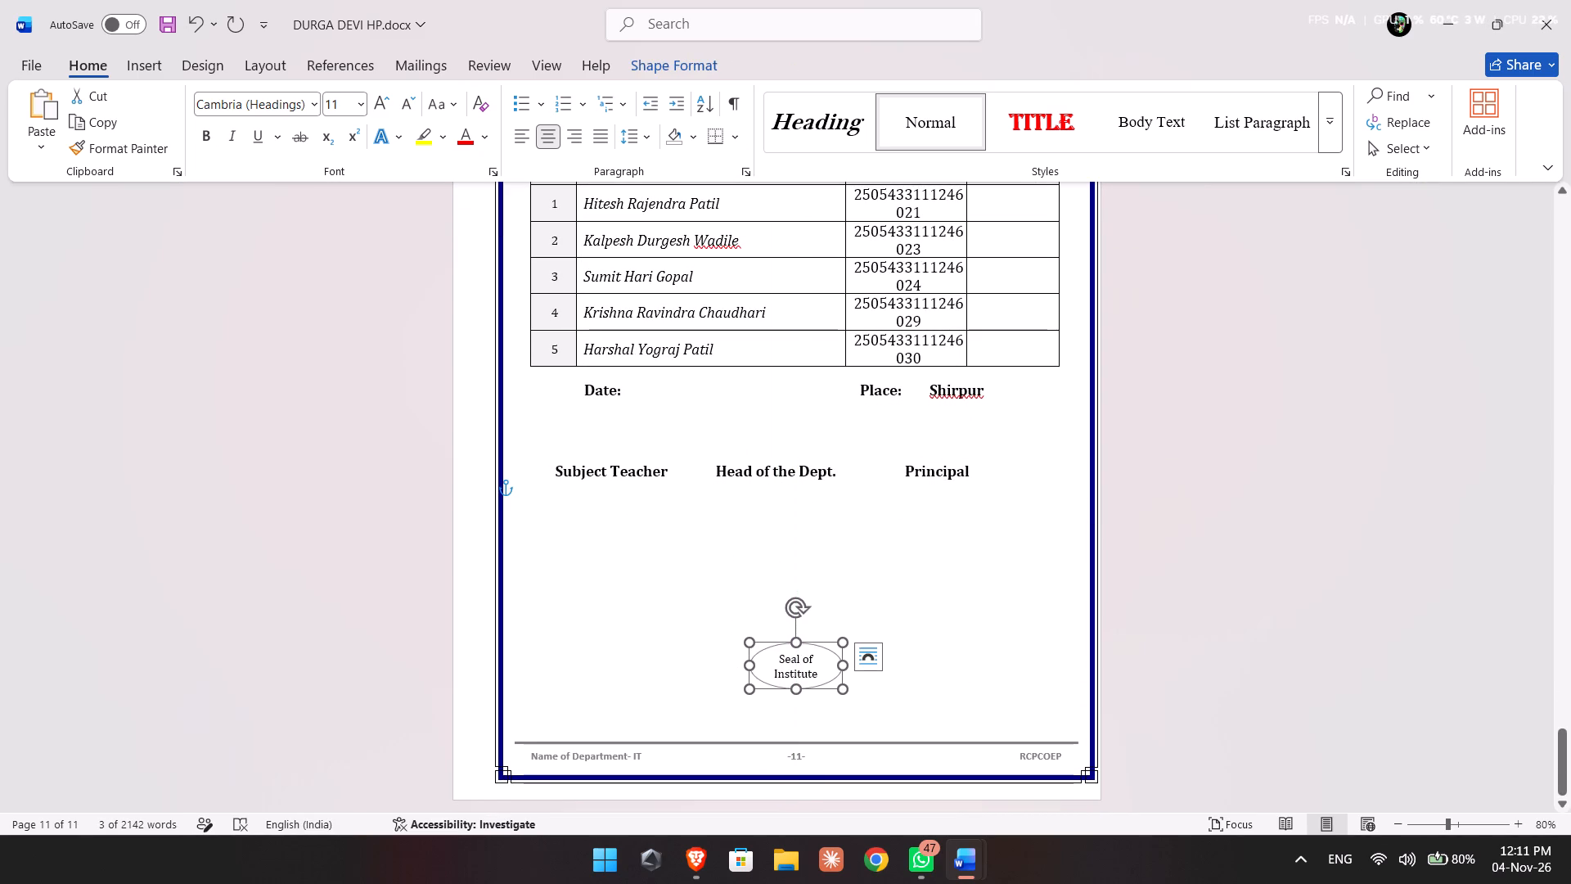
Insert three blank lines above the "Subject Teacher" signature label to move it down in its cell.
click(711, 480)
click(555, 468)
key(Return)
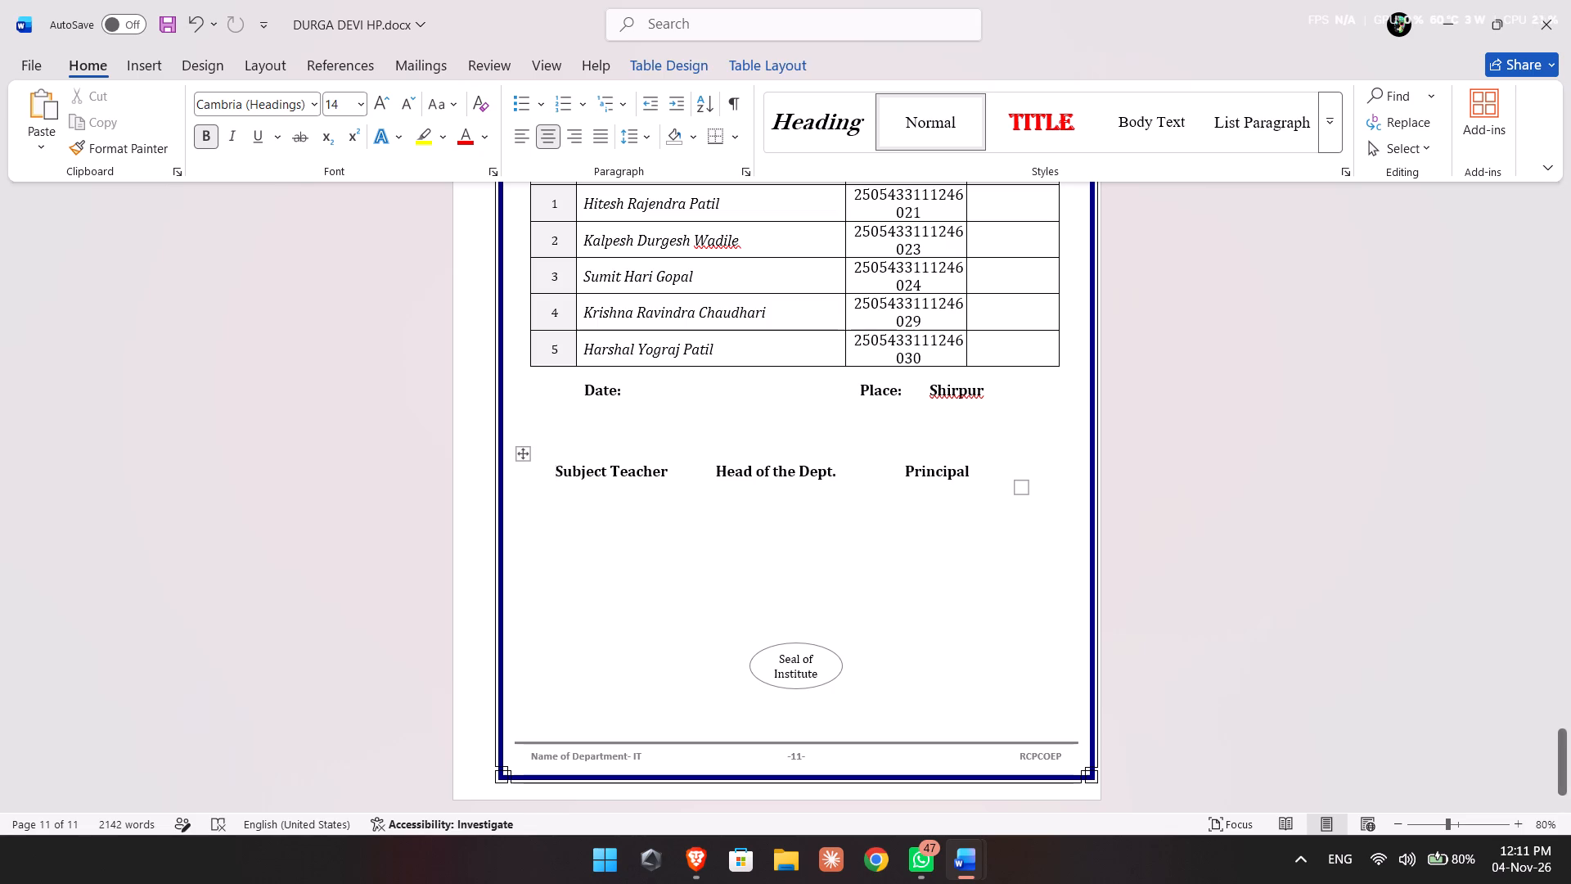
key(Return)
key(Return)
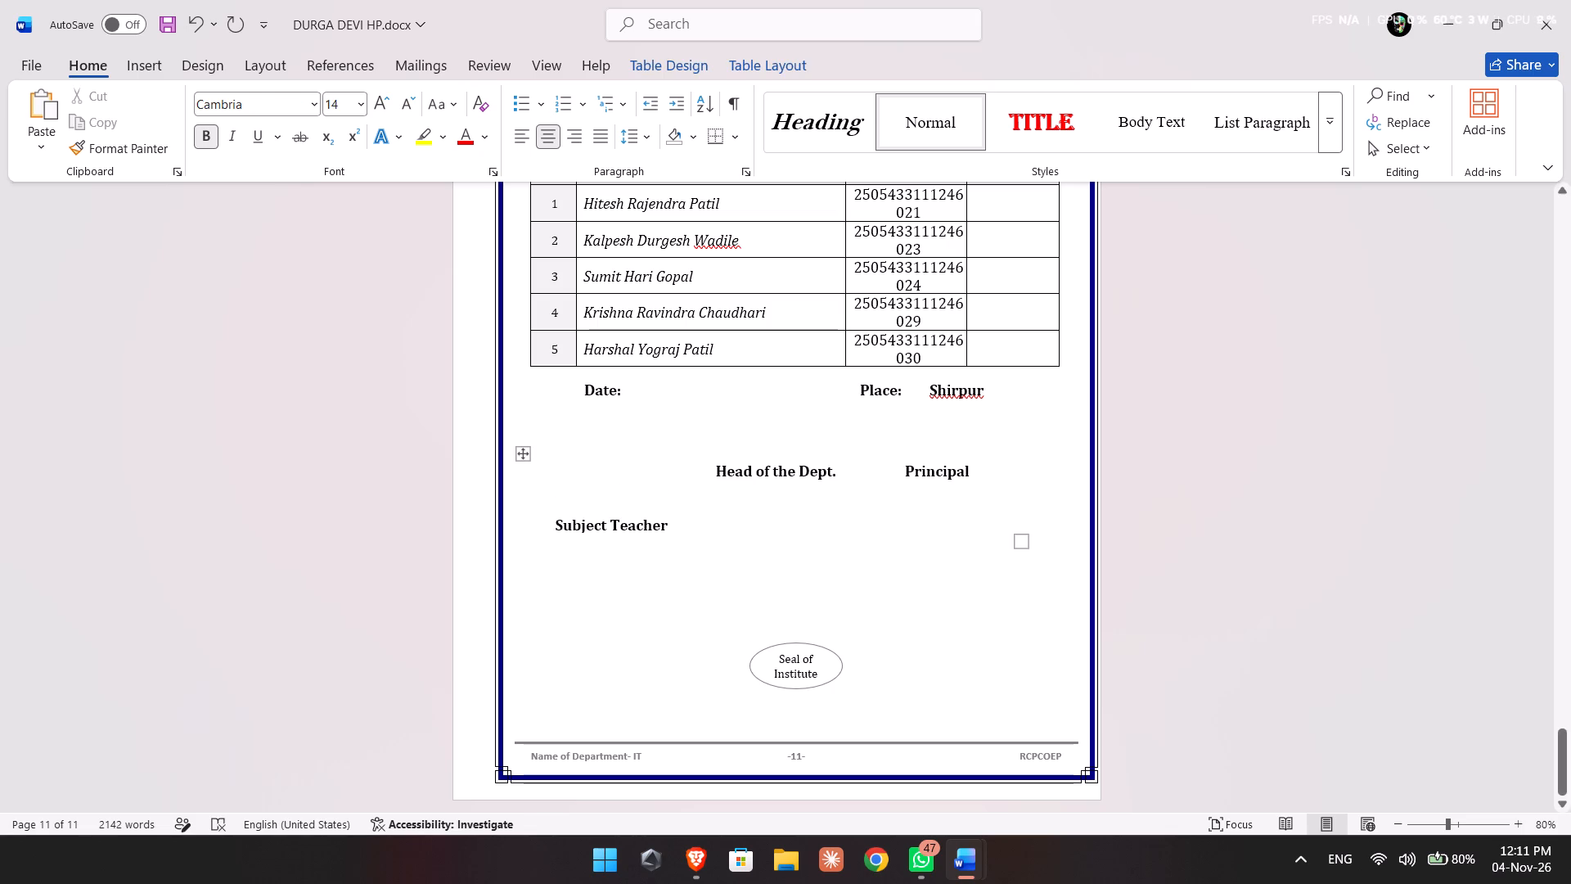
Insert three blank lines above both the "Head of the Dept." and "Principal" labels to align them with "Subject Teacher".
click(718, 464)
key(Return)
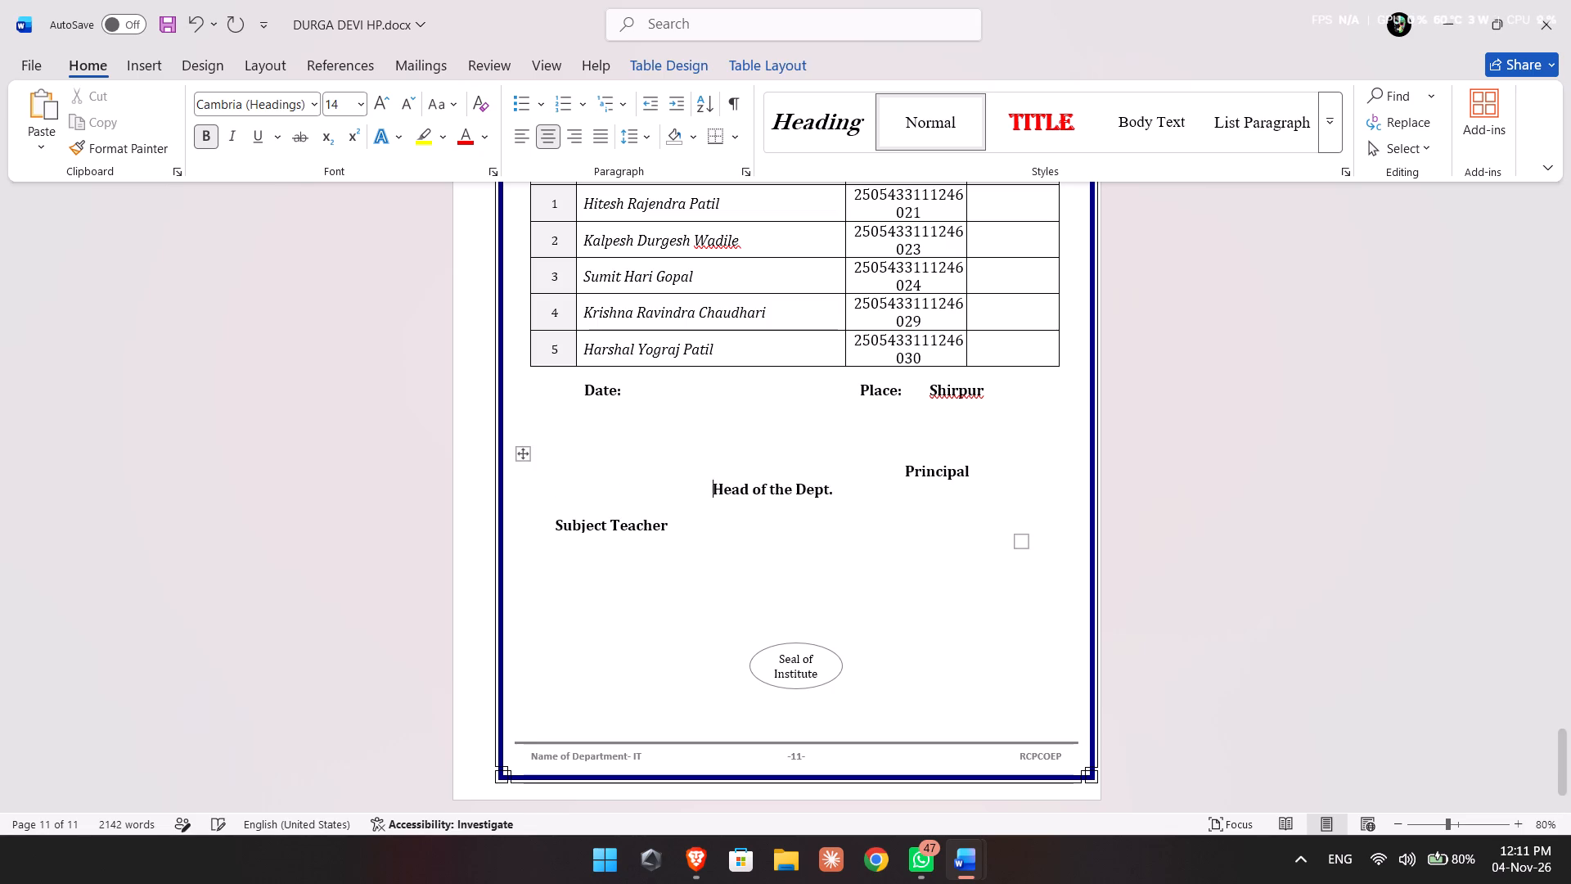
key(Return)
key(Return)
key(Right)
key(Up)
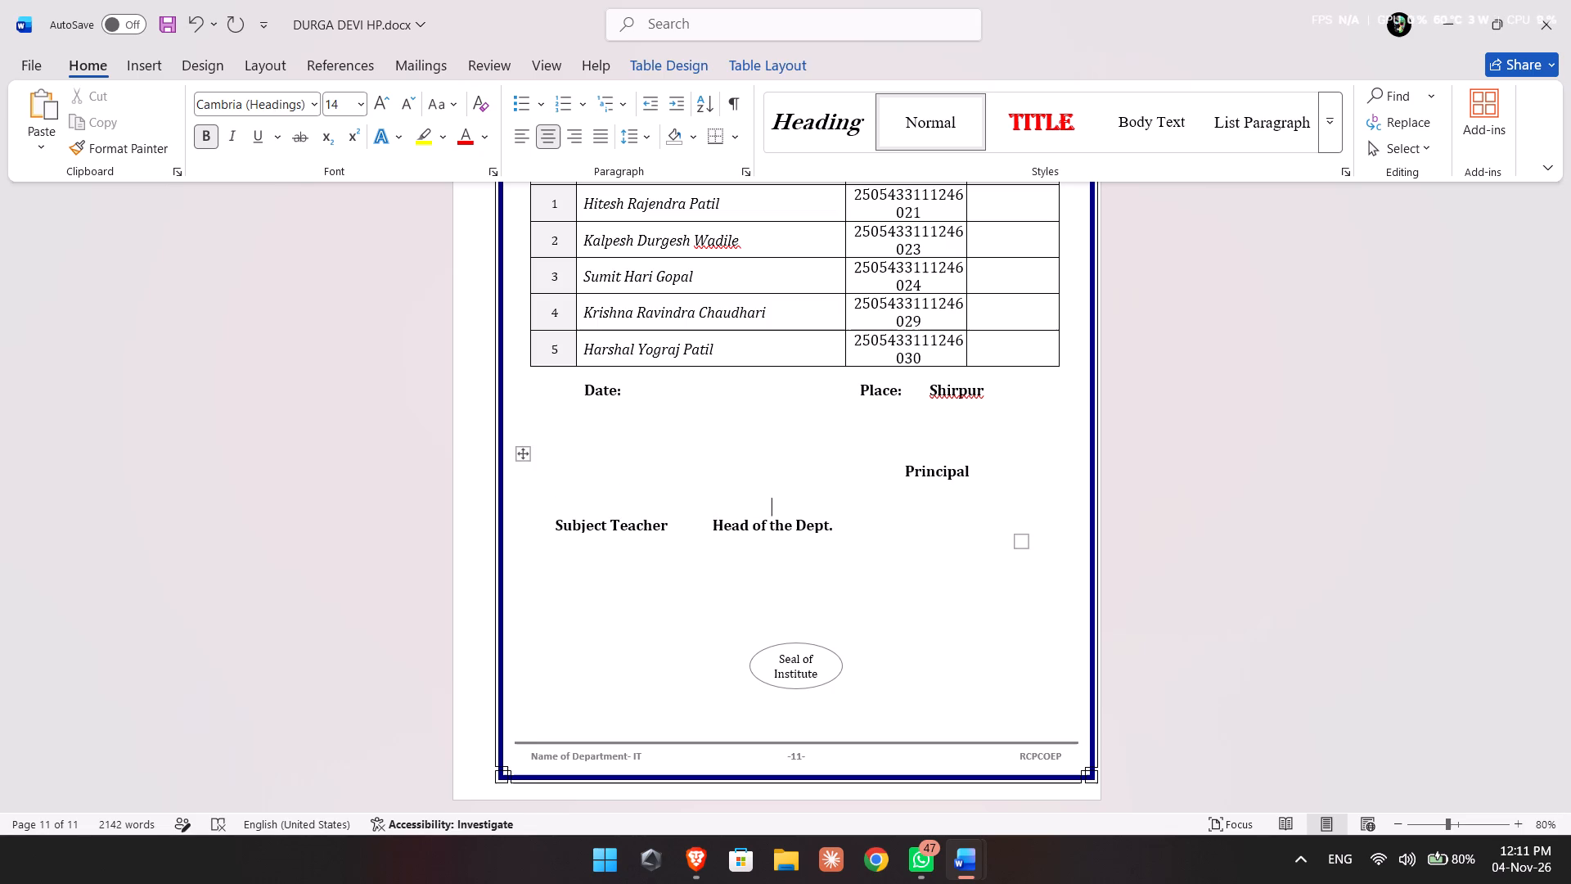
key(Up)
key(Right)
key(Up)
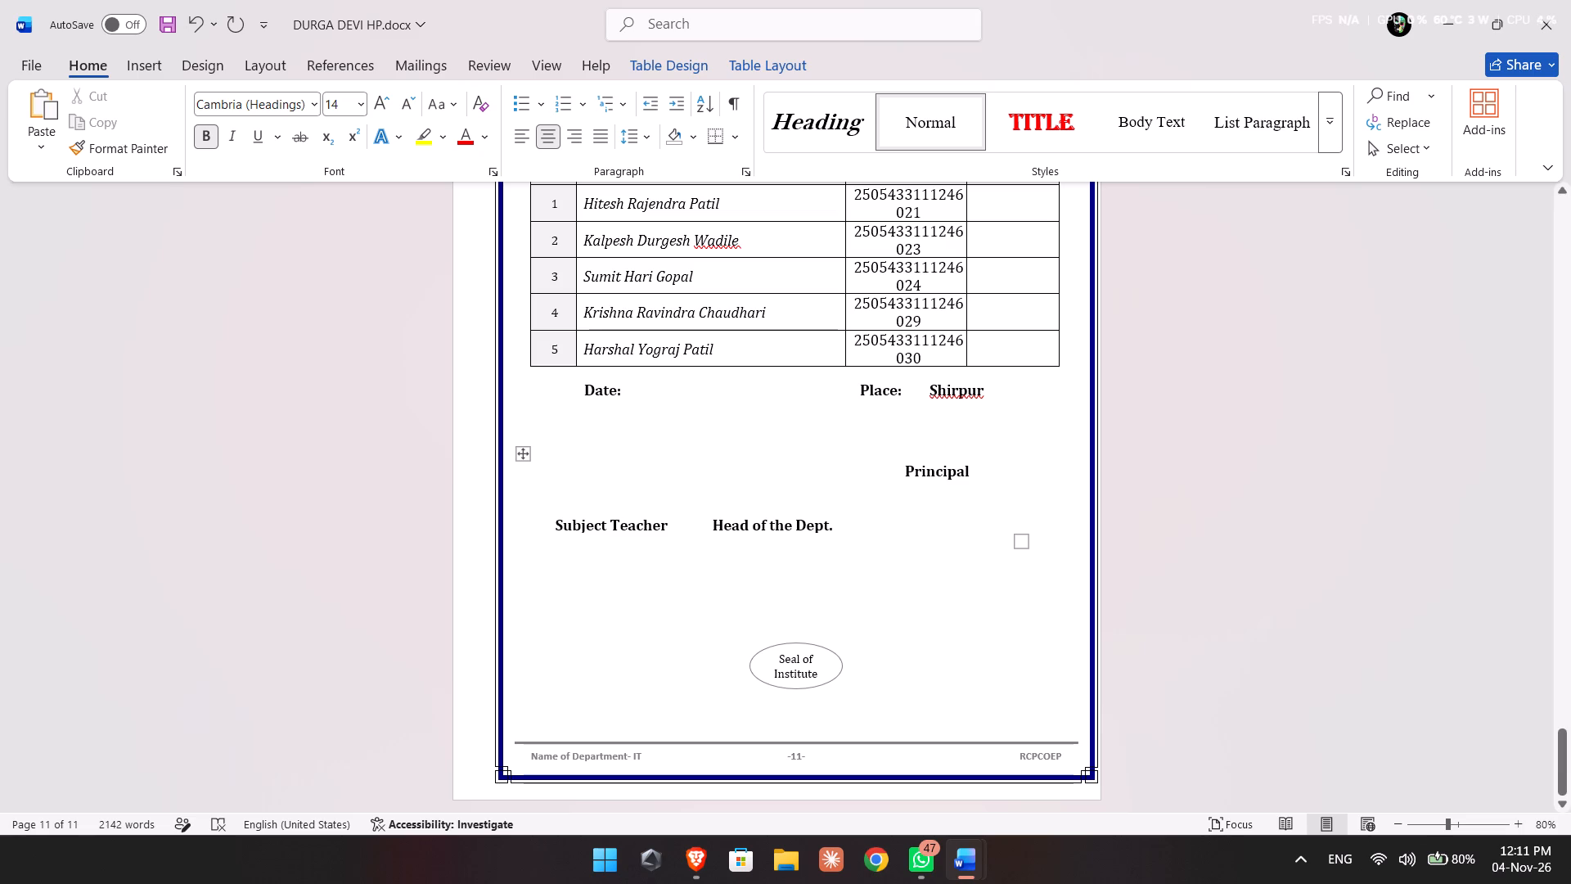
click(901, 468)
key(Return)
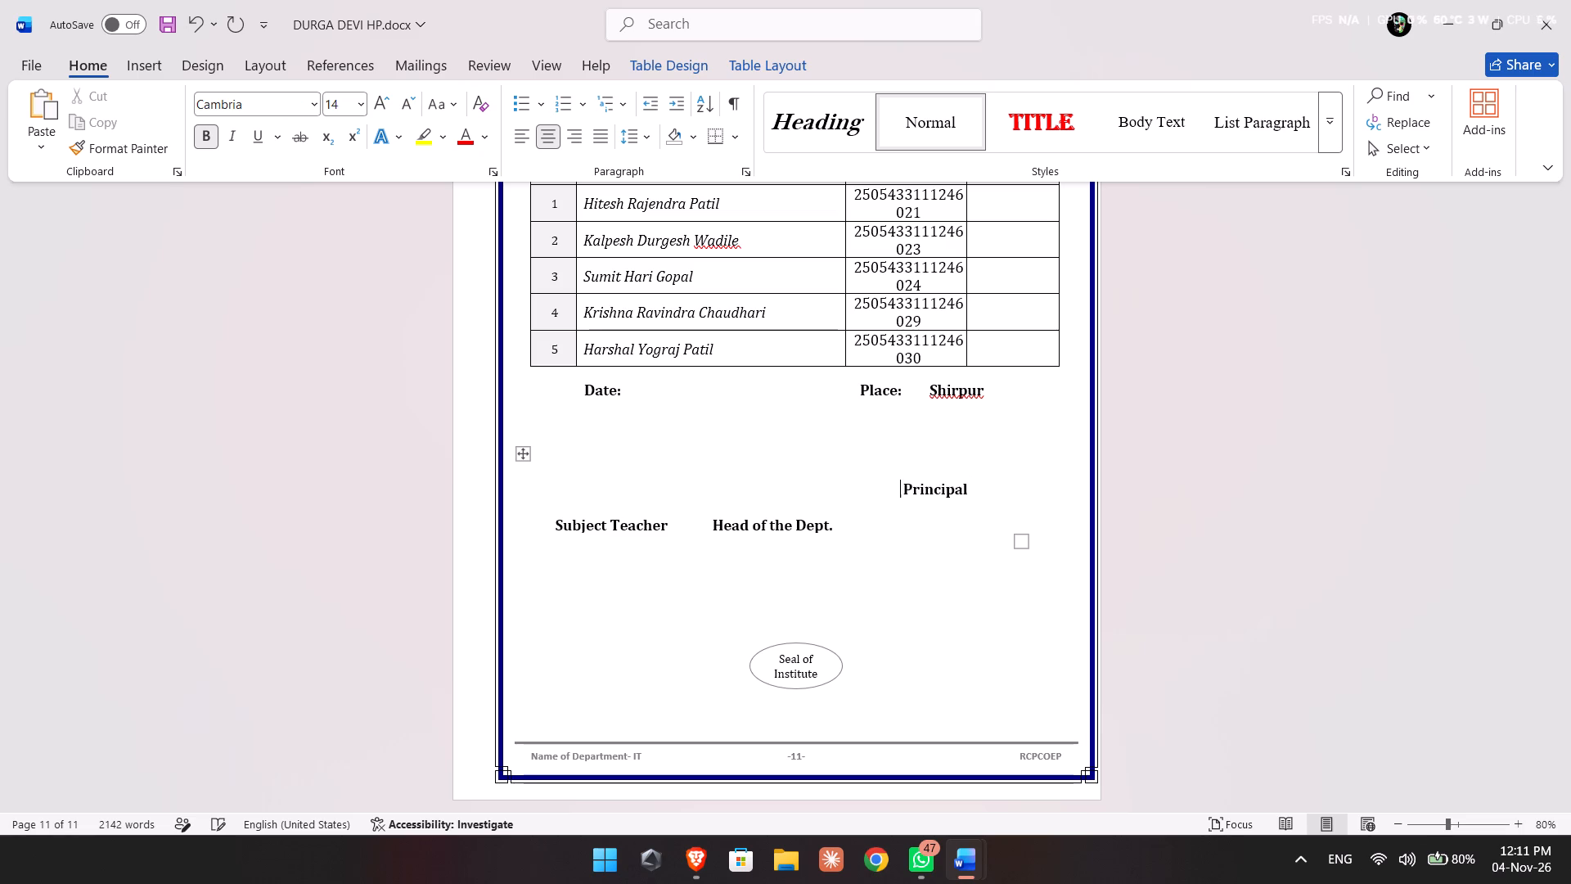
key(Return)
key(Return)
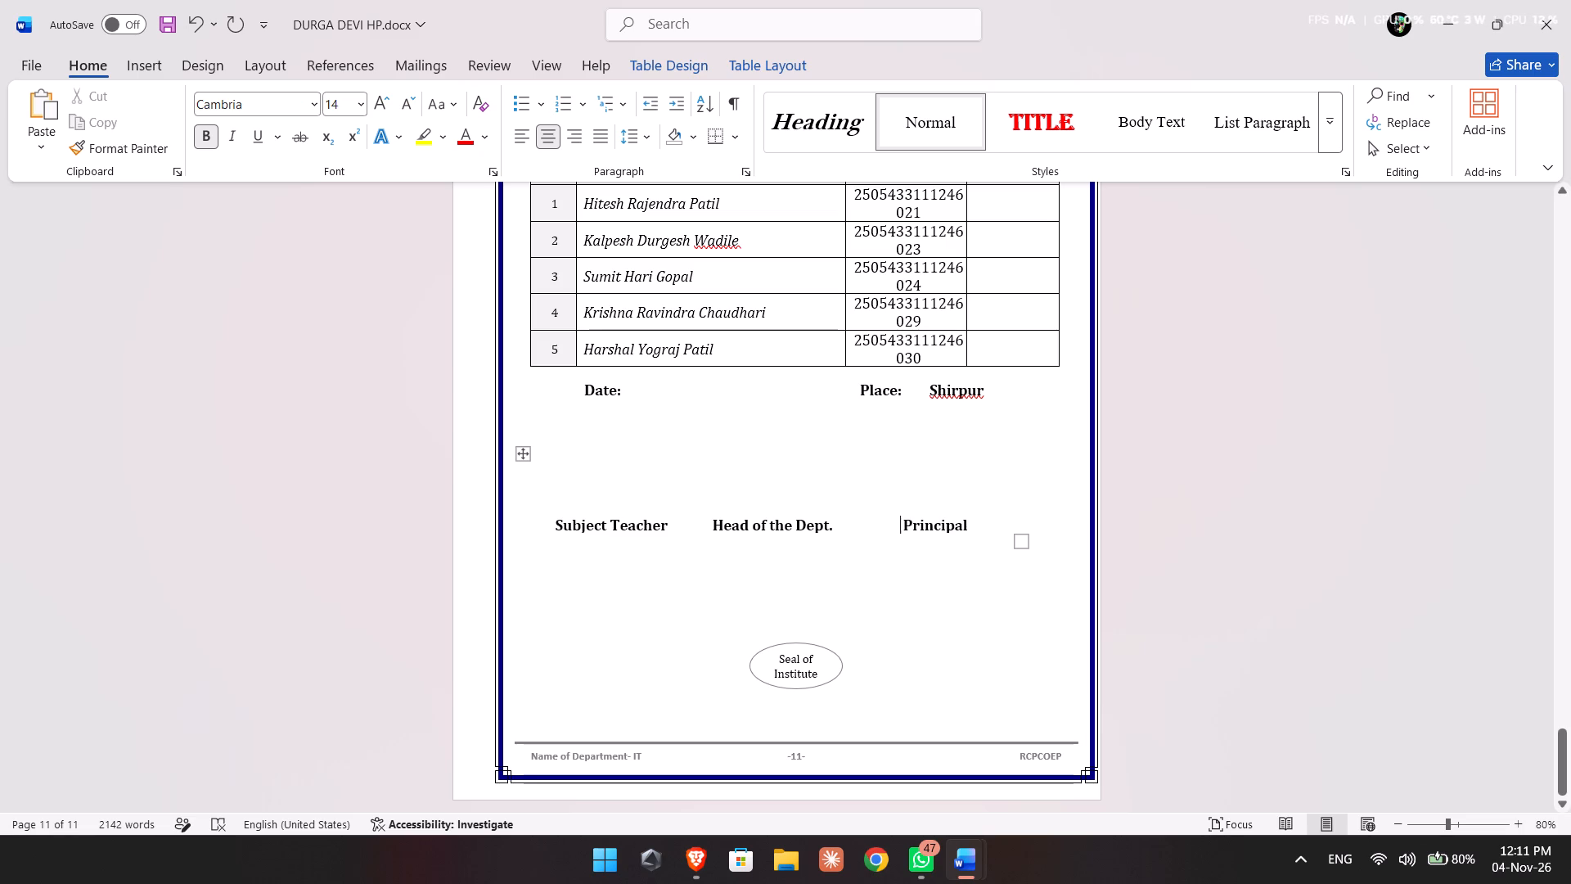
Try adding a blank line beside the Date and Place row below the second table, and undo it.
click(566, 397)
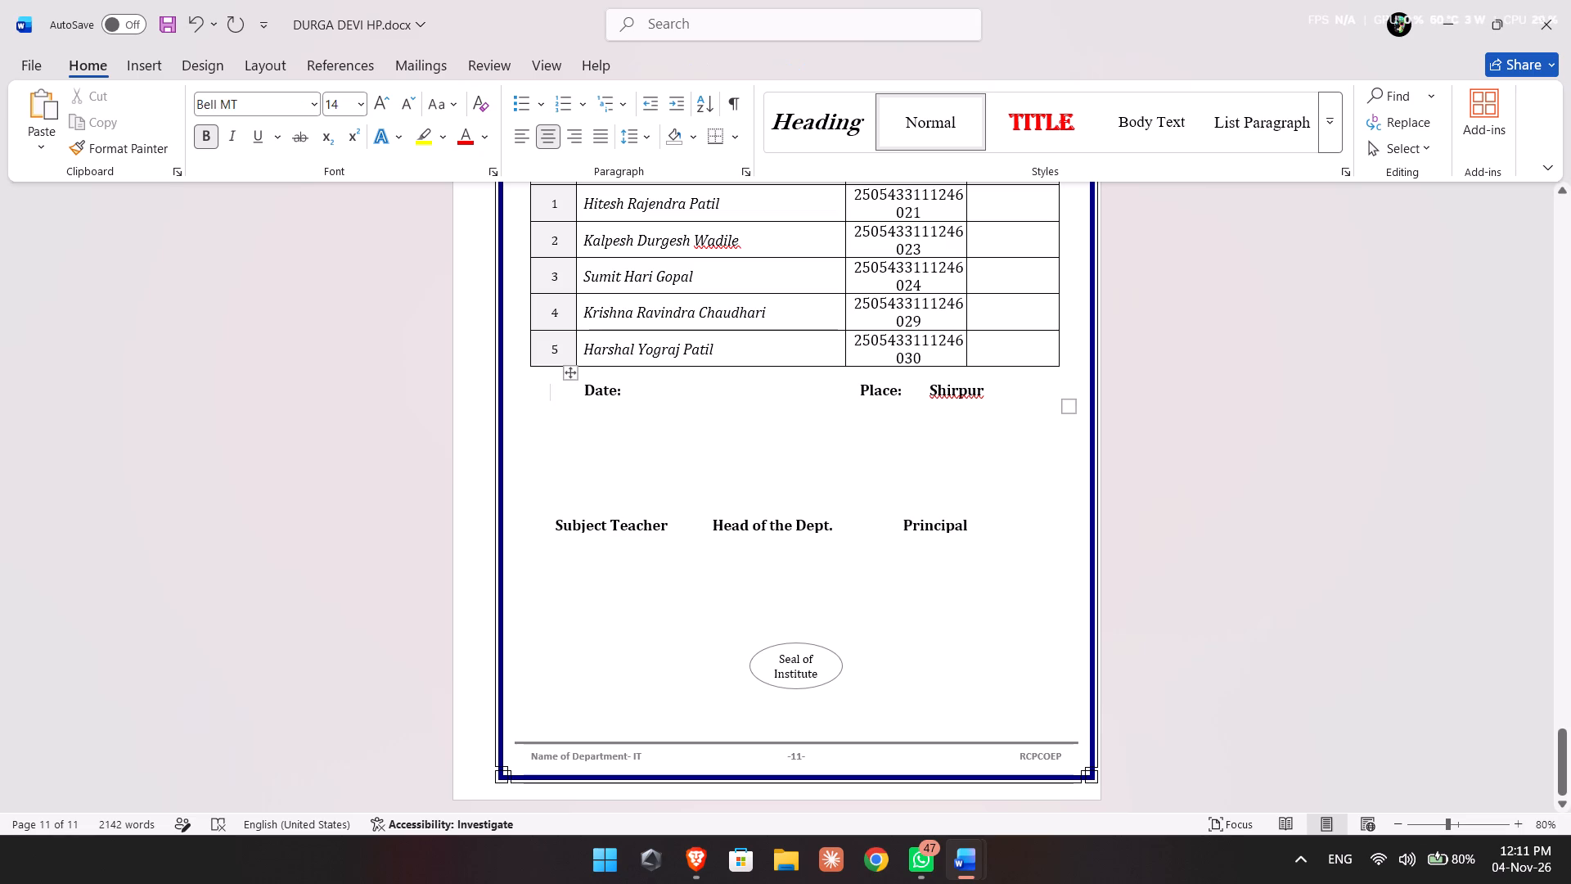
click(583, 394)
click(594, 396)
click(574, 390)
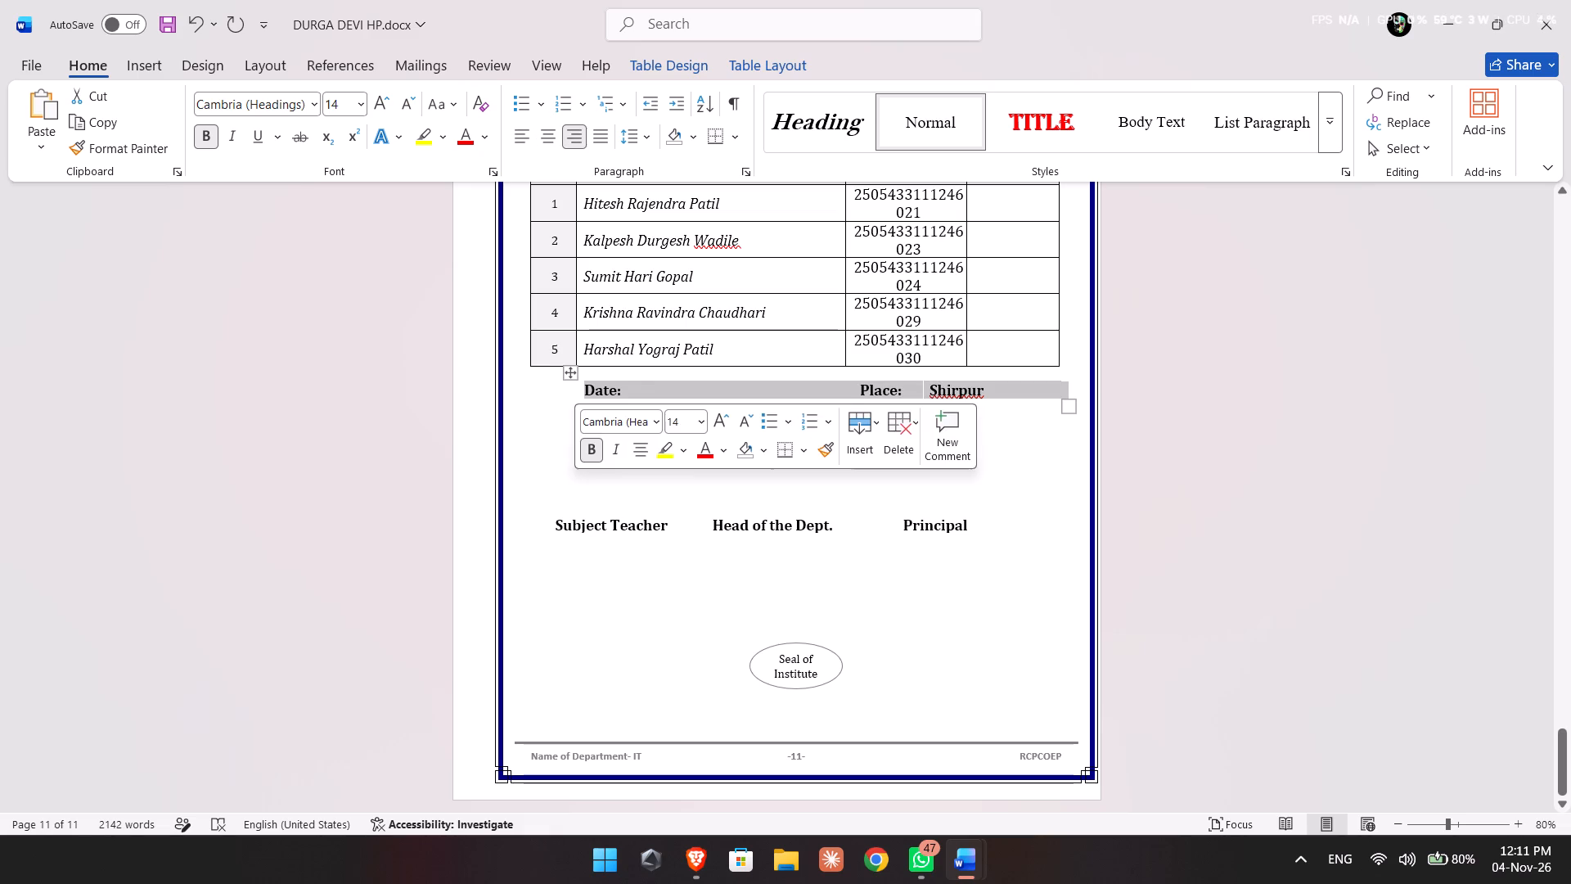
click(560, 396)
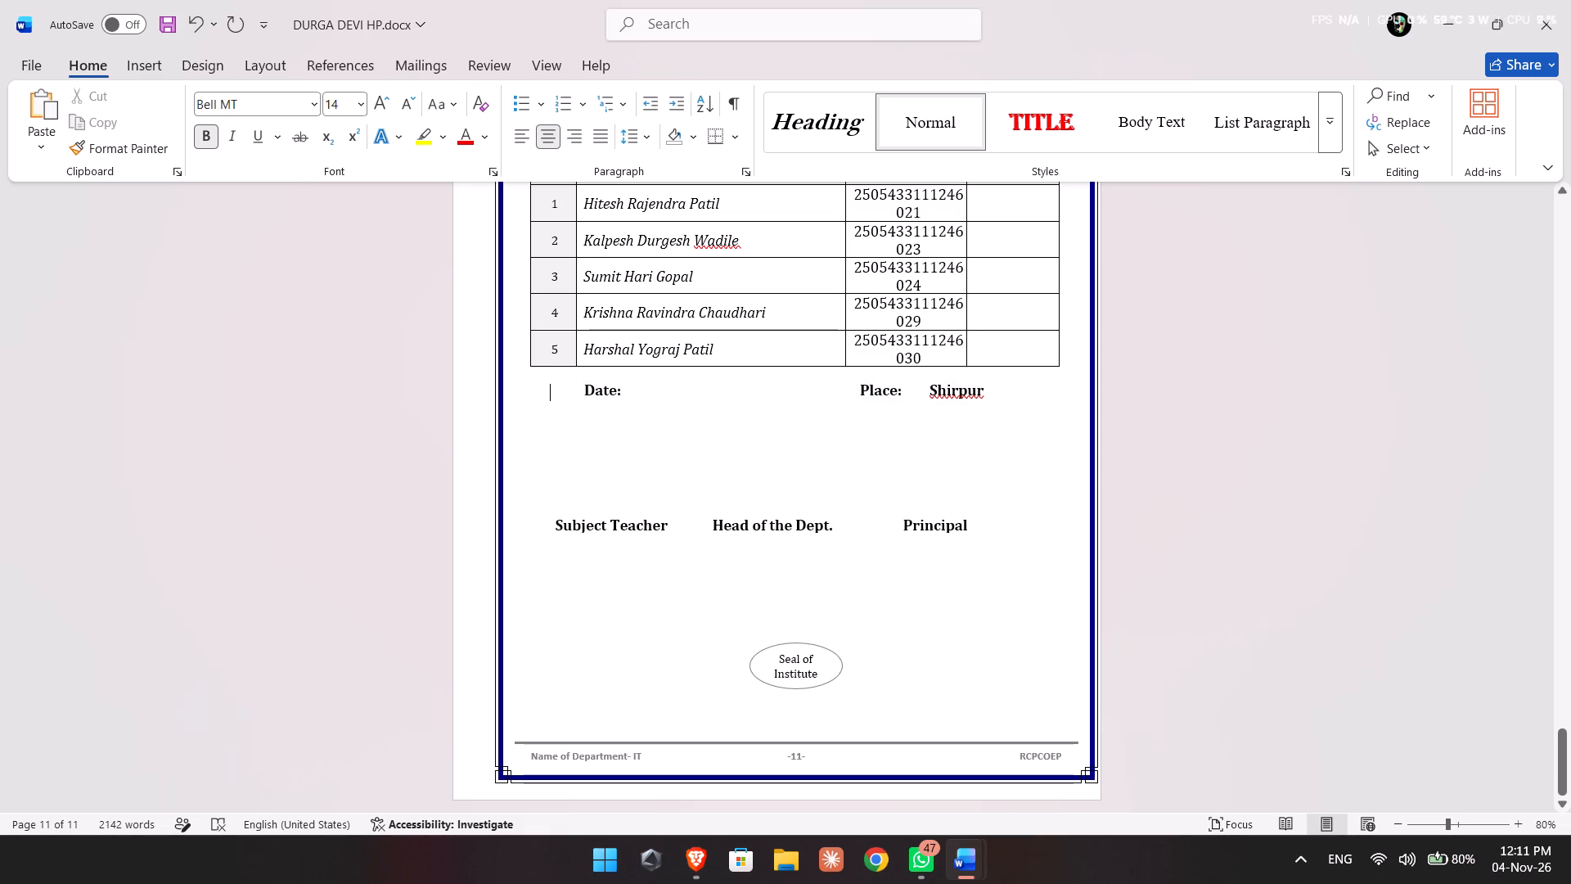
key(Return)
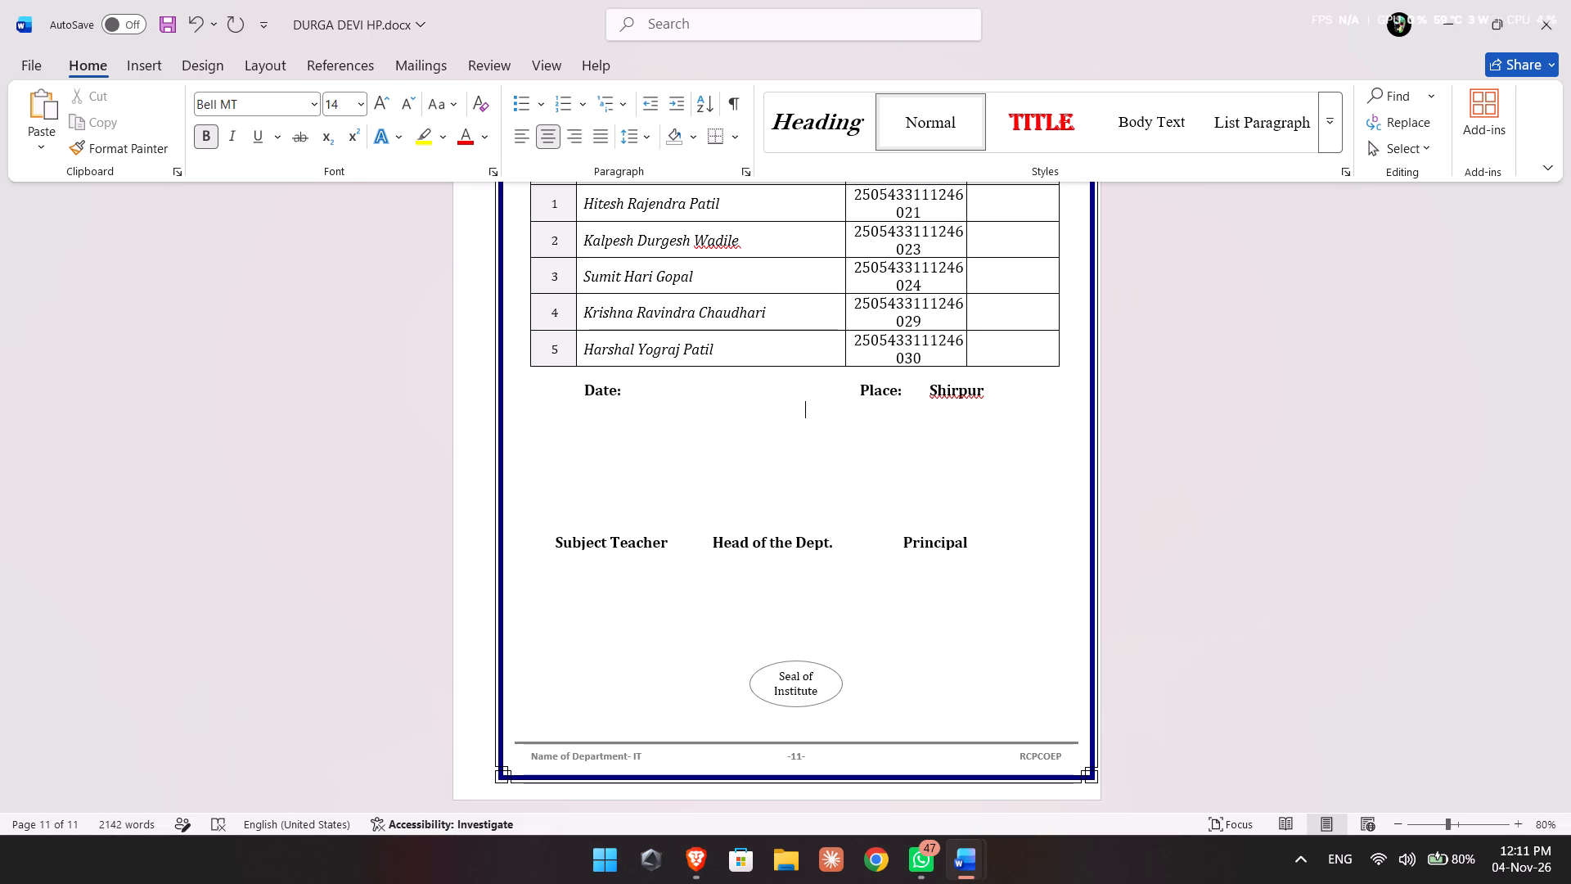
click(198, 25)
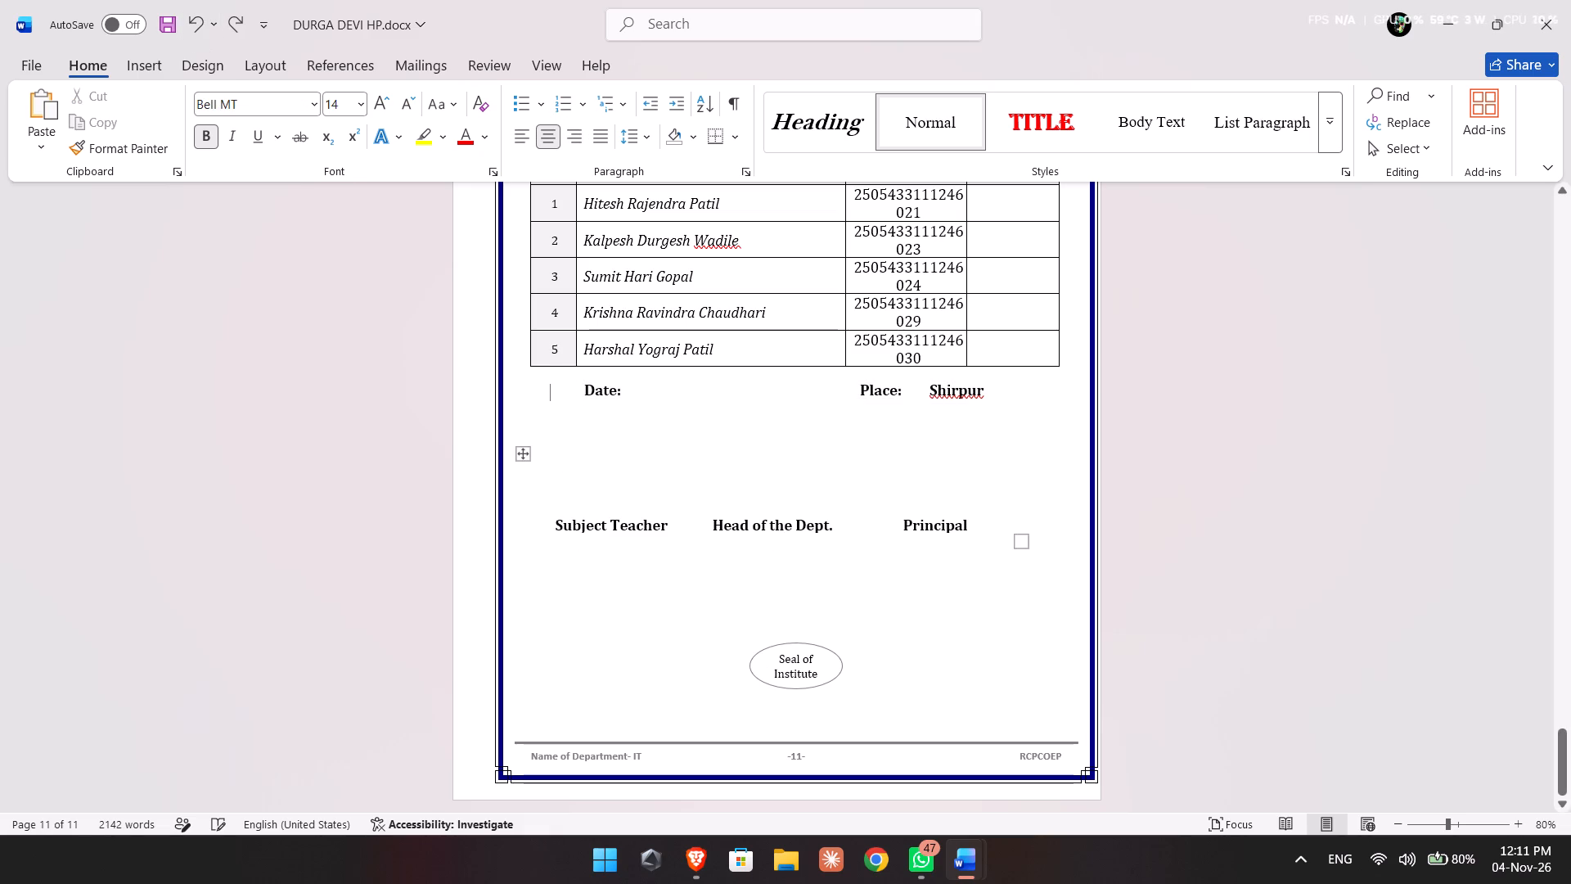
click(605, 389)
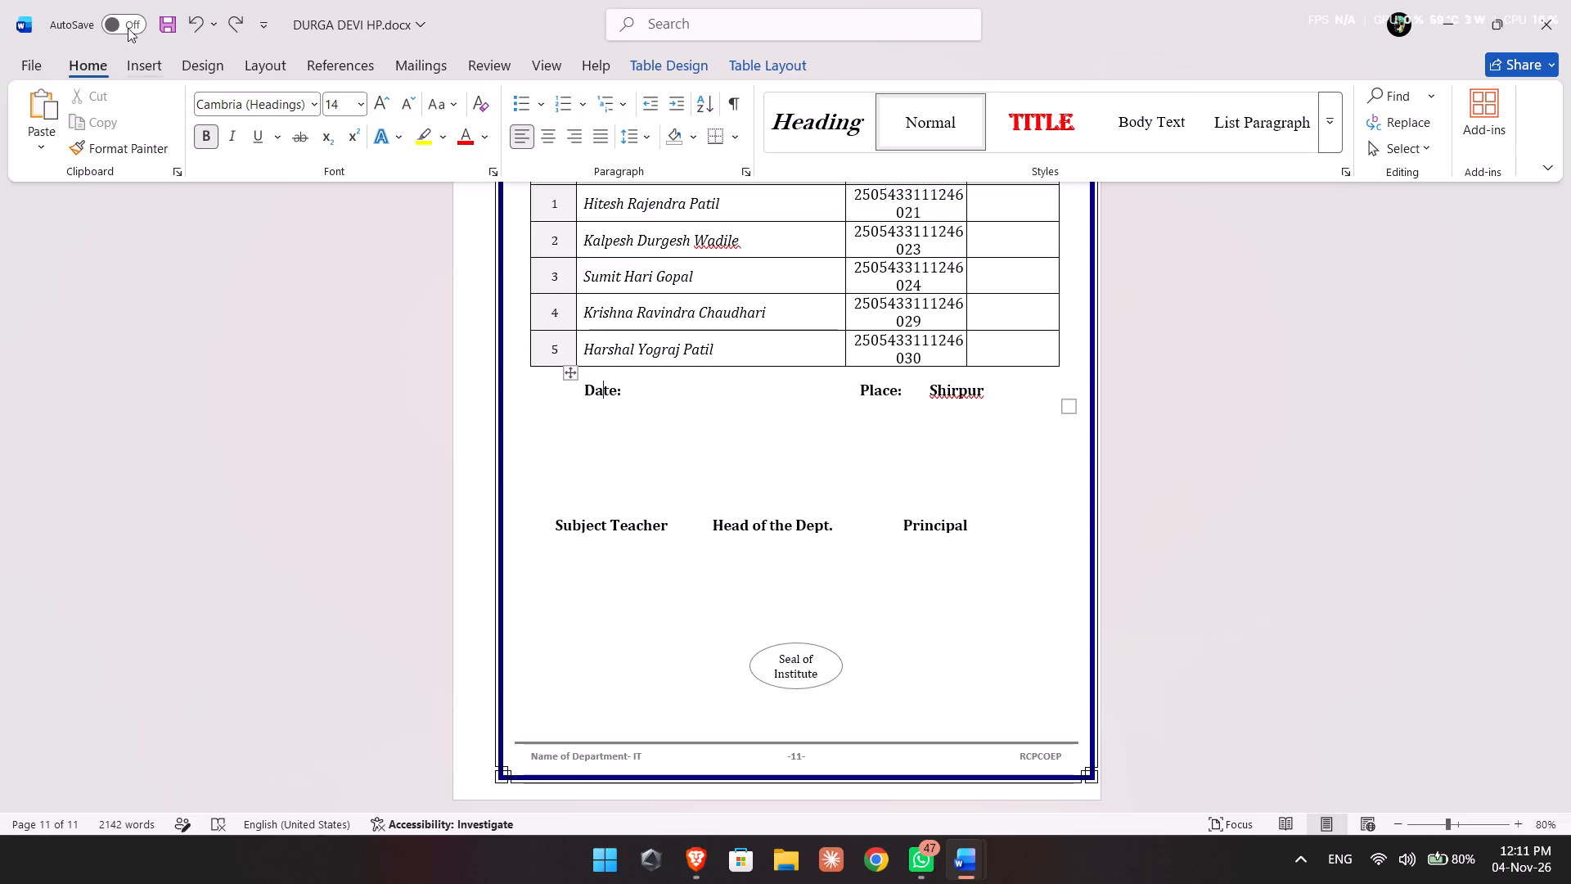
Save the document as a new Word file named Navratri in the Desktop folder.
click(27, 56)
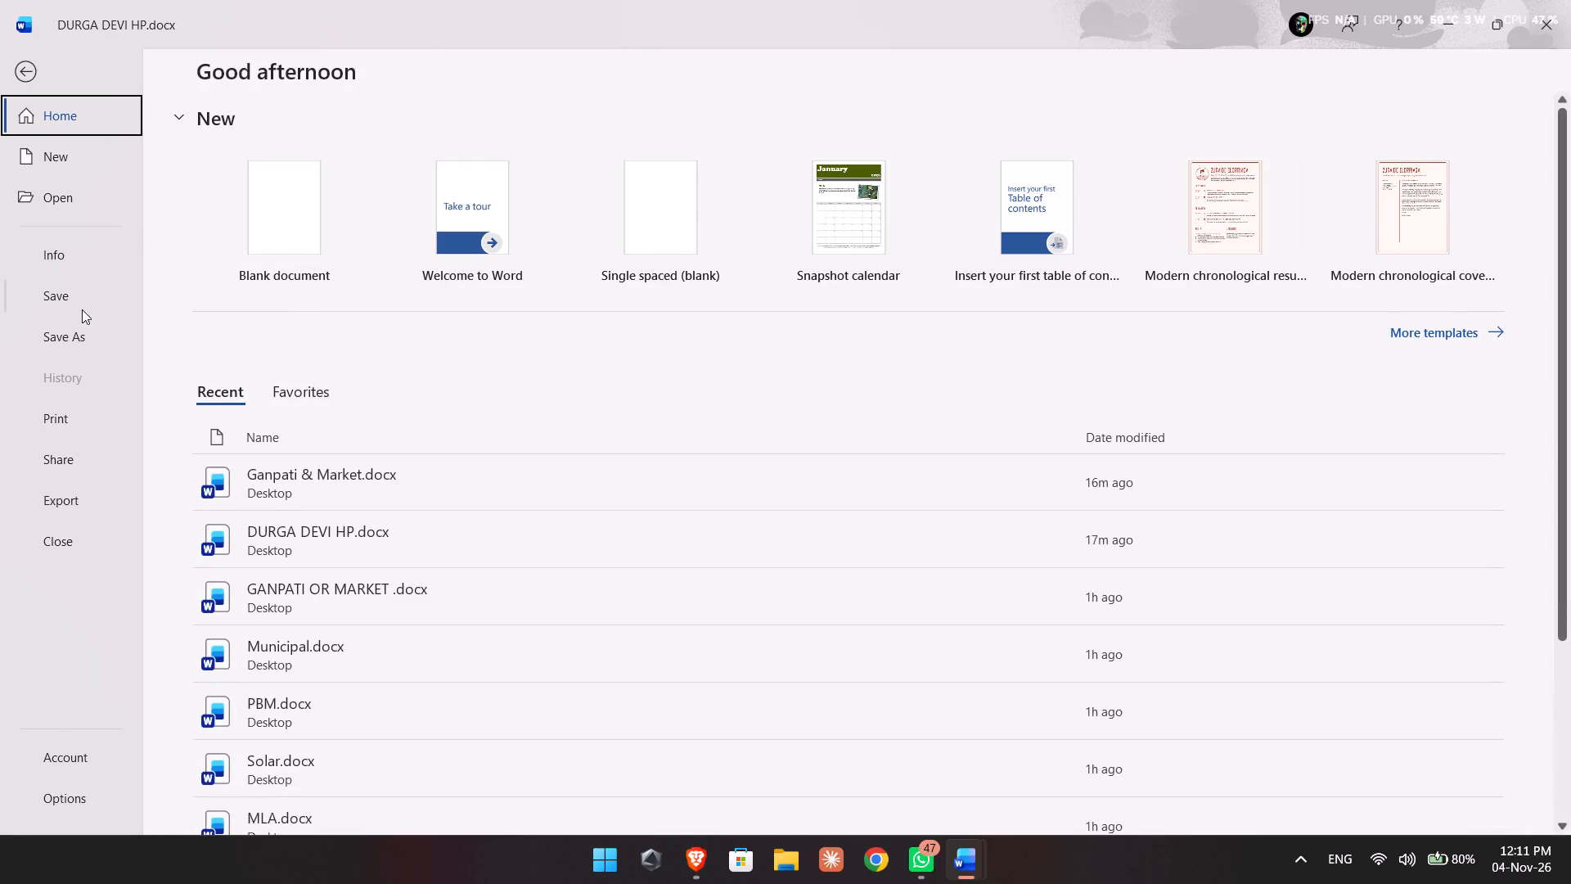
click(96, 331)
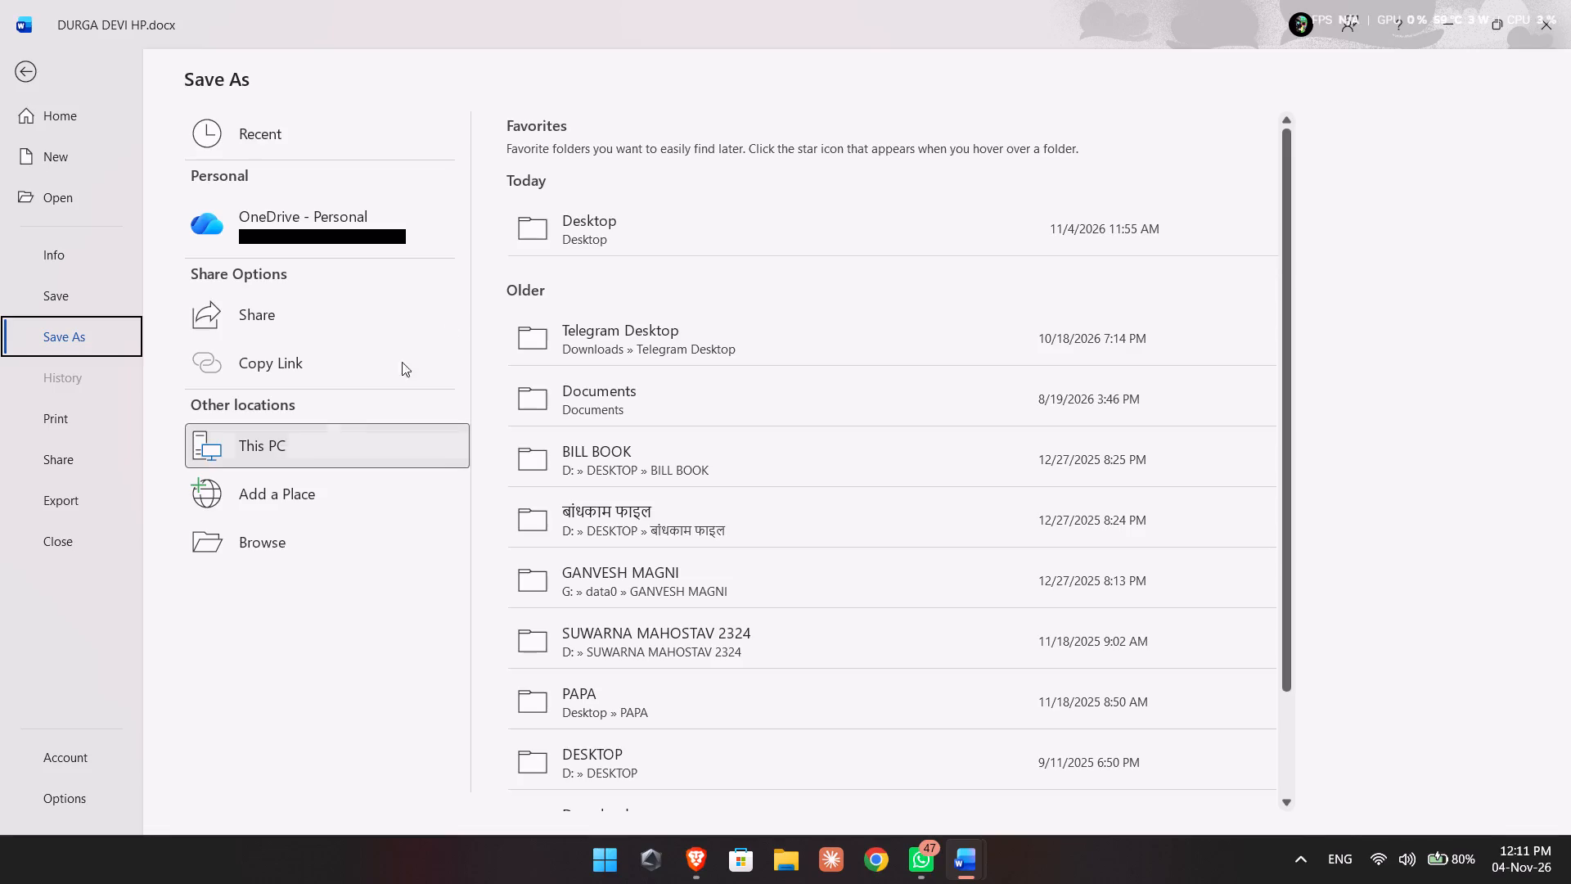
click(608, 226)
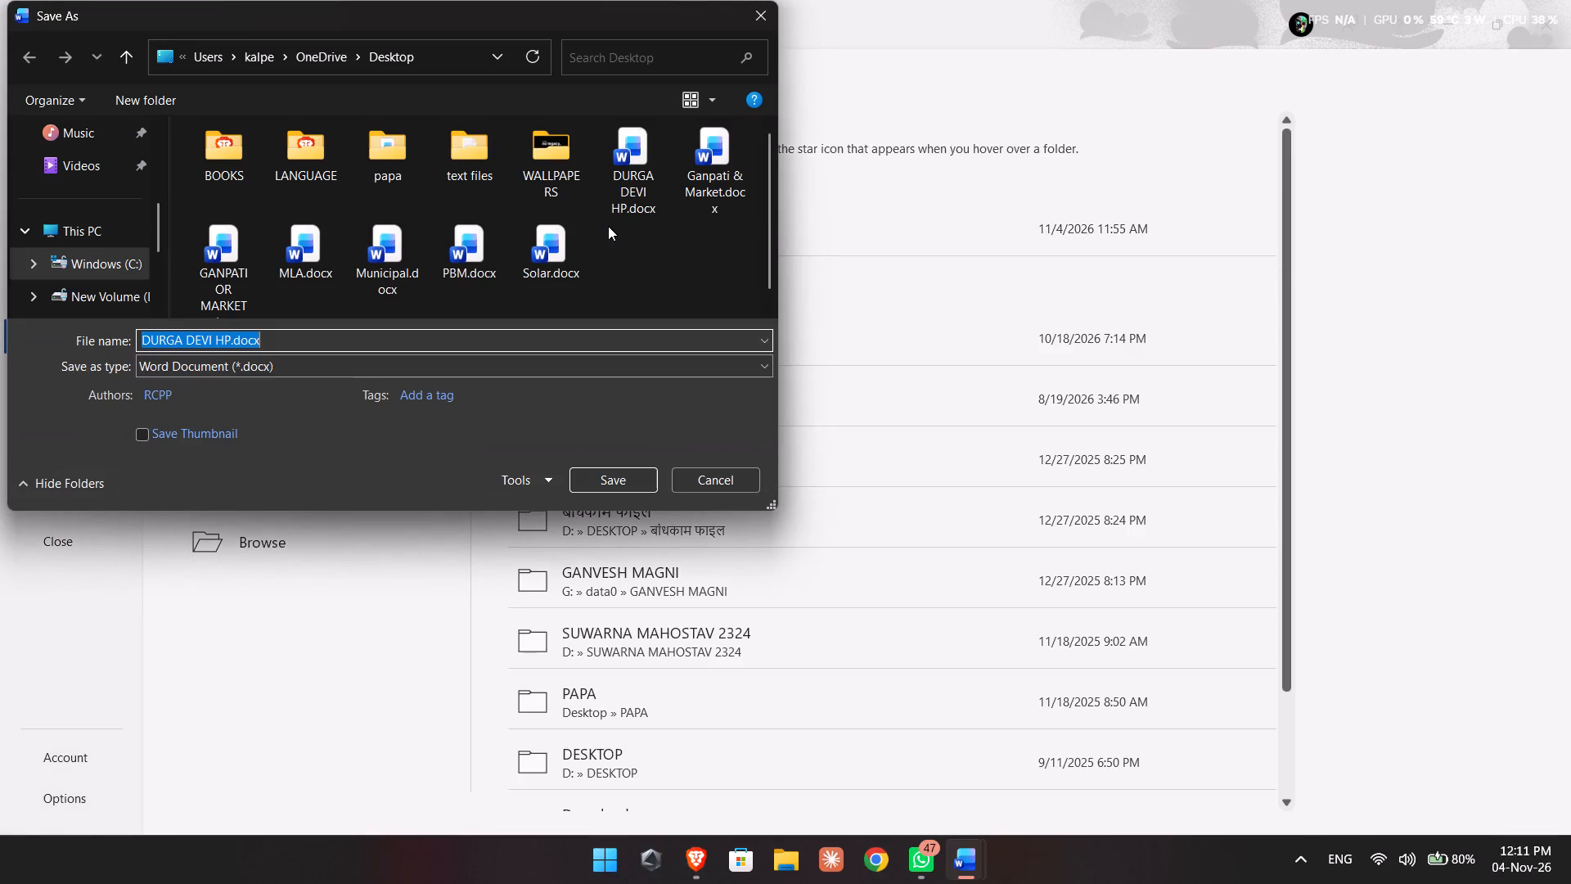
scroll(101, 177, up, 1)
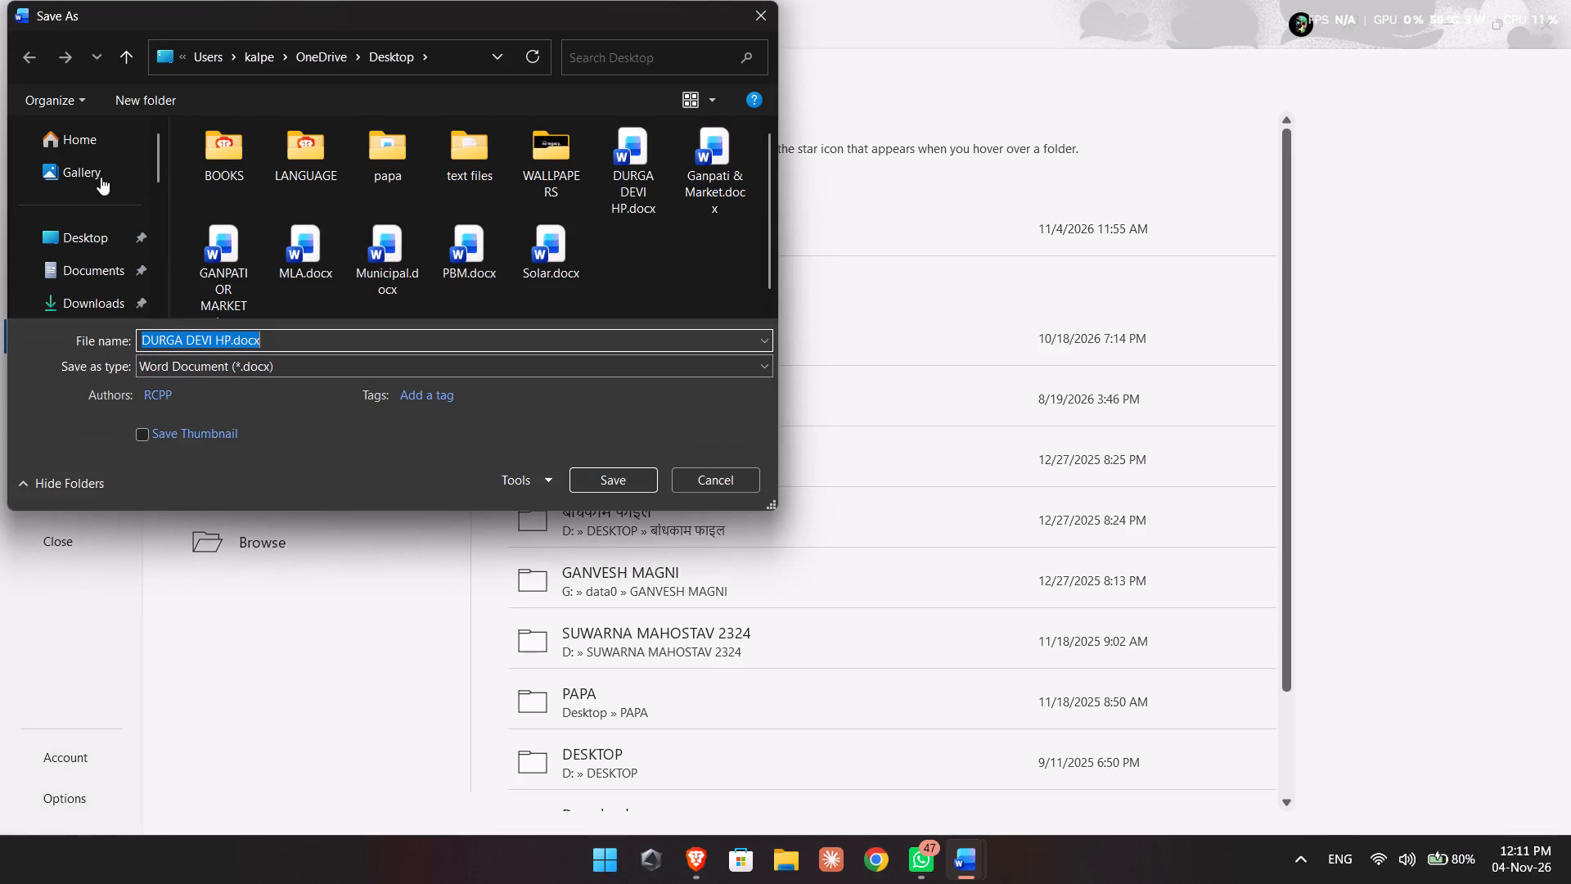
click(76, 241)
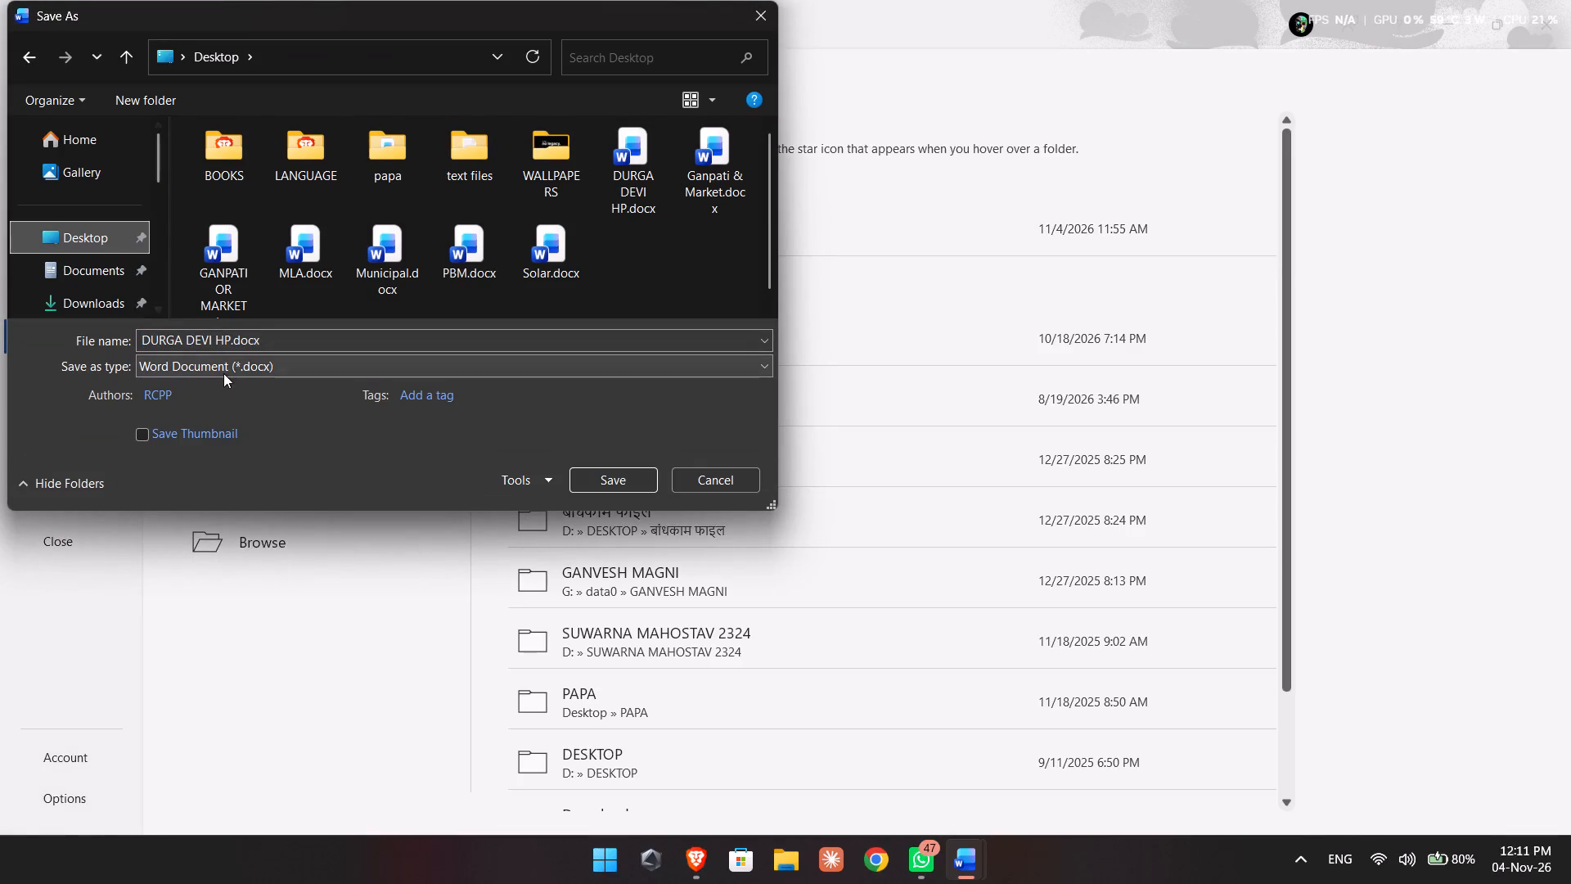
click(275, 334)
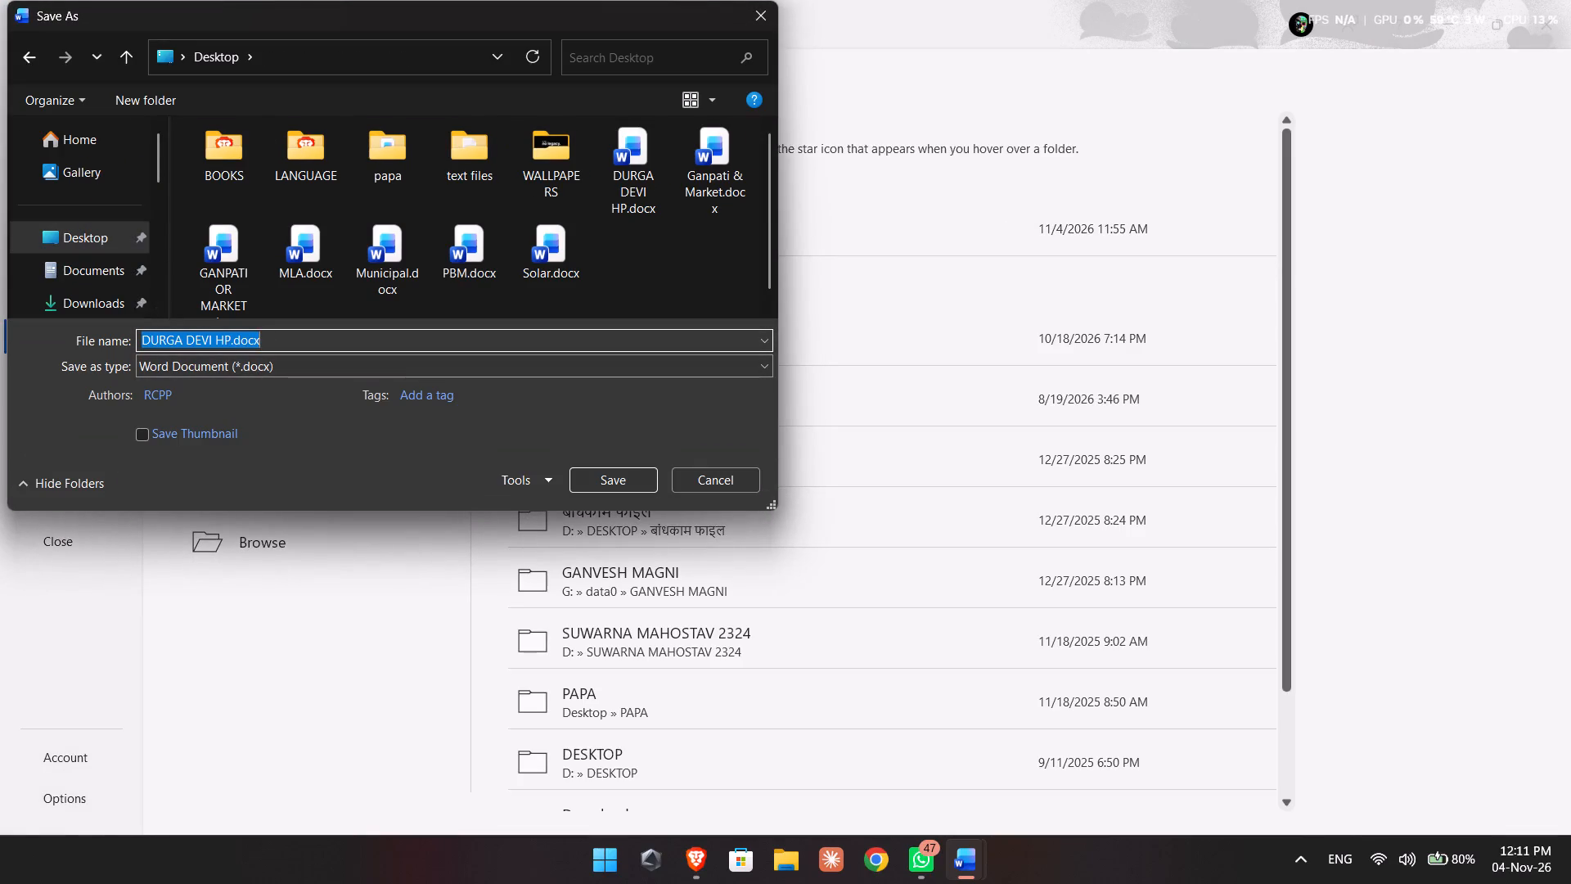
text(Navratr)
key(i)
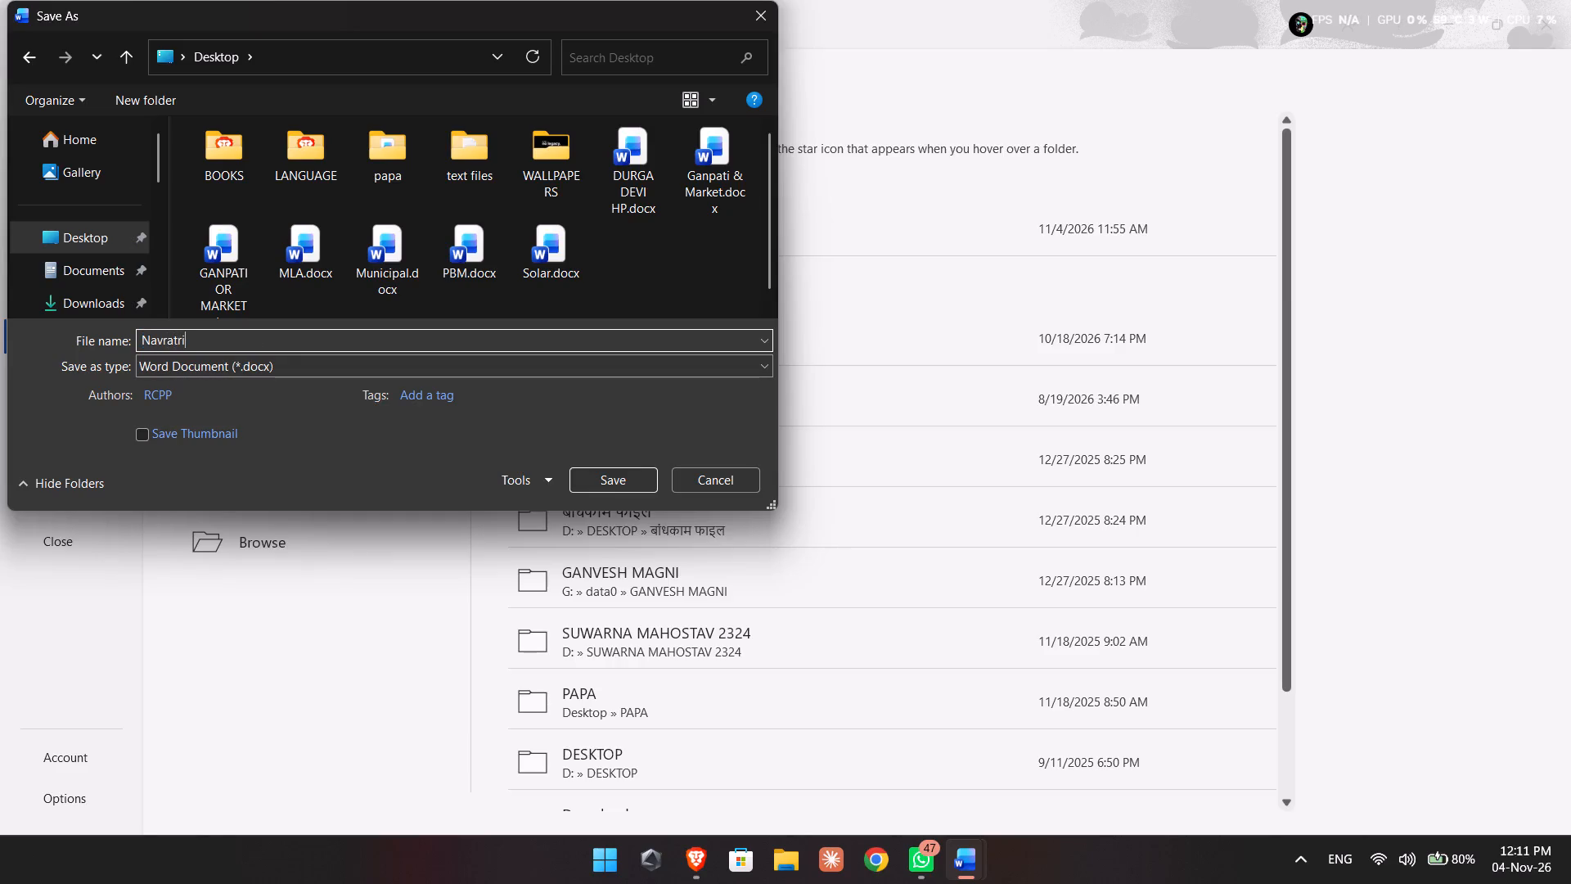
click(612, 471)
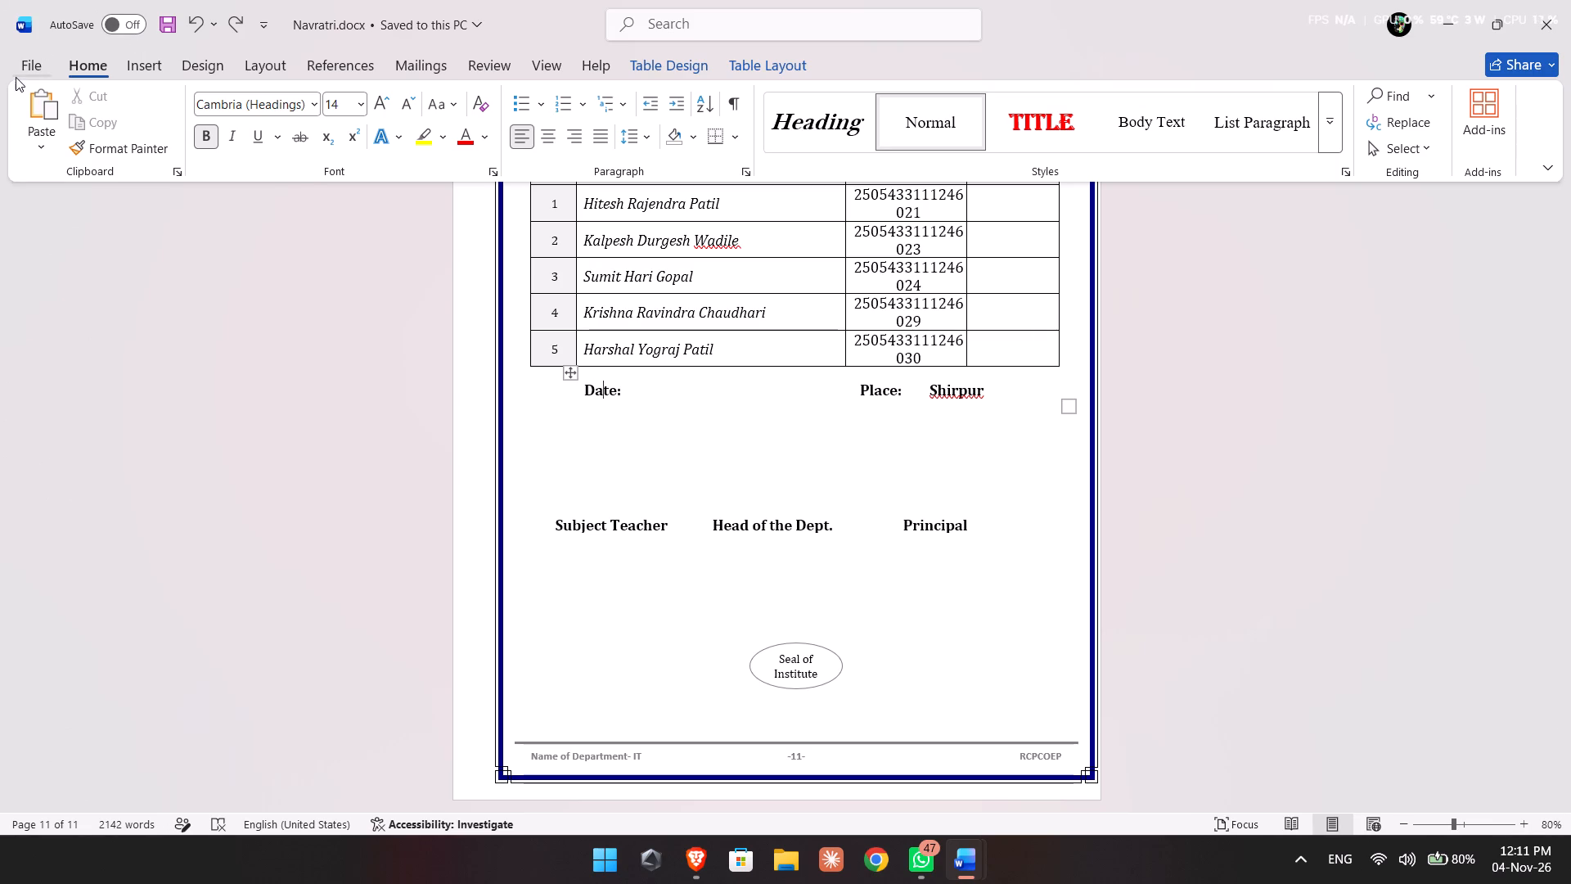
Export the document as Navratri.pdf to the Desktop folder with standard optimization, opening it after publishing.
click(18, 74)
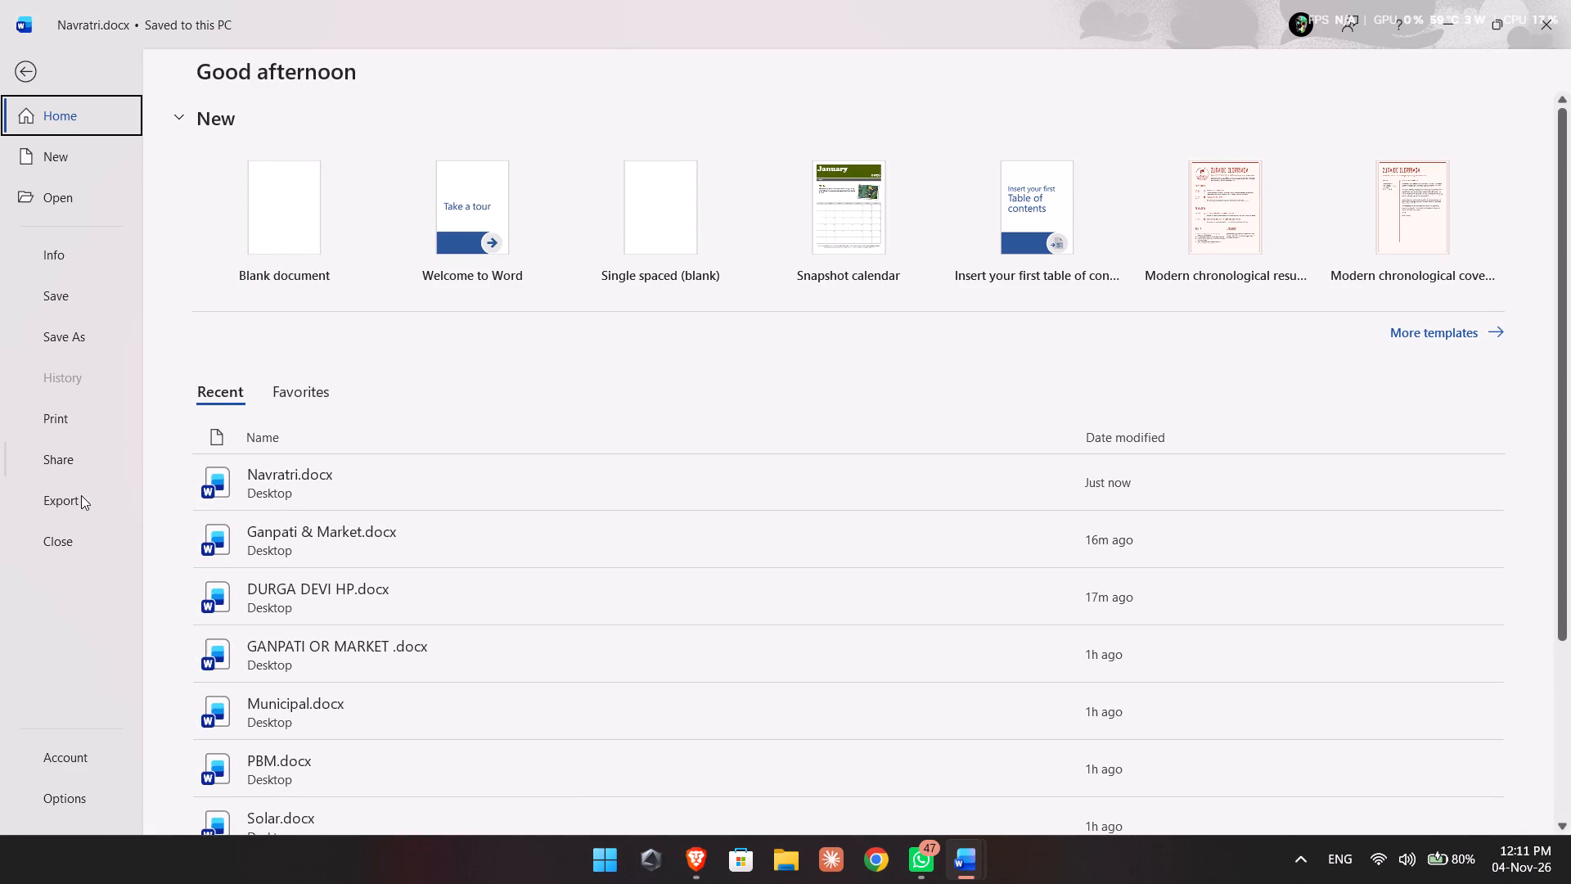
click(72, 506)
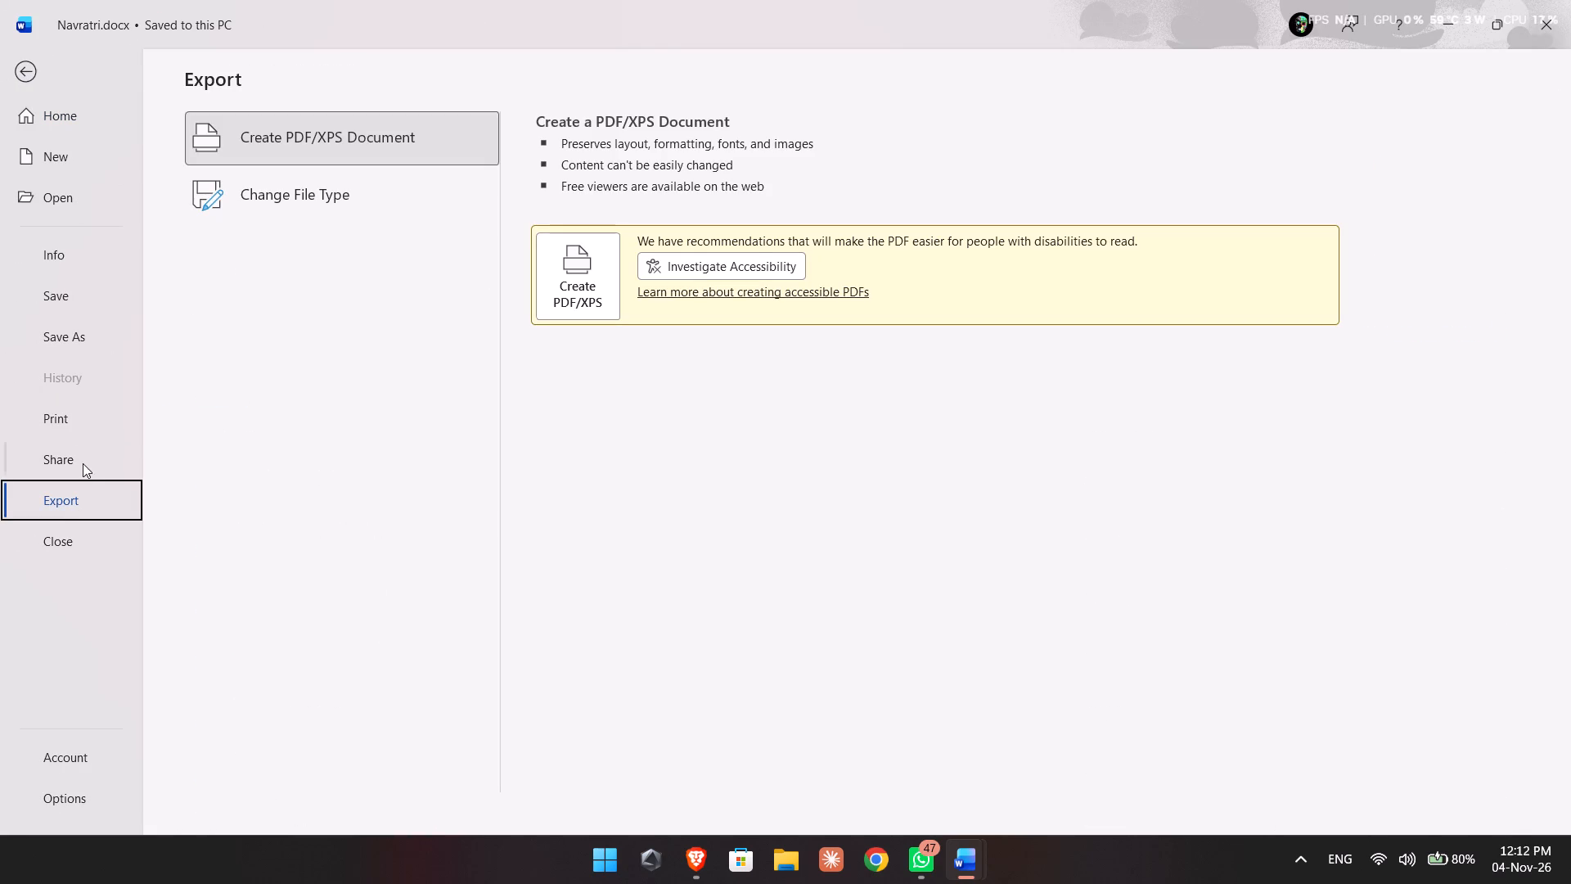
double_click(308, 123)
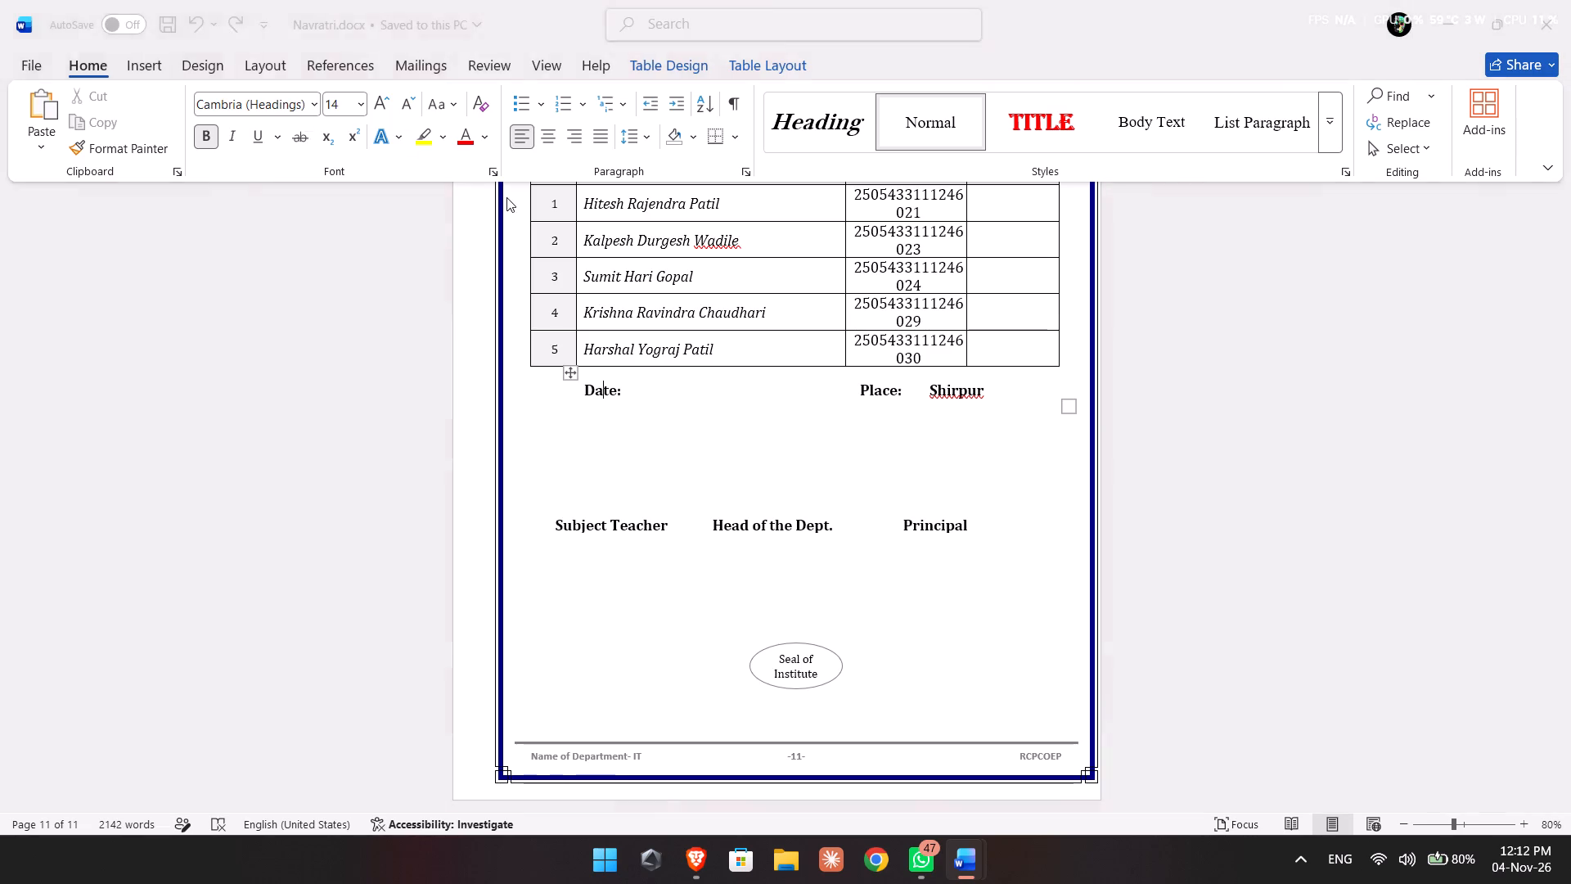
scroll(82, 177, up, 1)
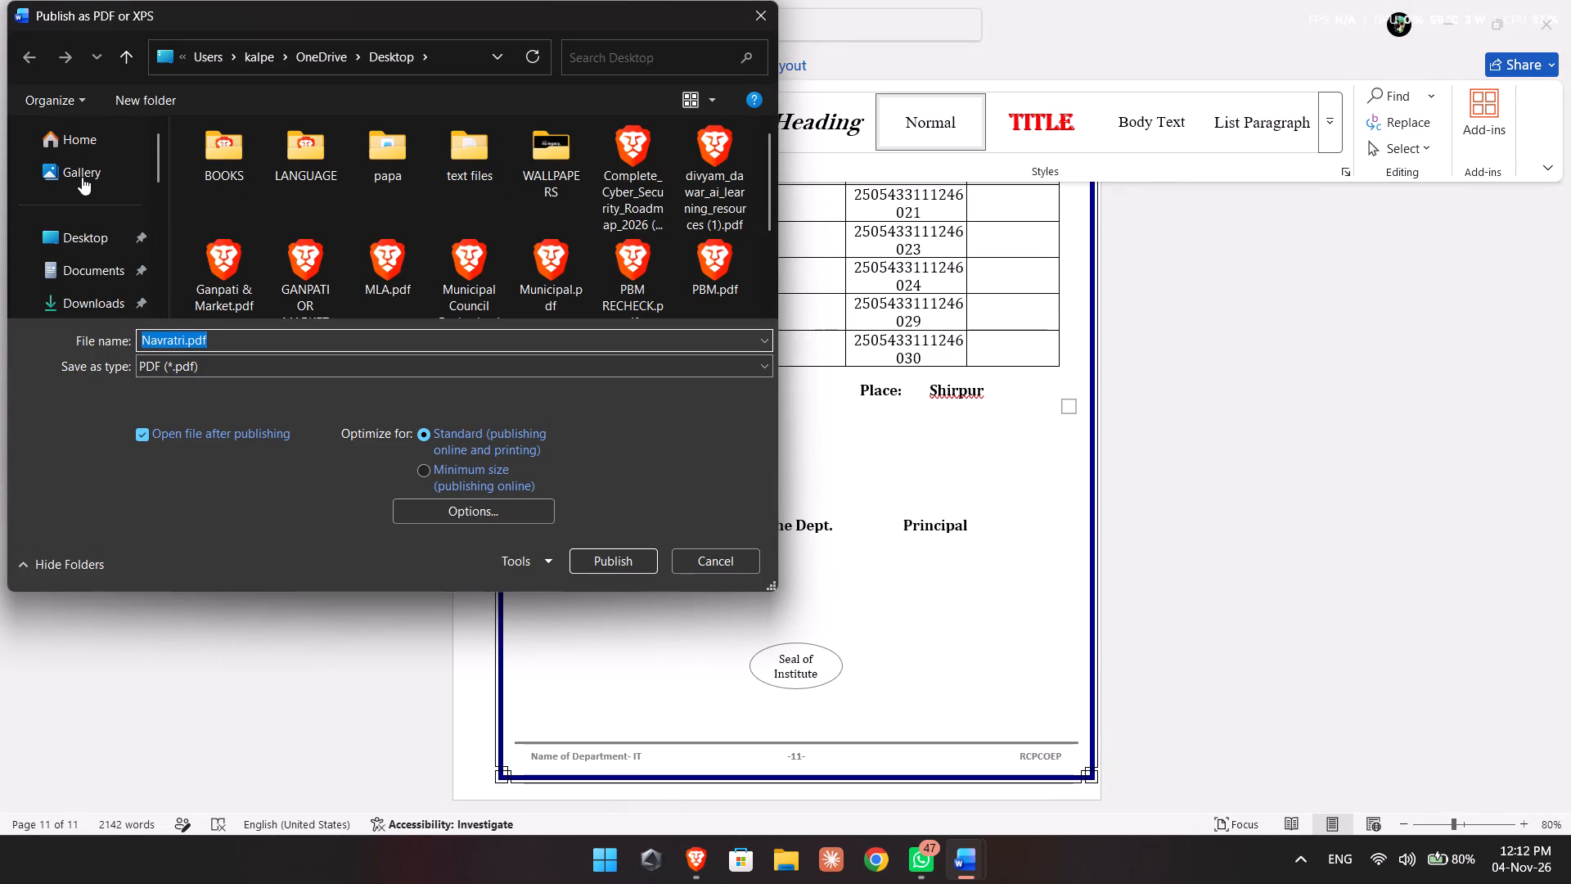
double_click(86, 228)
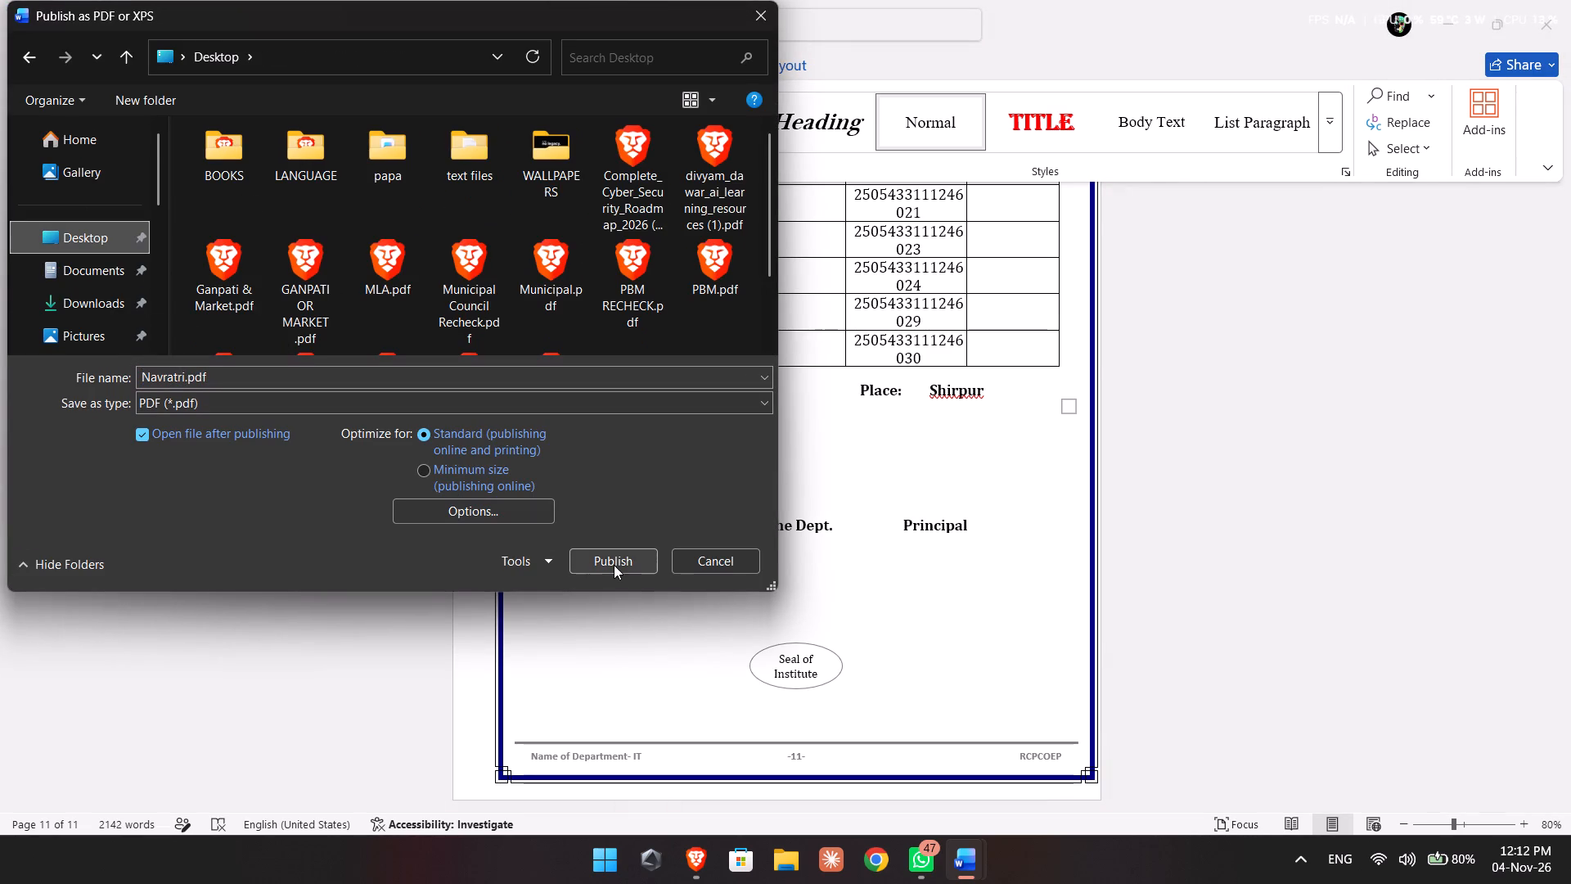
click(612, 558)
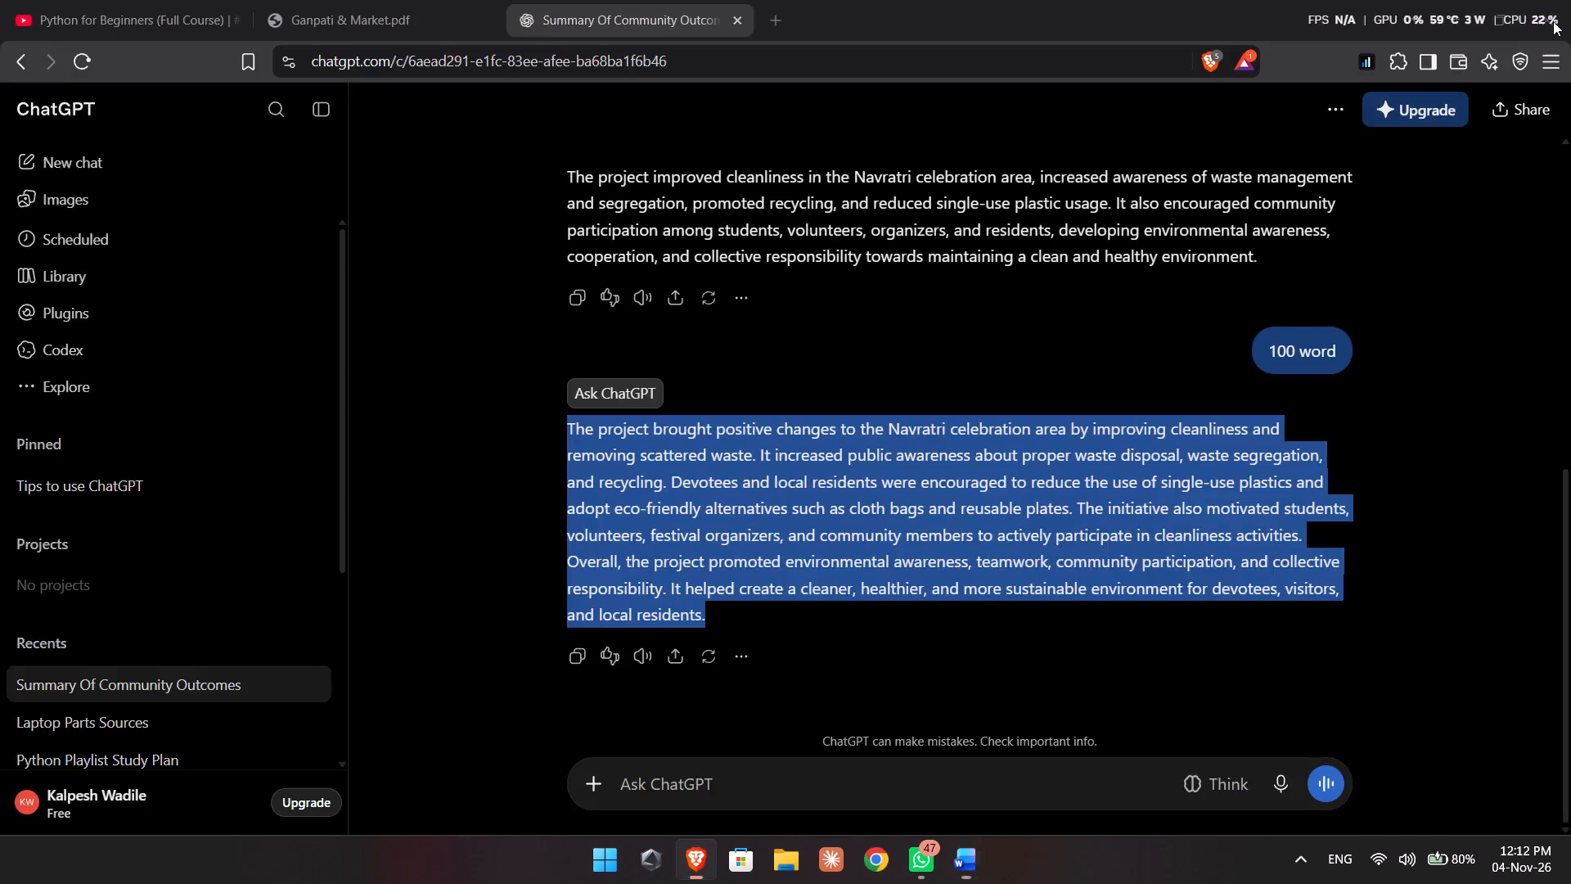
Review the exported Navratri.pdf from the cover page through the evaluation tables and signature area on page 11.
scroll(822, 520, down, 1)
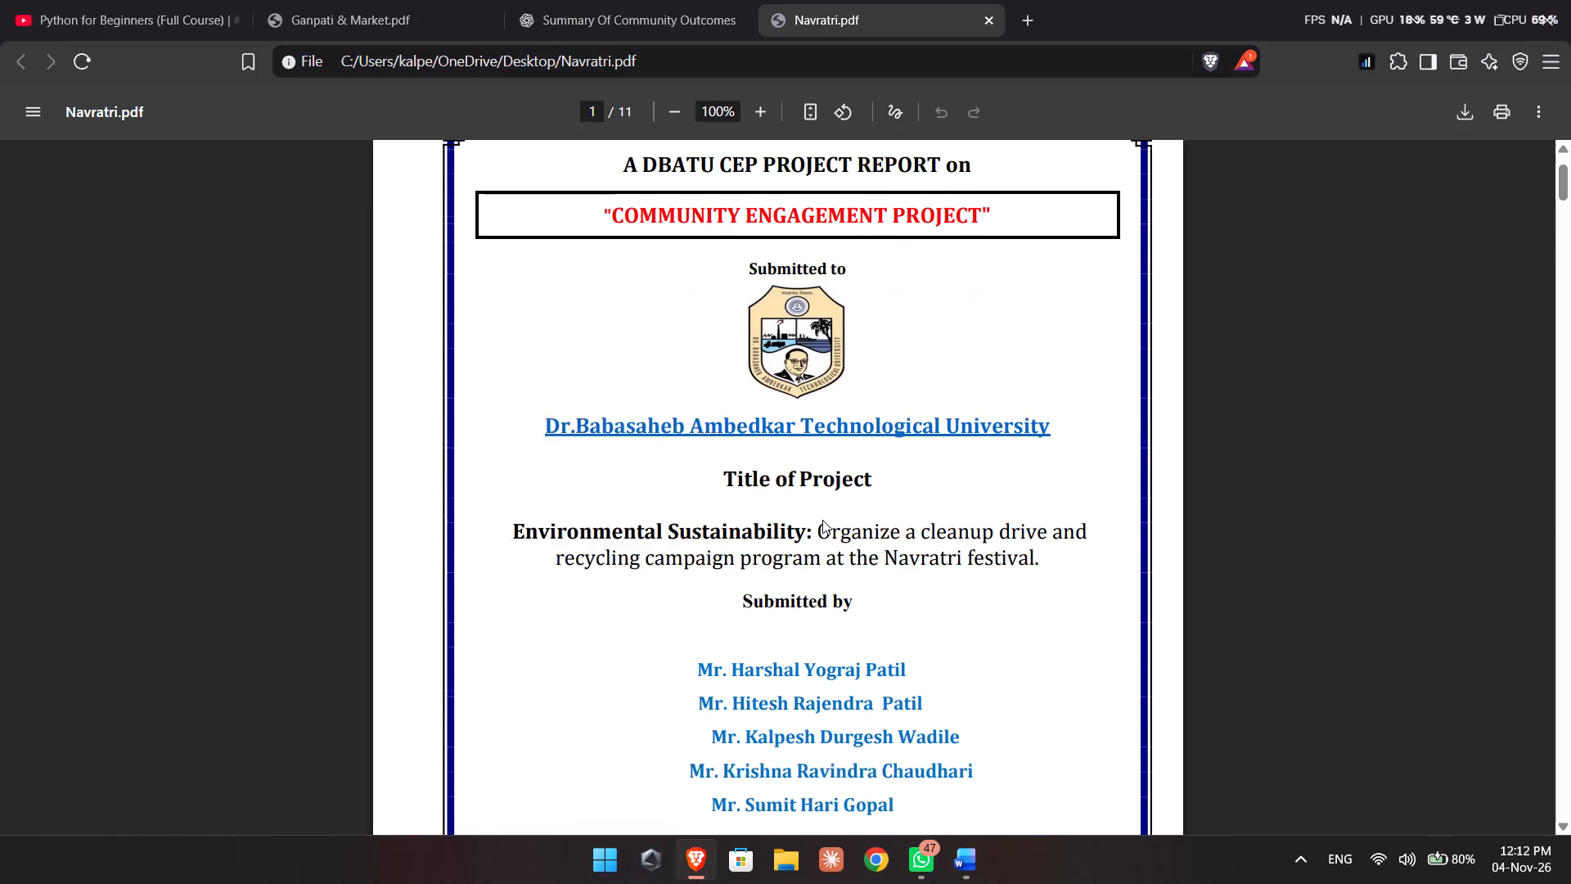
scroll(822, 520, down, 6)
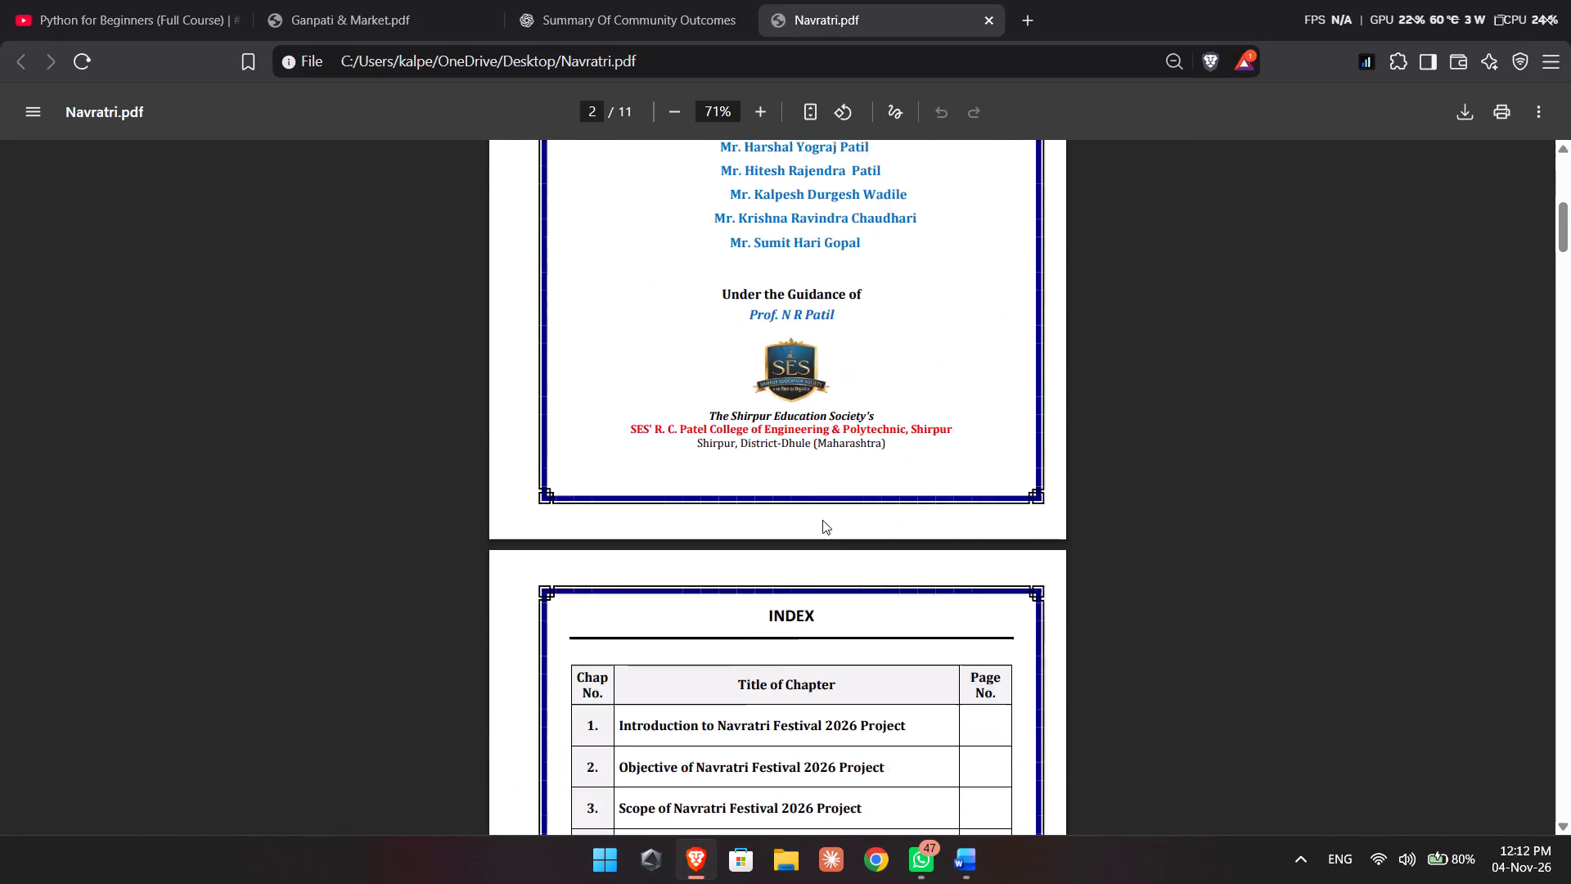
scroll(822, 520, down, 3)
scroll(822, 520, up, 1)
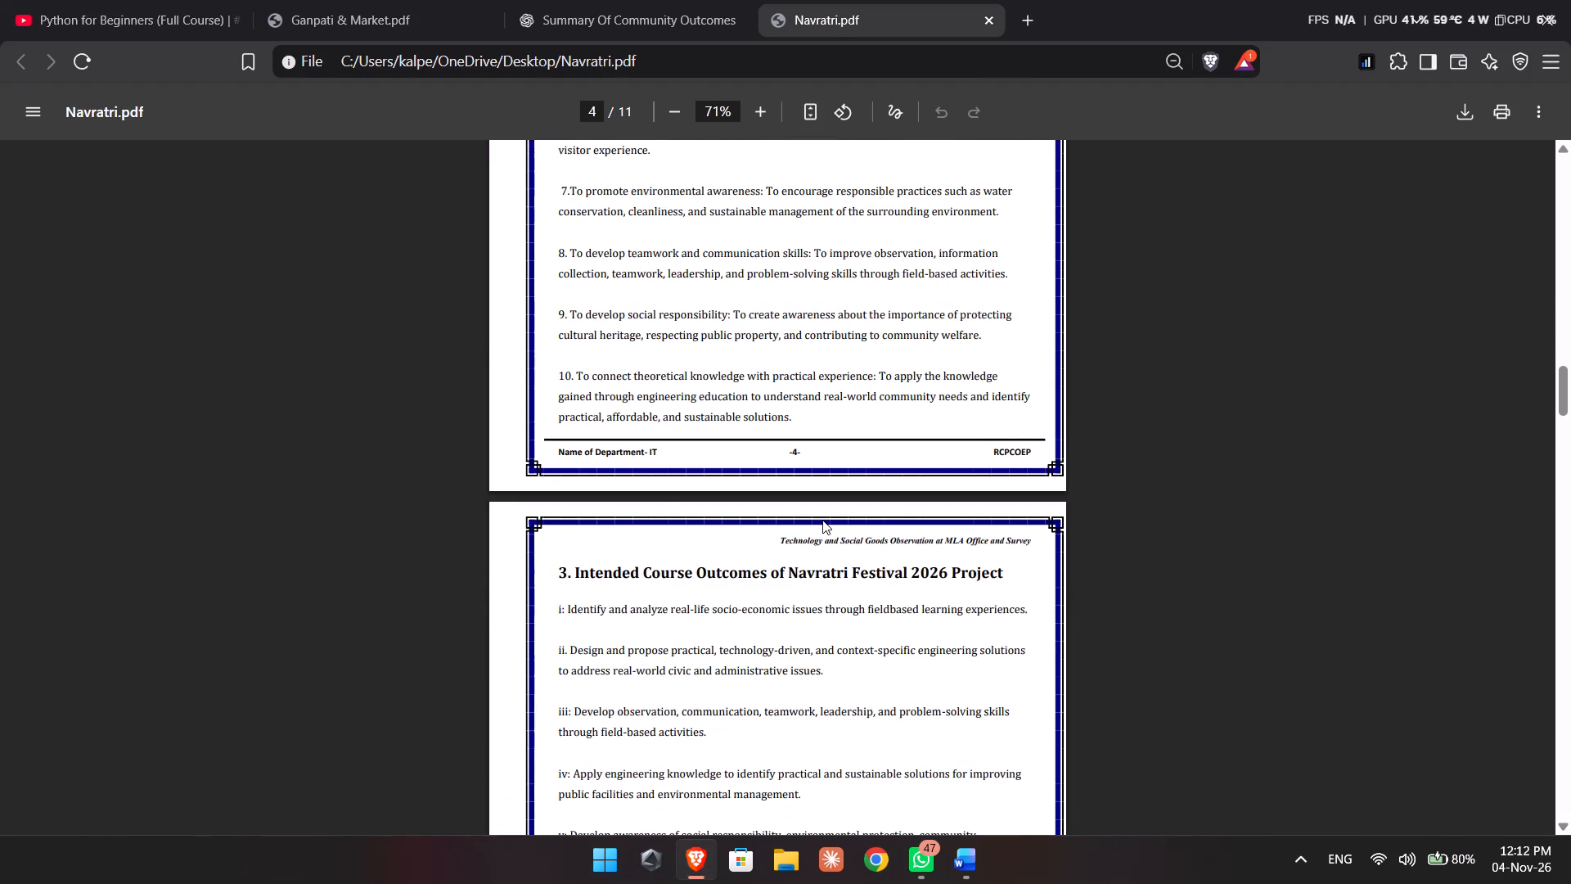
scroll(822, 520, up, 2)
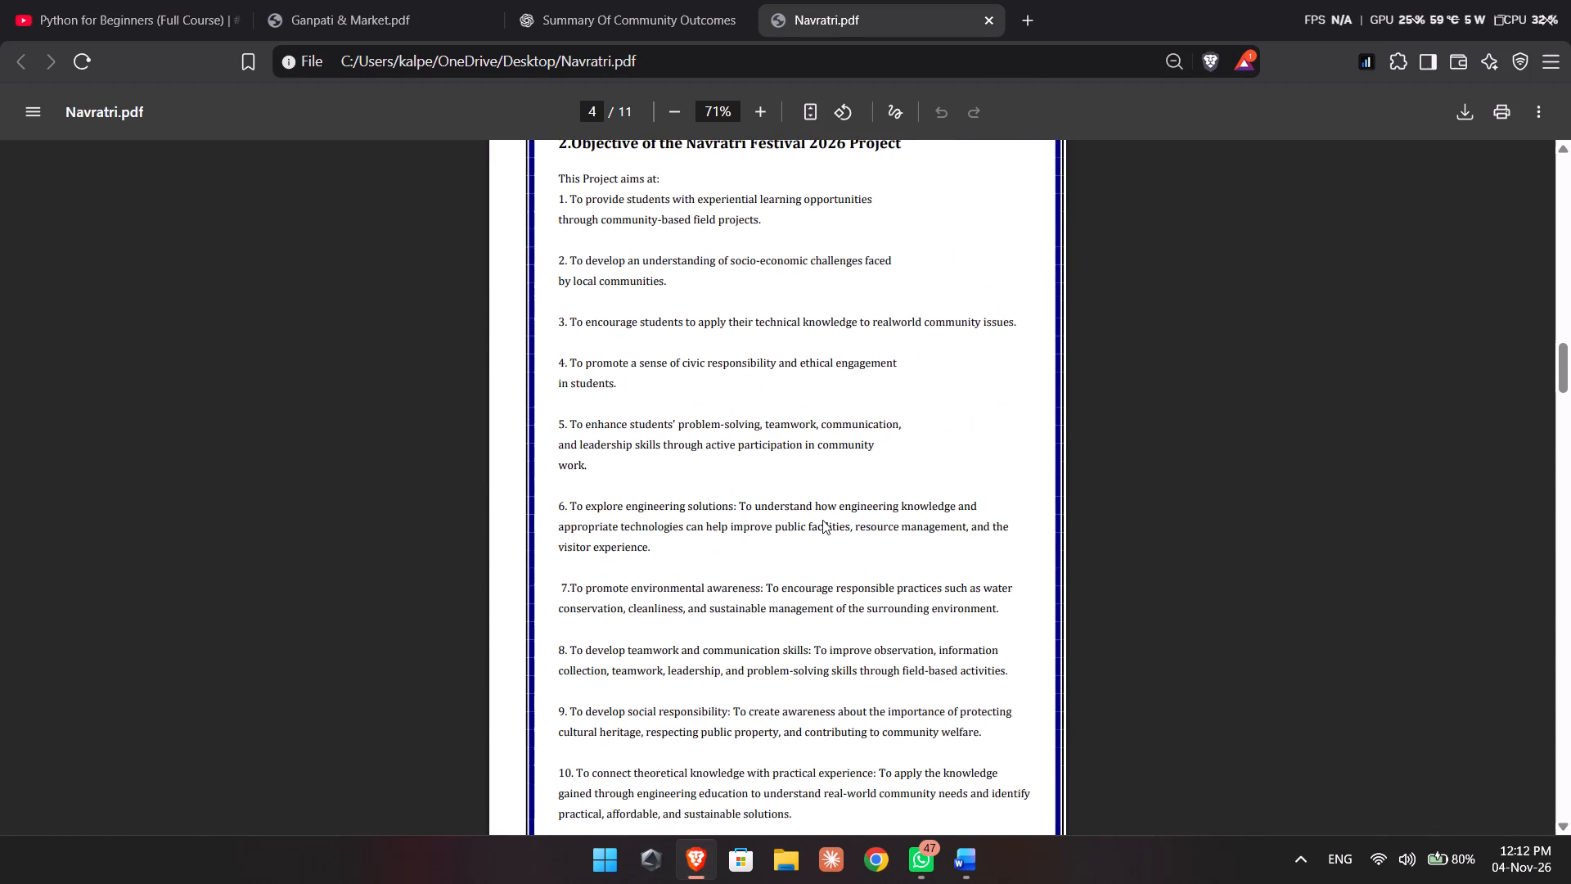
scroll(822, 520, up, 1)
scroll(822, 520, down, 7)
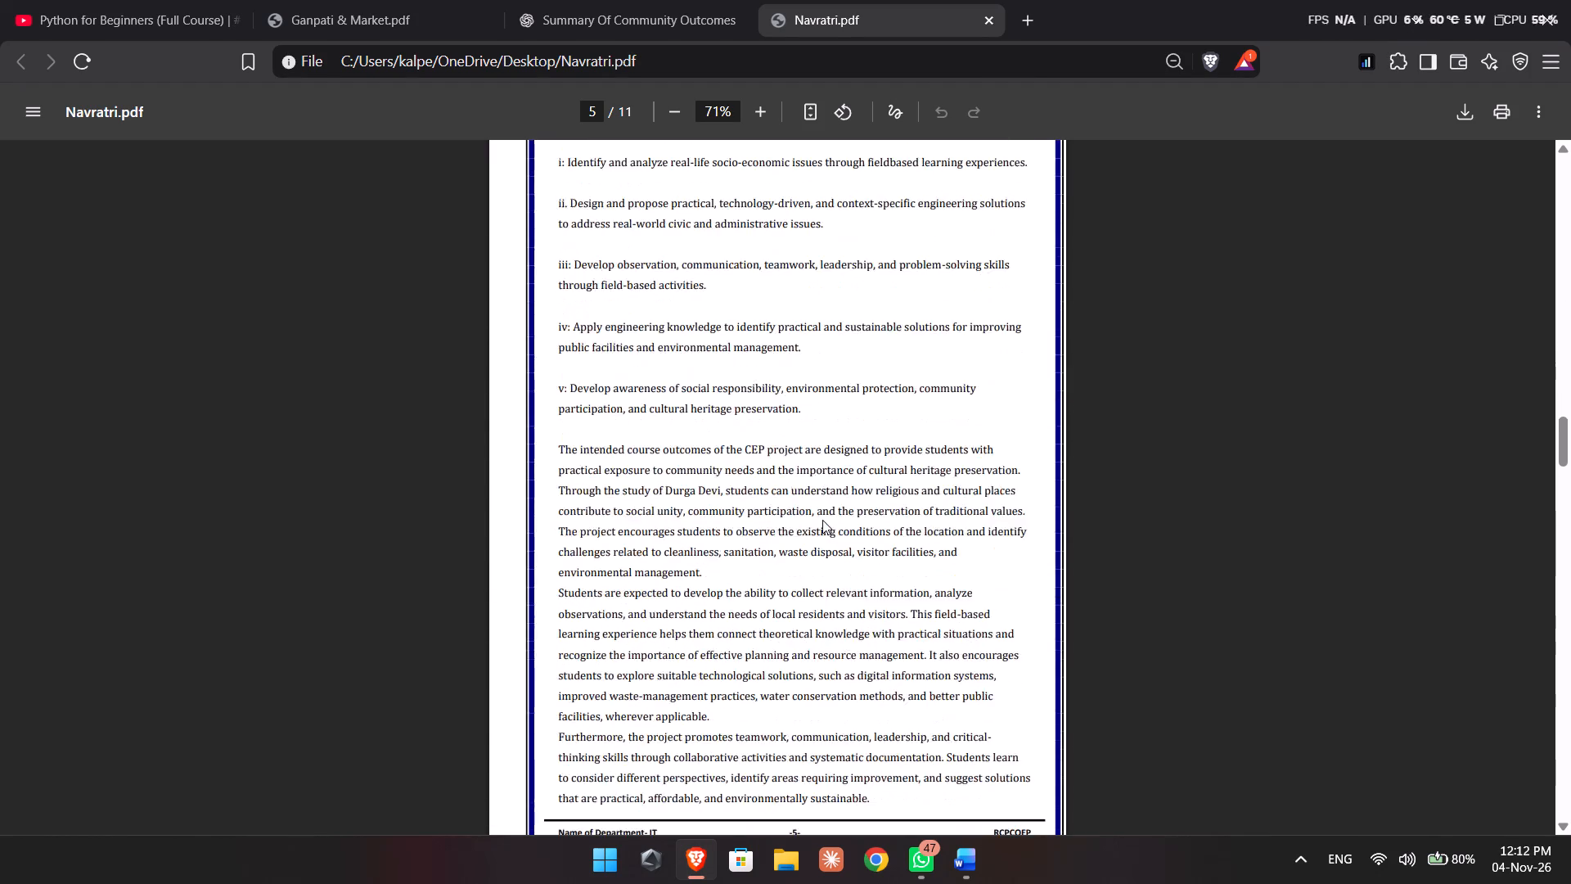
scroll(822, 520, down, 9)
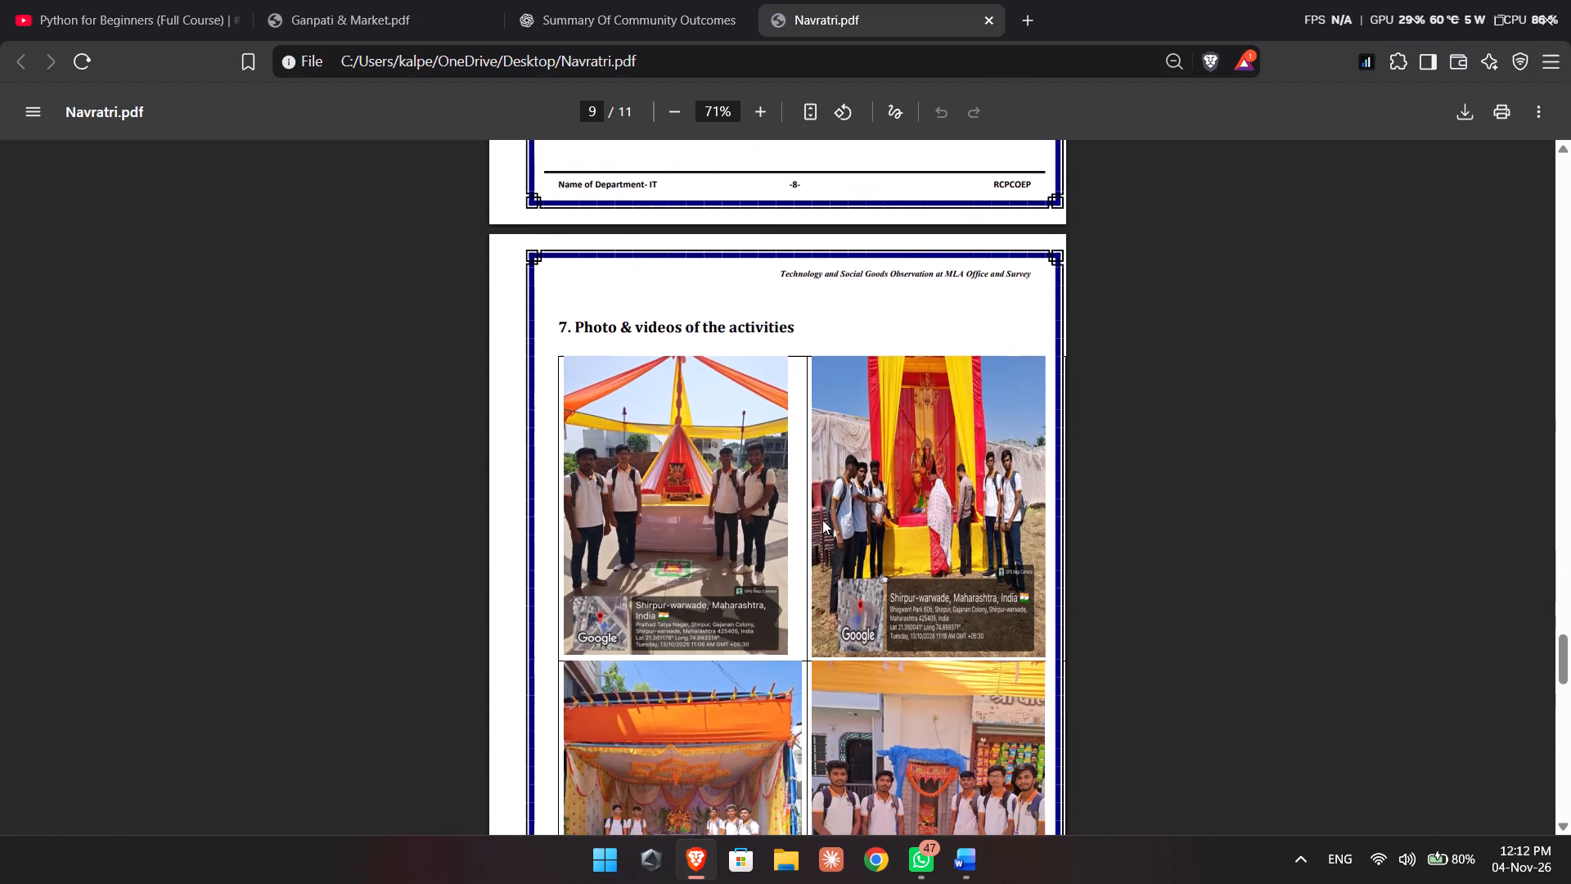
scroll(822, 520, down, 8)
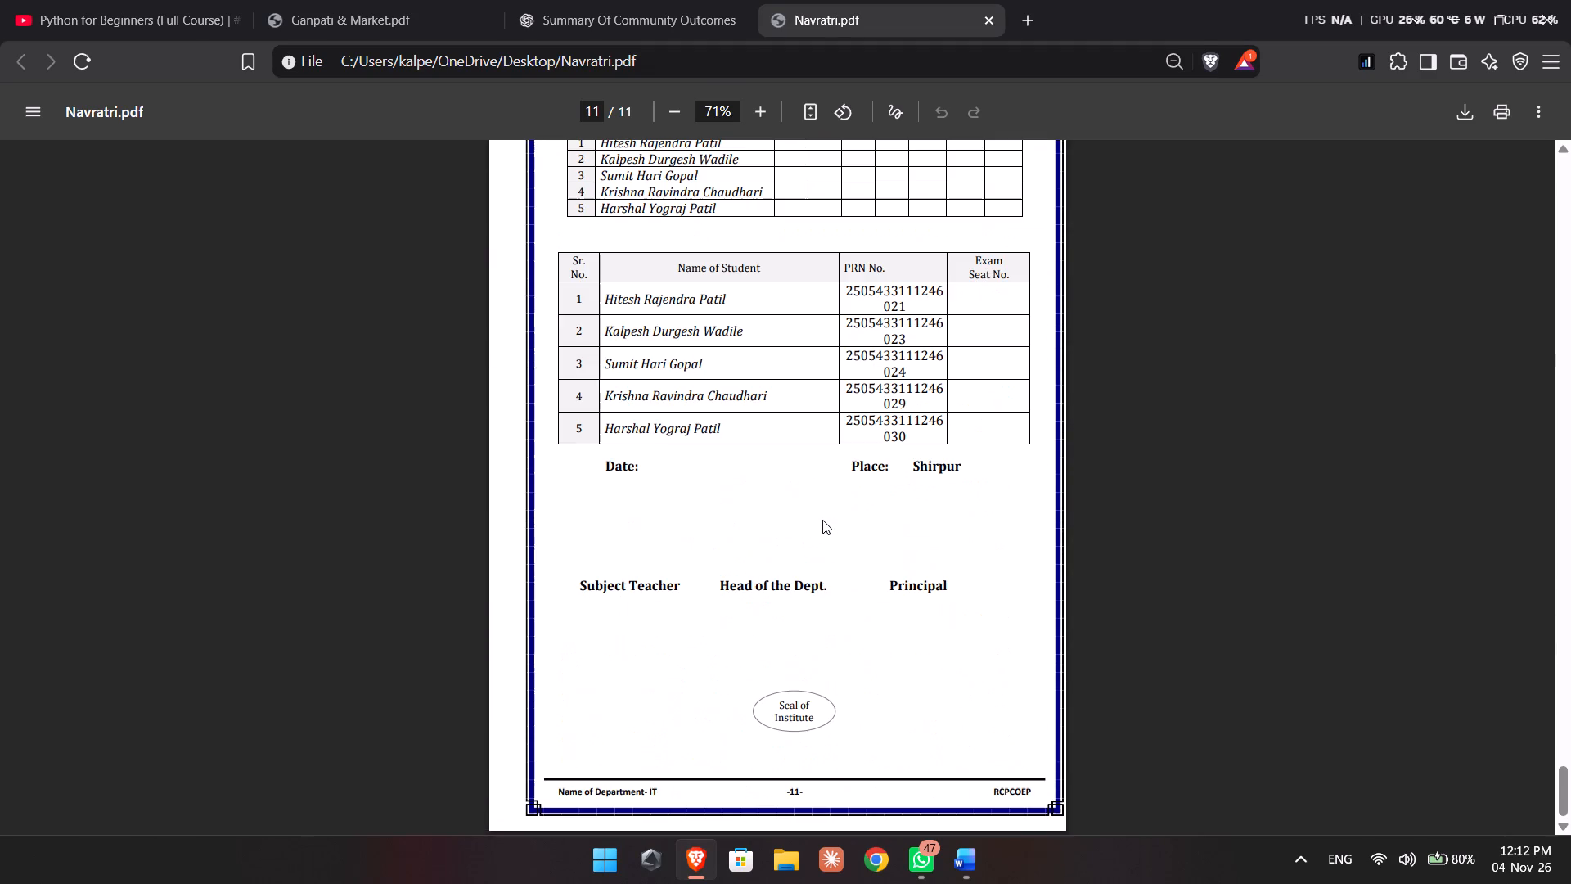
scroll(822, 520, down, 1)
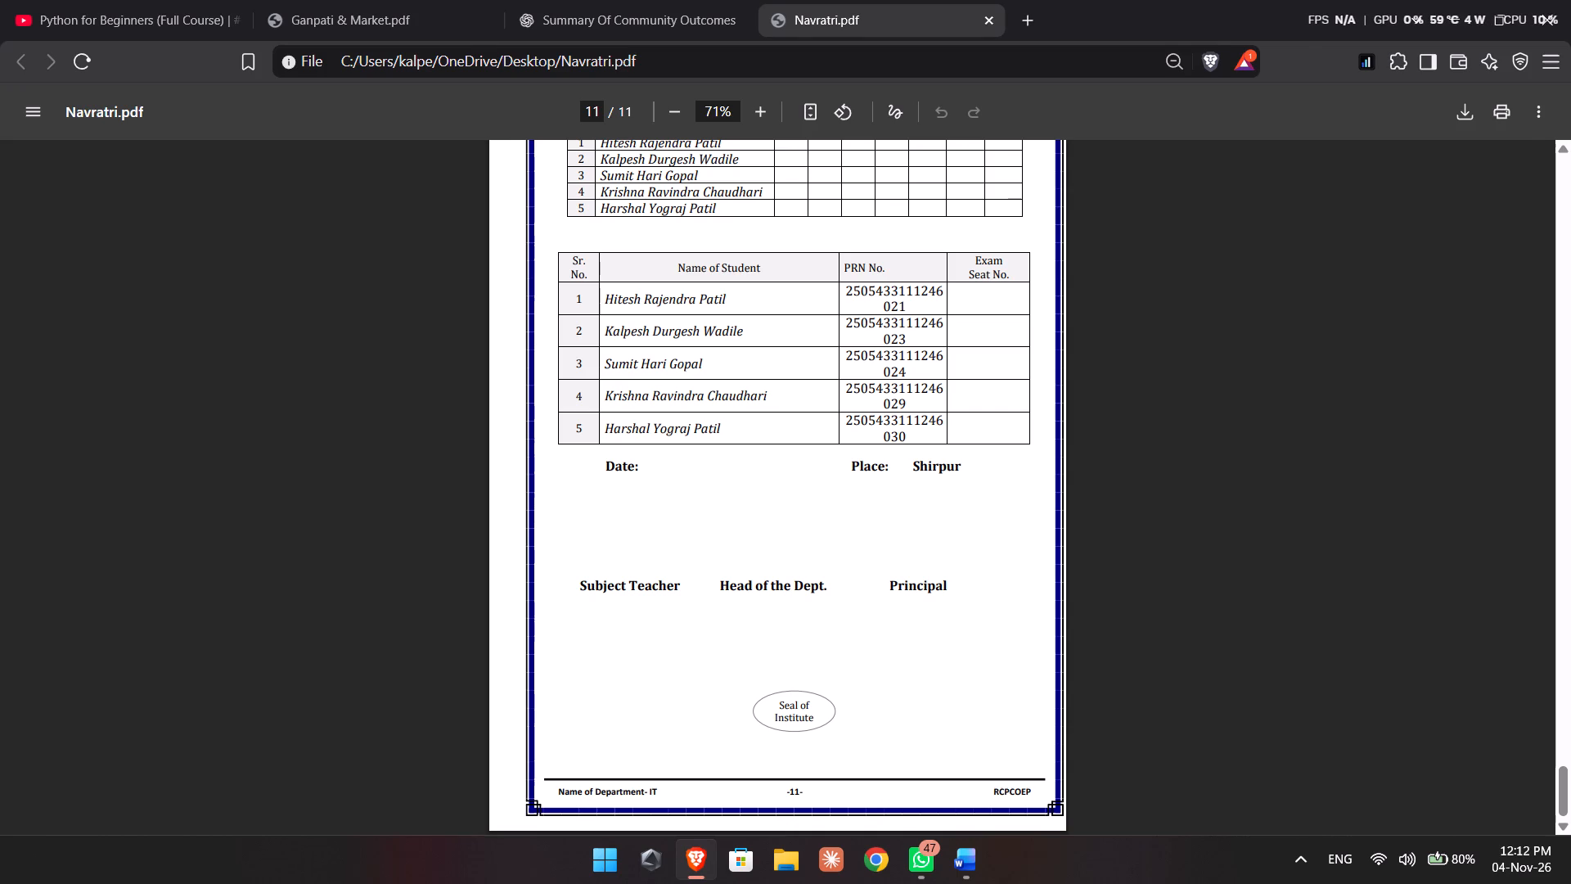
Close the Navratri.pdf and "Summary Of Community Outcomes" ChatGPT pages in the browser.
key(ctrl+w)
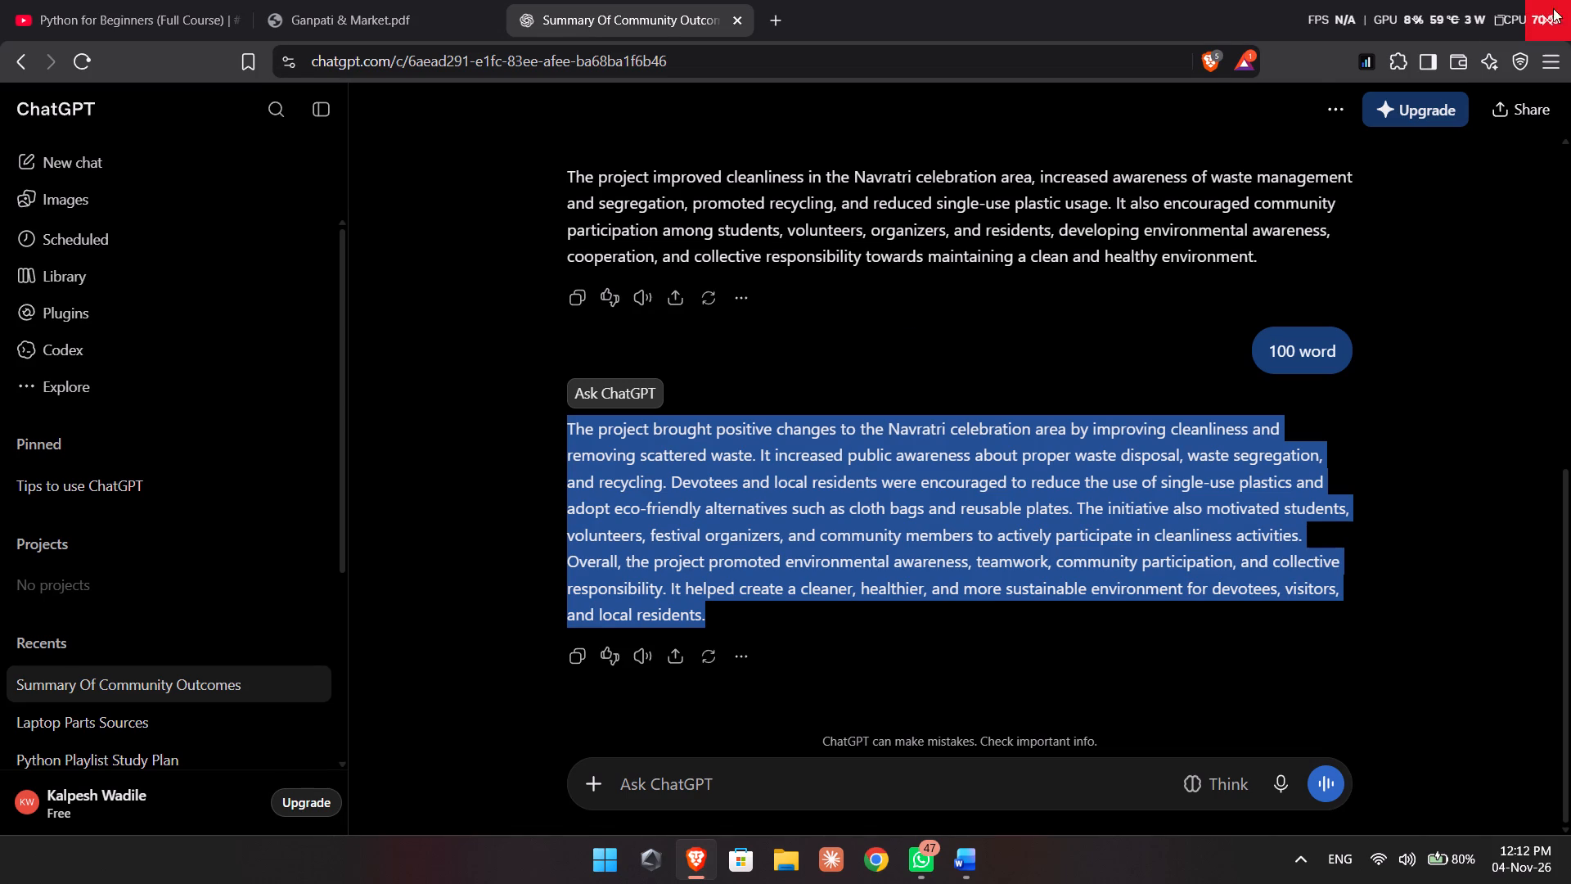
key(ctrl+w)
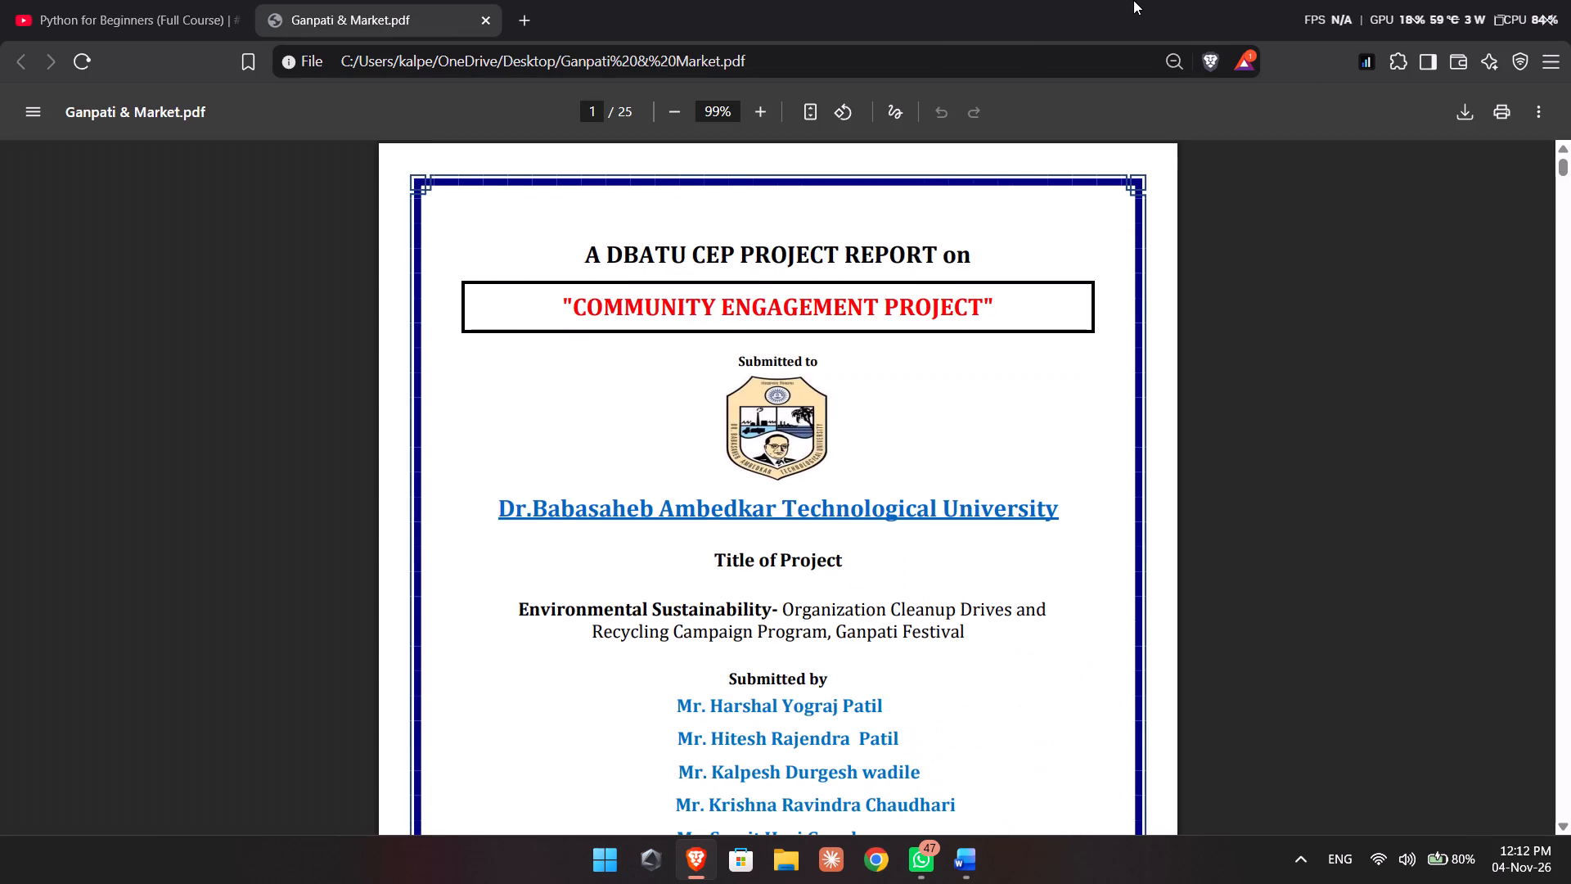
Close Ganpati & Market.pdf with the browser, plus the Navratri.docx and Ganpati & Market.docx Word windows.
key(ctrl+w)
click(1570, 11)
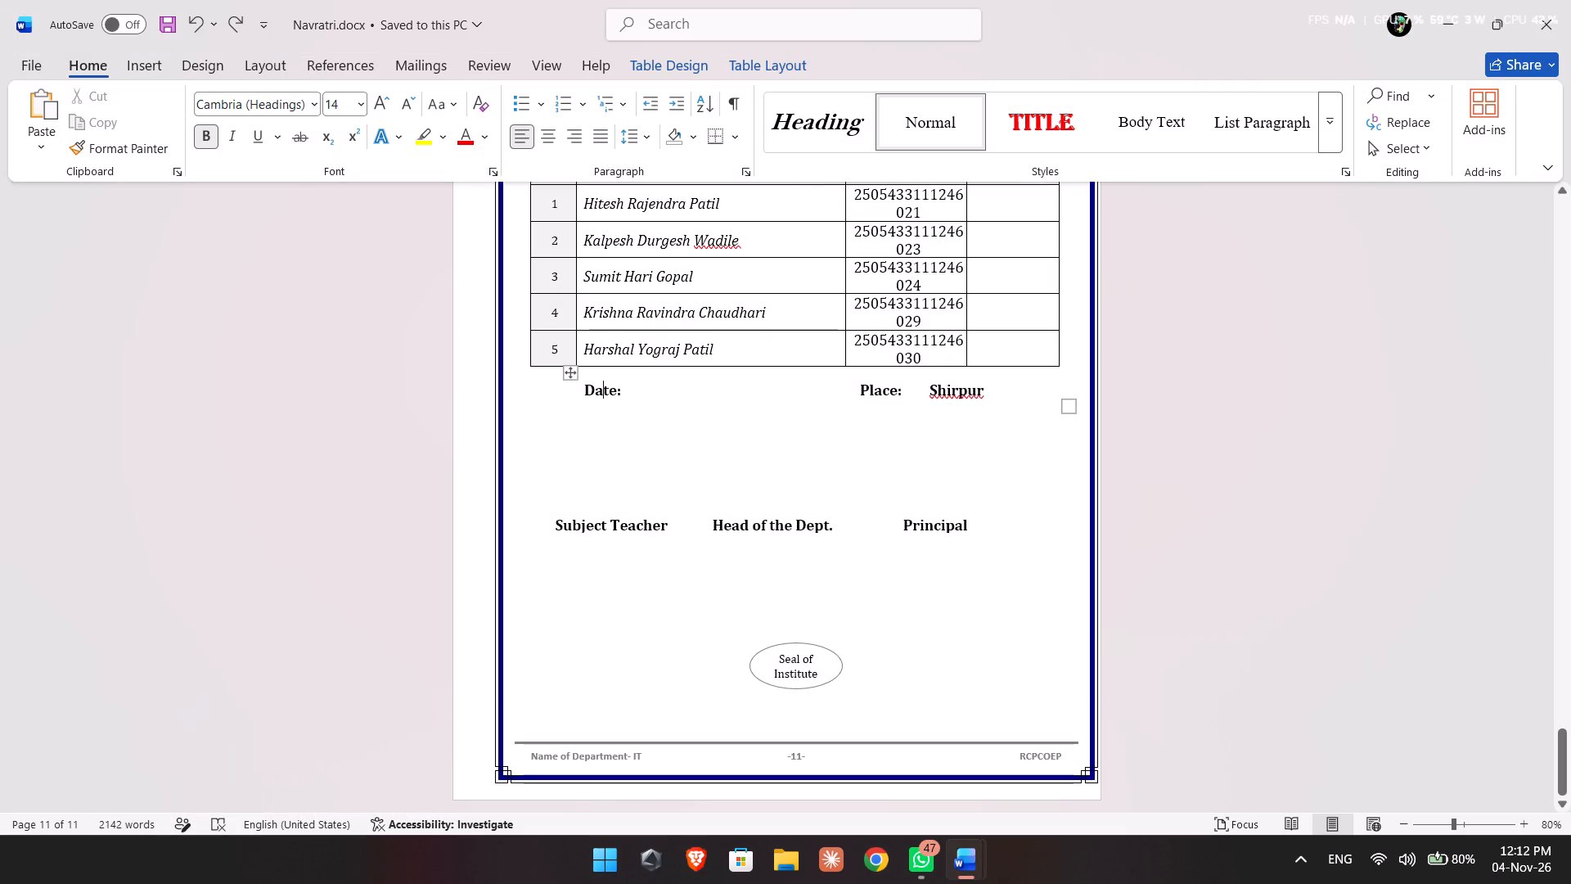
click(1570, 1)
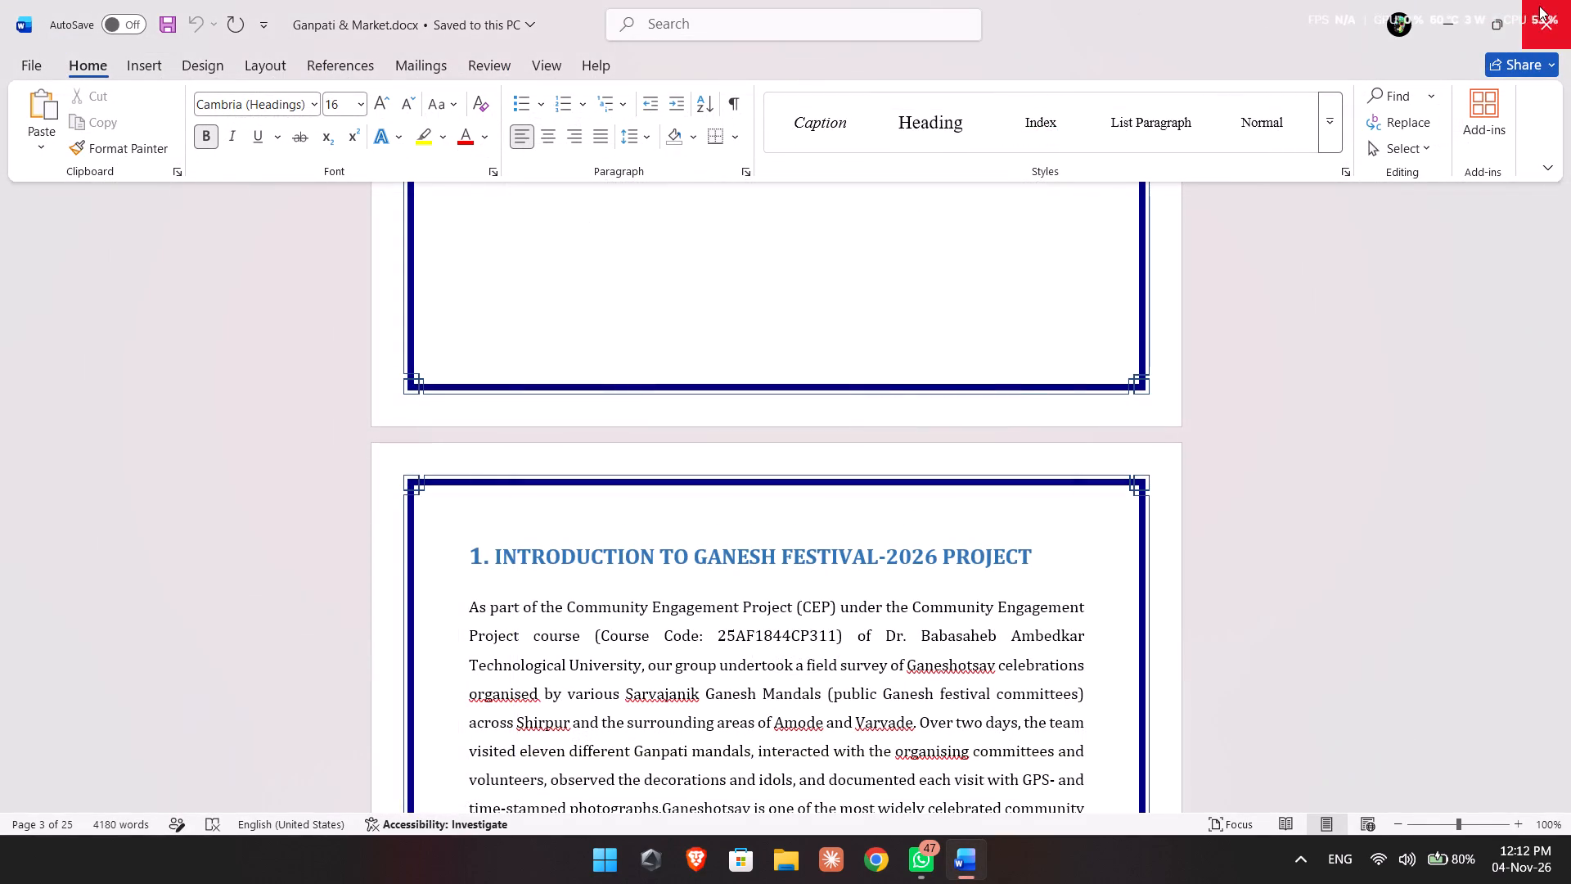
click(1540, 6)
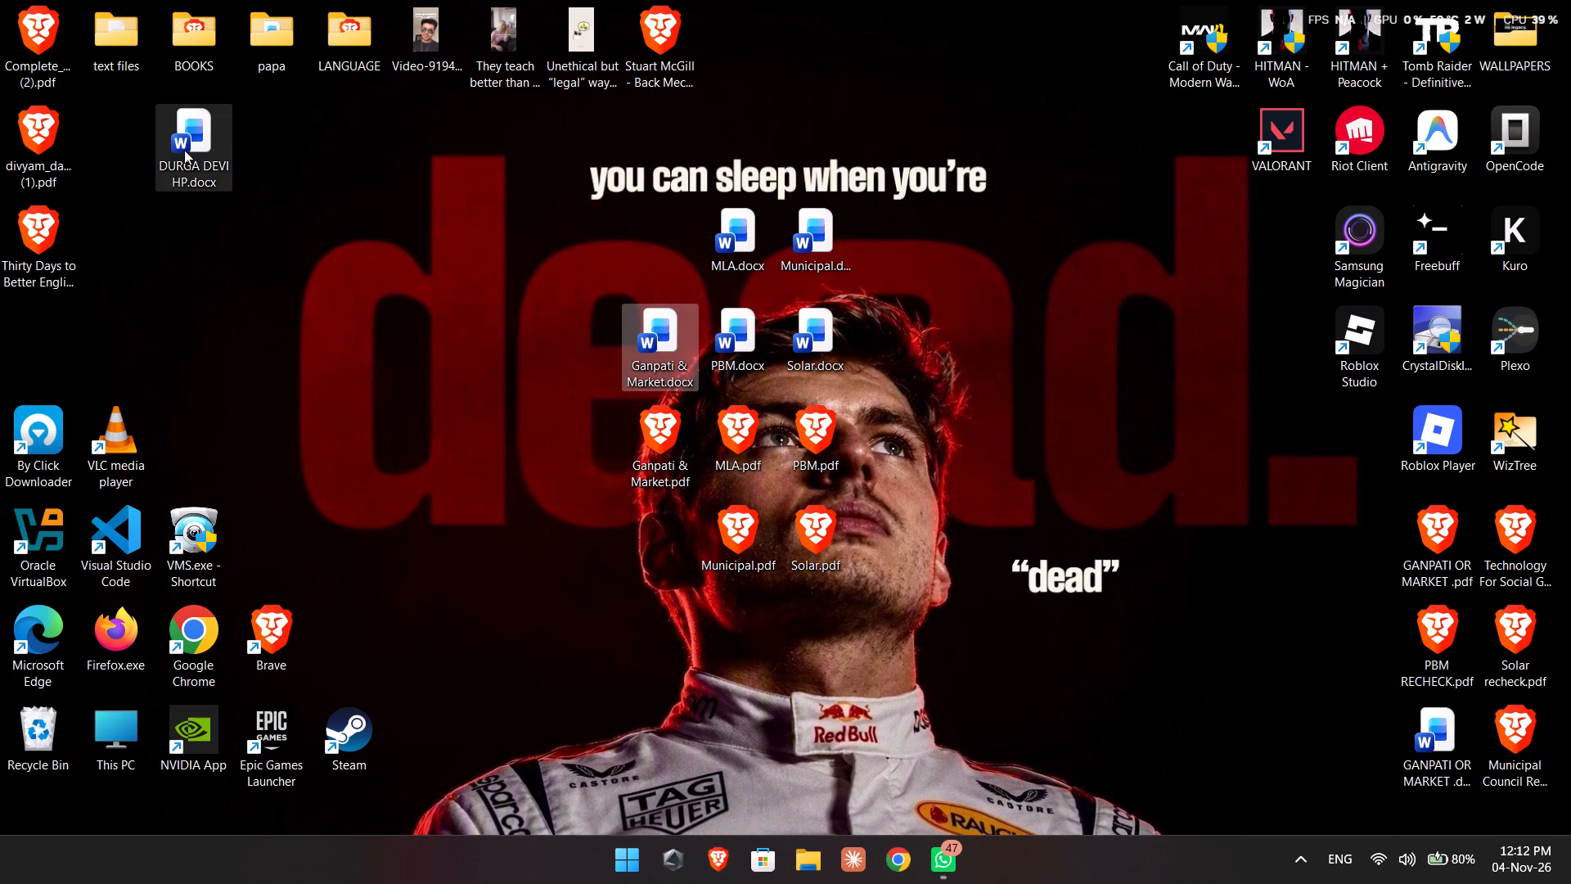
Refresh the desktop and group DURGA DEVI HP.docx above Ganpati & Market.docx, Navratri.docx beside it, and Navratri.pdf below Ganpati & Market.pdf.
right_click(421, 176)
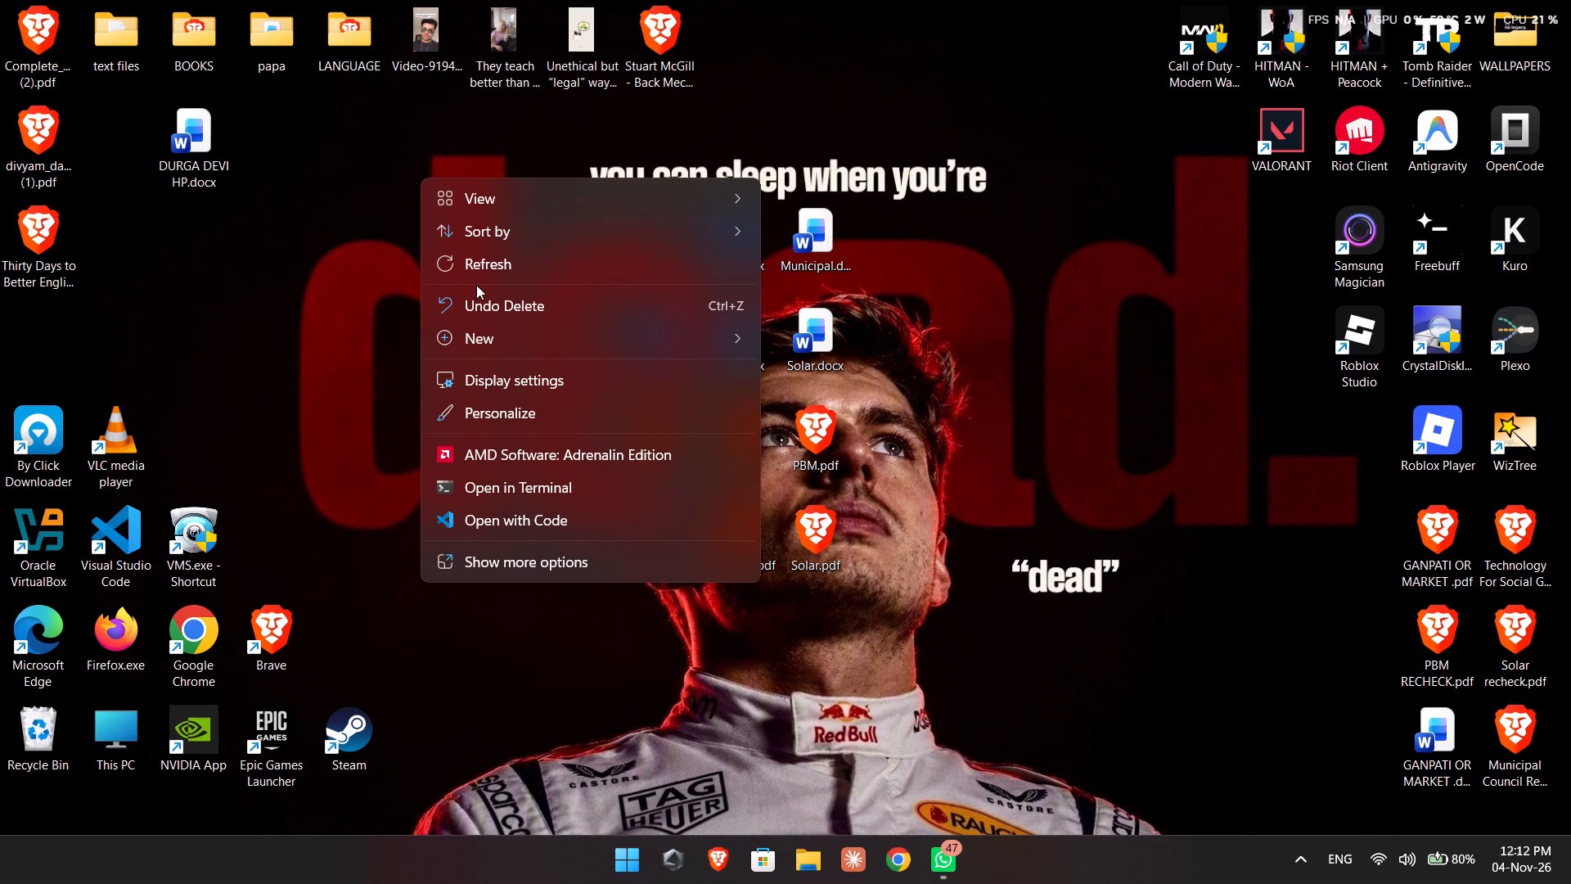
click(475, 265)
click(214, 156)
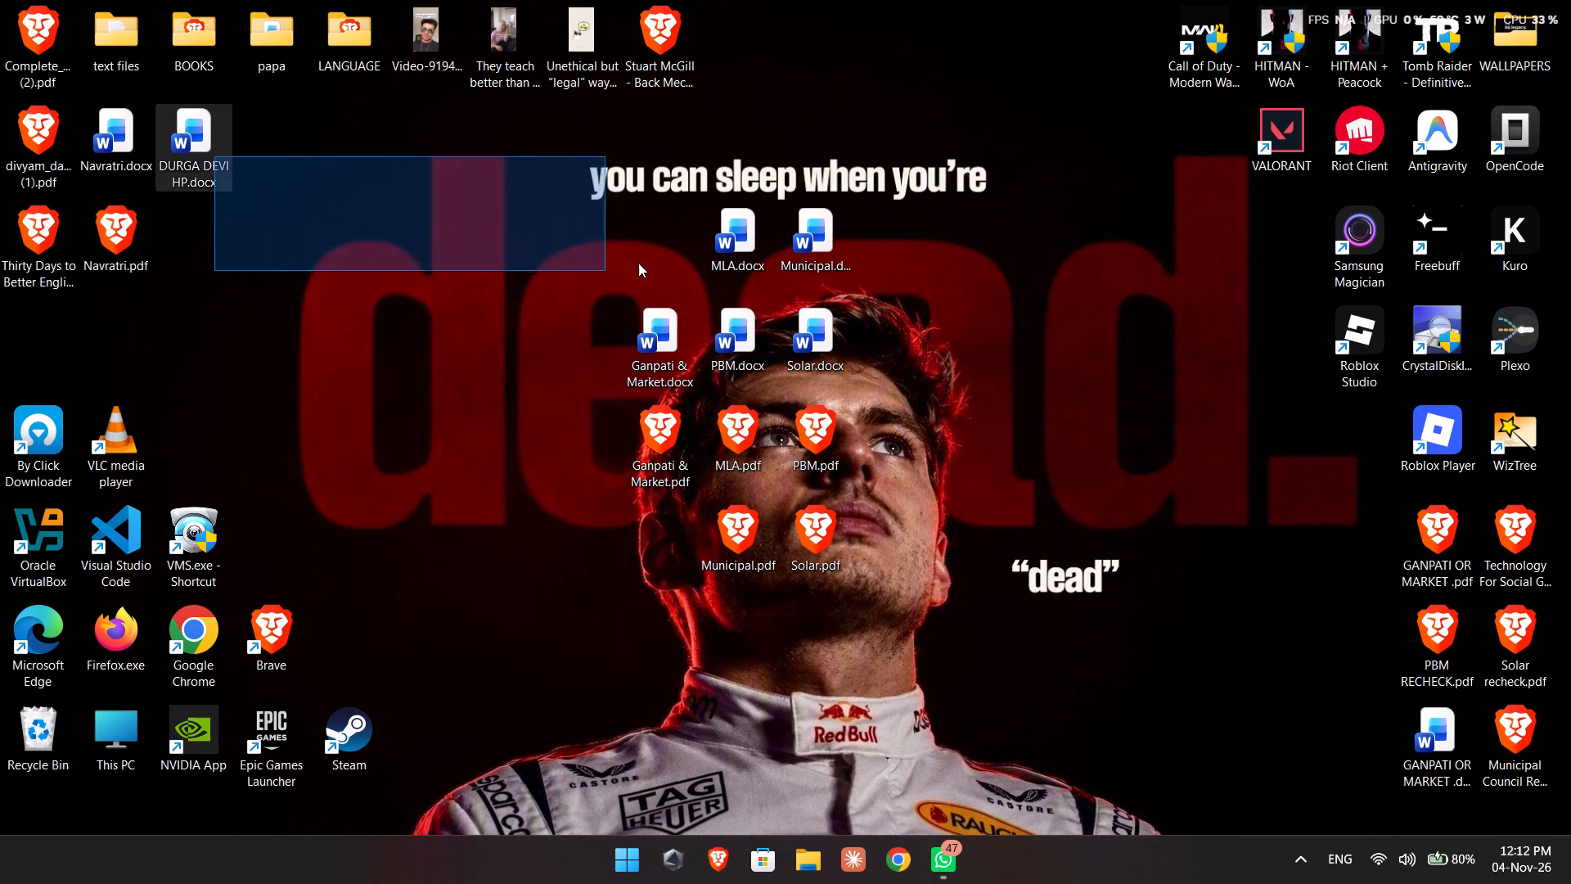
drag(209, 152, 650, 240)
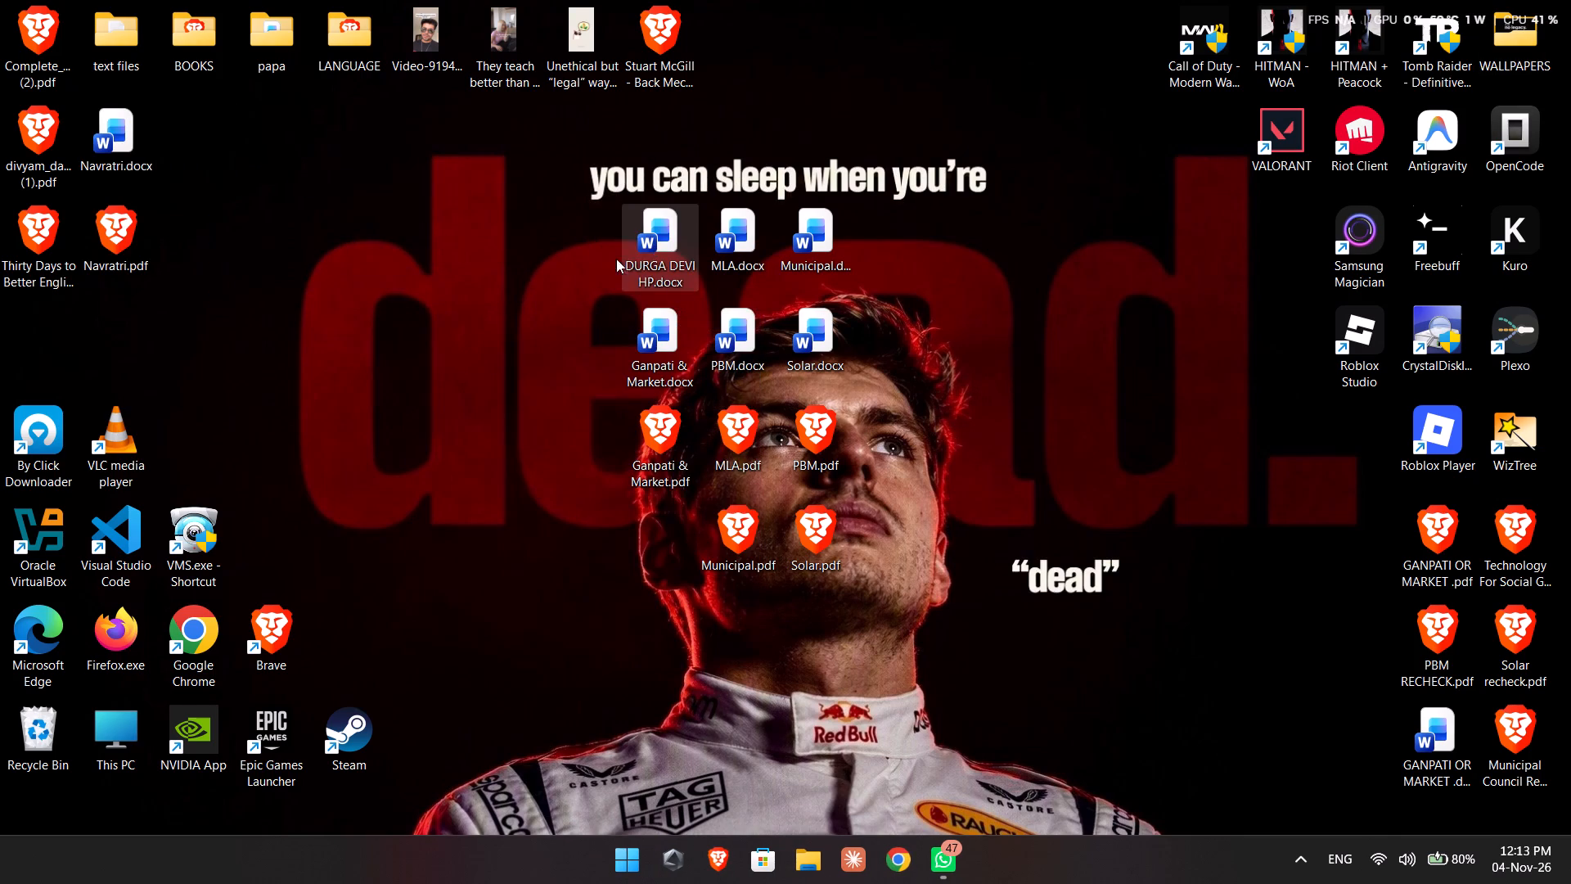
drag(128, 138, 549, 232)
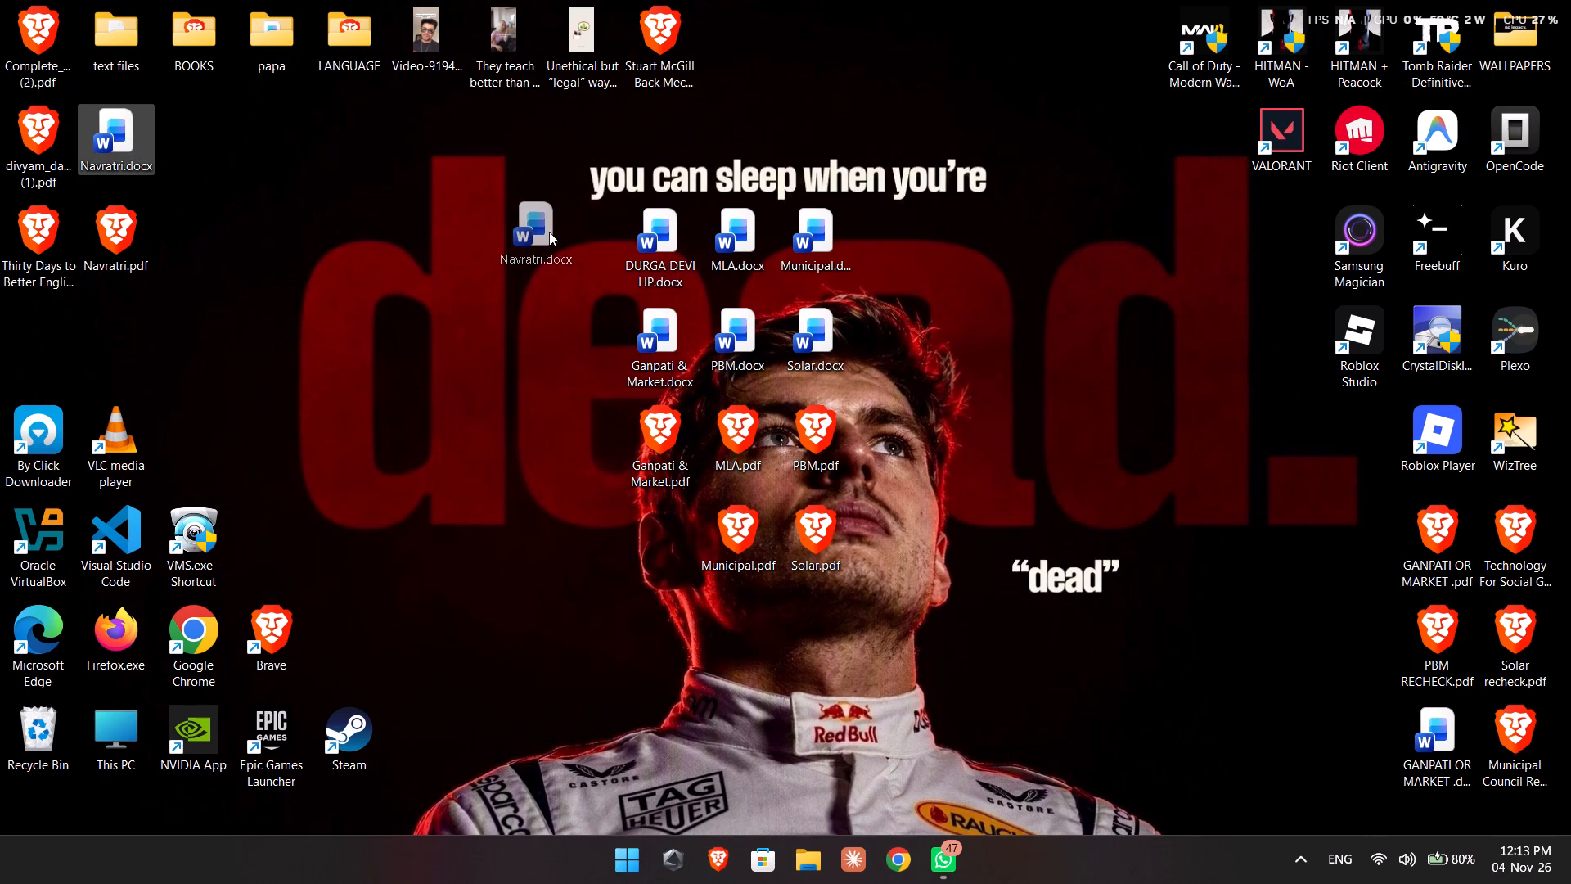
drag(549, 232, 542, 228)
drag(116, 232, 673, 571)
drag(506, 249, 573, 273)
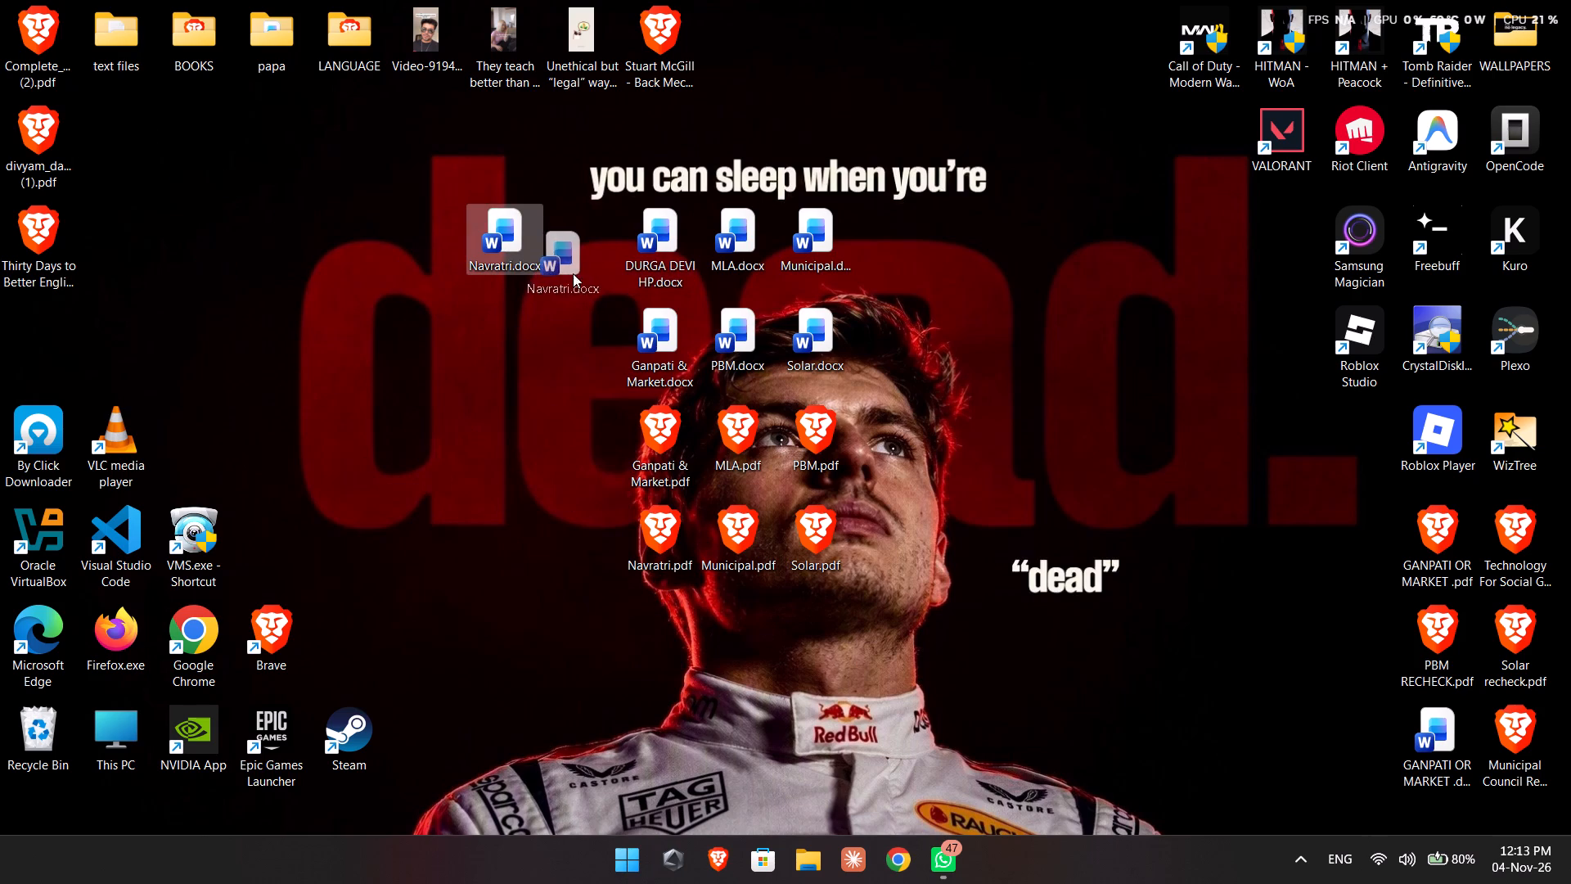
drag(573, 273, 593, 282)
right_click(371, 295)
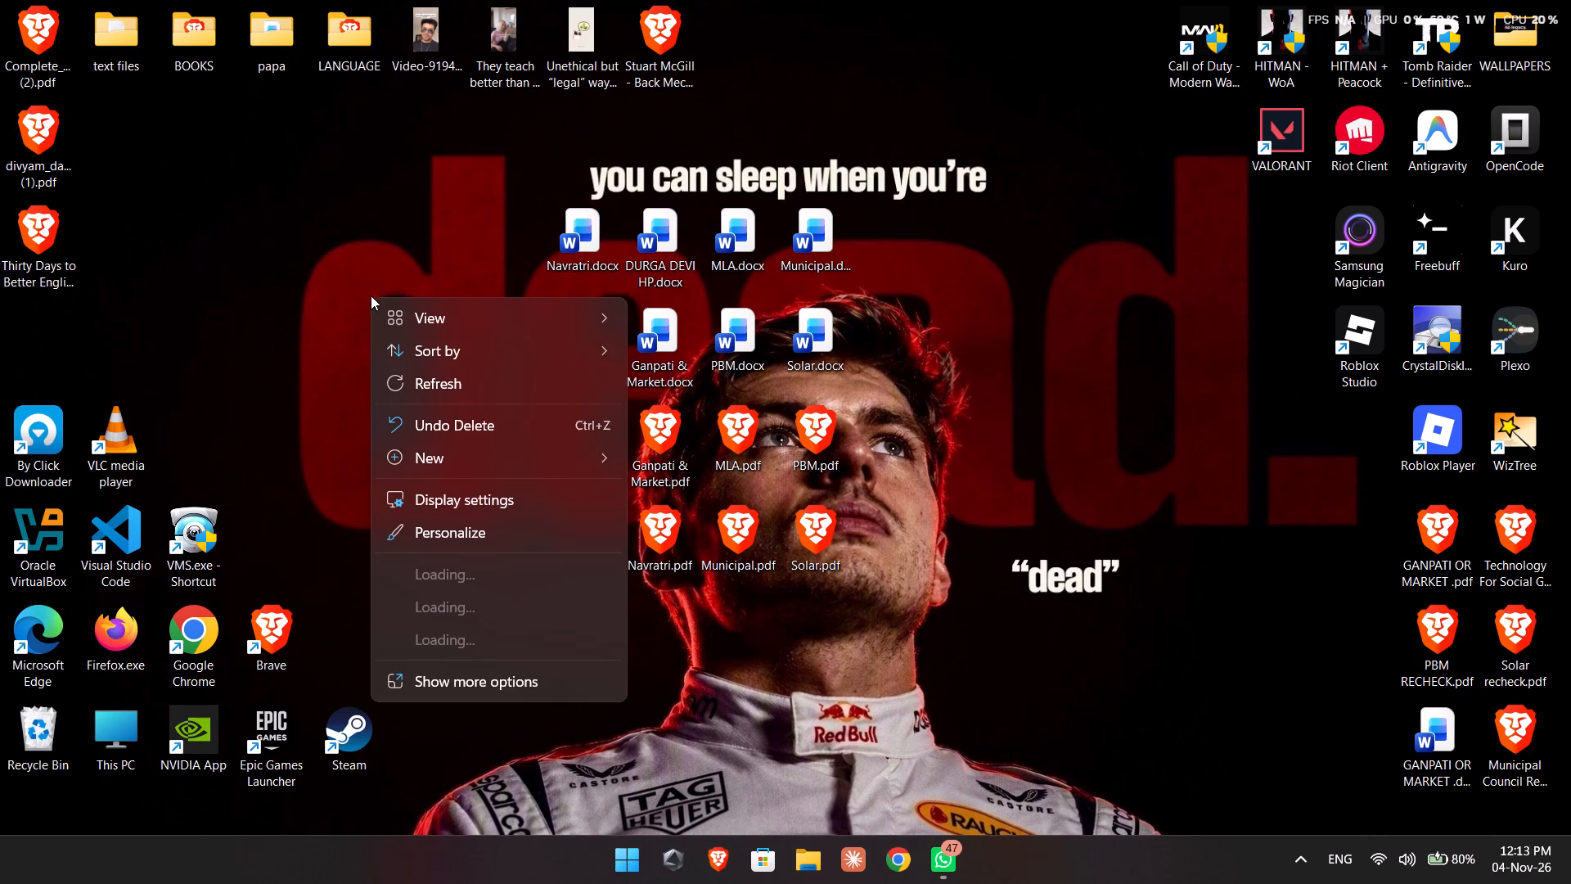
click(333, 147)
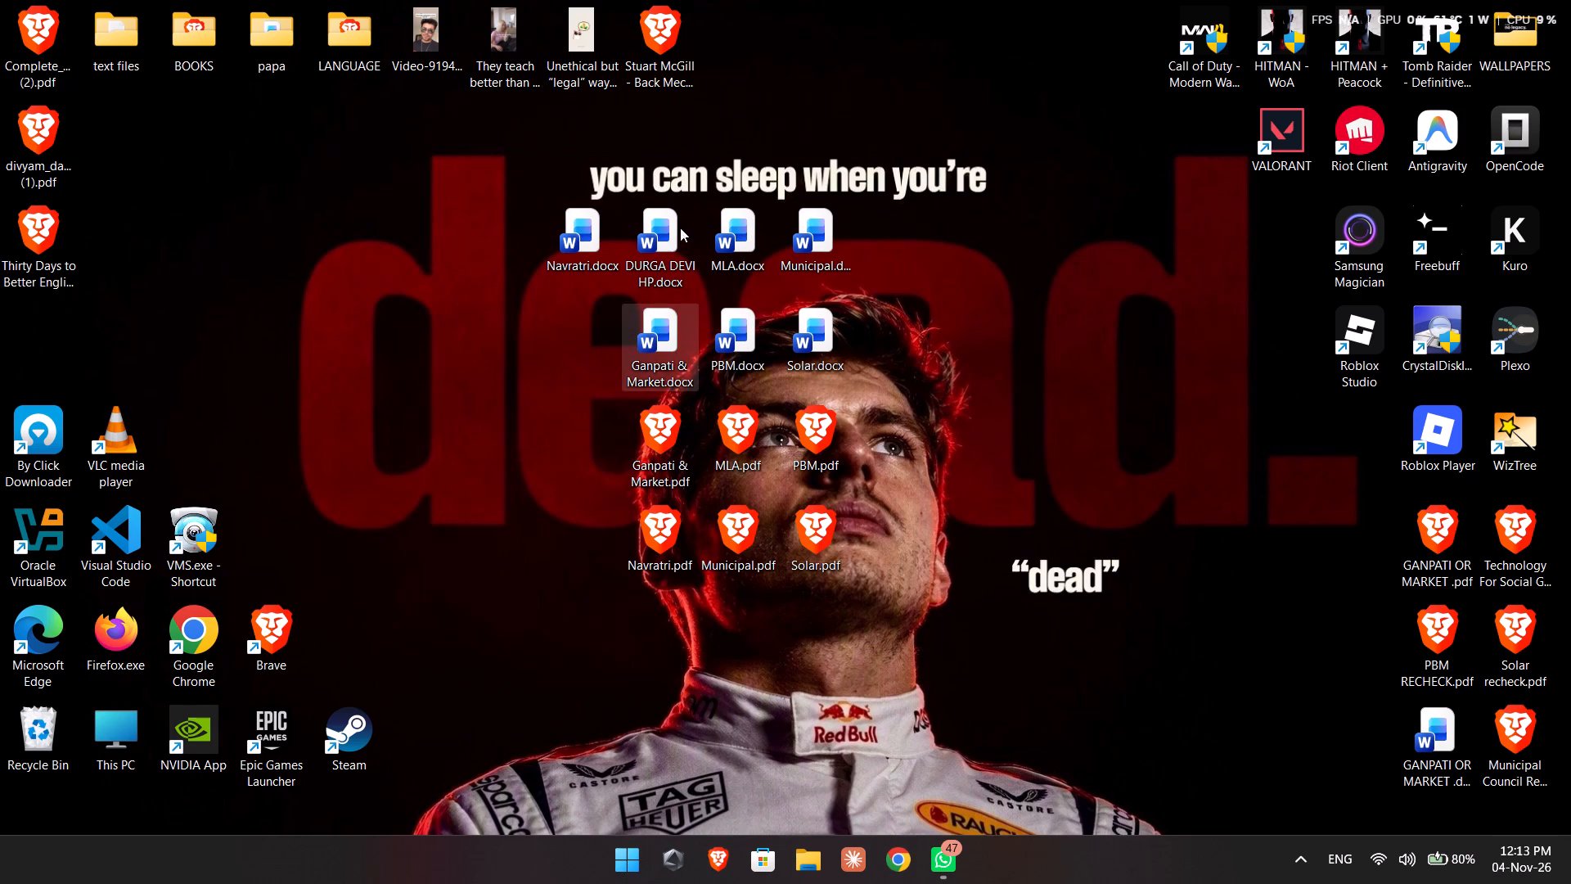
drag(680, 229, 56, 724)
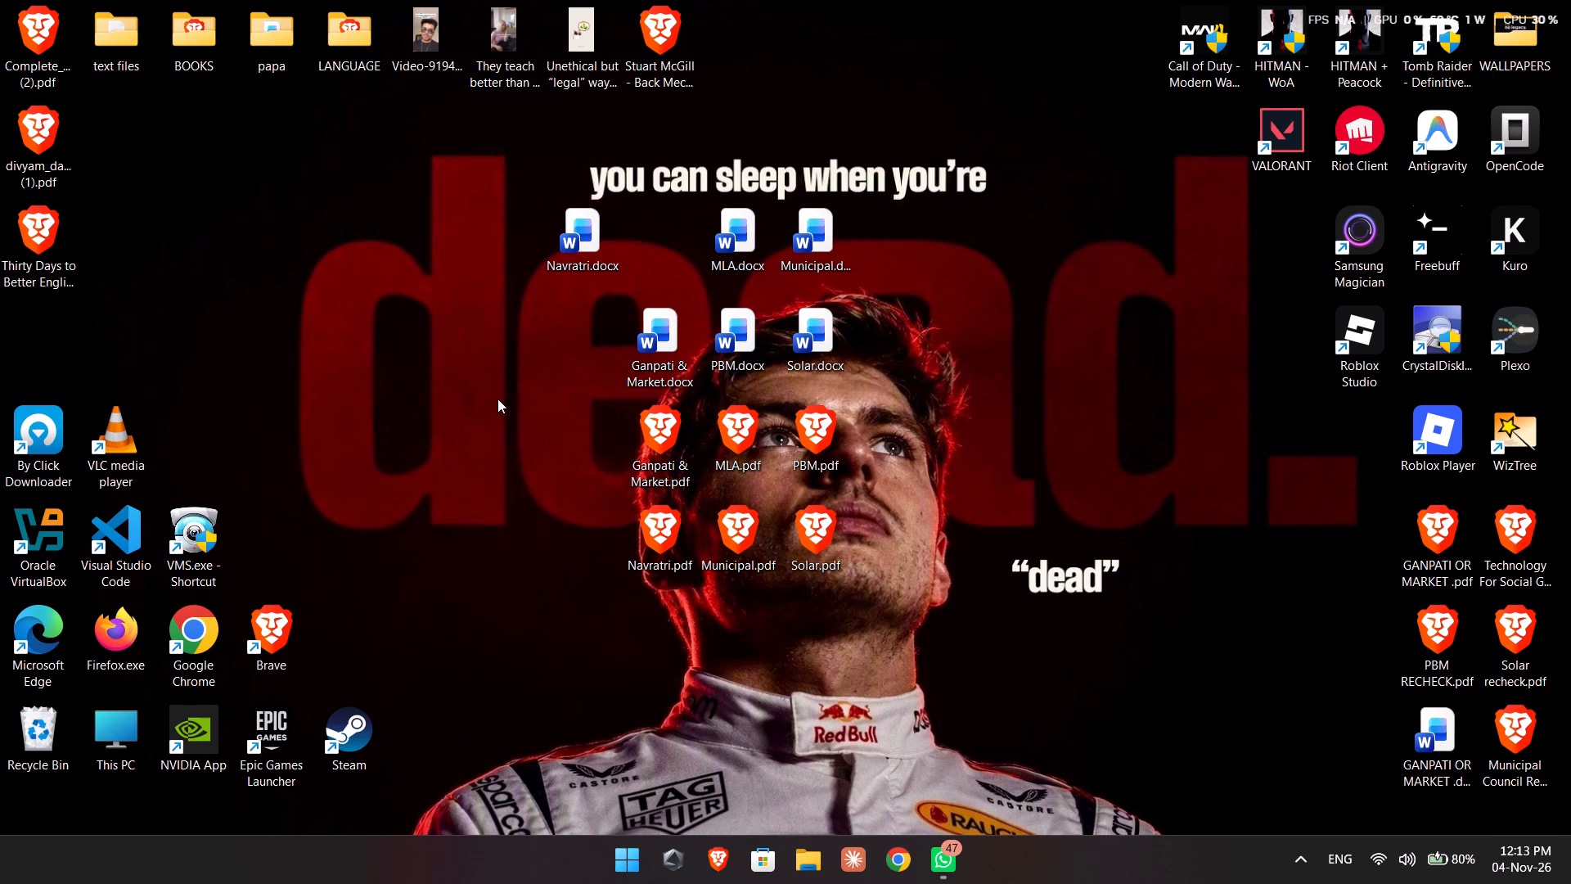
Place Navratri.docx in the empty spot directly above Ganpati & Market.docx, beside MLA.docx.
drag(587, 245, 685, 264)
click(535, 331)
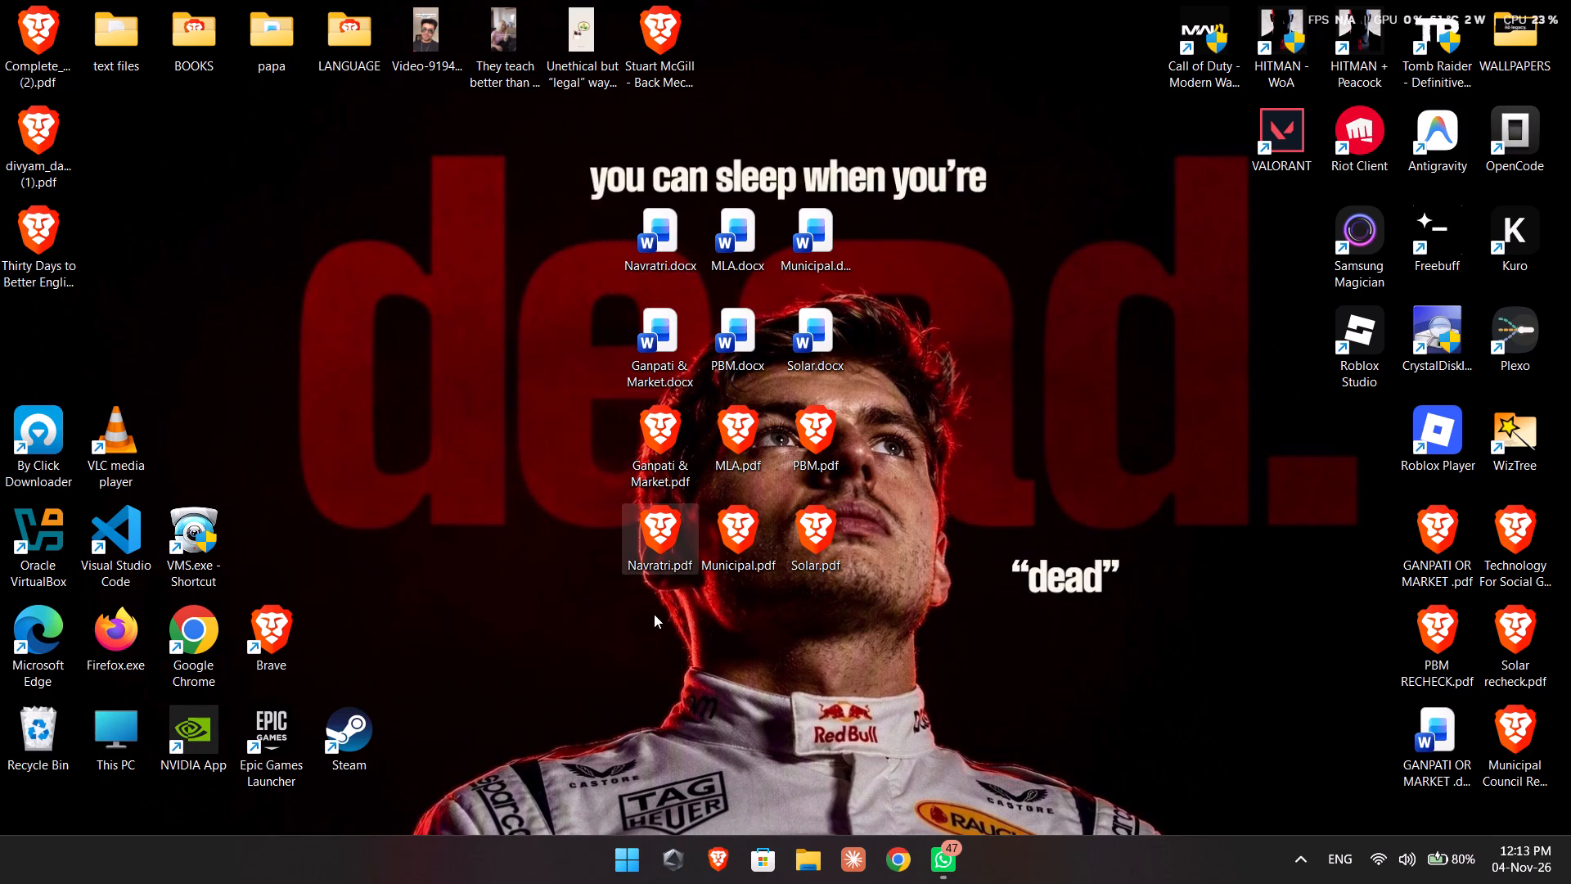
Move the block of six PDFs (Ganpati & Market, MLA, PBM, Navratri, Municipal, Solar) away from the Word documents, beneath the wallpaper's “dead” caption.
drag(939, 598, 626, 423)
drag(667, 442, 736, 497)
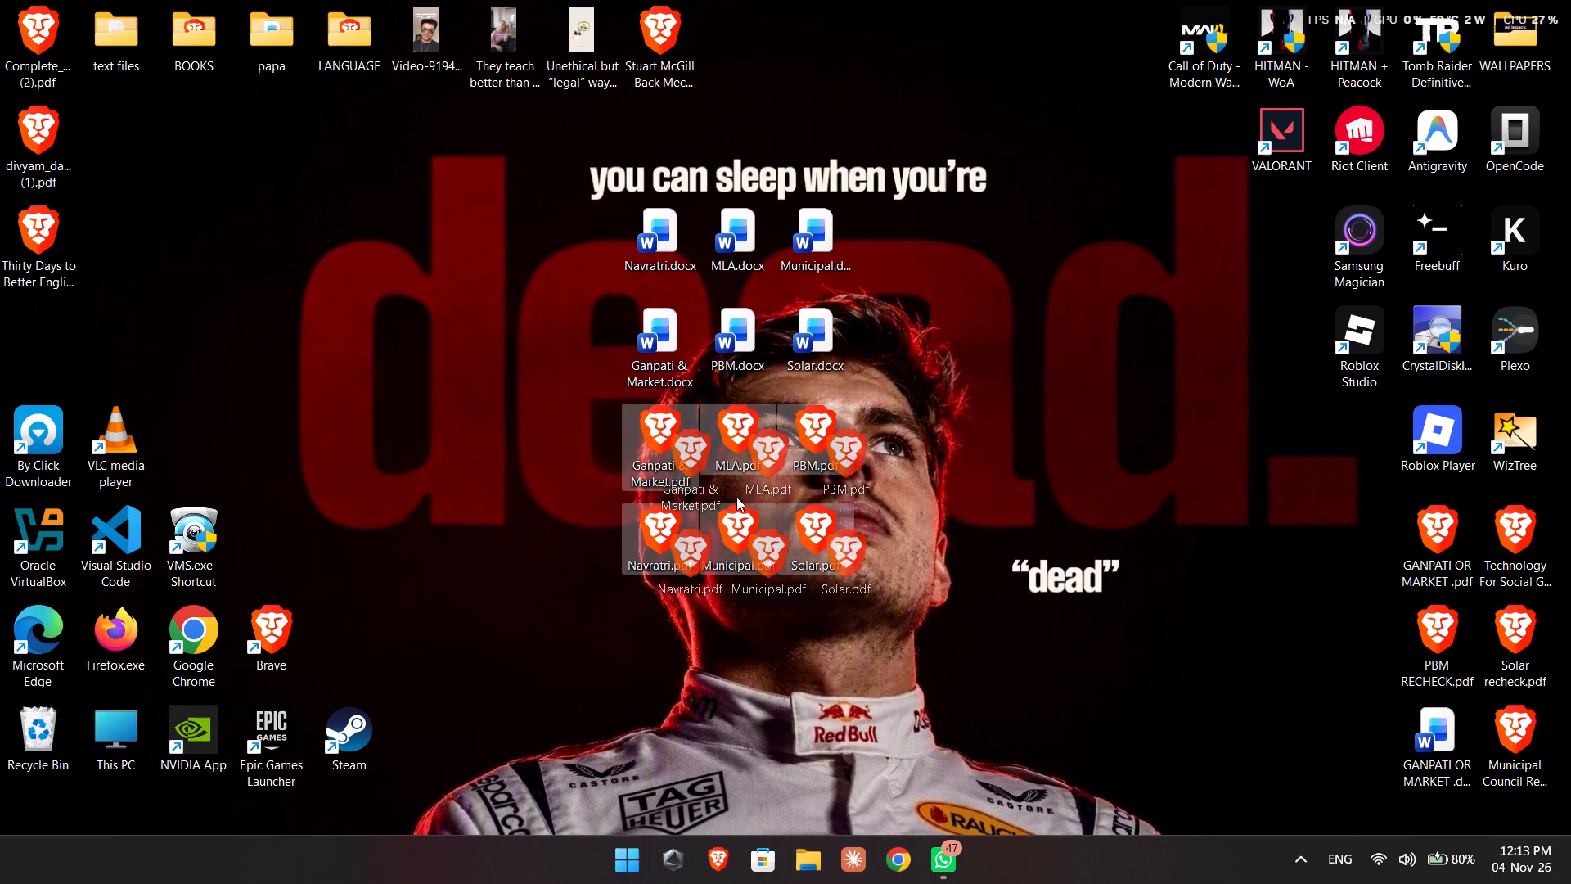
drag(736, 497, 898, 614)
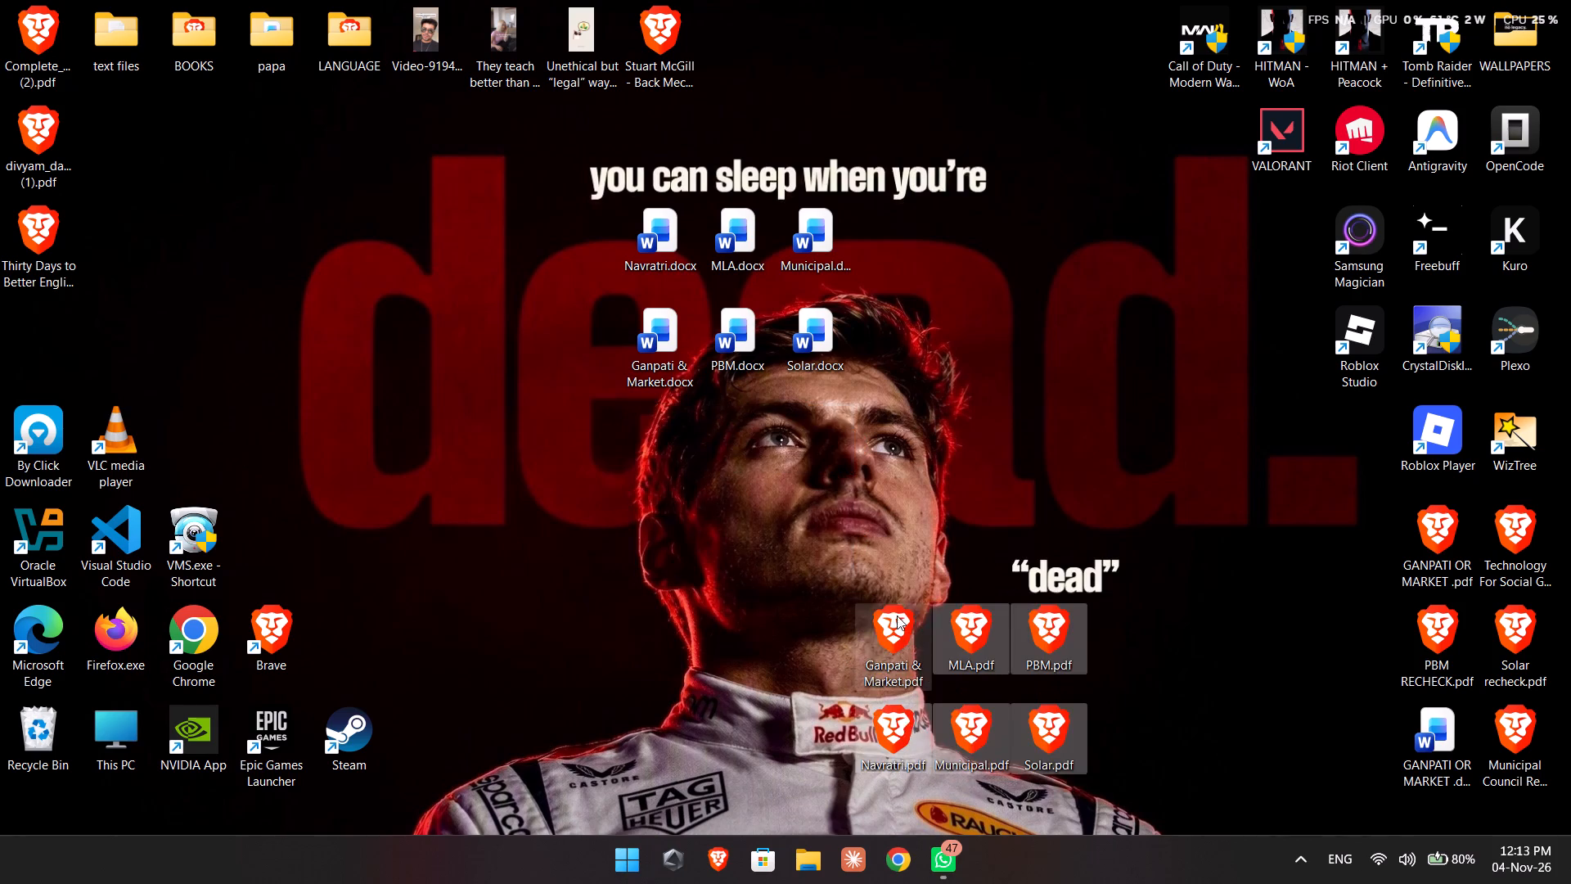
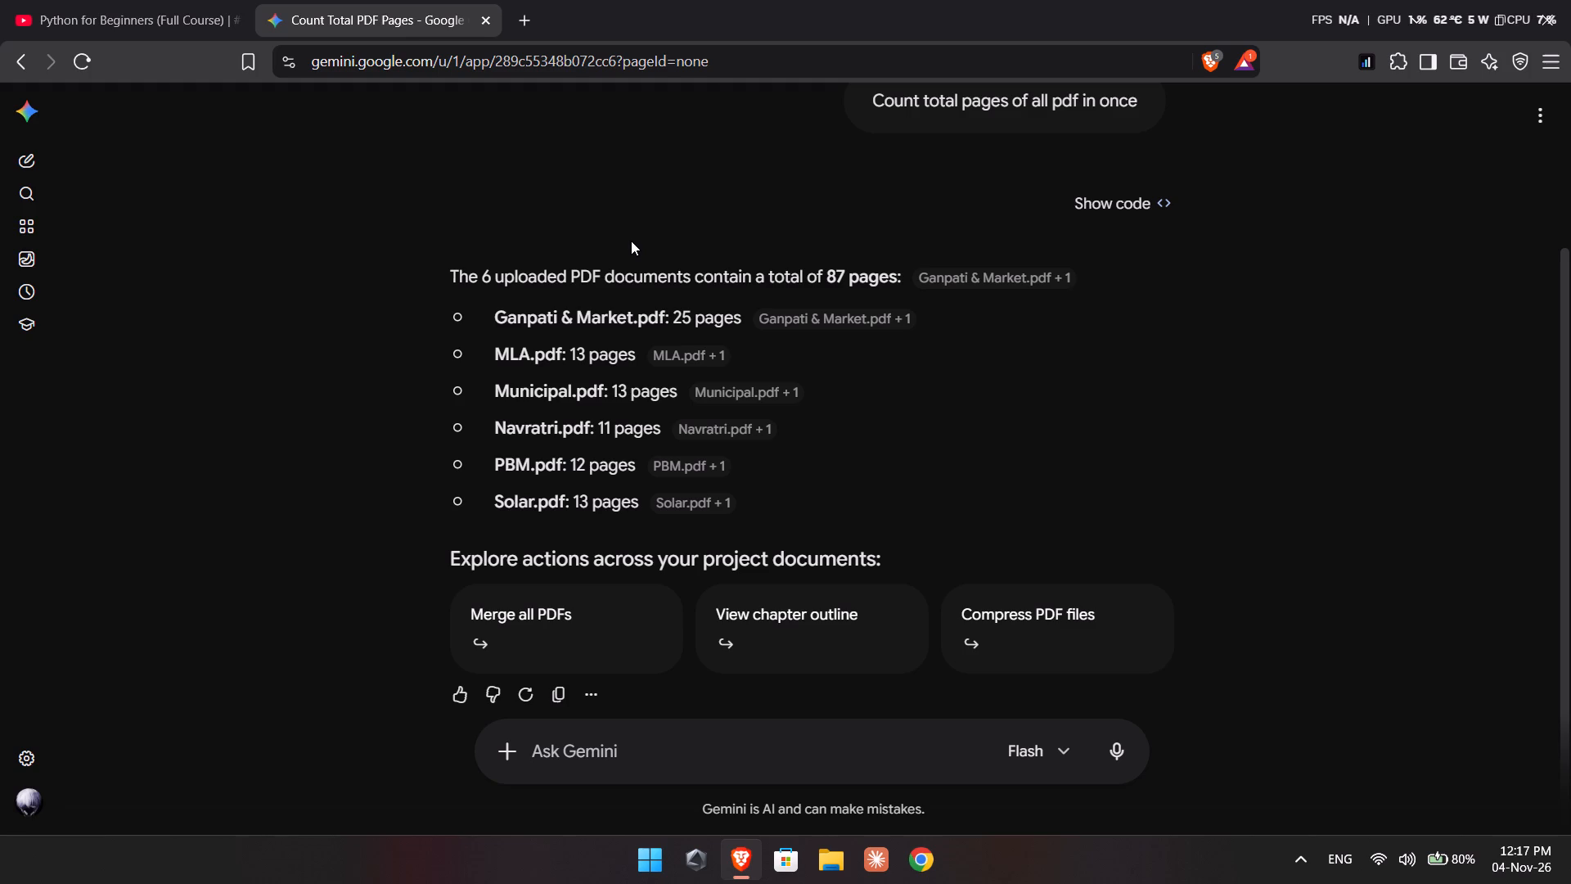
key(ctrl+w)
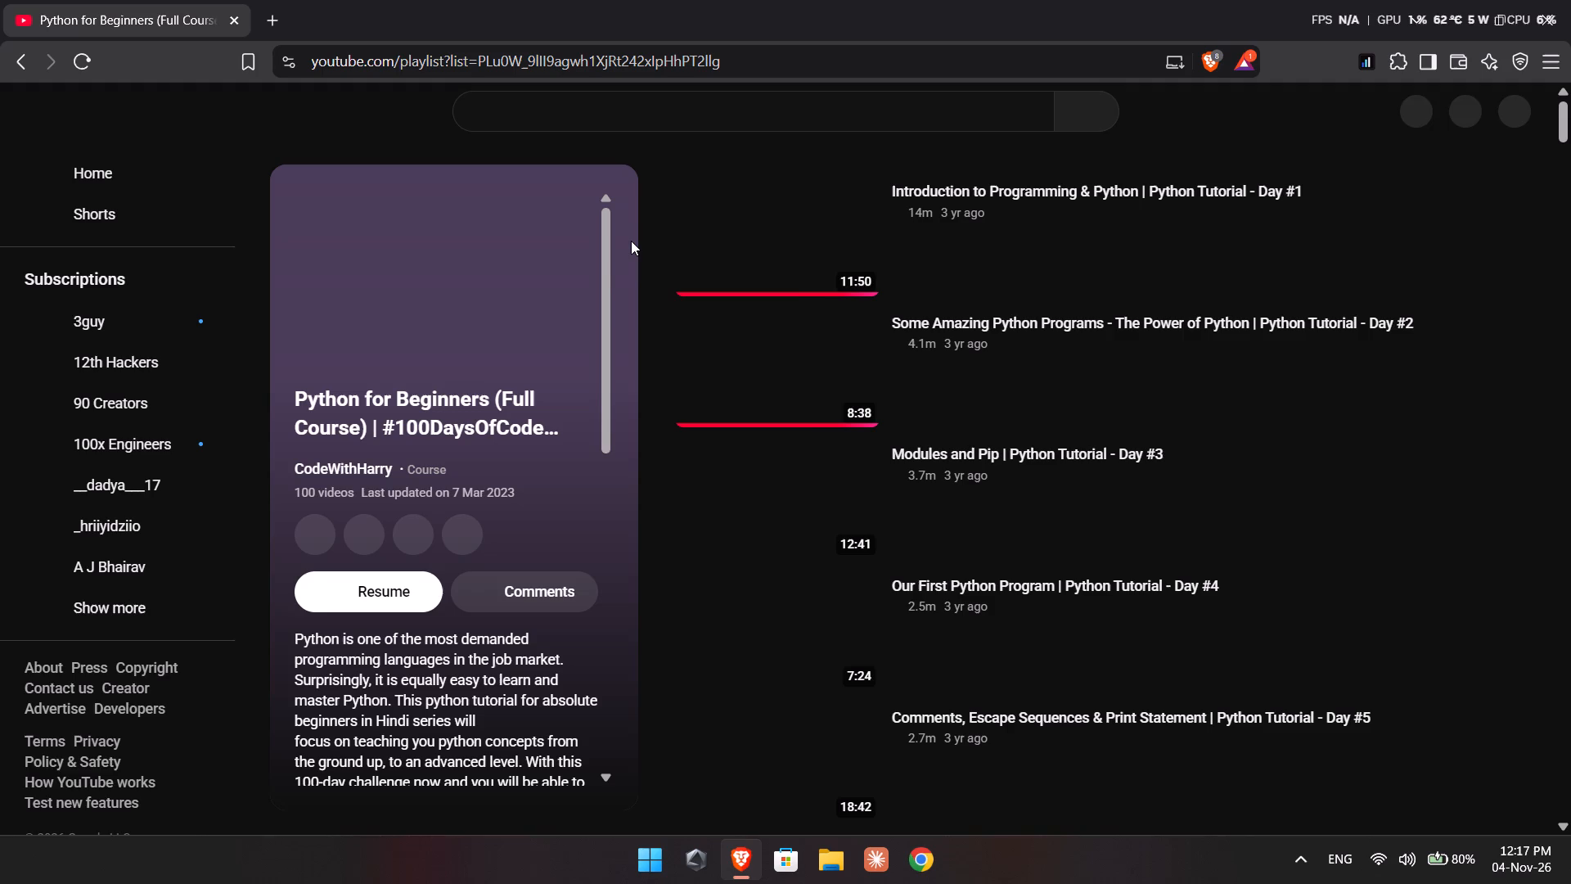
click(1570, 0)
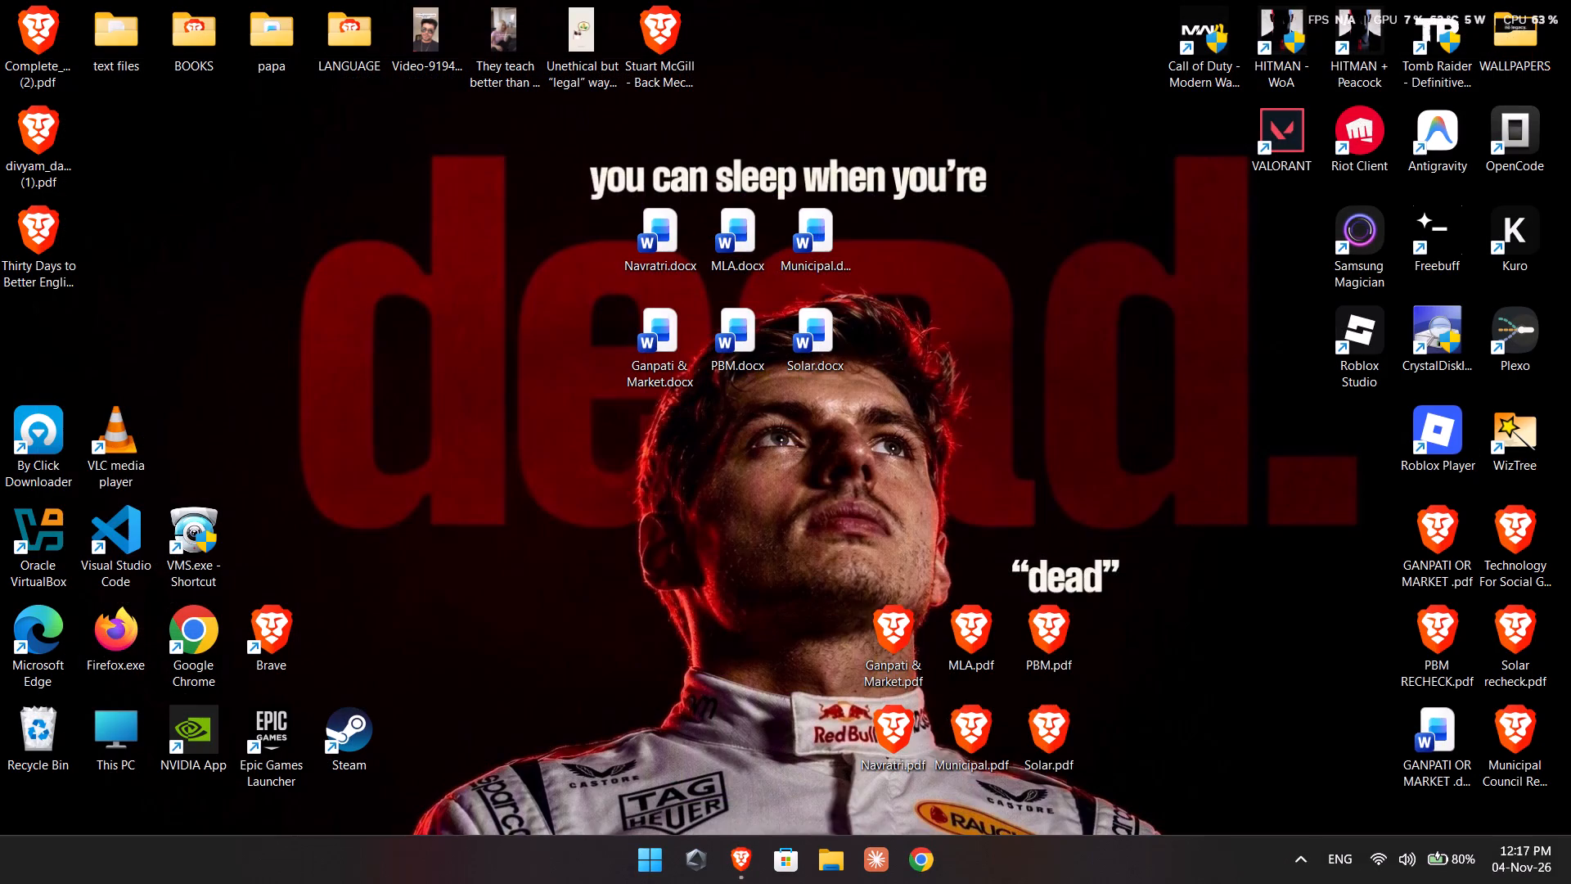
Shut down the computer from the desktop using the Shut down option.
click(1281, 245)
key(alt+F4)
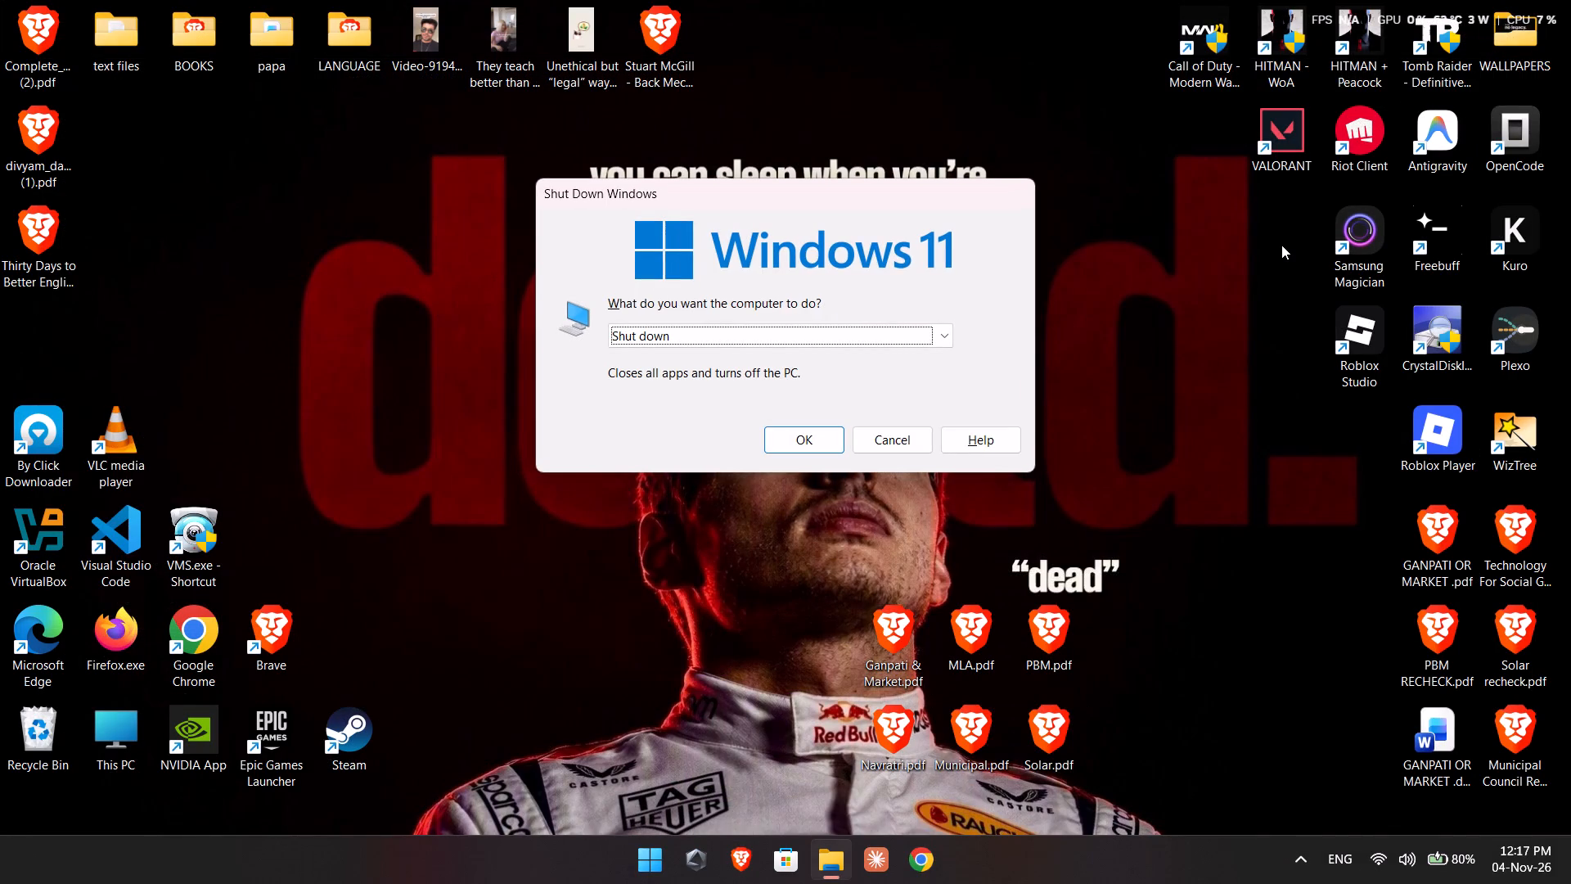
key(Return)
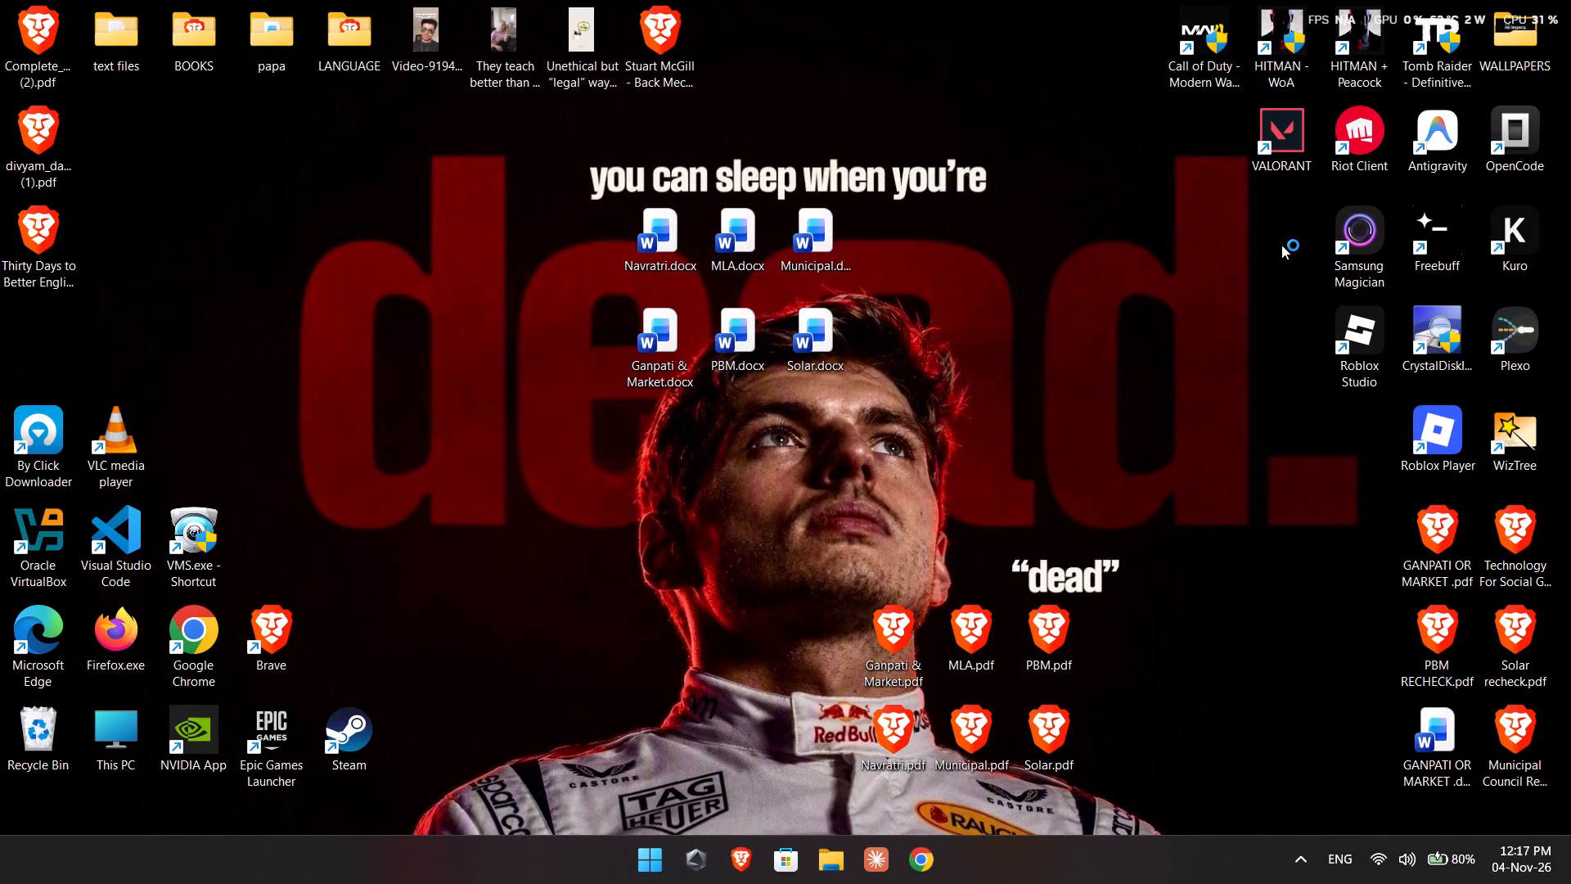